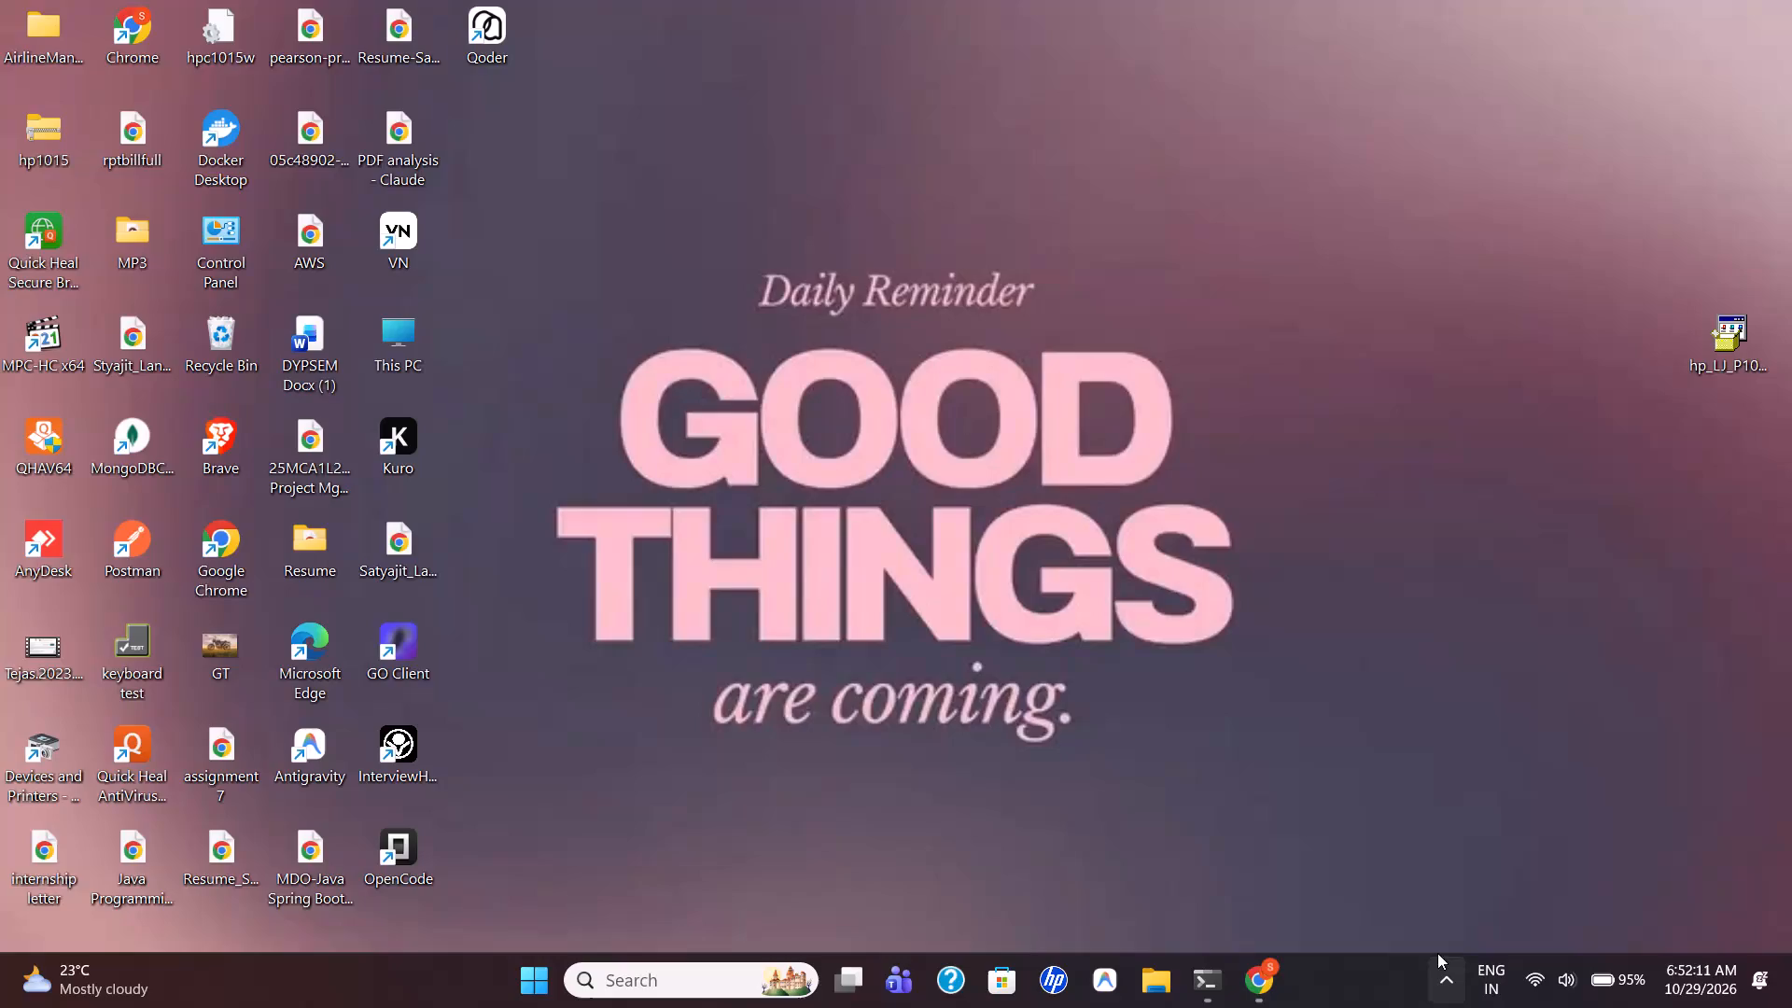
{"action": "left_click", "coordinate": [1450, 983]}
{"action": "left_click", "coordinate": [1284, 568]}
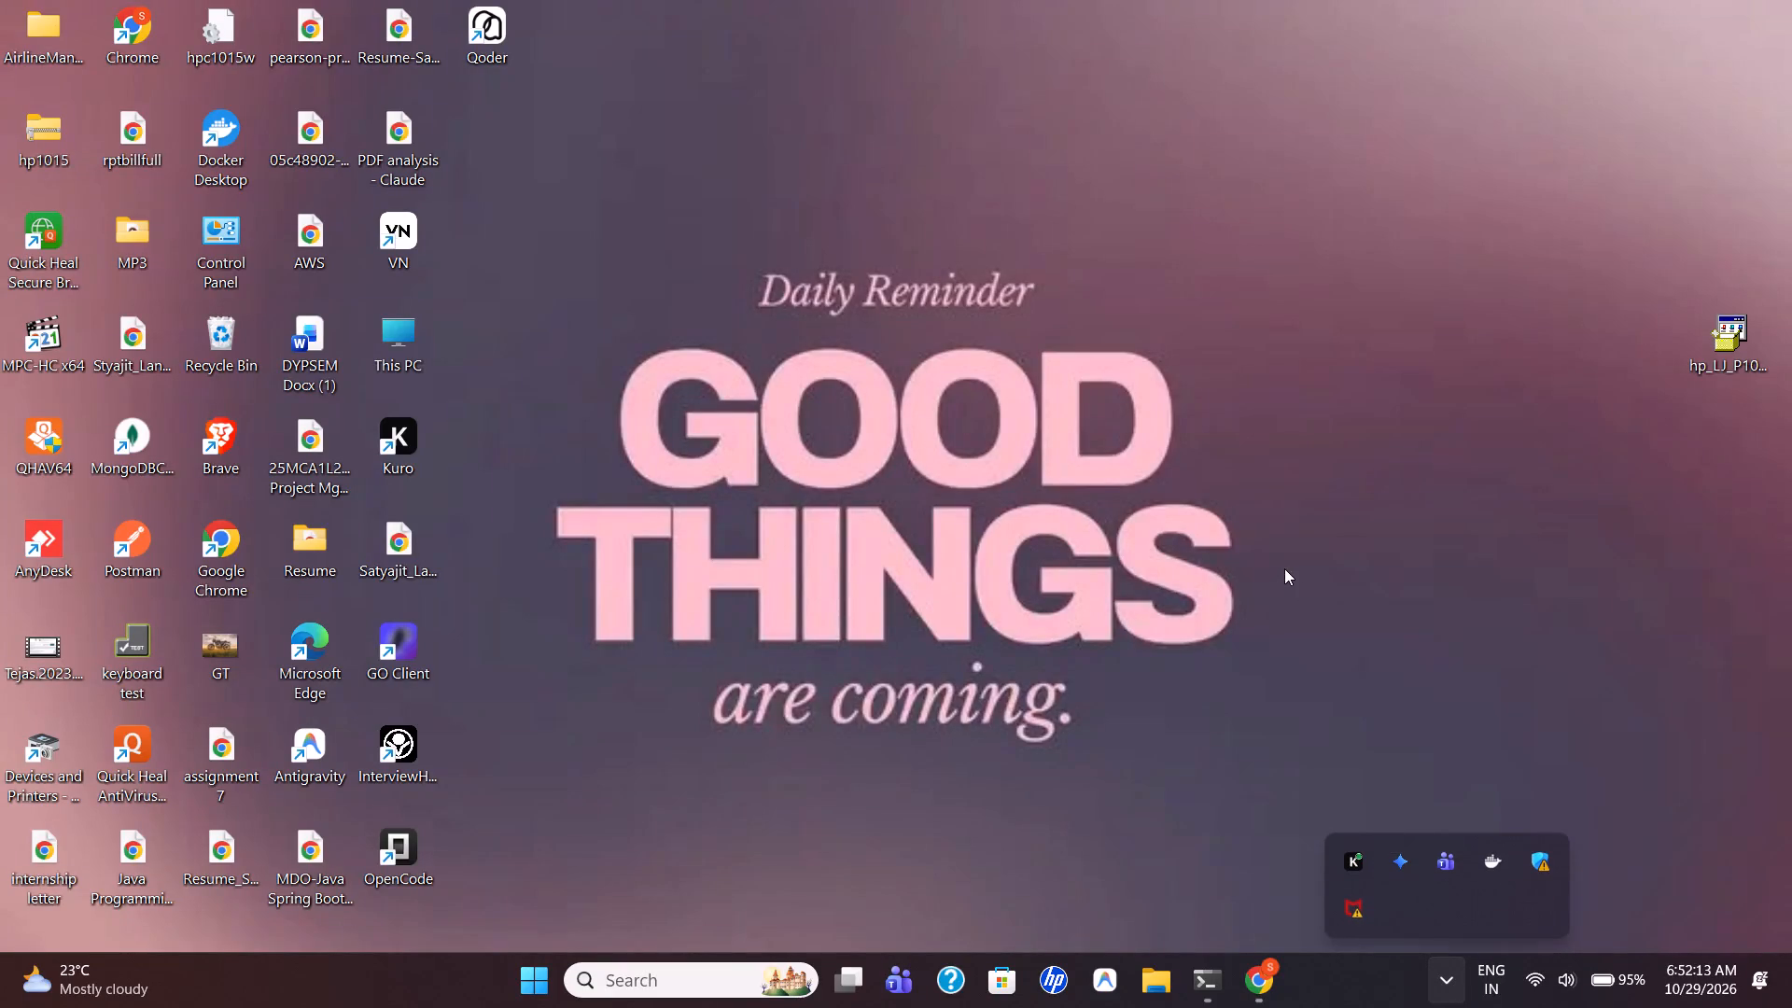
Refresh the Windows desktop.
{"action": "right_click", "coordinate": [1292, 517]}
{"action": "left_click", "coordinate": [1337, 252]}
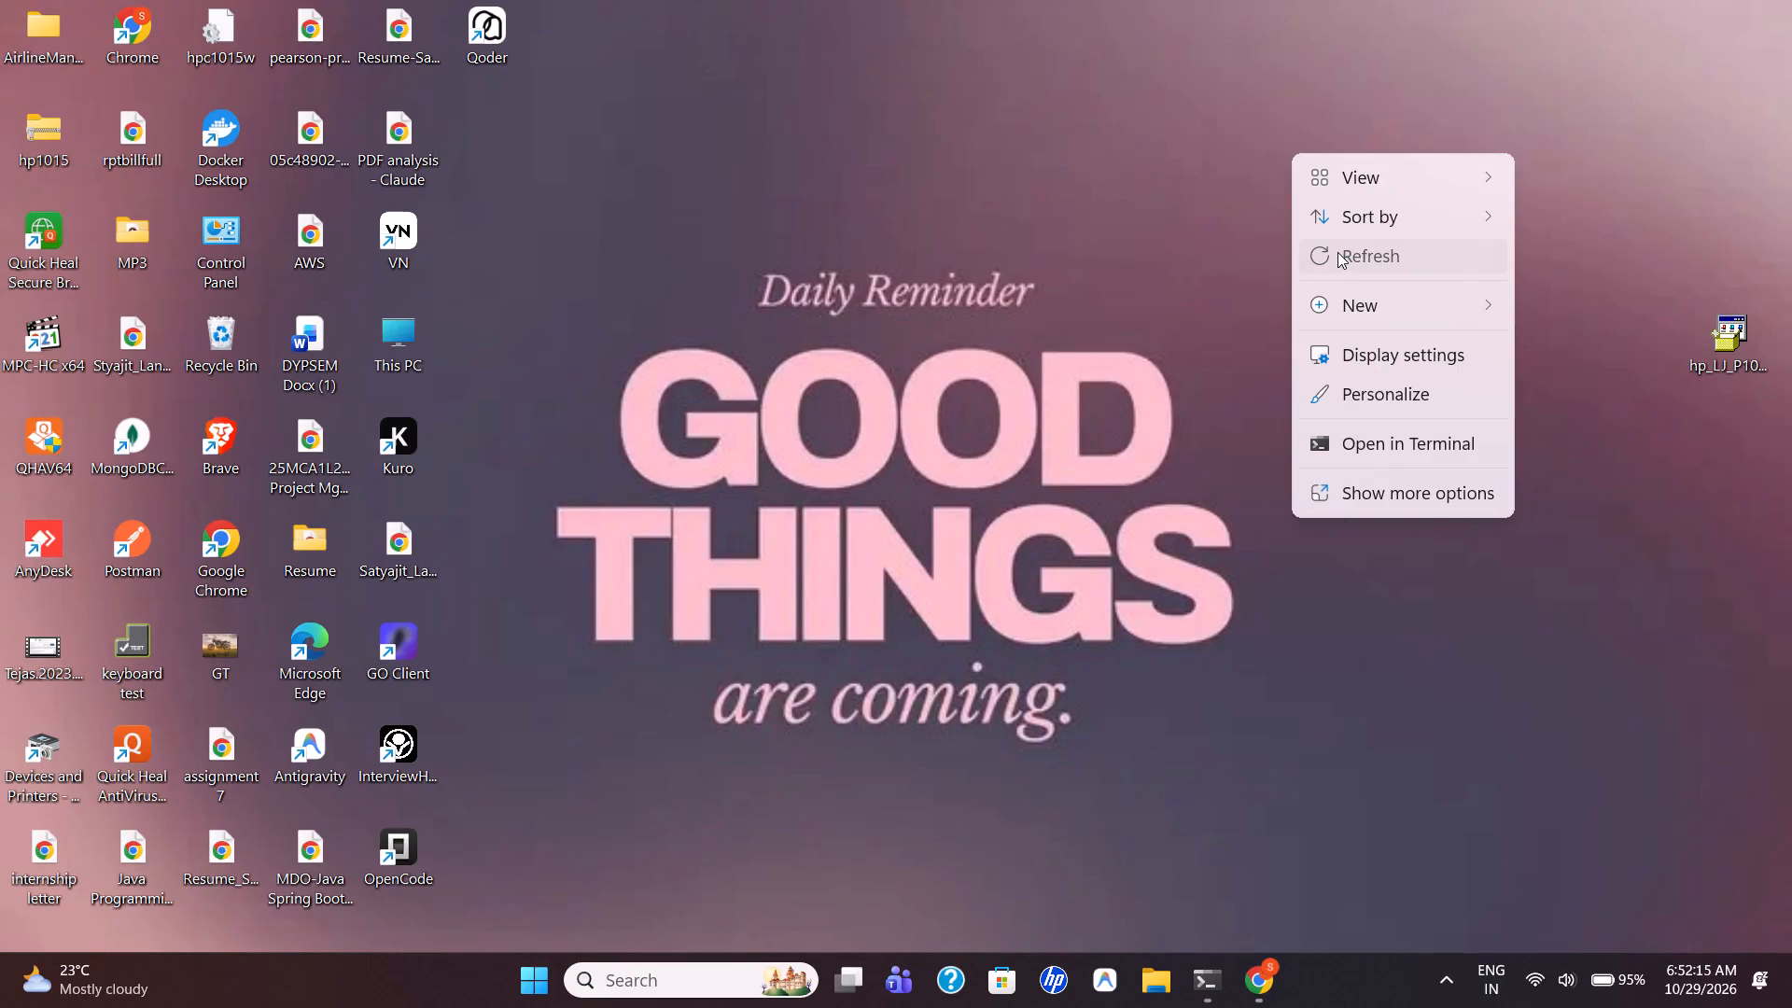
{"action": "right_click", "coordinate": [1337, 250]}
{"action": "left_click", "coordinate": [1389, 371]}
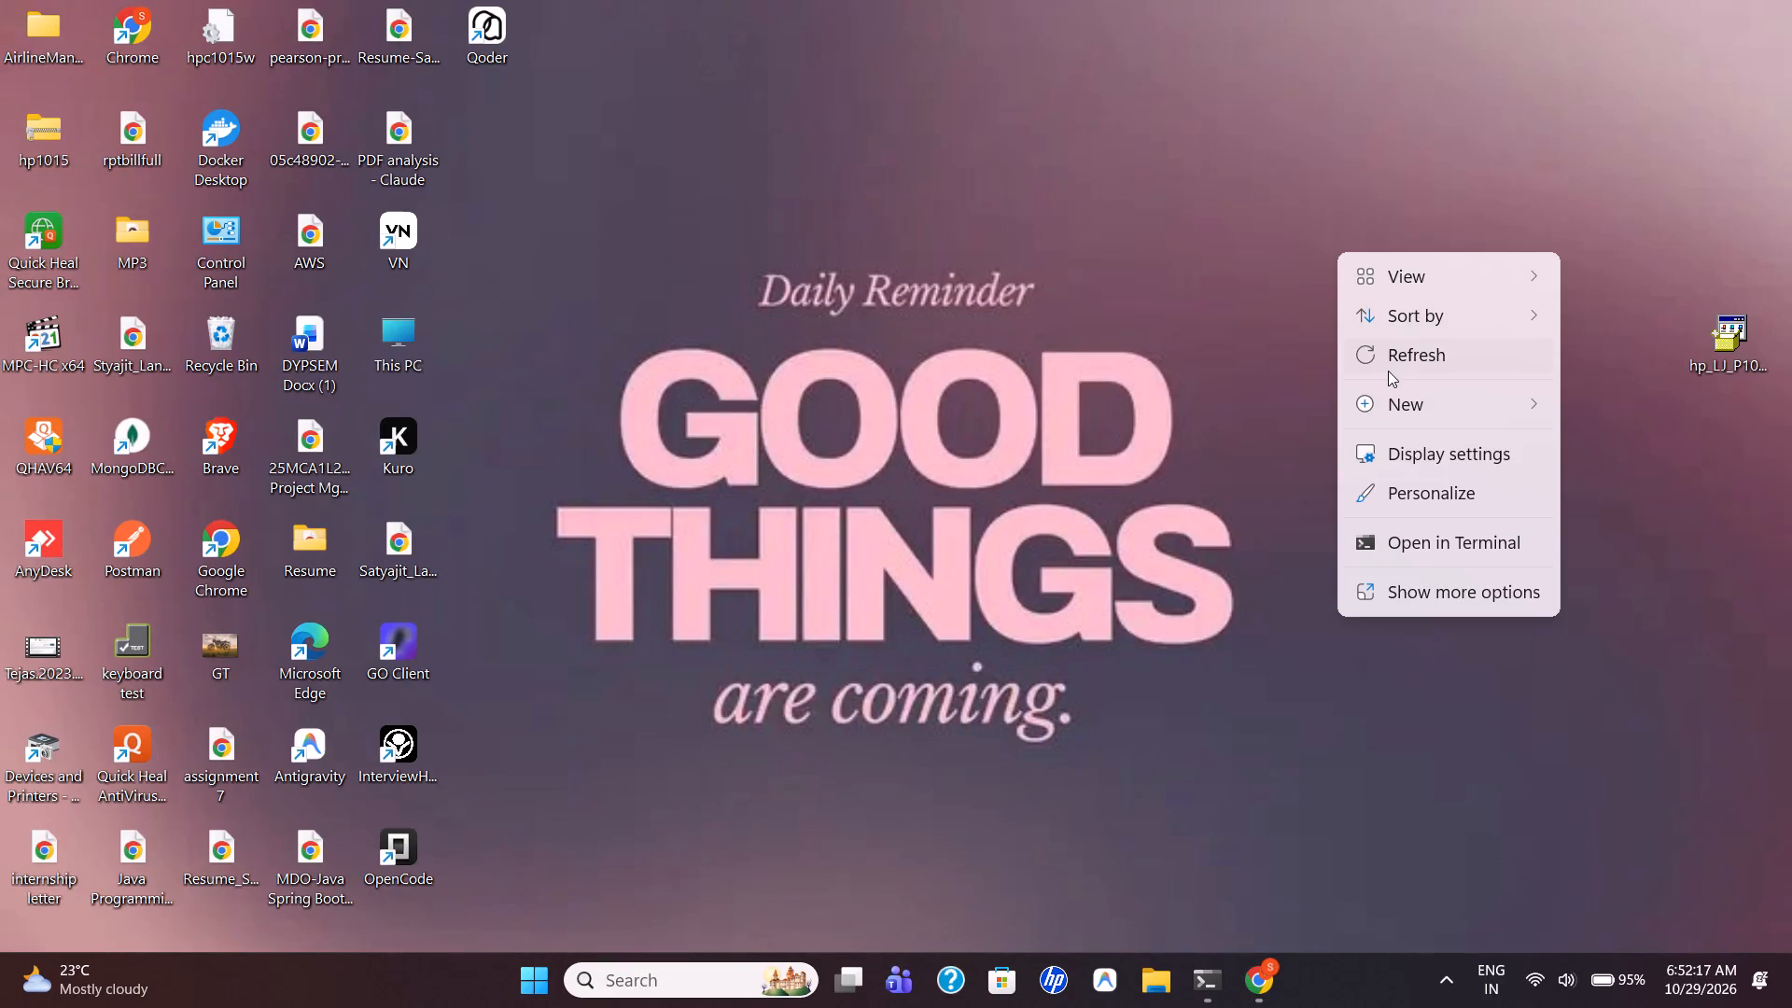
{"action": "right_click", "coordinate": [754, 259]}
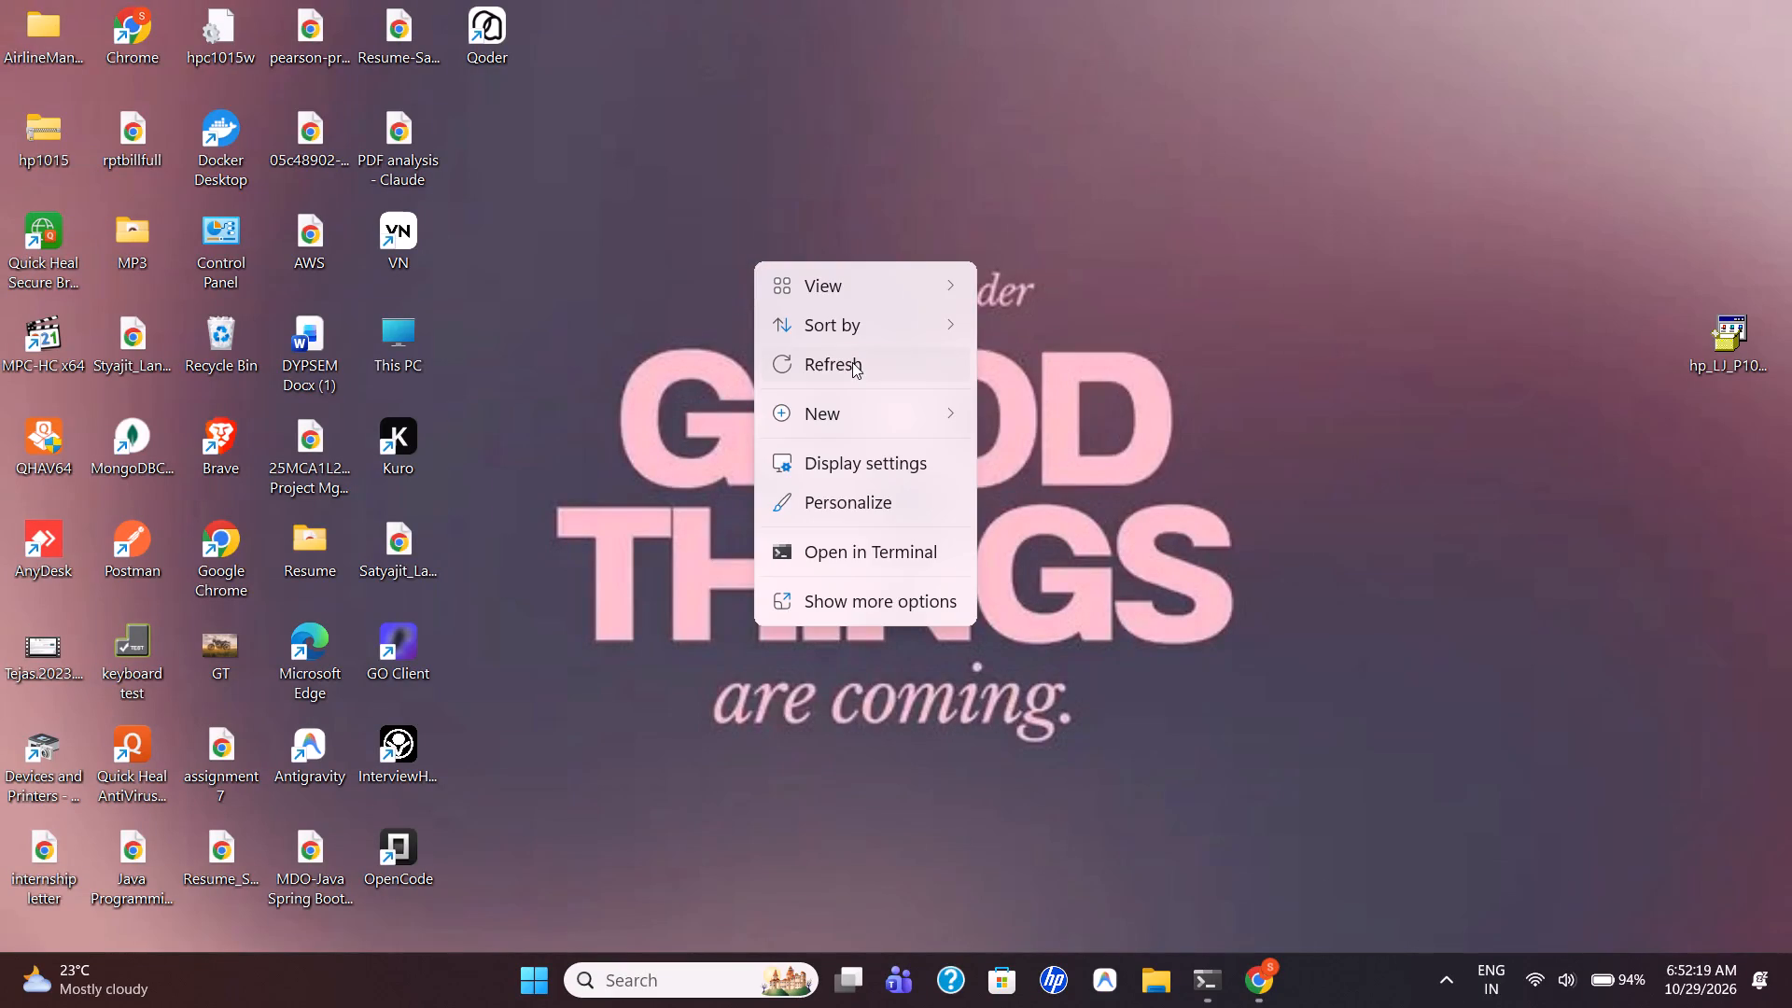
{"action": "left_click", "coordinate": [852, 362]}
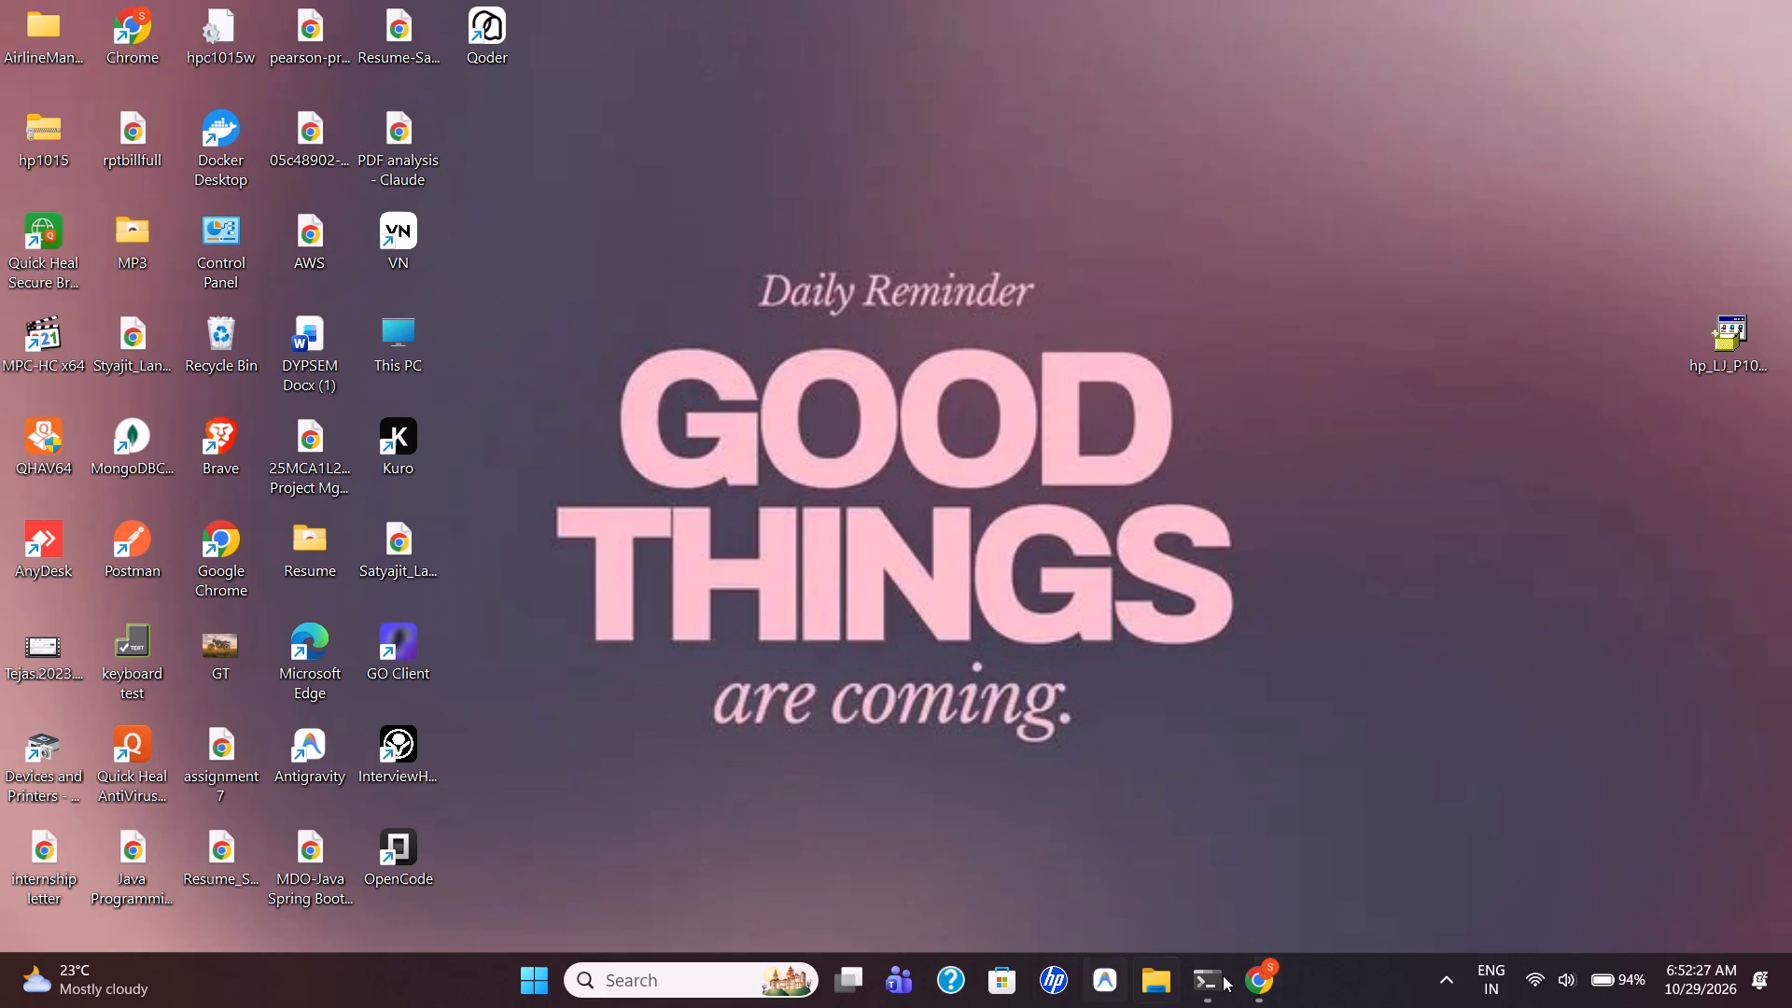
Switch to Google Chrome and reload the "juno login dyp" search page.
{"action": "left_click", "coordinate": [1247, 980]}
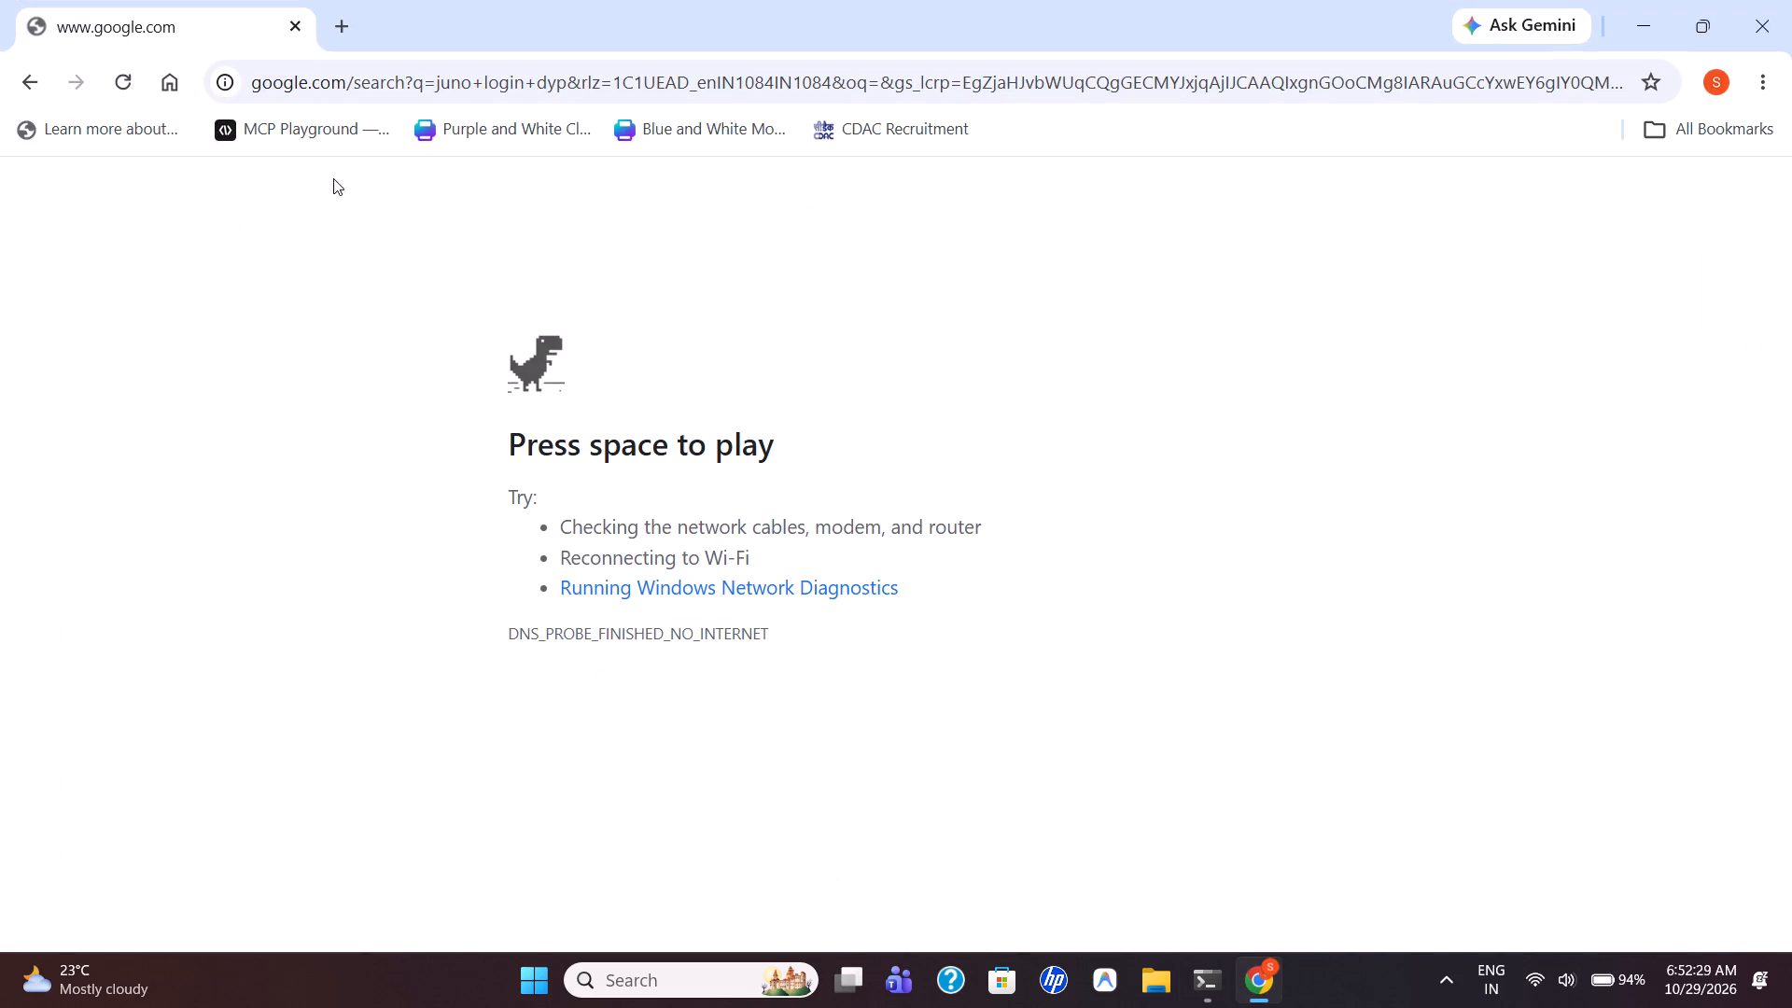
{"action": "left_click", "coordinate": [122, 69]}
{"action": "left_click", "coordinate": [129, 78]}
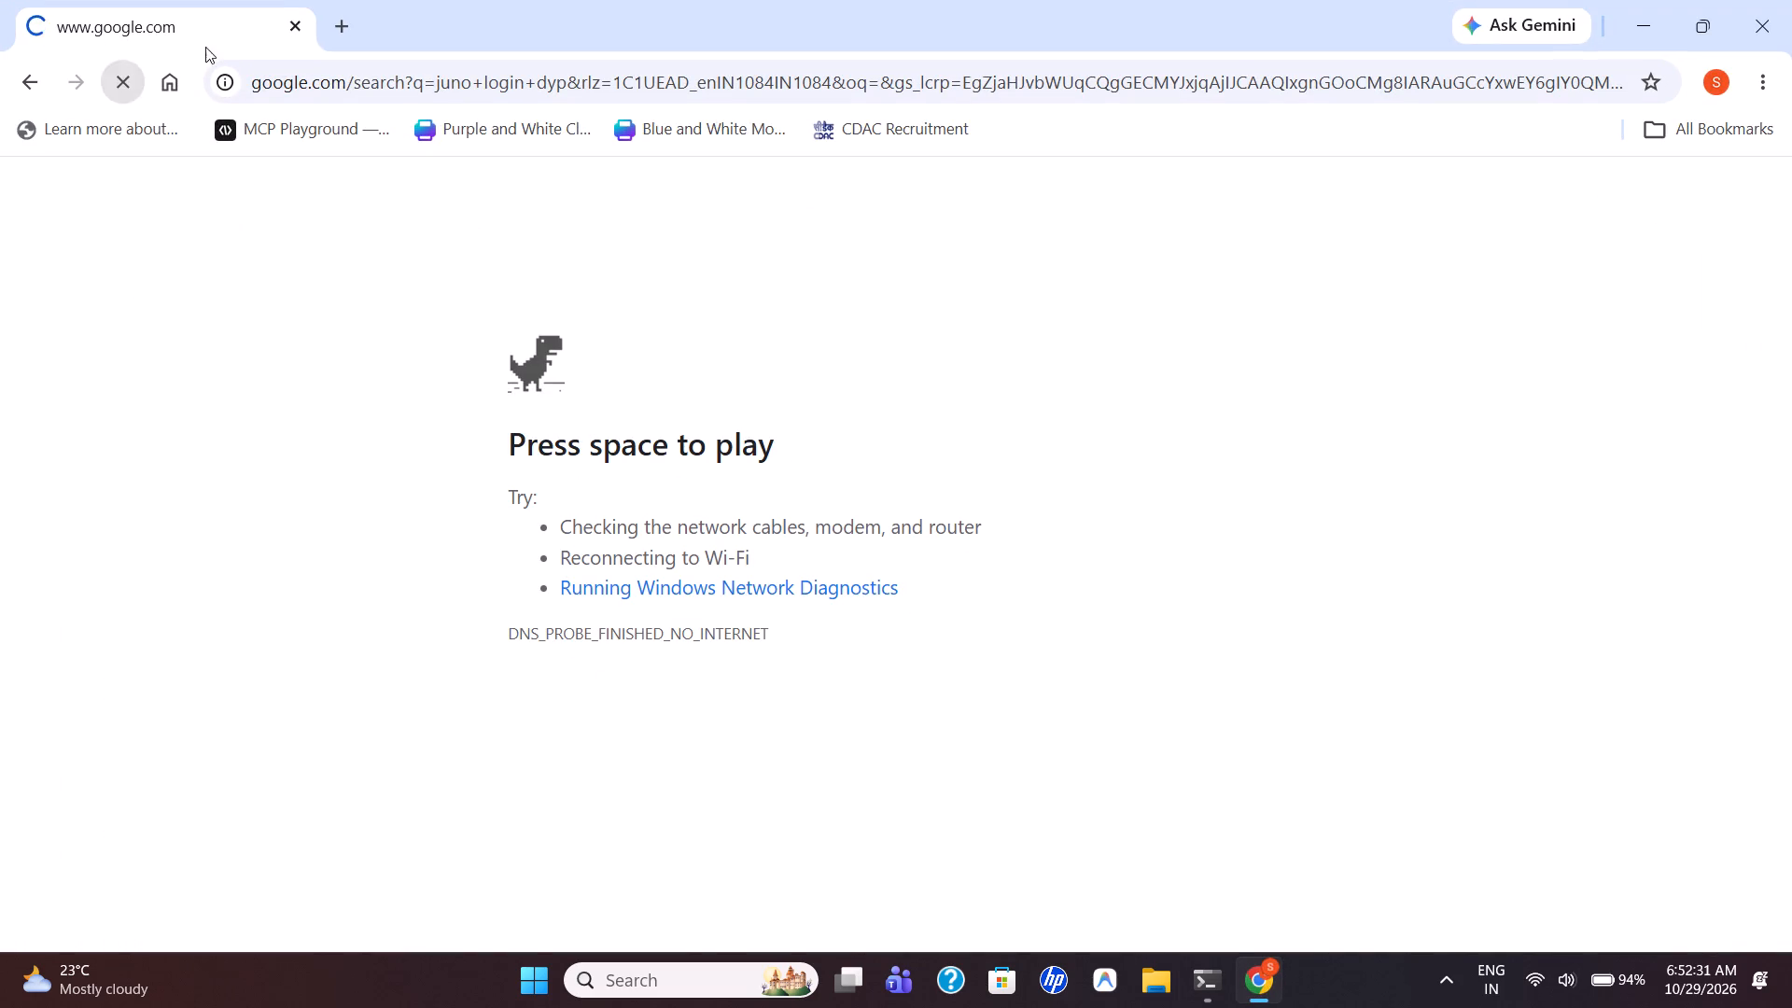
Open a new browser tab alongside the "juno login dyp" search.
{"action": "left_click", "coordinate": [348, 16]}
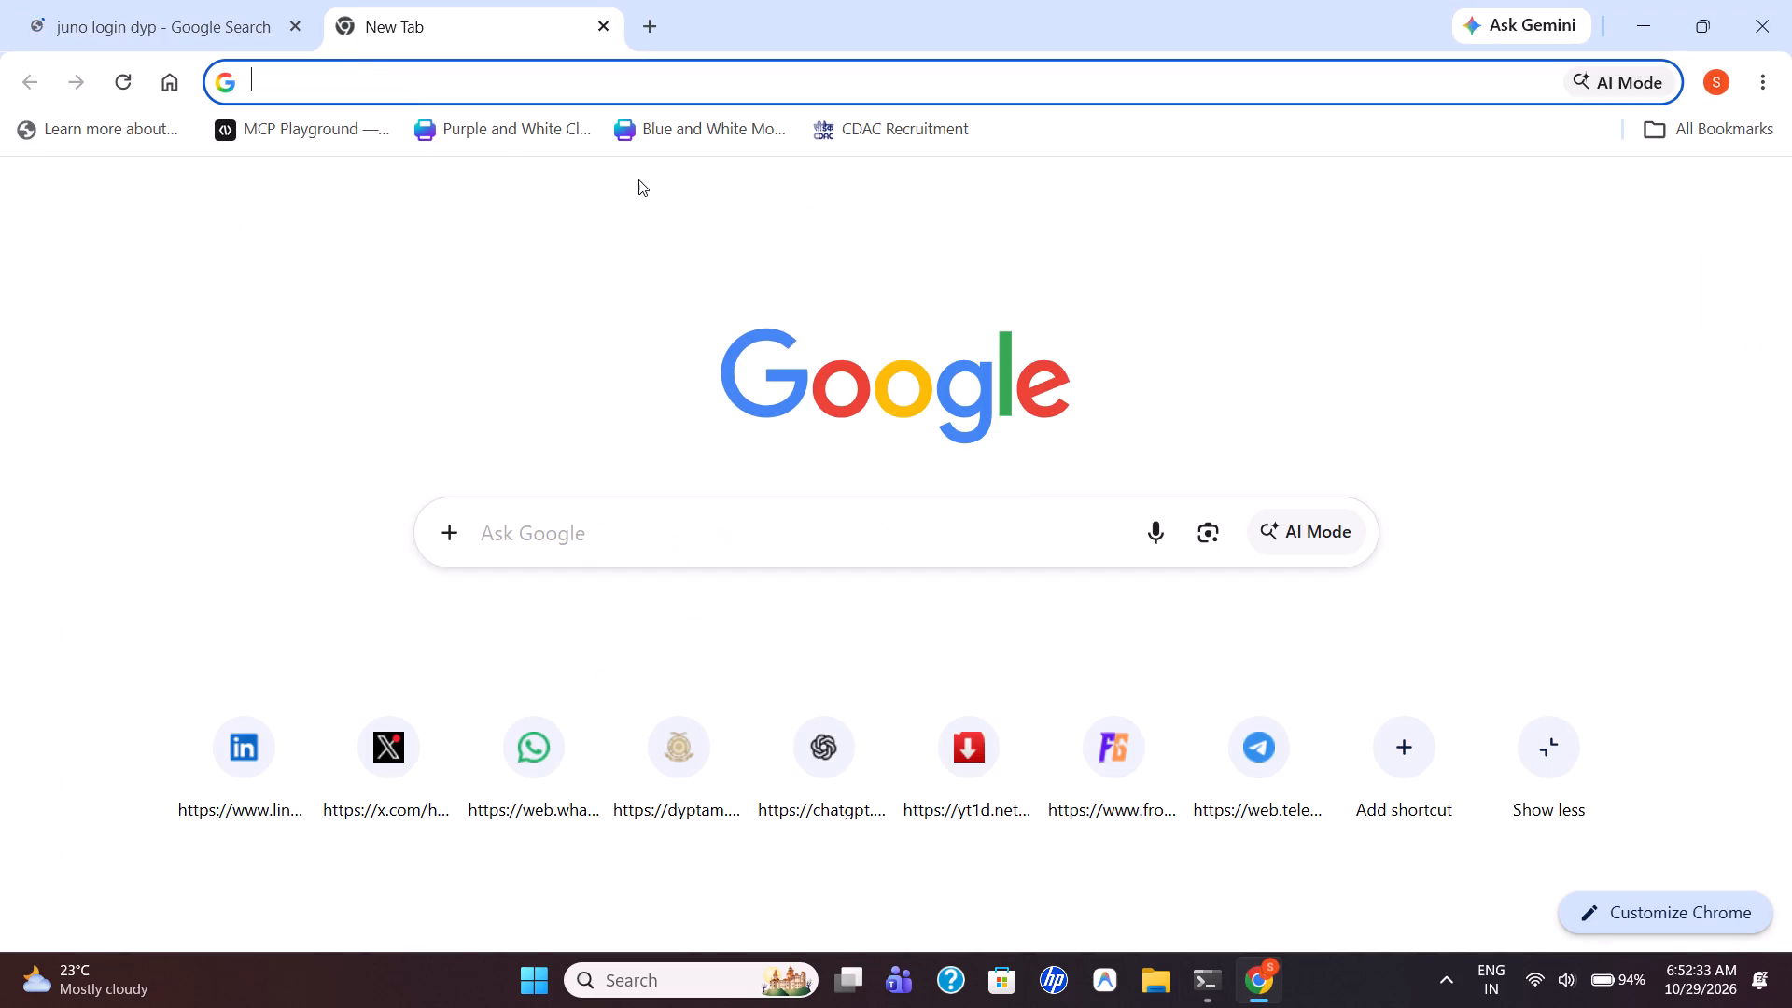
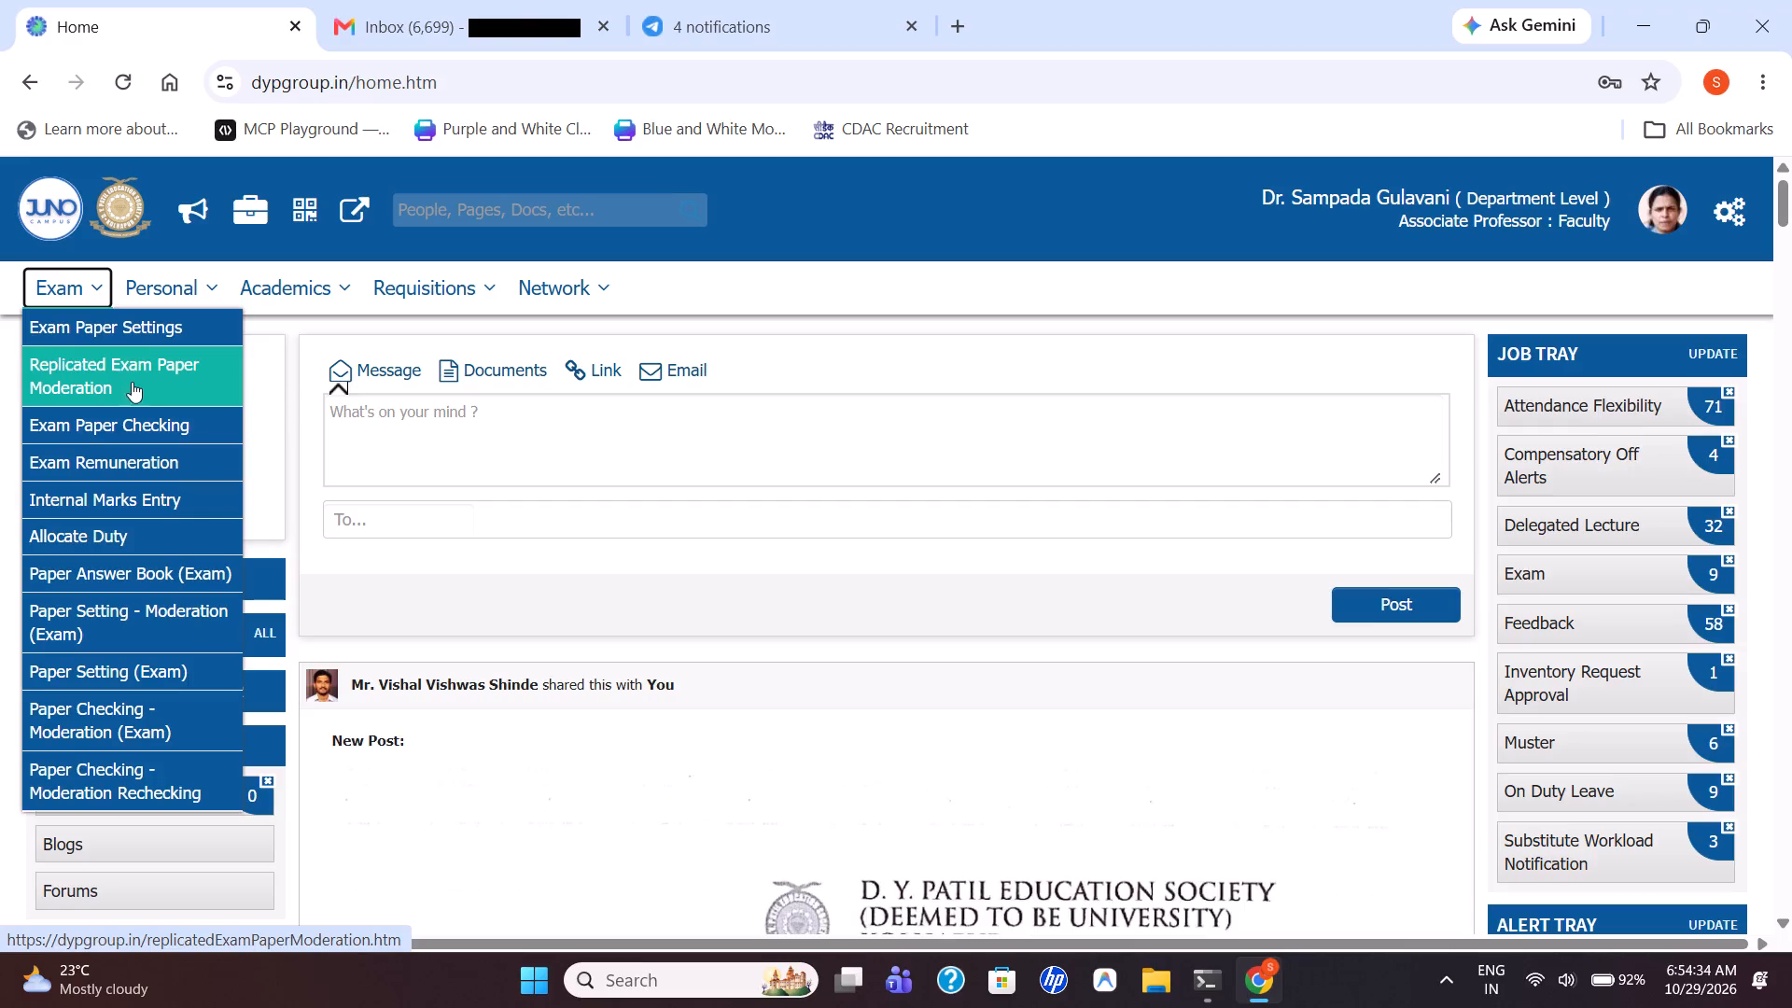
Open the Exam Remuneration page and examine the employee's voucher information and the columns of the Exam Remuneration Details table.
{"action": "left_click", "coordinate": [153, 471]}
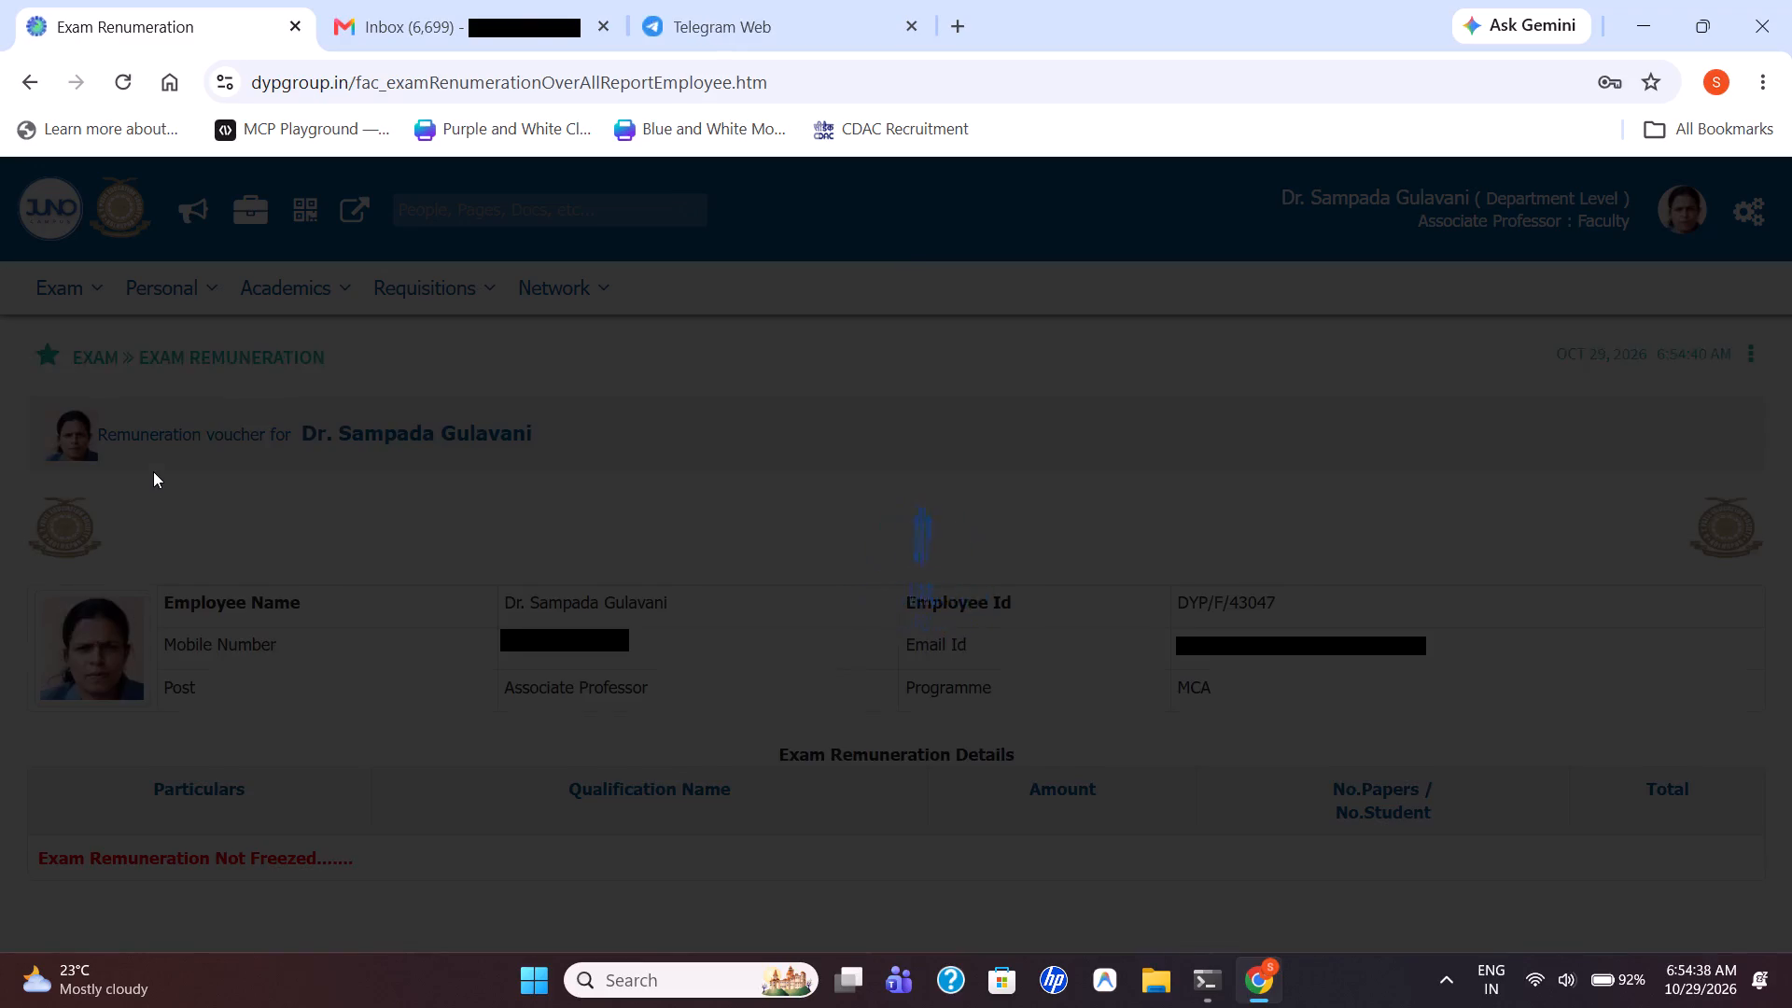
{"action": "scroll", "coordinate": [415, 468], "scroll_direction": "down", "scroll_amount": 5}
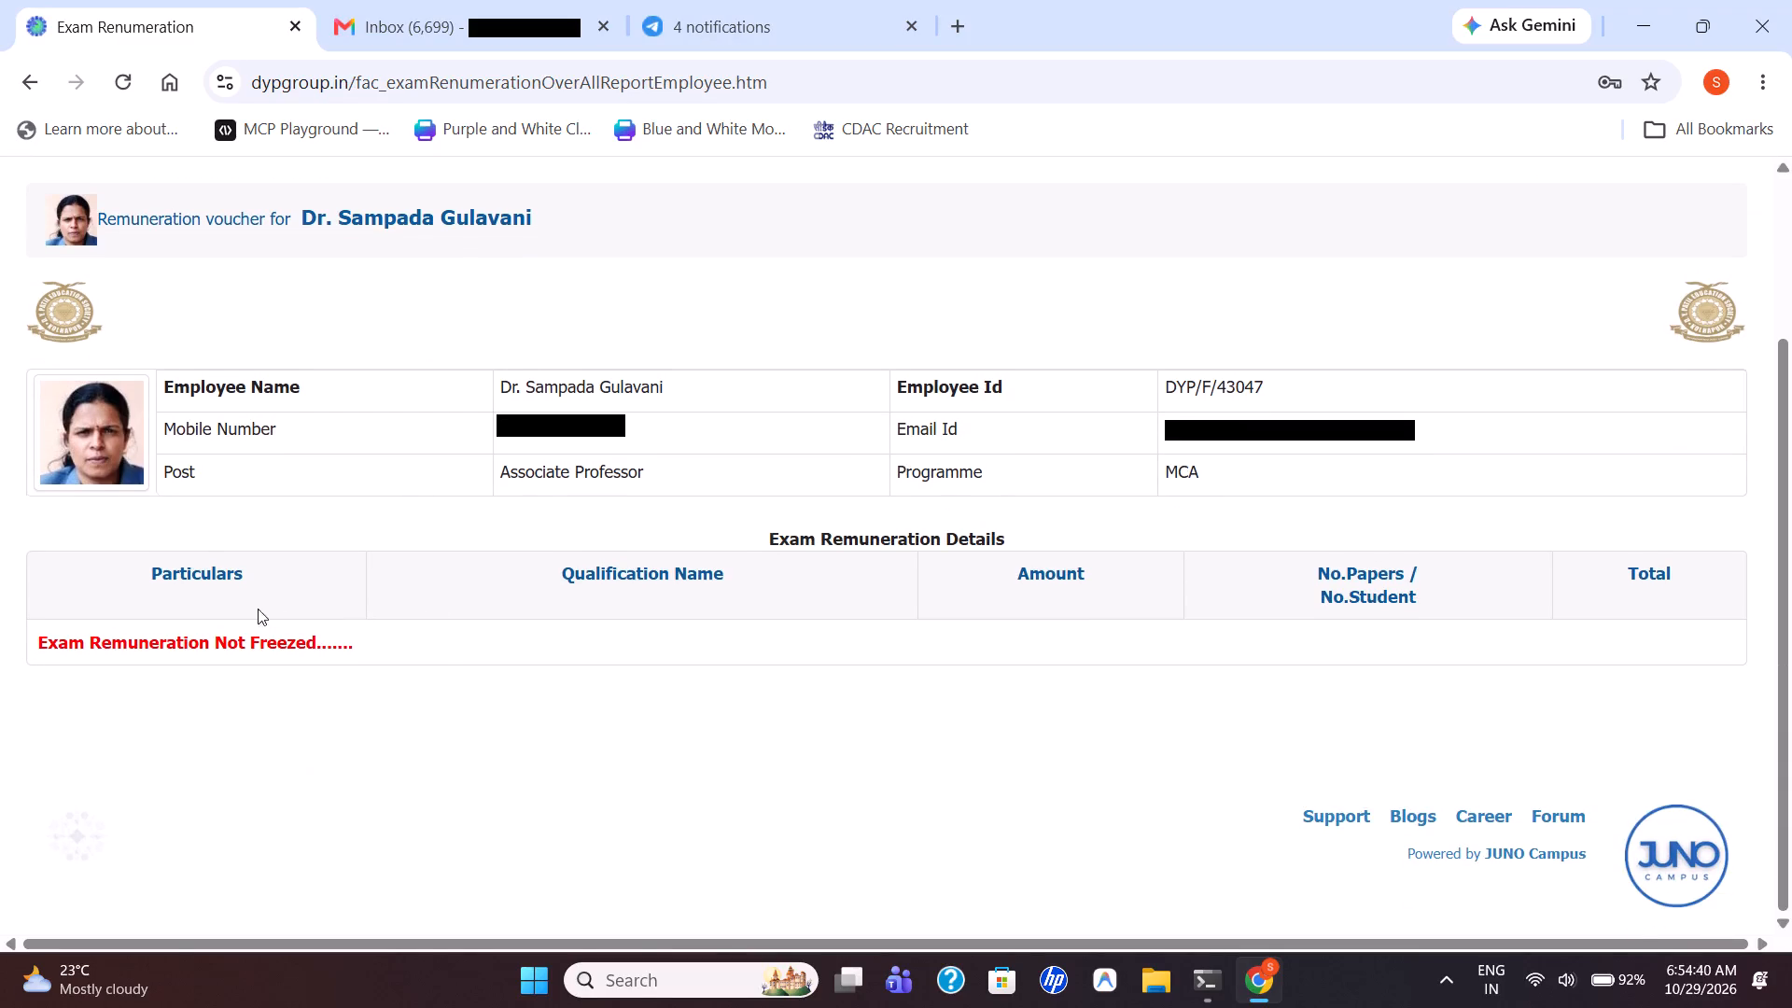
{"action": "left_click", "coordinate": [643, 567]}
{"action": "left_click", "coordinate": [969, 573]}
{"action": "left_click", "coordinate": [1502, 552]}
{"action": "left_click_drag", "start_coordinate": [1377, 602], "coordinate": [1031, 588]}
{"action": "left_click", "coordinate": [1214, 673]}
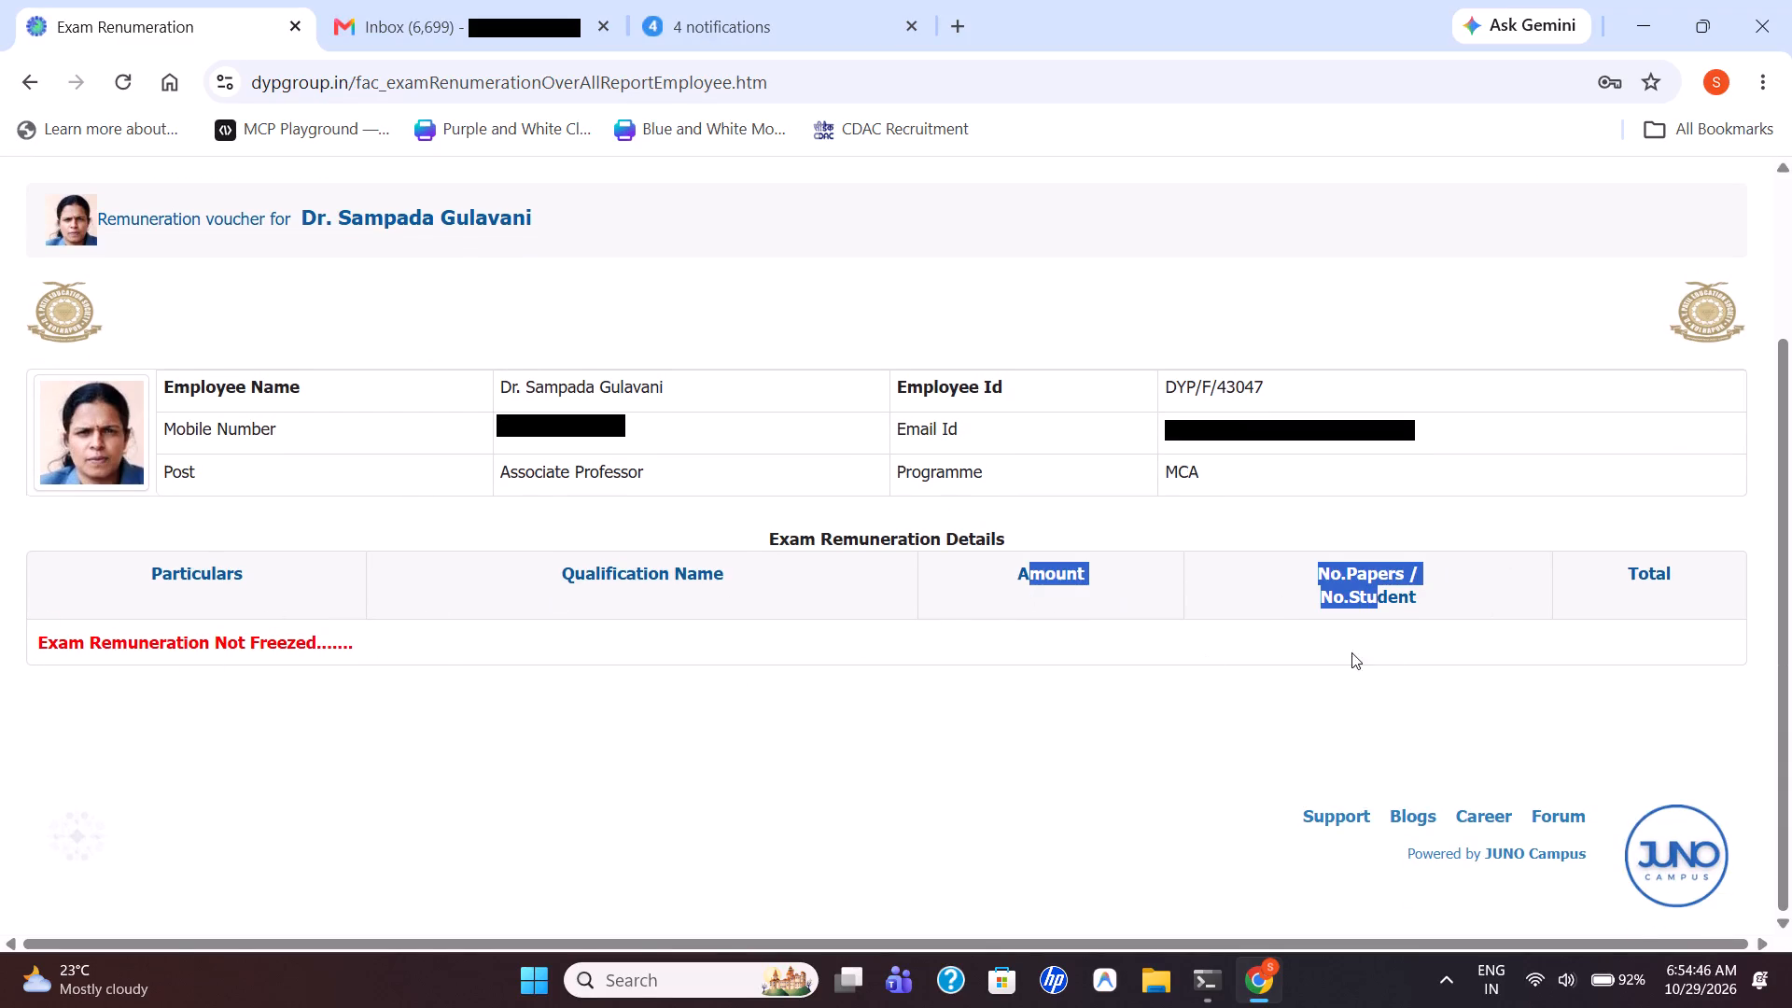
{"action": "left_click", "coordinate": [1642, 583]}
{"action": "left_click_drag", "start_coordinate": [1205, 481], "coordinate": [1095, 482]}
{"action": "left_click", "coordinate": [1095, 482]}
{"action": "scroll", "coordinate": [504, 421], "scroll_direction": "up", "scroll_amount": 2}
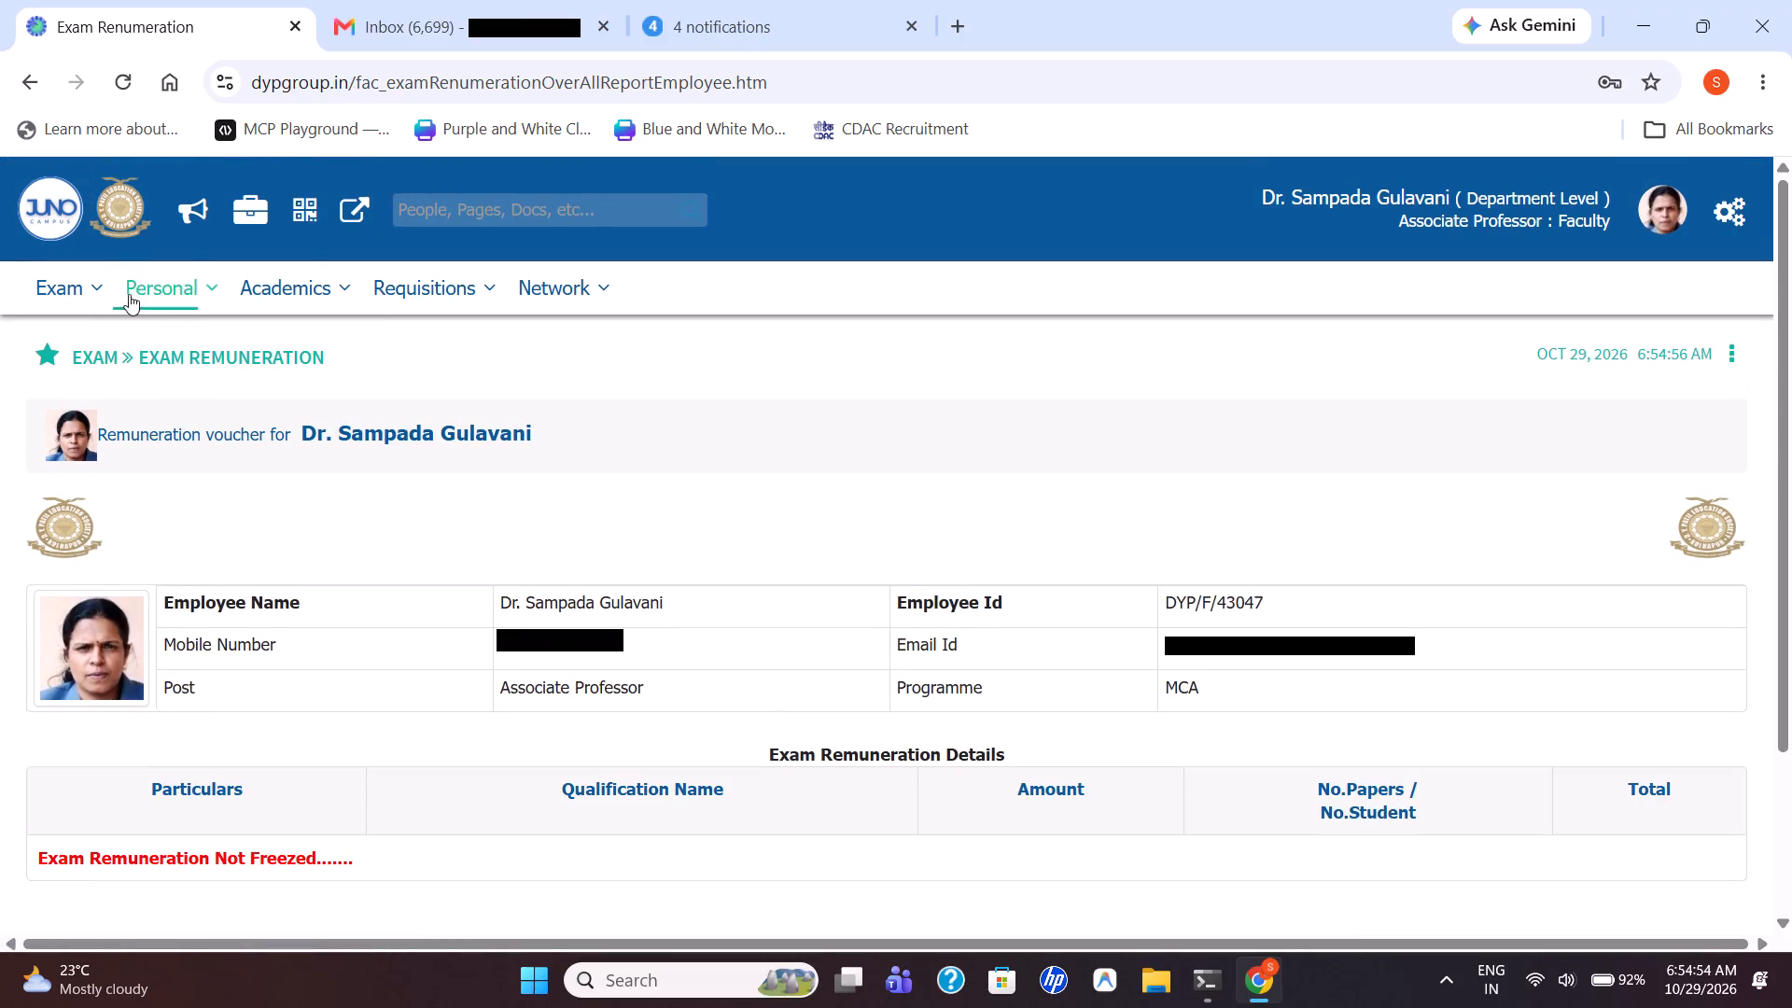
Open the Exam Paper Checking page from the Exam section to view its Paper Checking Report.
{"action": "left_click", "coordinate": [48, 281]}
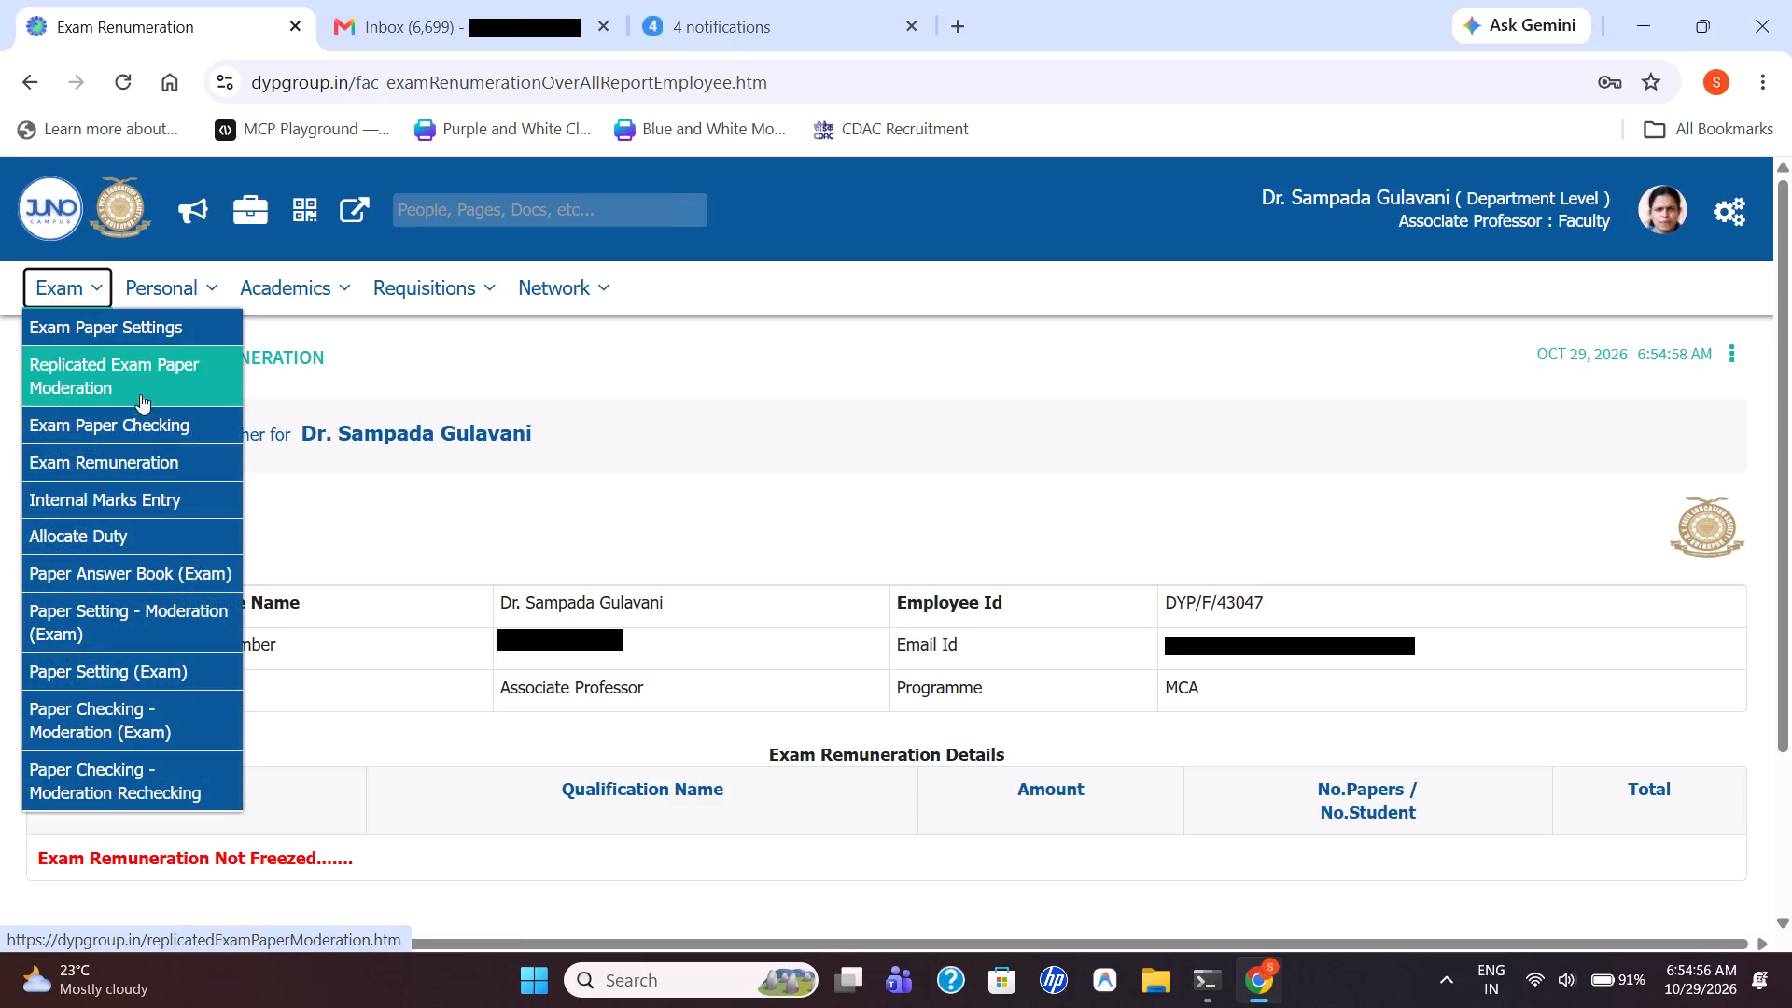
{"action": "left_click", "coordinate": [154, 415]}
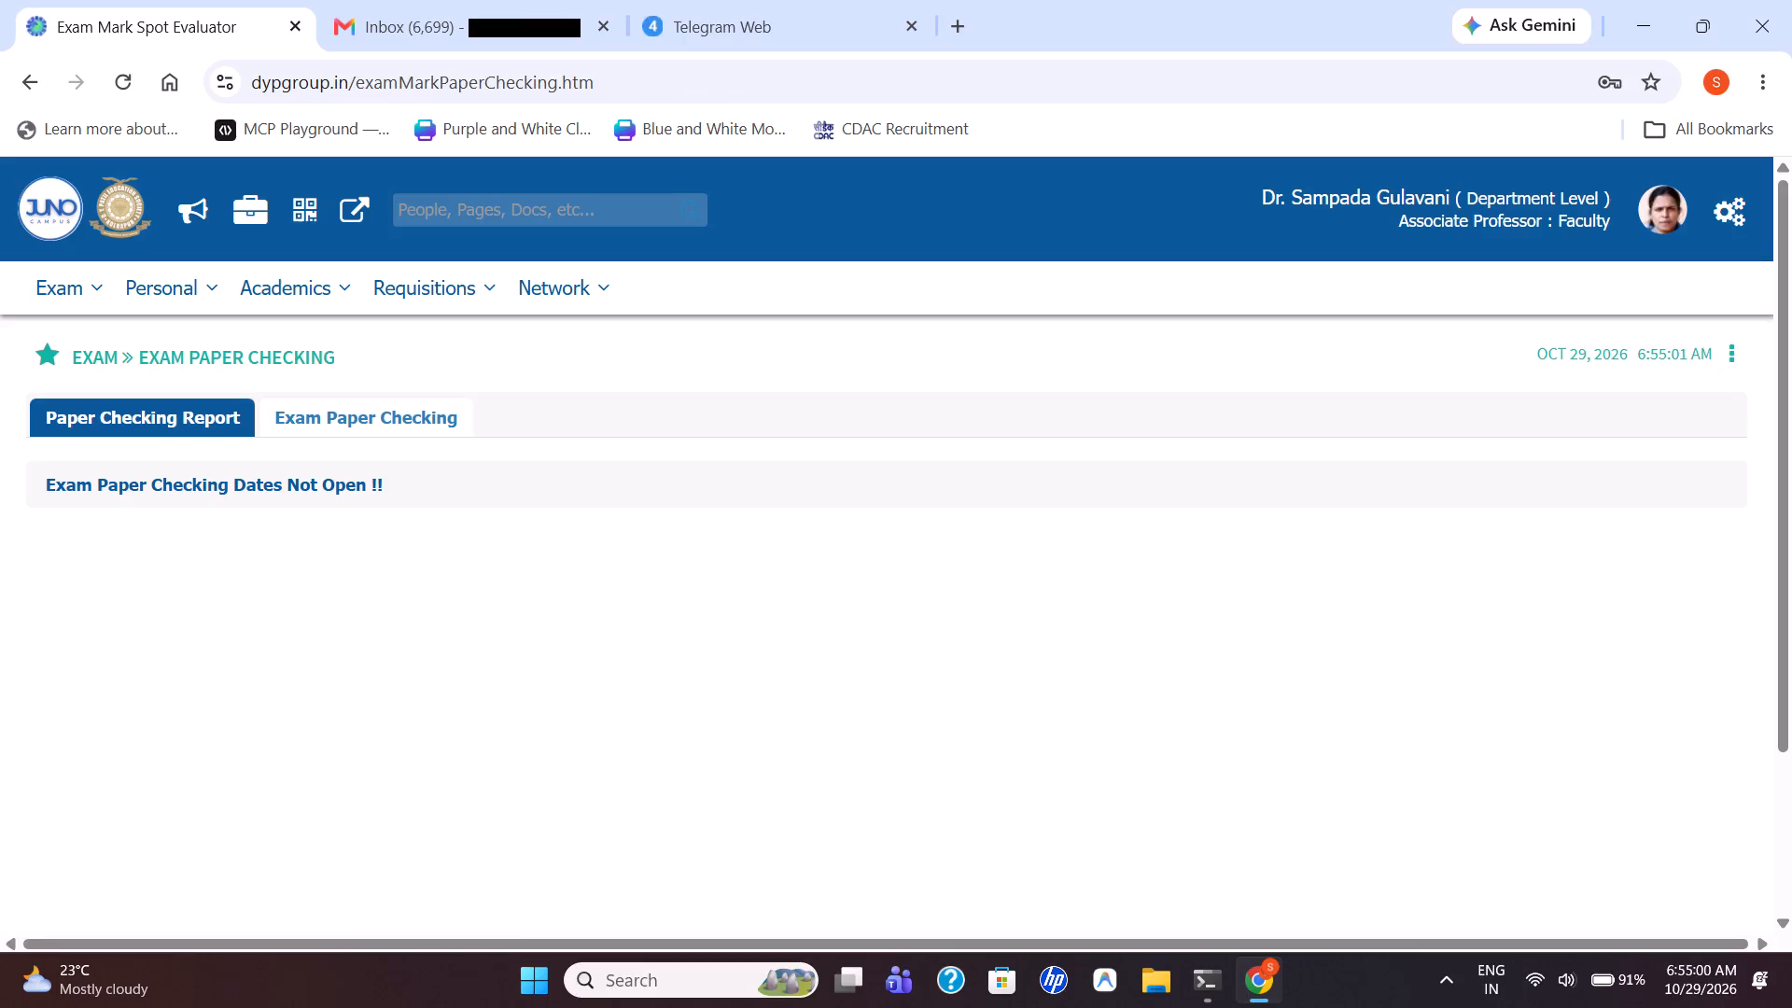
View the Exam Paper Checking section of the exam paper checking page.
{"action": "left_click", "coordinate": [281, 413]}
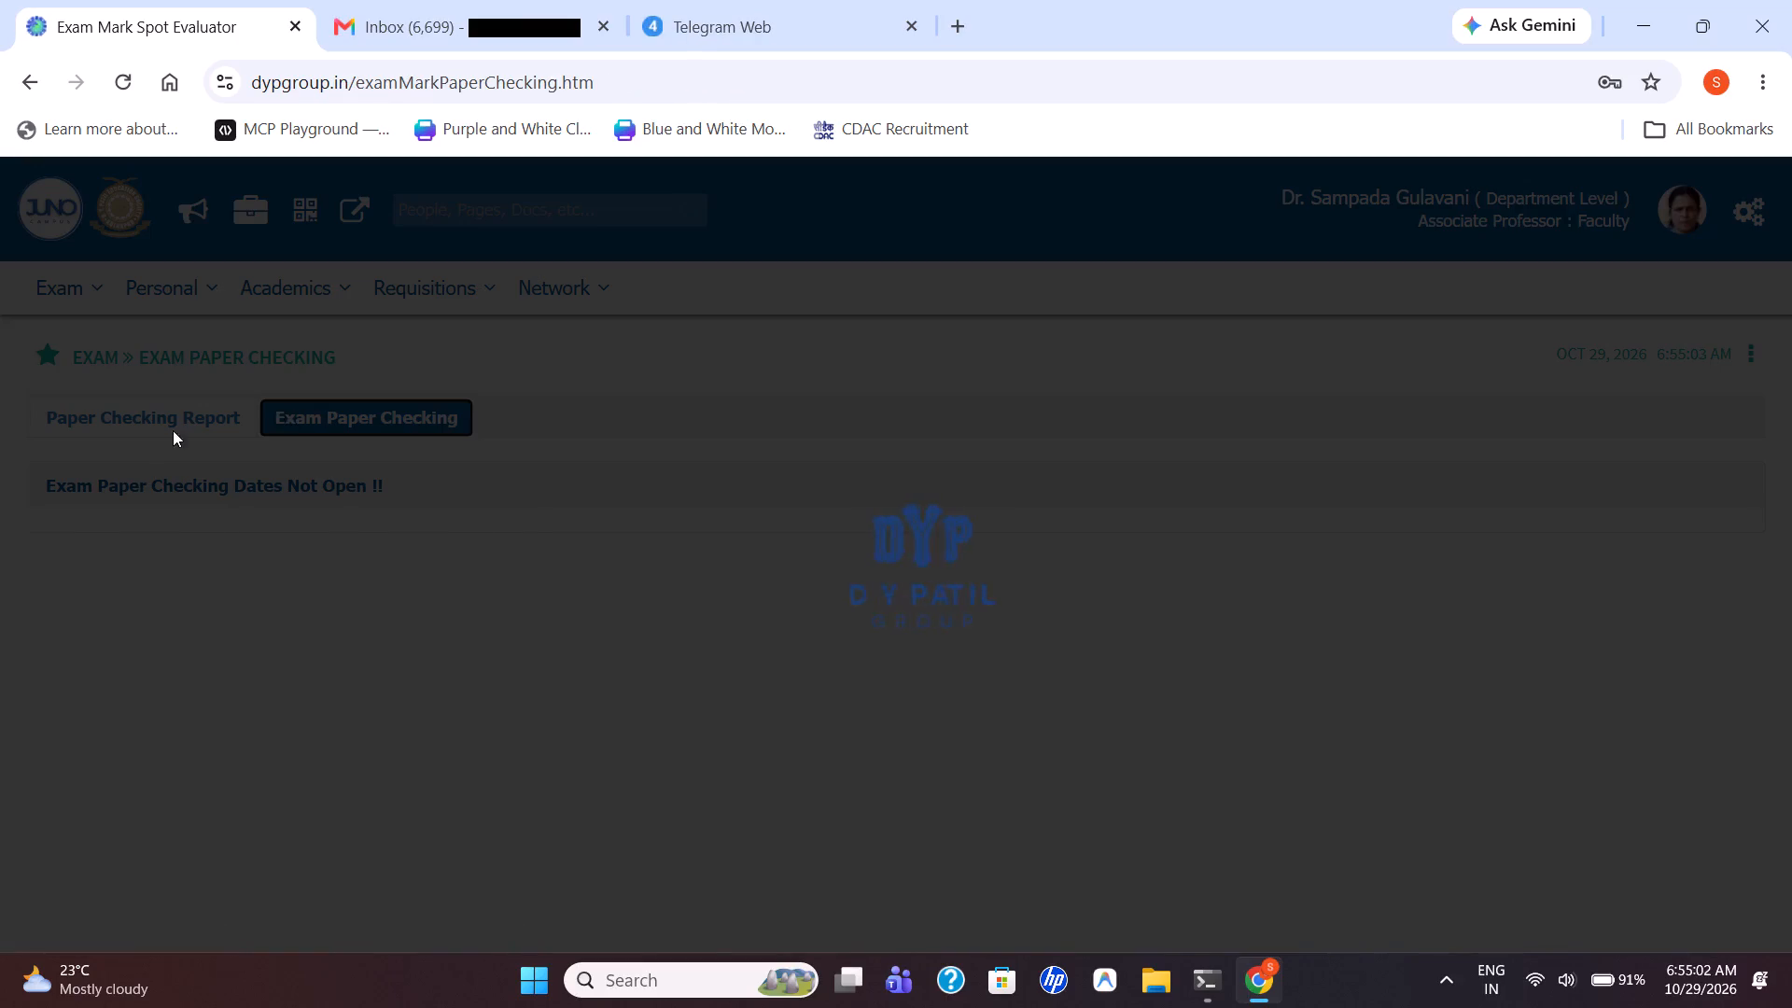
Open the exam Internal Marks Entry page and check its Allocated and Marks Entry sections, dismissing the antivirus pop-ups.
{"action": "left_click", "coordinate": [63, 286]}
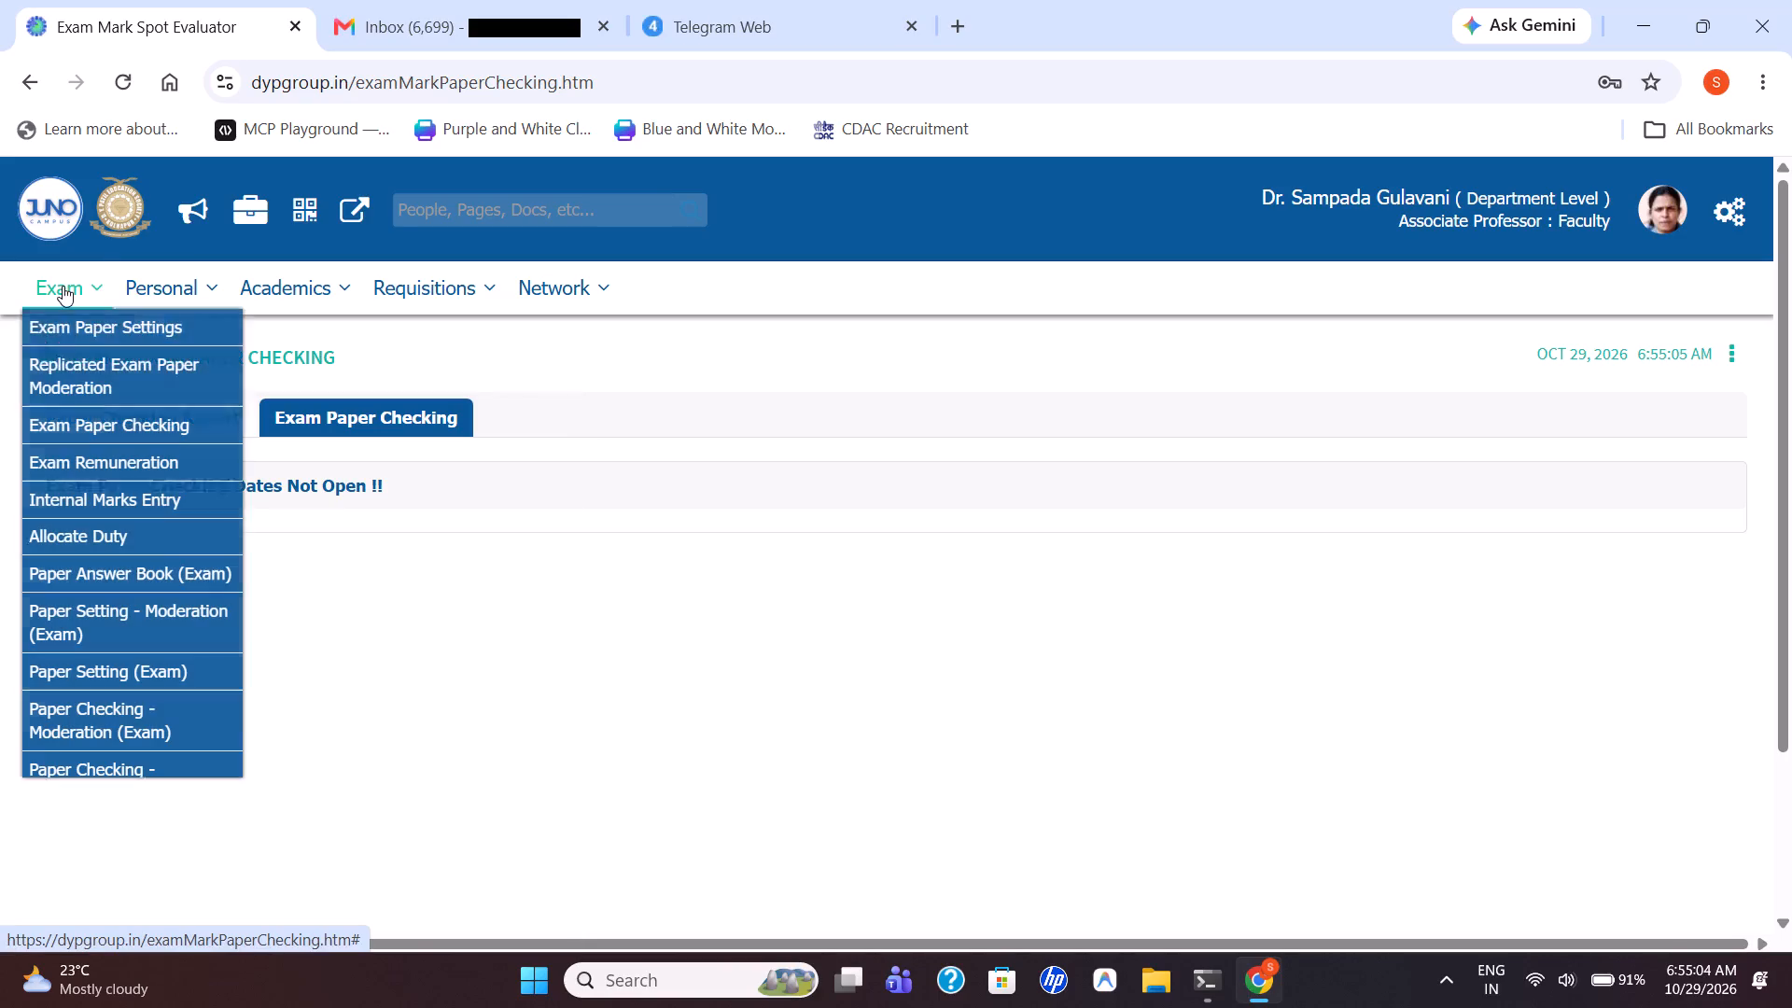
{"action": "left_click", "coordinate": [120, 485]}
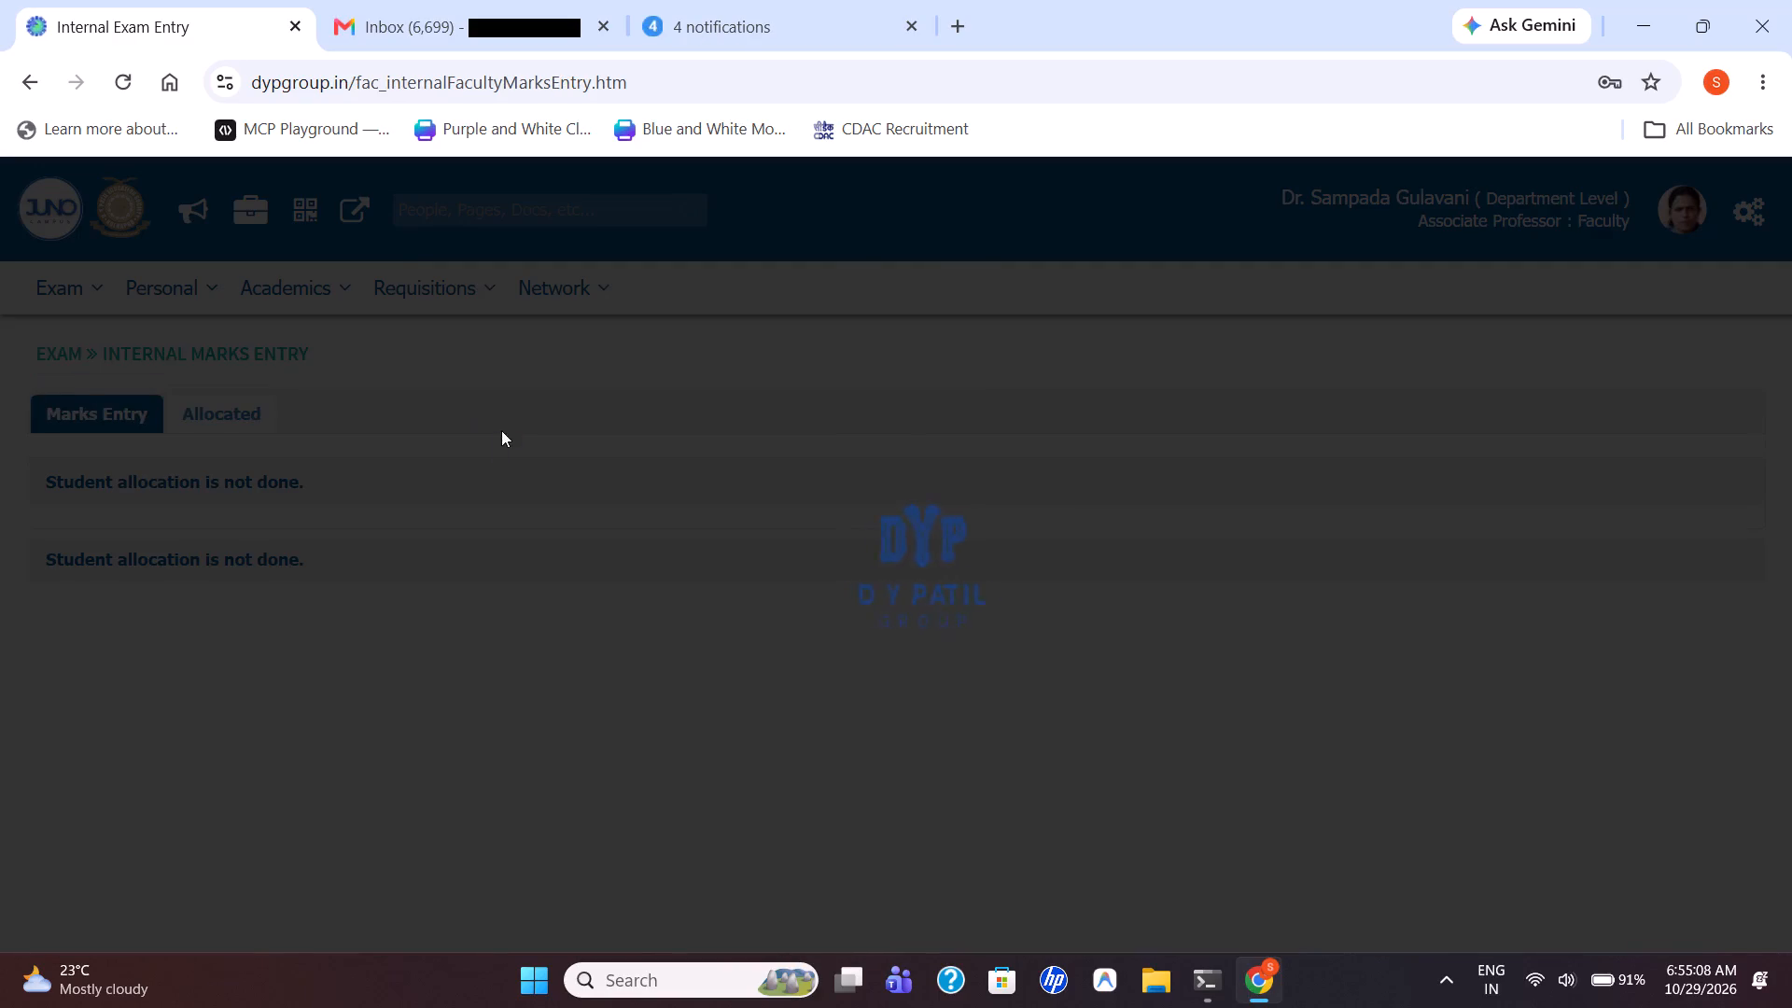
{"action": "left_click", "coordinate": [195, 412]}
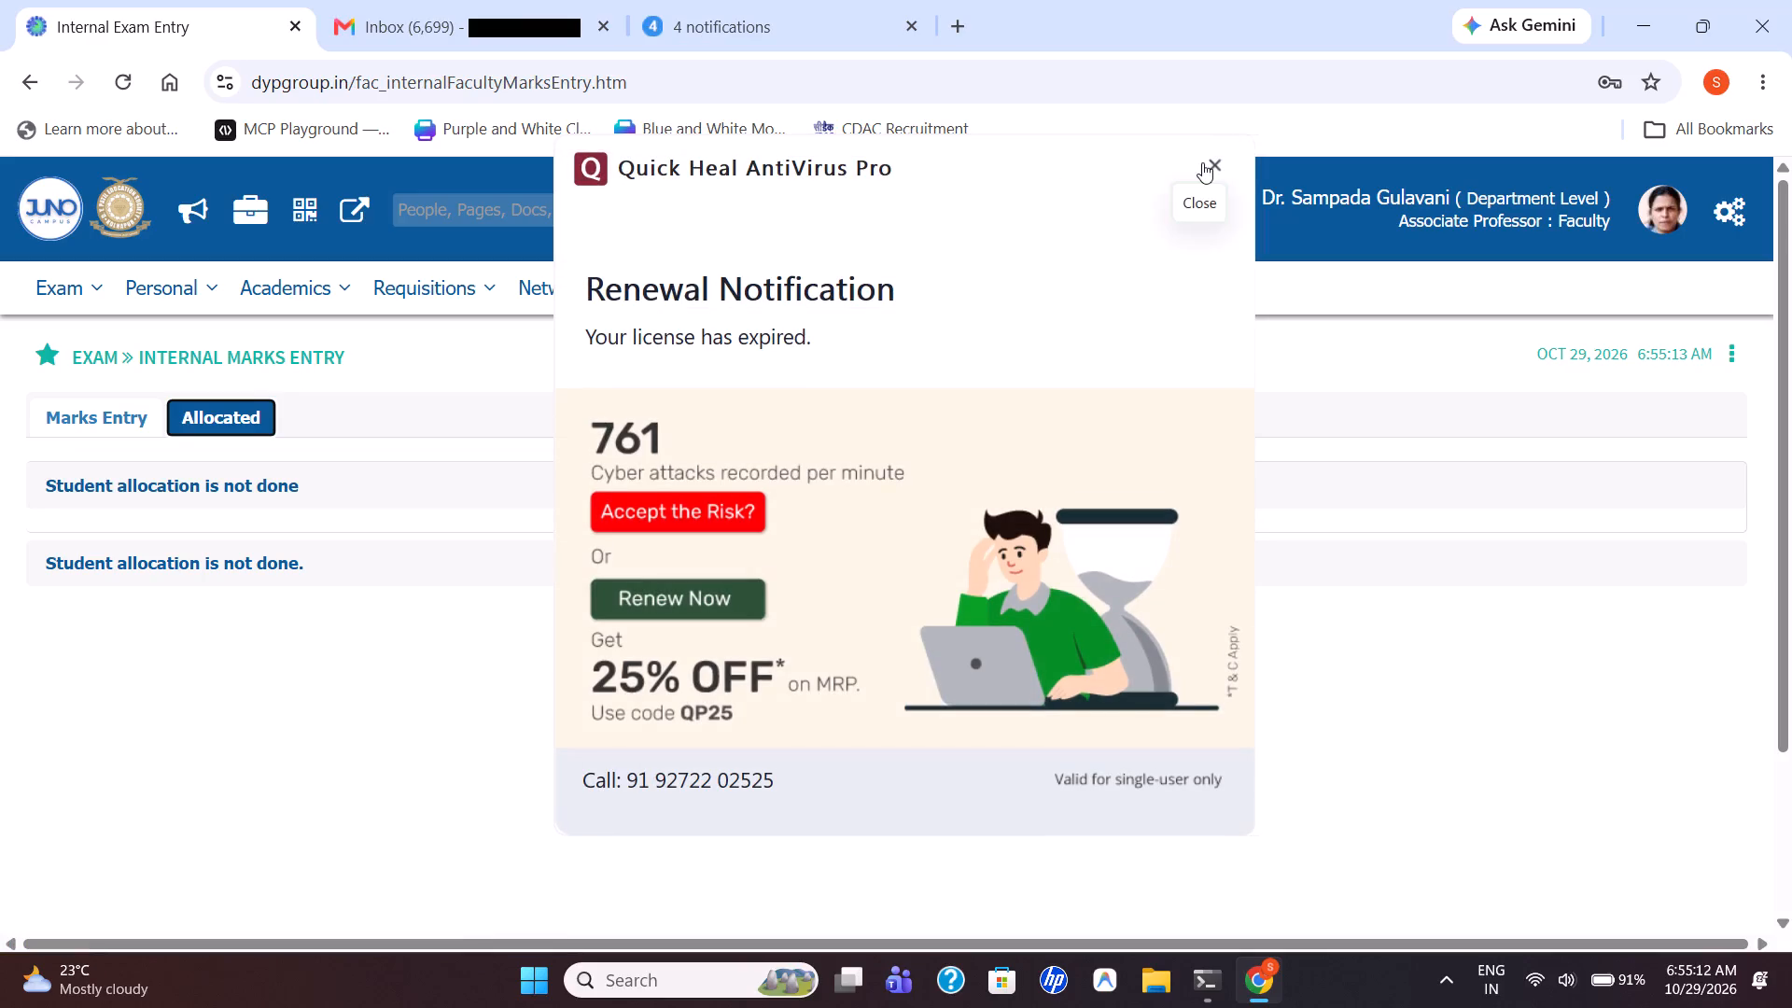
{"action": "left_click", "coordinate": [1202, 162]}
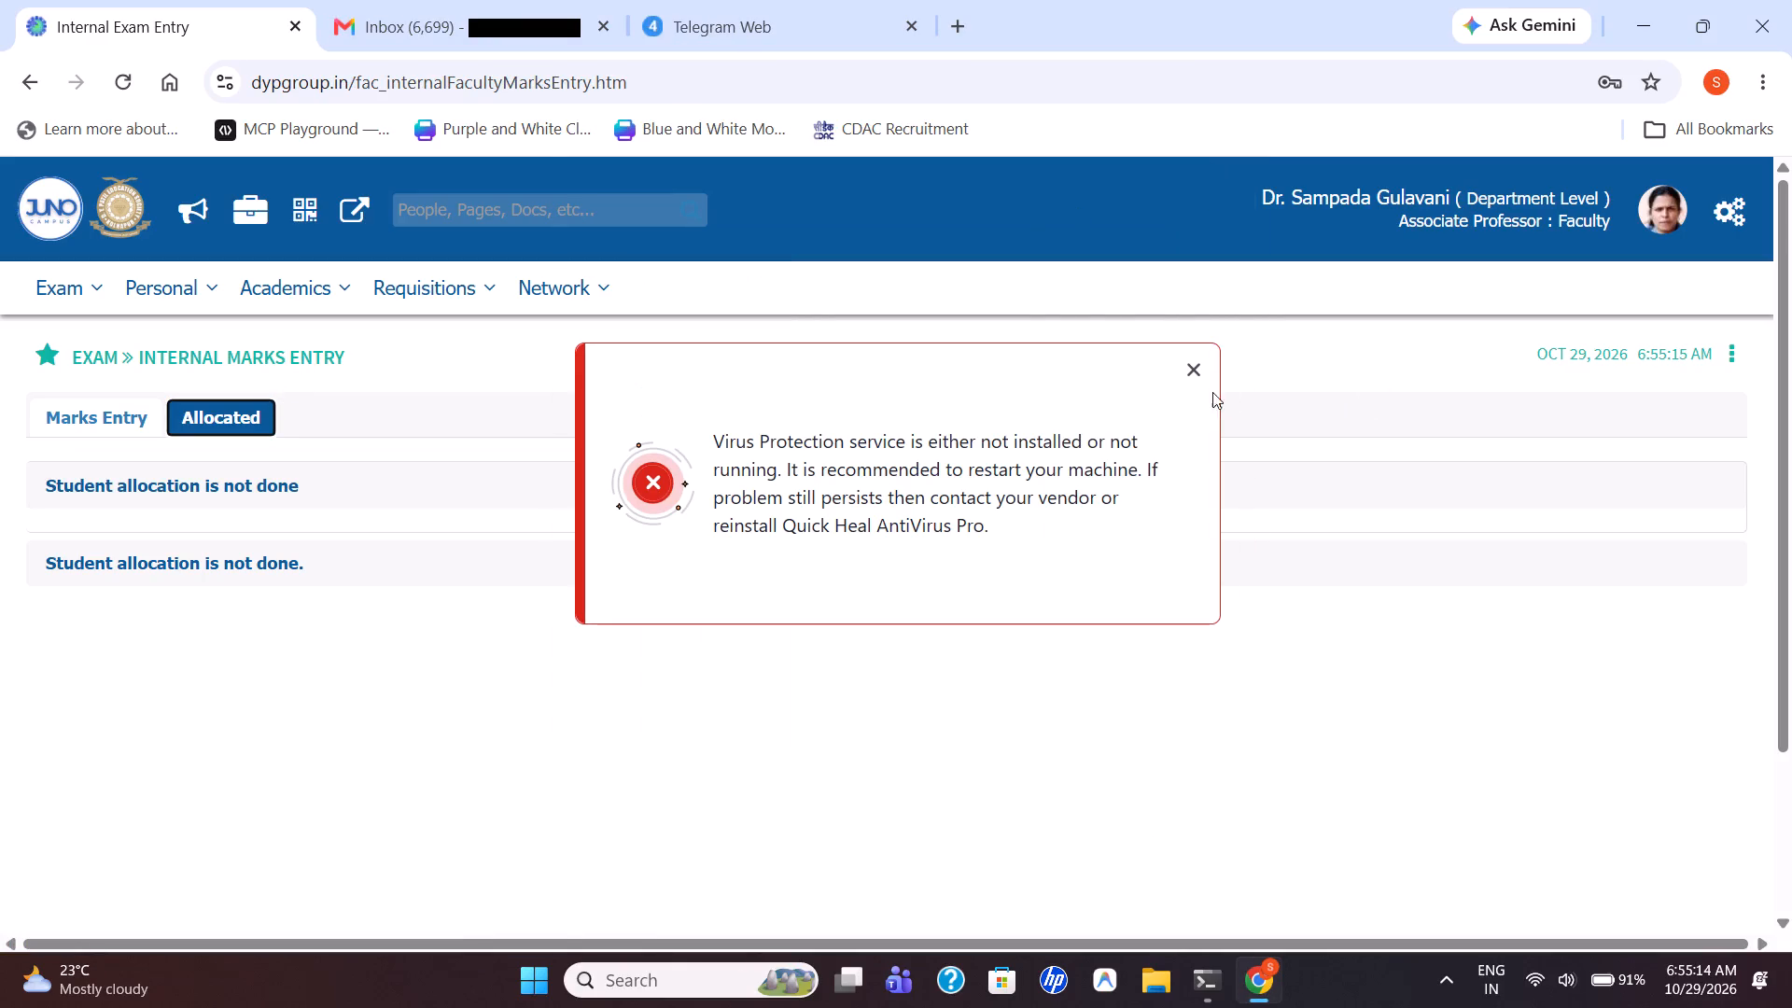
{"action": "left_click", "coordinate": [1194, 371]}
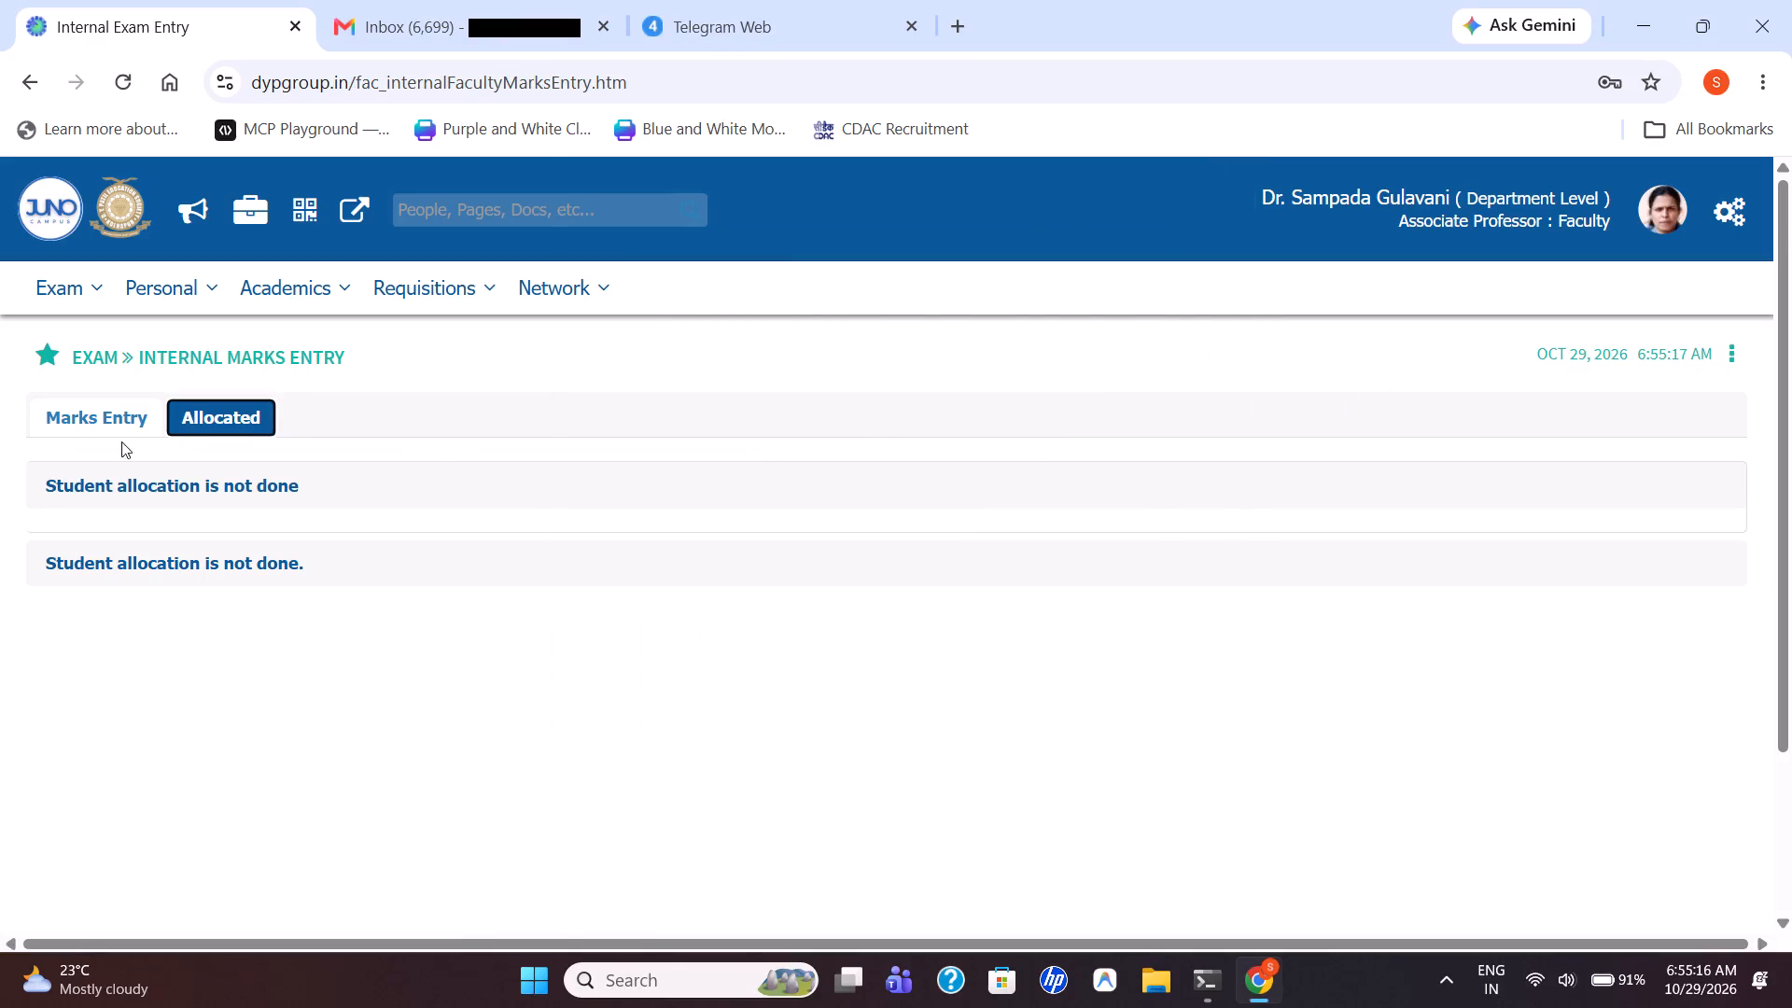
{"action": "left_click", "coordinate": [112, 427]}
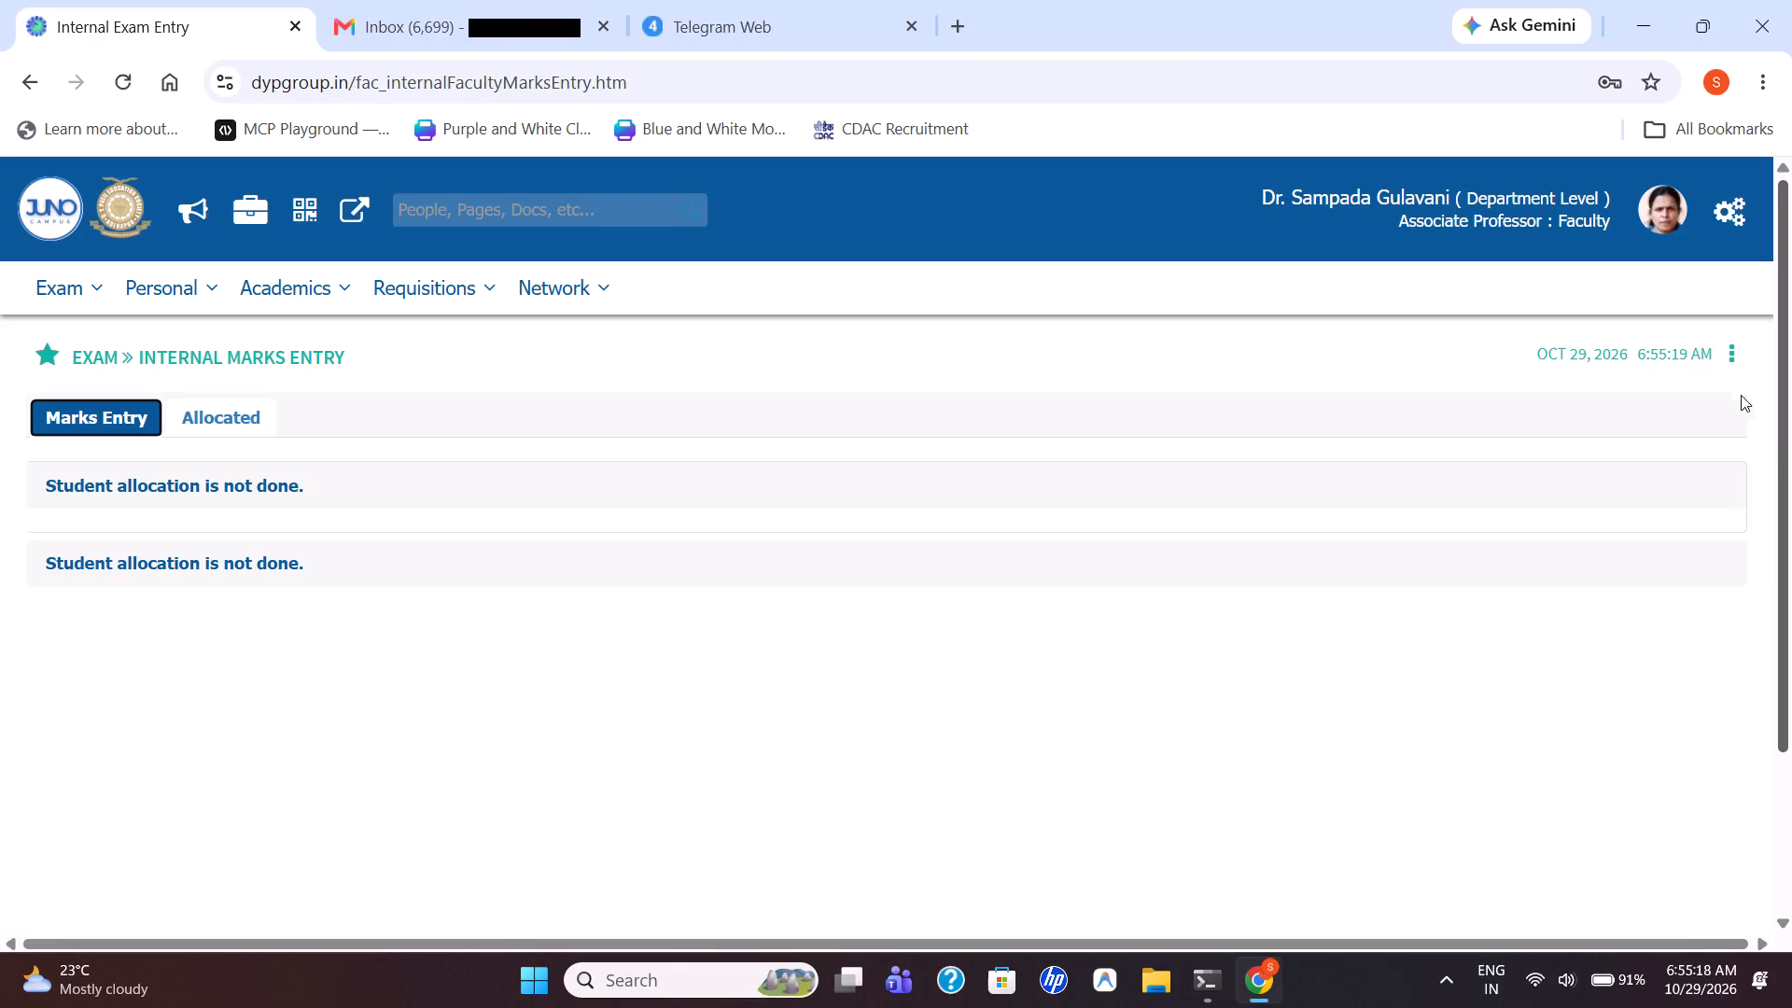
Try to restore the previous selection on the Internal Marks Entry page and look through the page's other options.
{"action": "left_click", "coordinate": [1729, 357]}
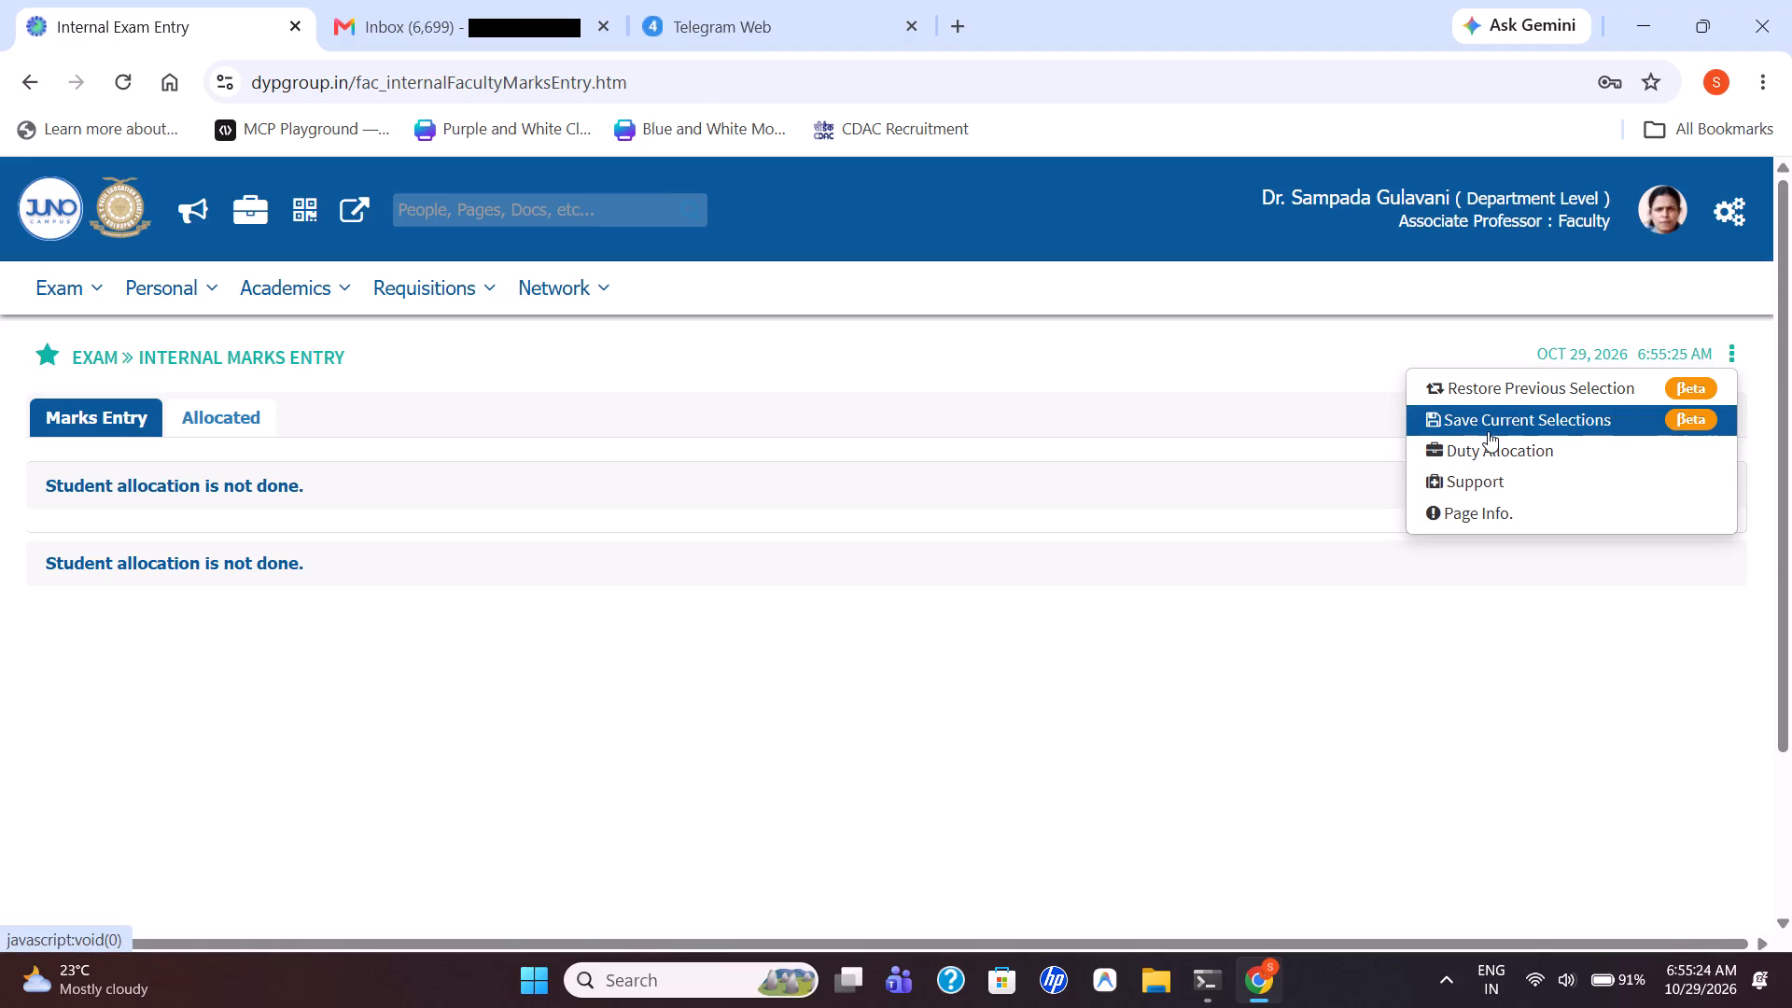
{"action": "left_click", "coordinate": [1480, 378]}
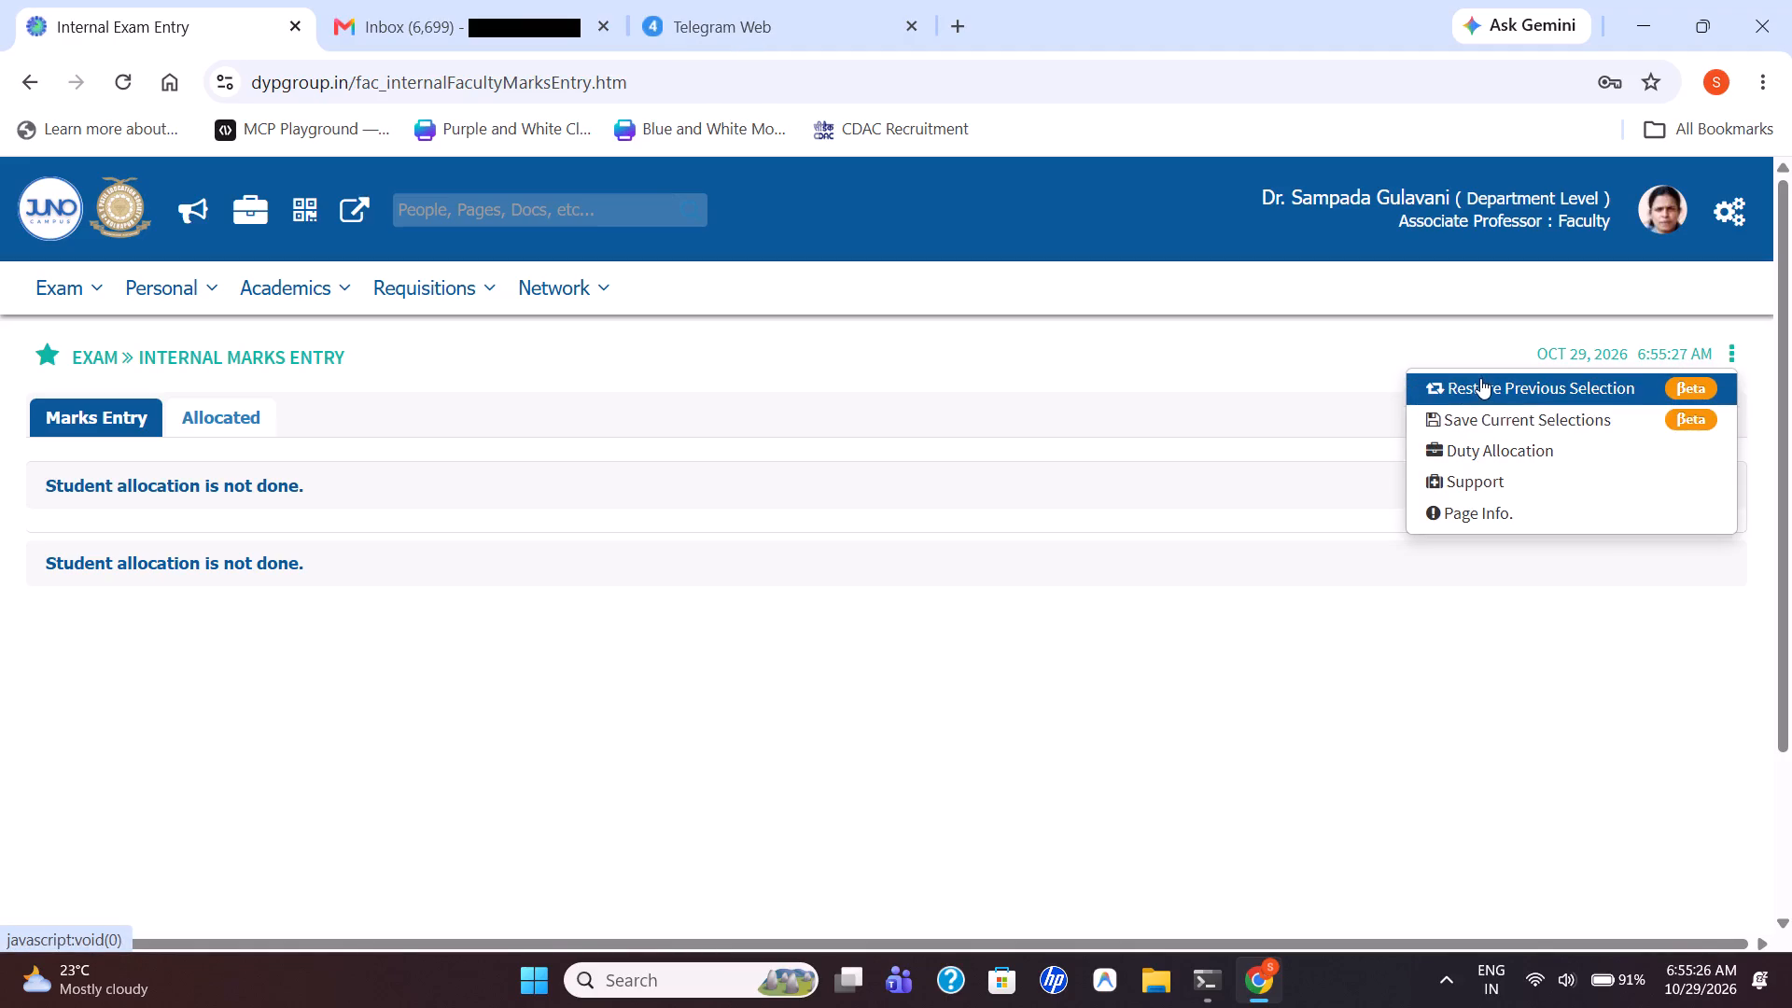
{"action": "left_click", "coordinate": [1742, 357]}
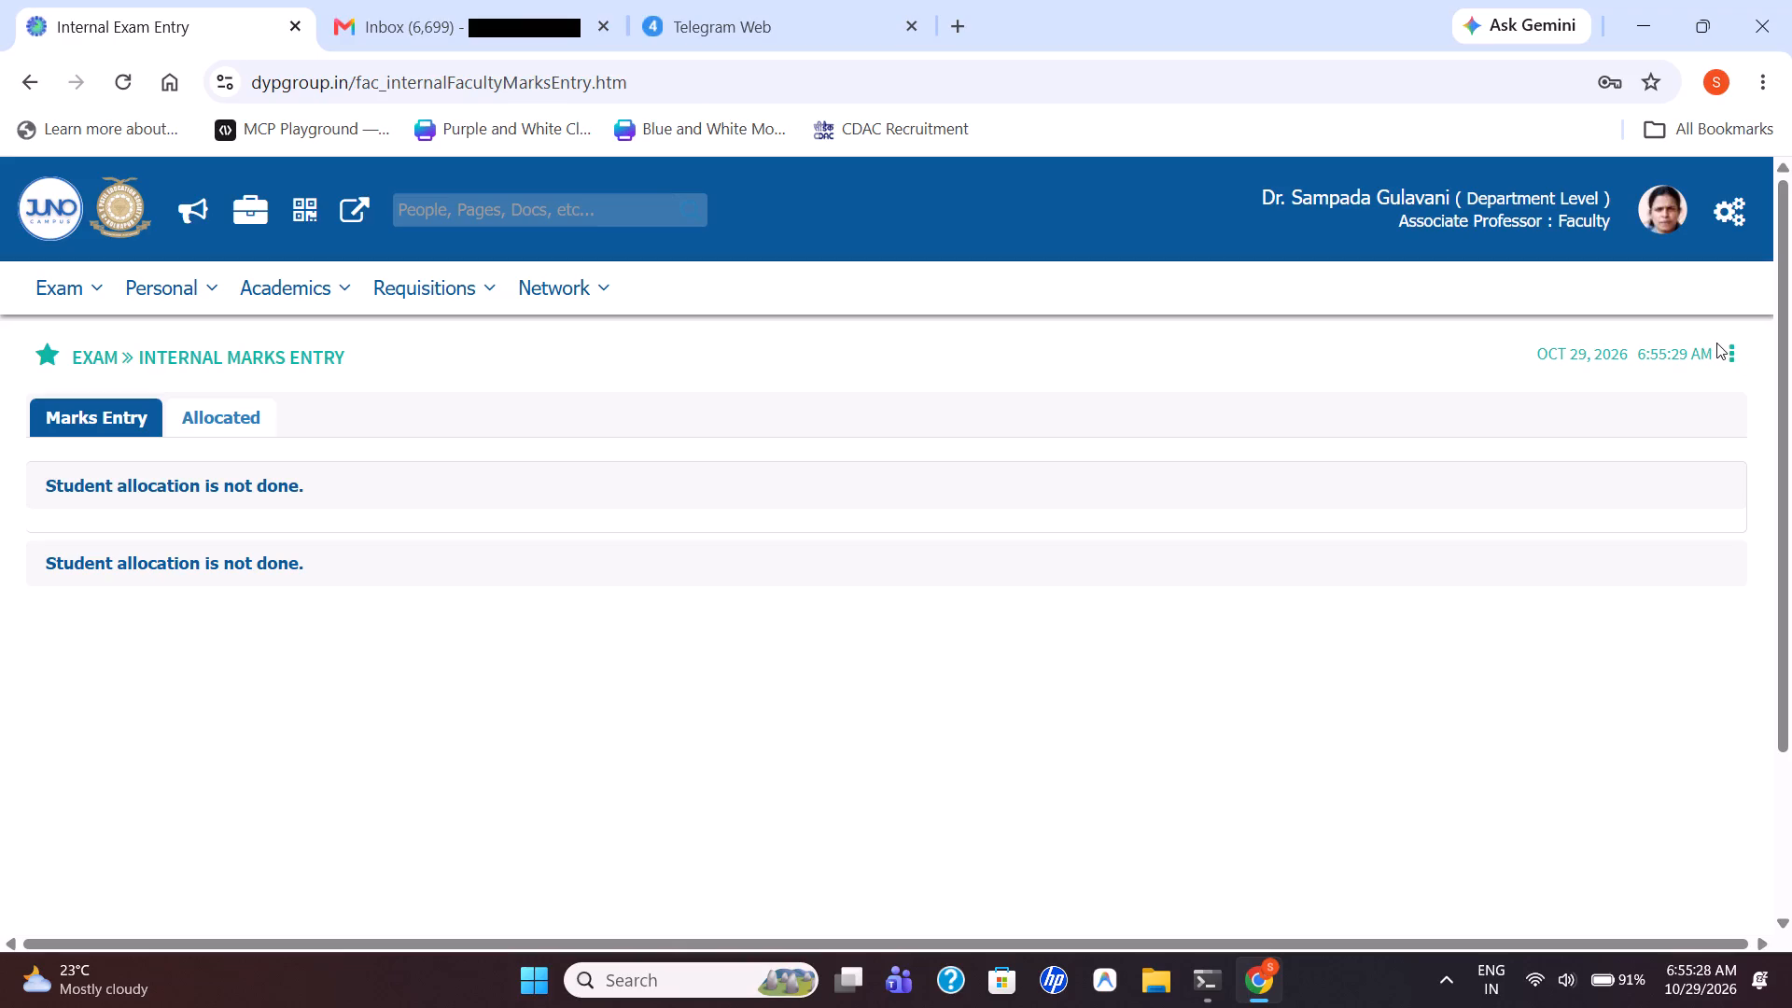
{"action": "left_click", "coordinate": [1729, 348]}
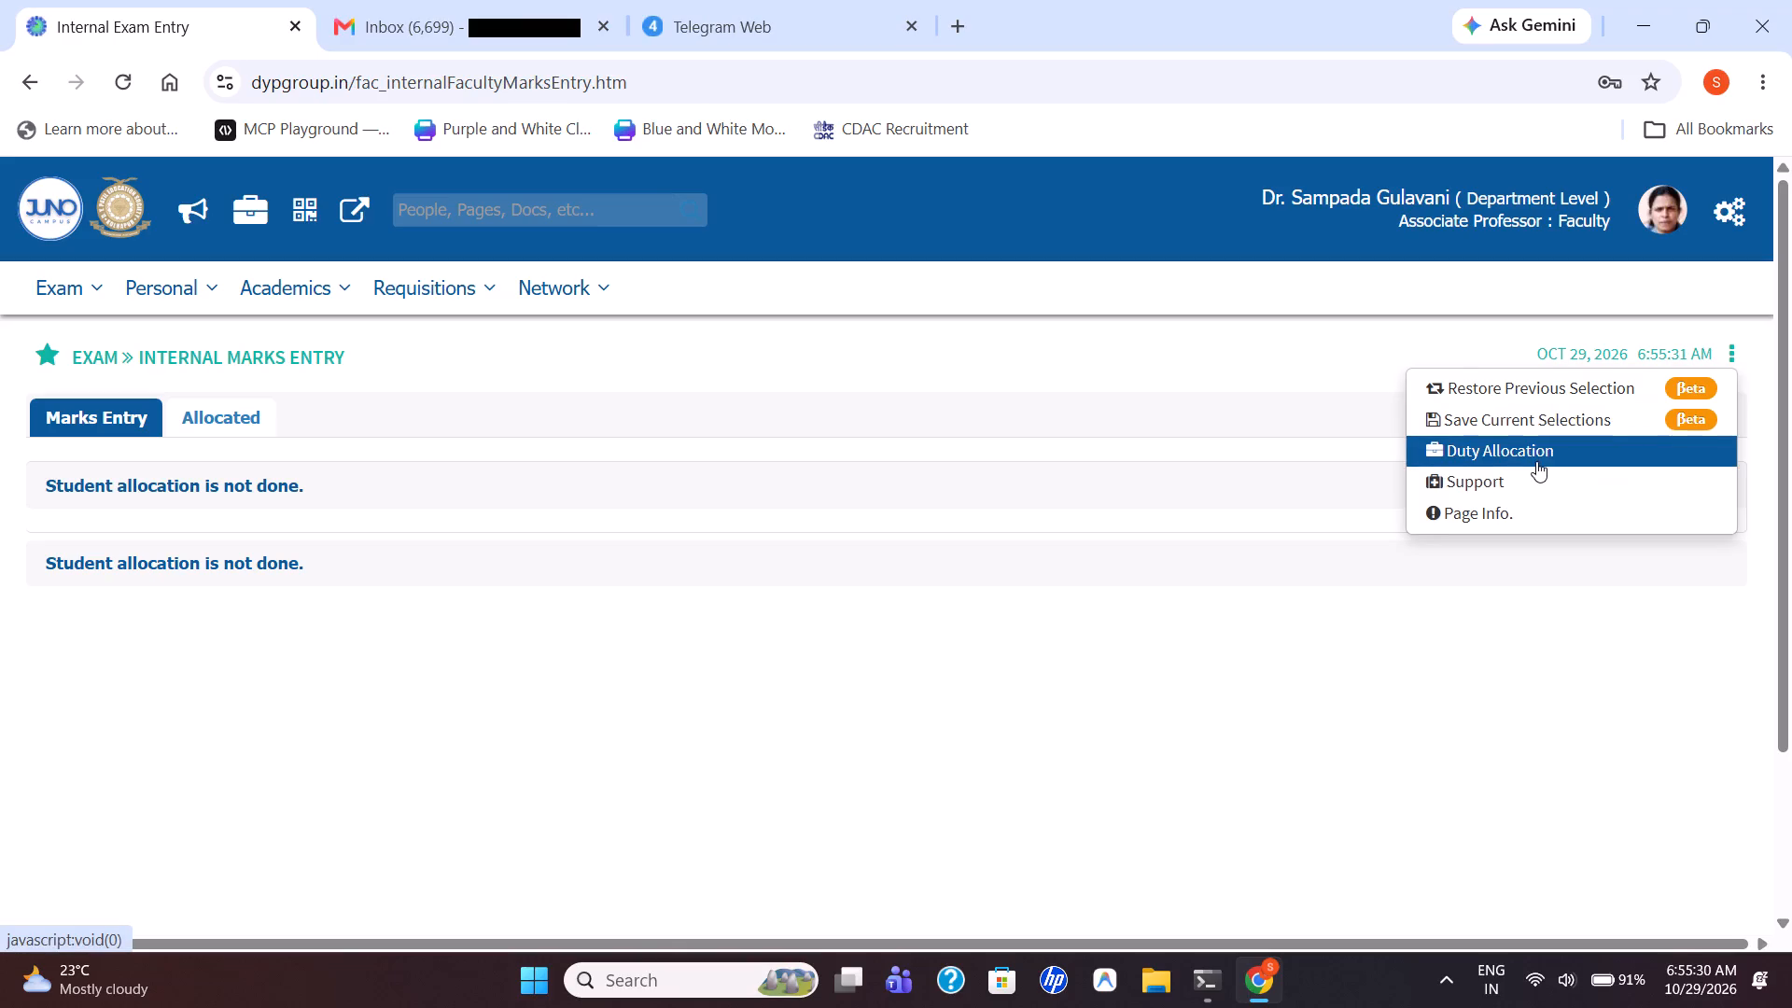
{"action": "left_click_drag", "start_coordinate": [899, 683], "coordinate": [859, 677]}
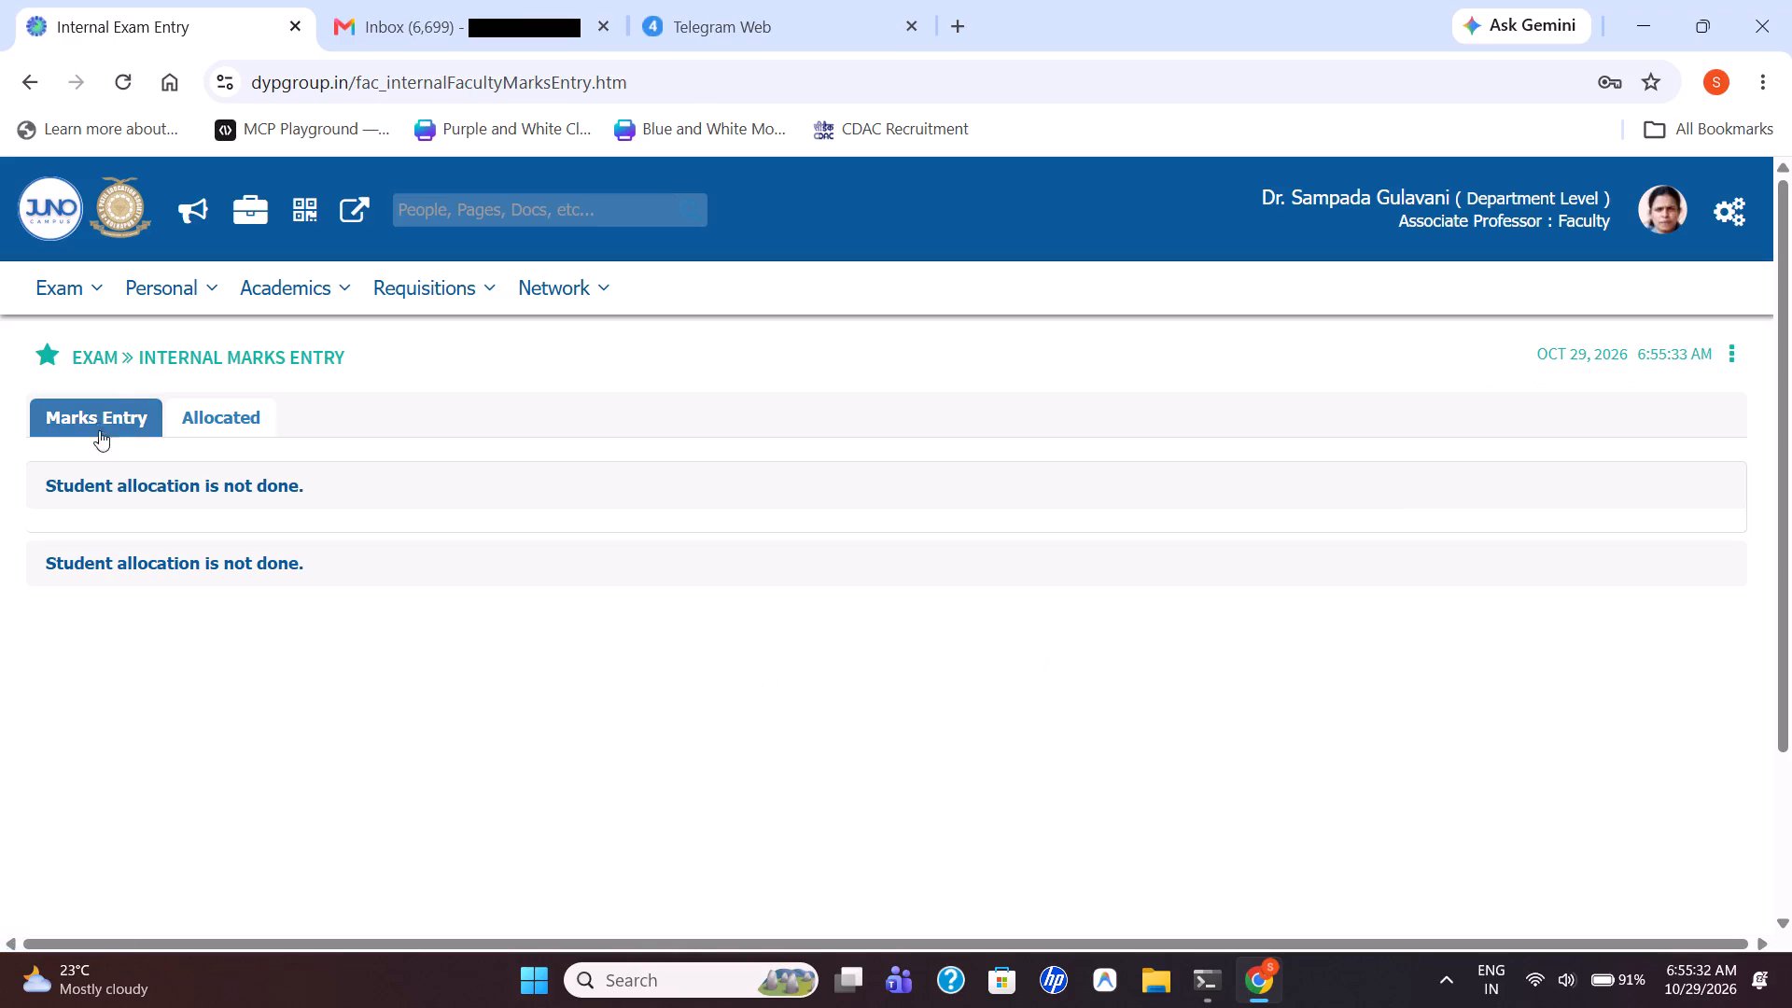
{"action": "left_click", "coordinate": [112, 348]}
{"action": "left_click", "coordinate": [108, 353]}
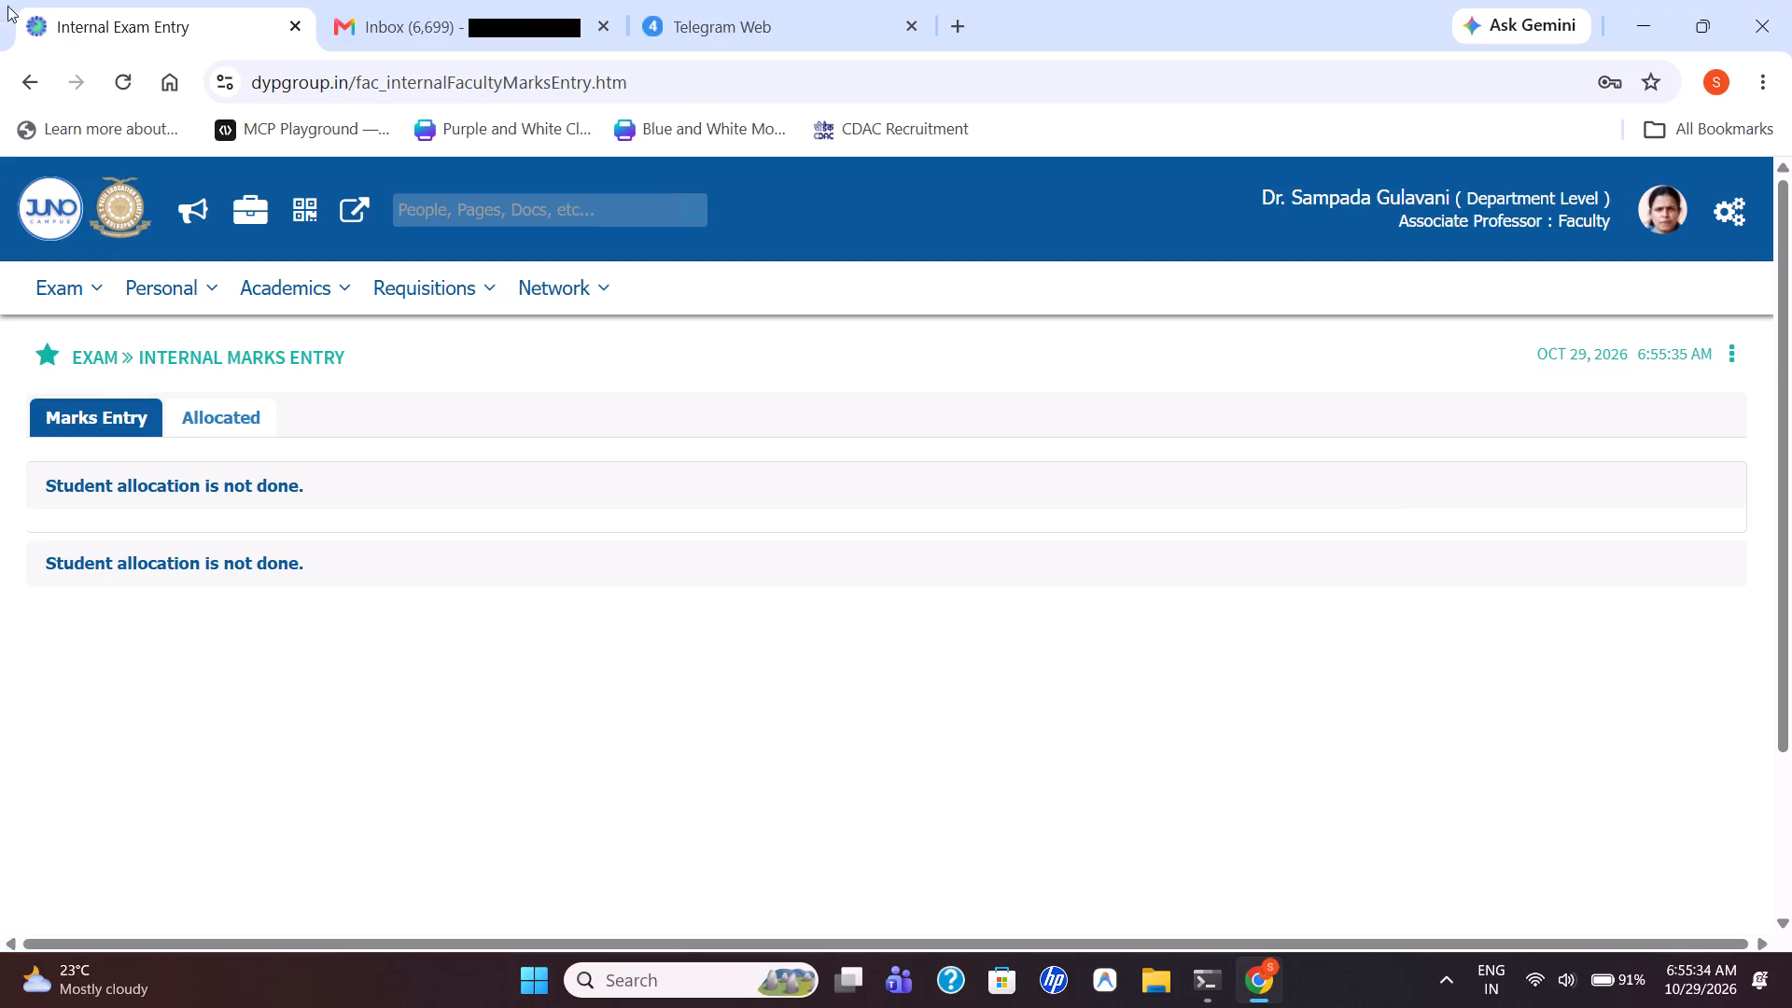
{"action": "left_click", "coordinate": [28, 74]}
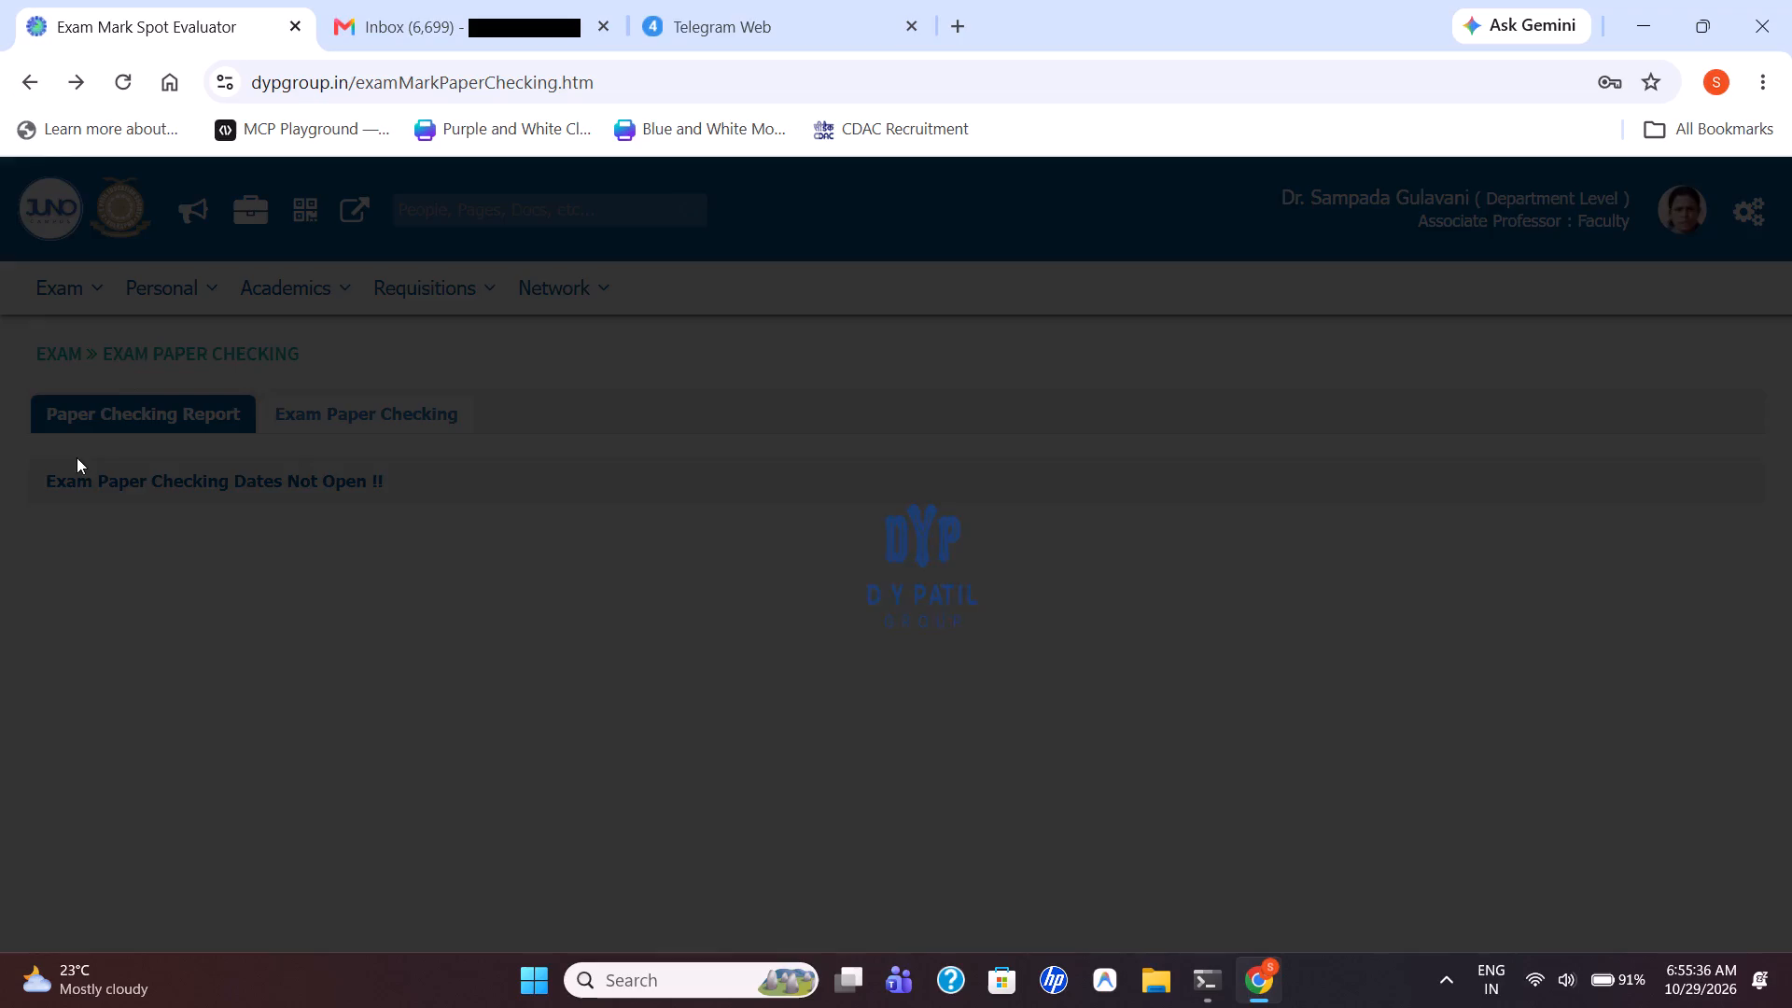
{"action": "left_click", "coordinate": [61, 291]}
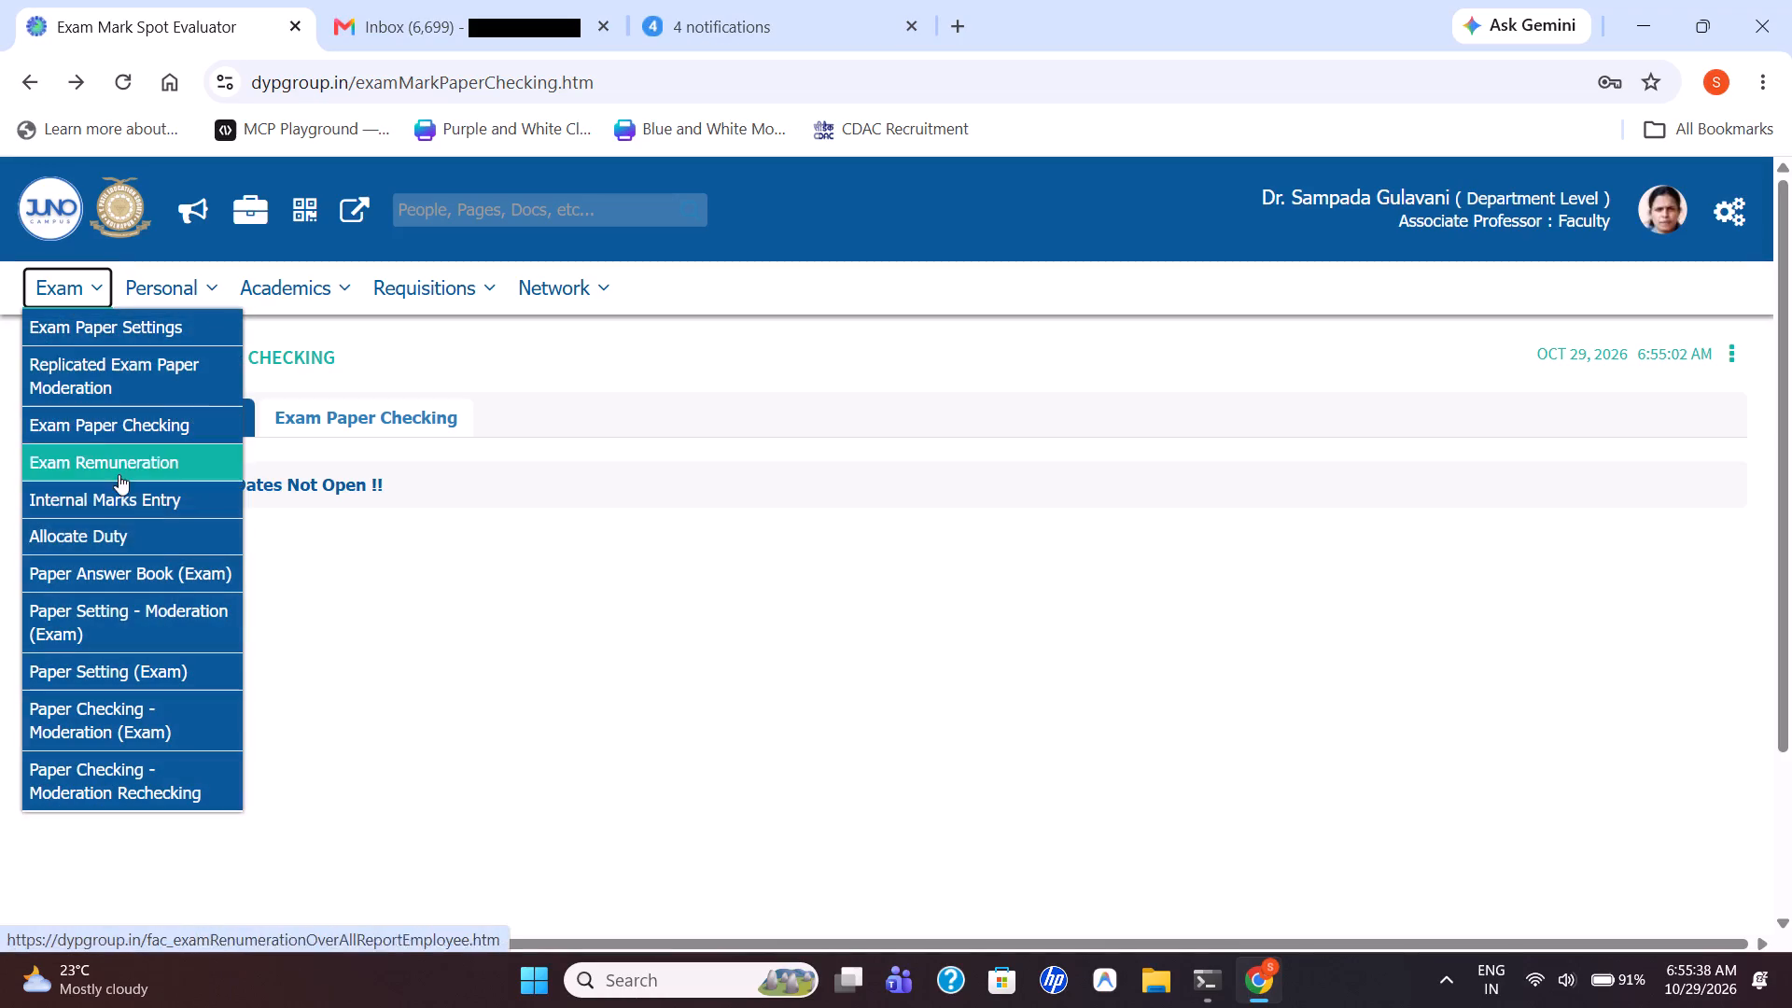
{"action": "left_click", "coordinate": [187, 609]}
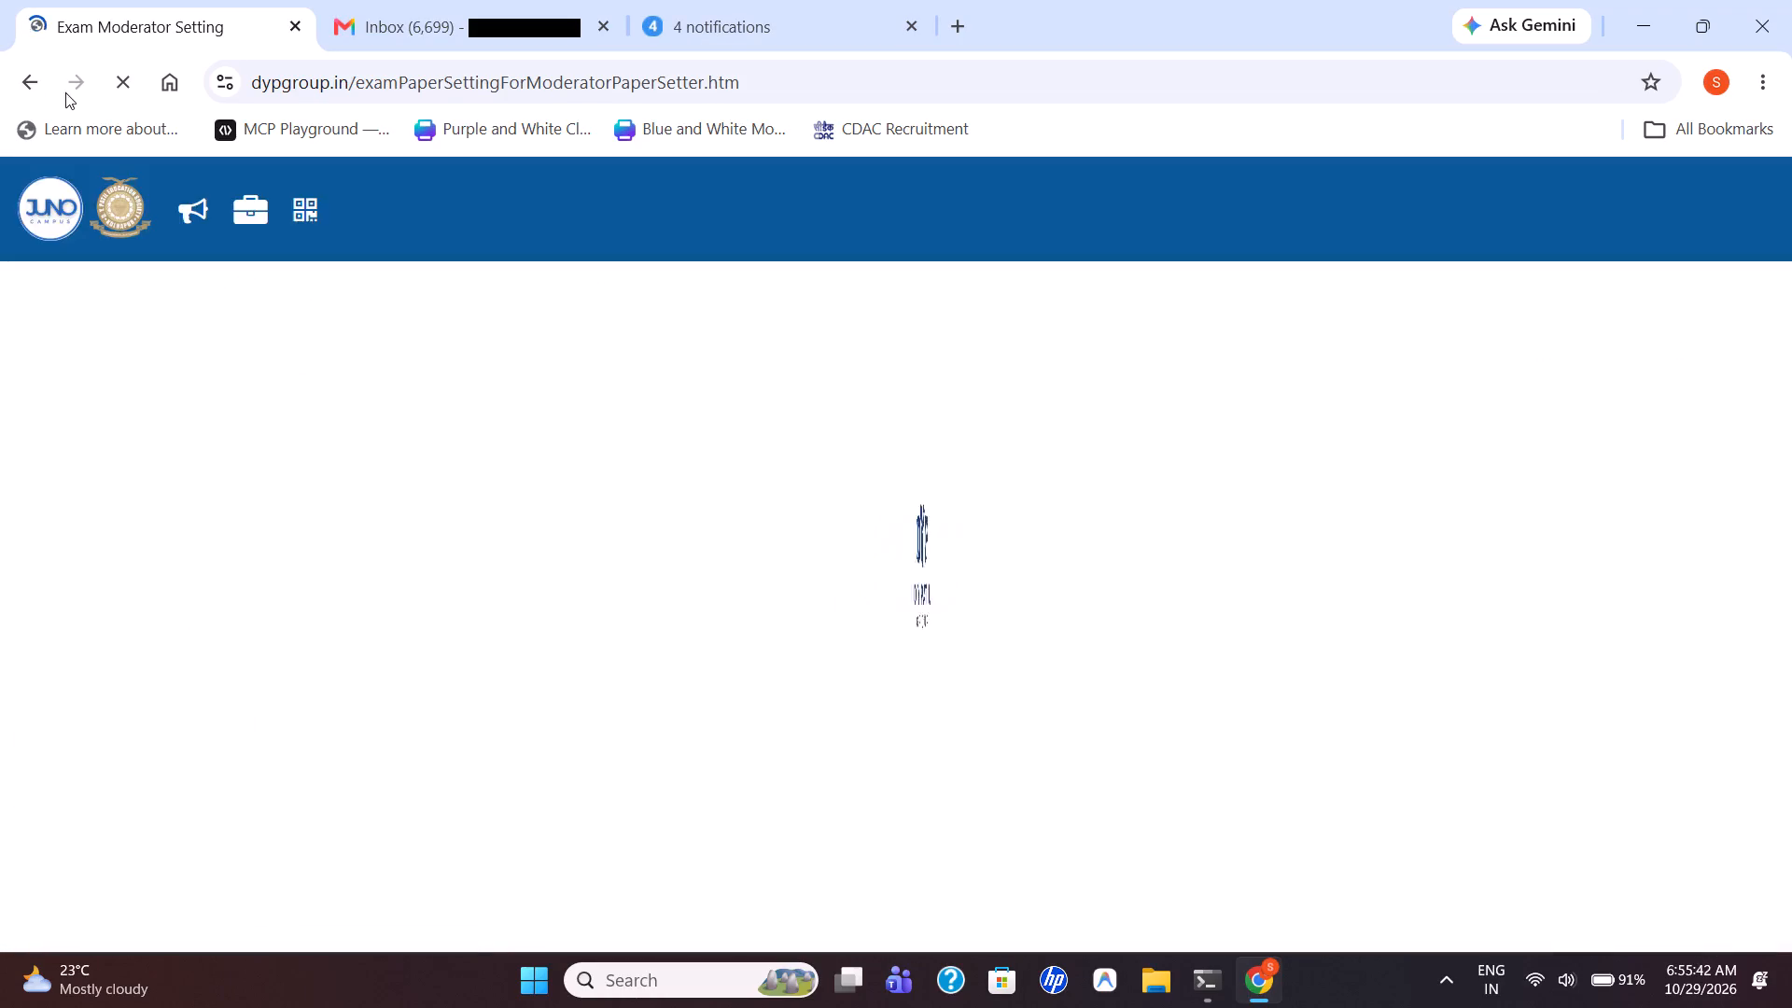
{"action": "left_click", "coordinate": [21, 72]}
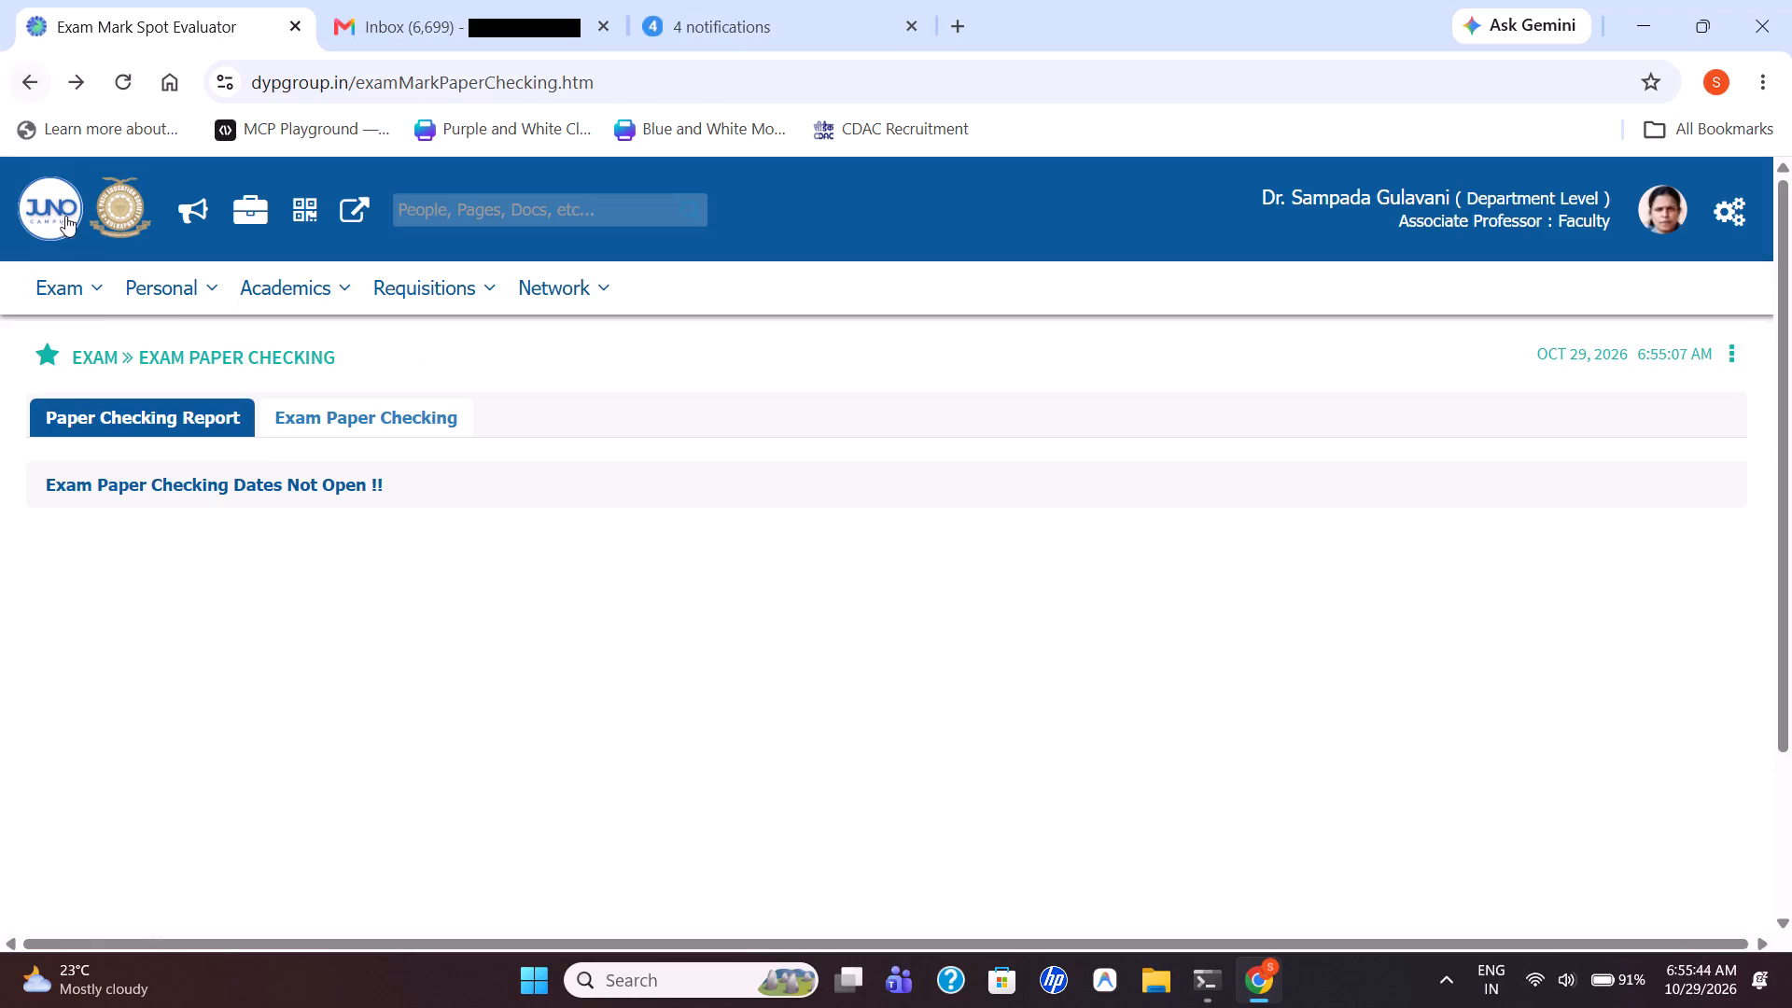
Open the Paper Checking - Moderation (Exam) page and examine its moderation paper checking report.
{"action": "left_click", "coordinate": [97, 284]}
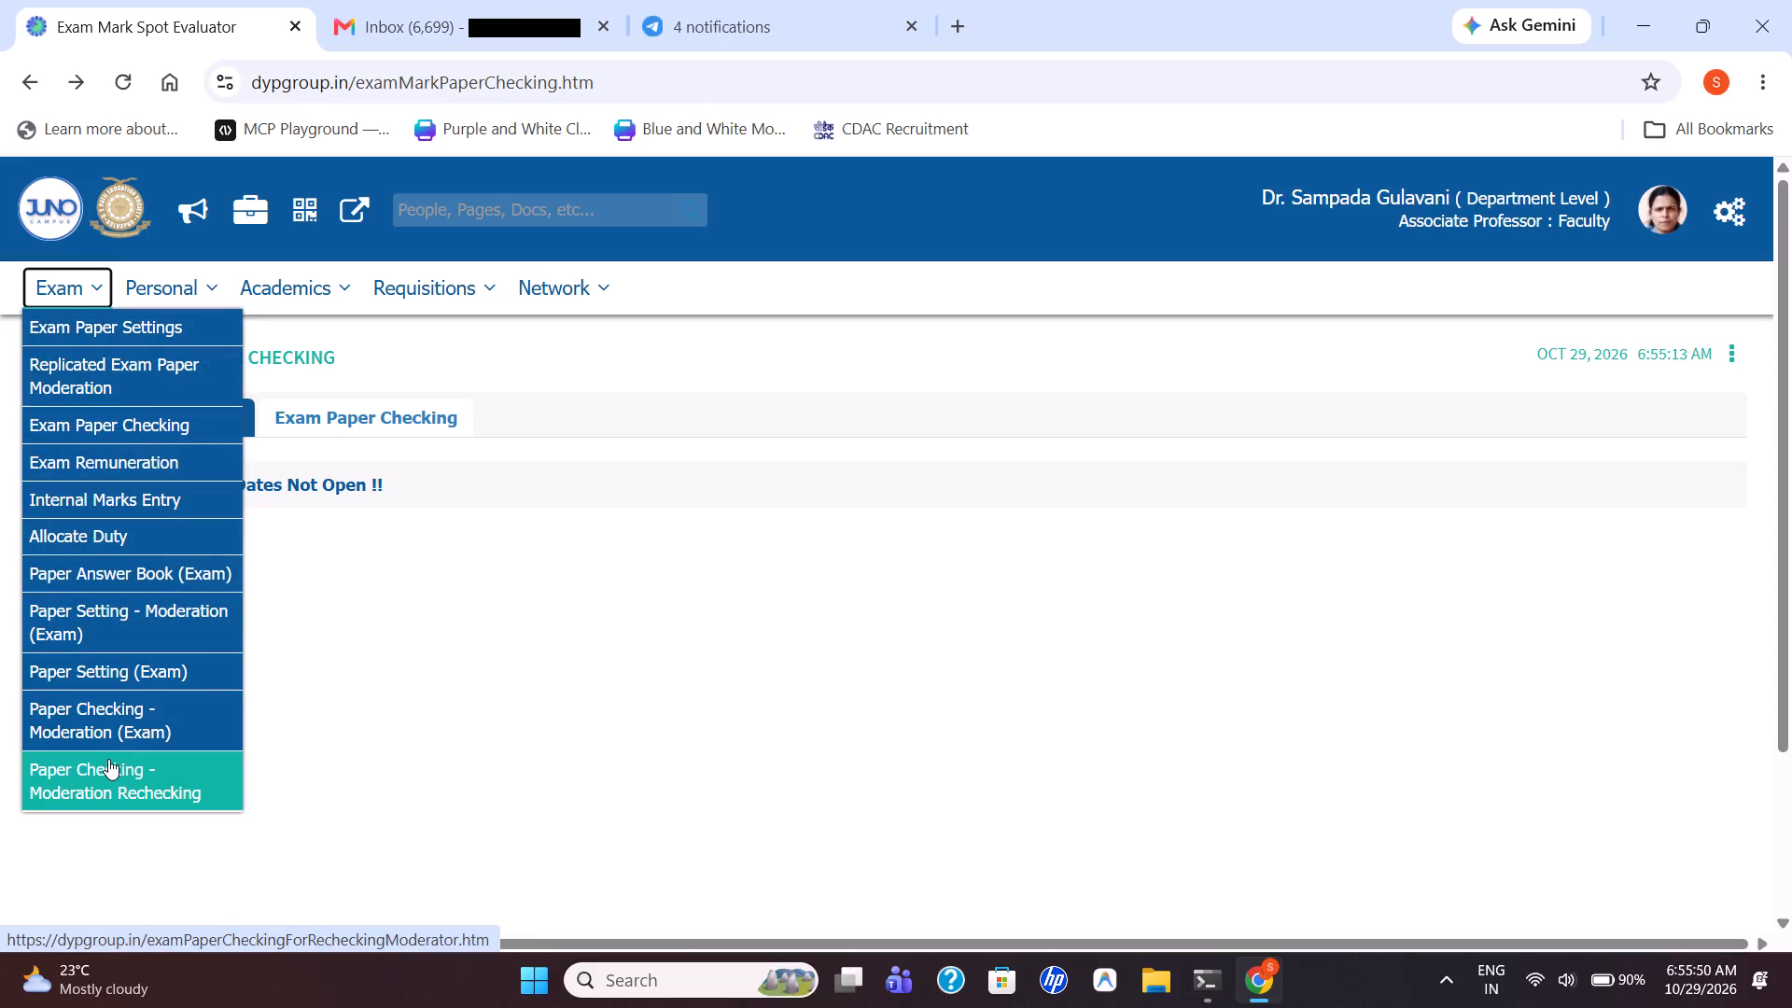
{"action": "left_click", "coordinate": [108, 727]}
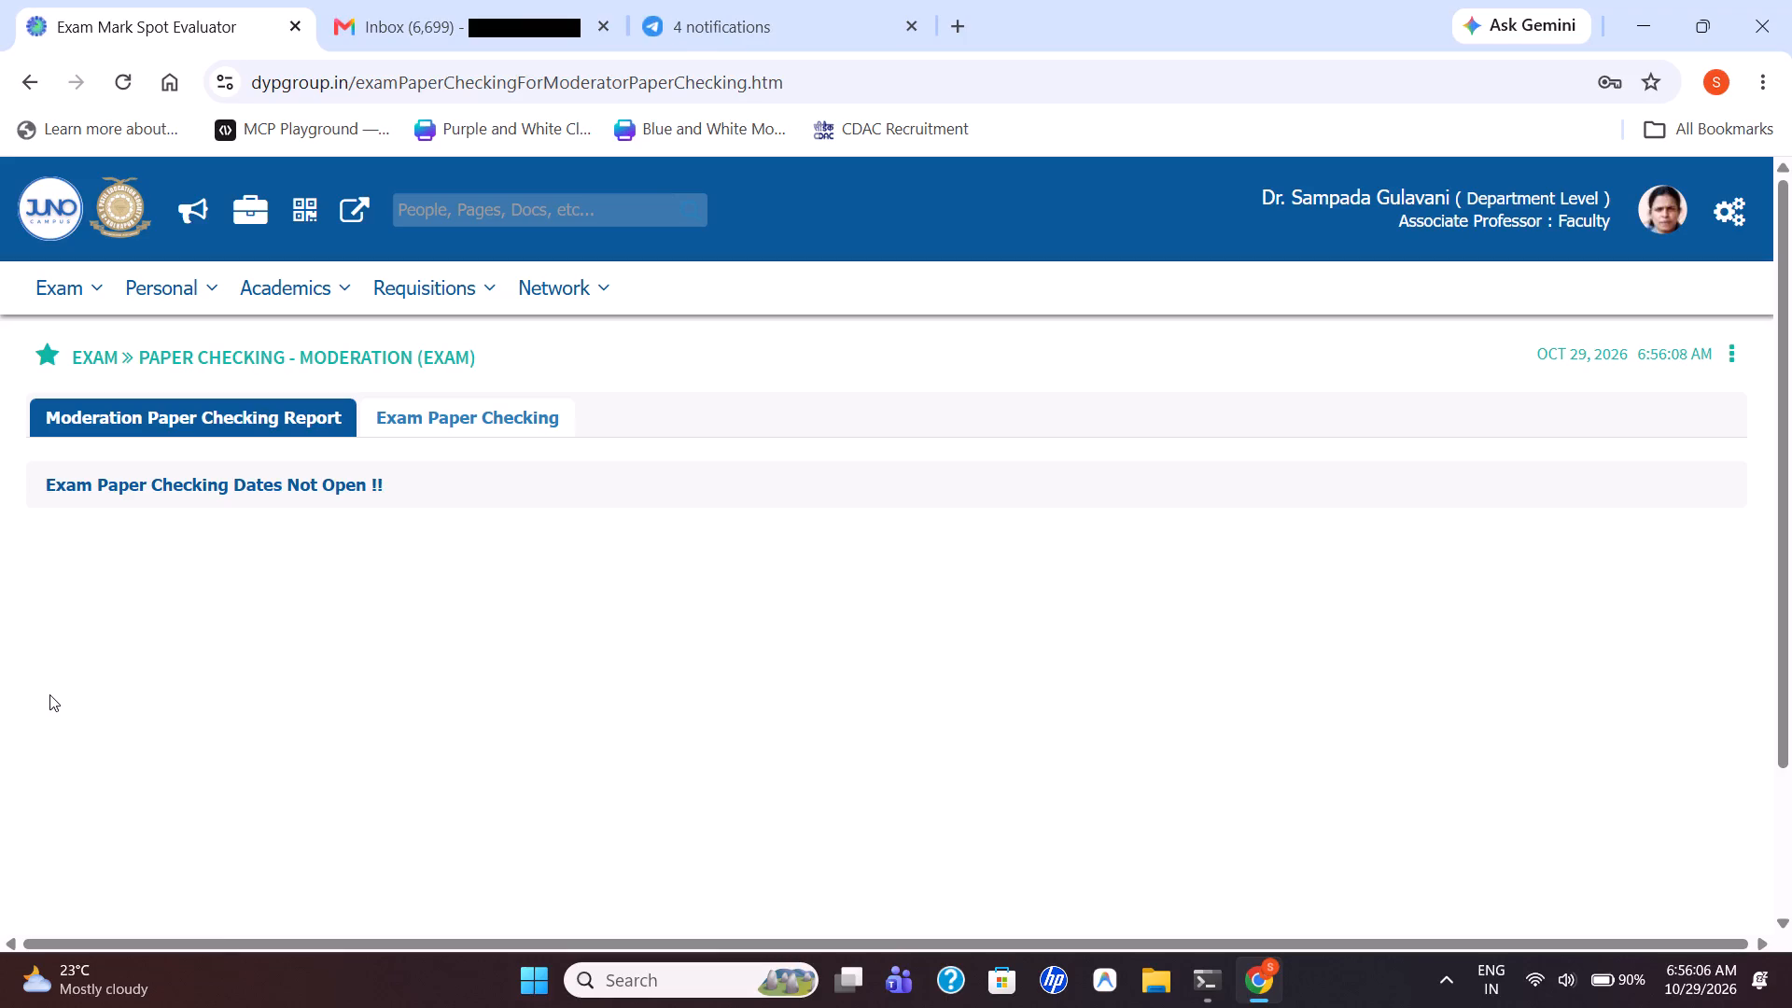
{"action": "scroll", "coordinate": [42, 711], "scroll_direction": "down", "scroll_amount": 7}
{"action": "scroll", "coordinate": [55, 660], "scroll_direction": "up", "scroll_amount": 8}
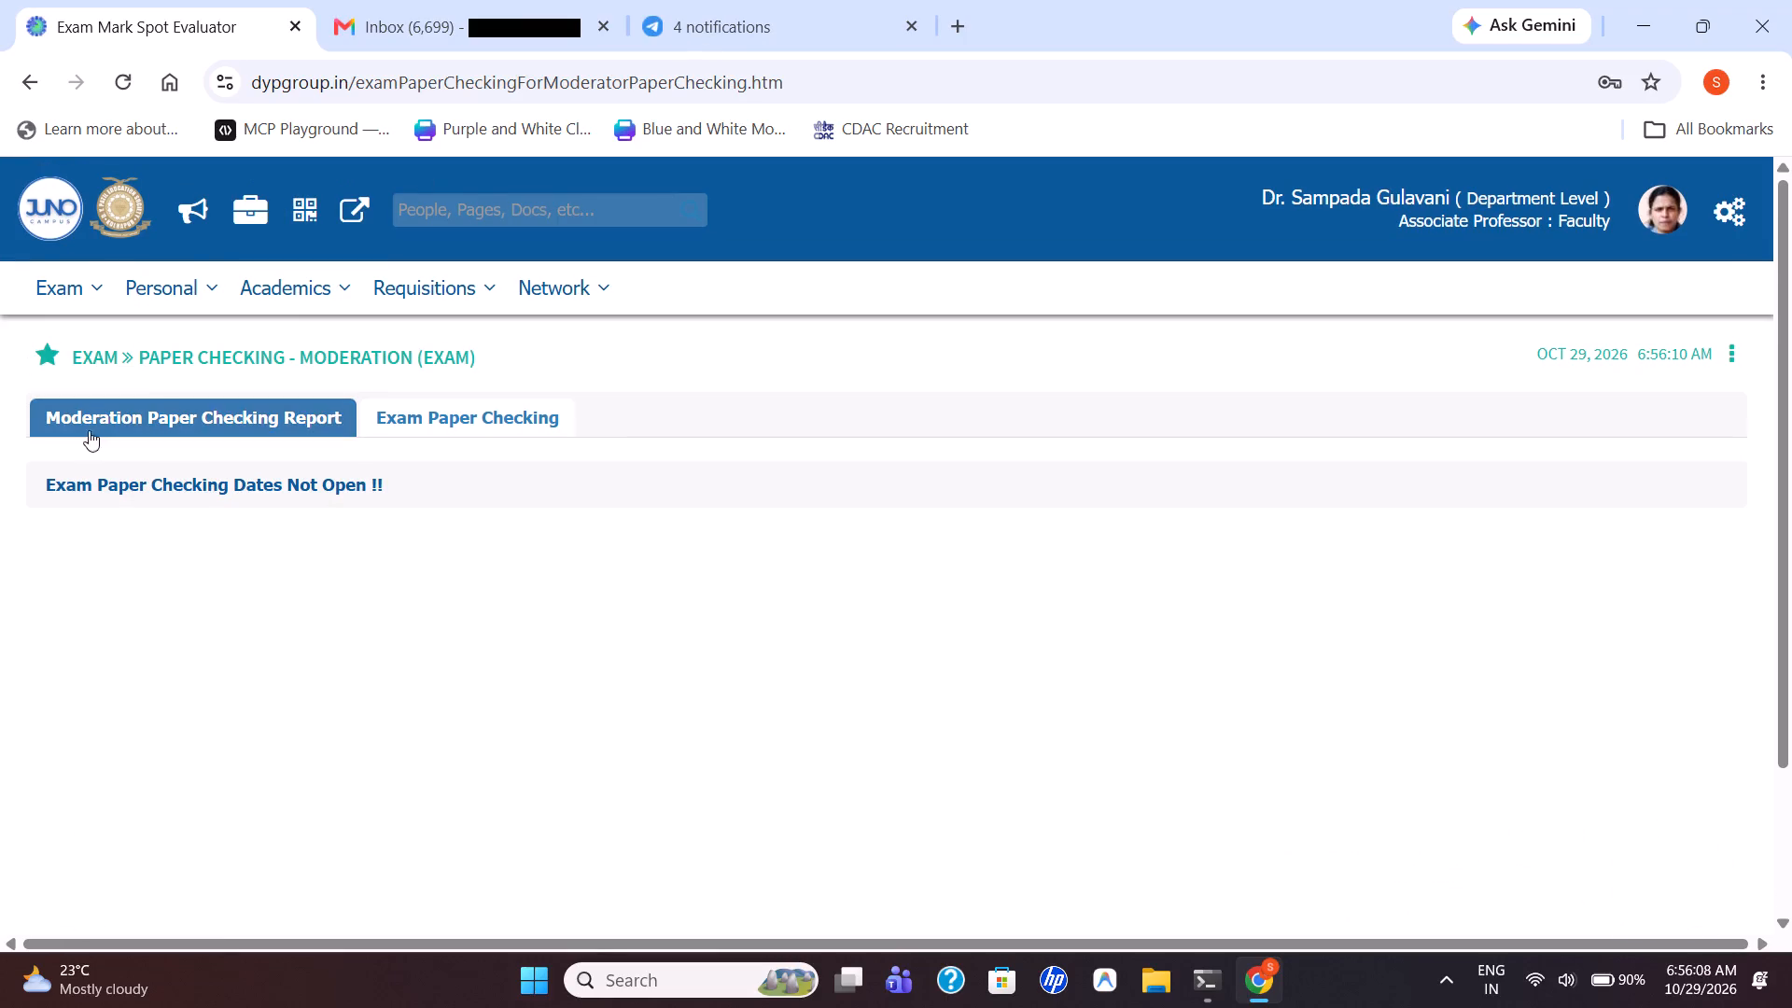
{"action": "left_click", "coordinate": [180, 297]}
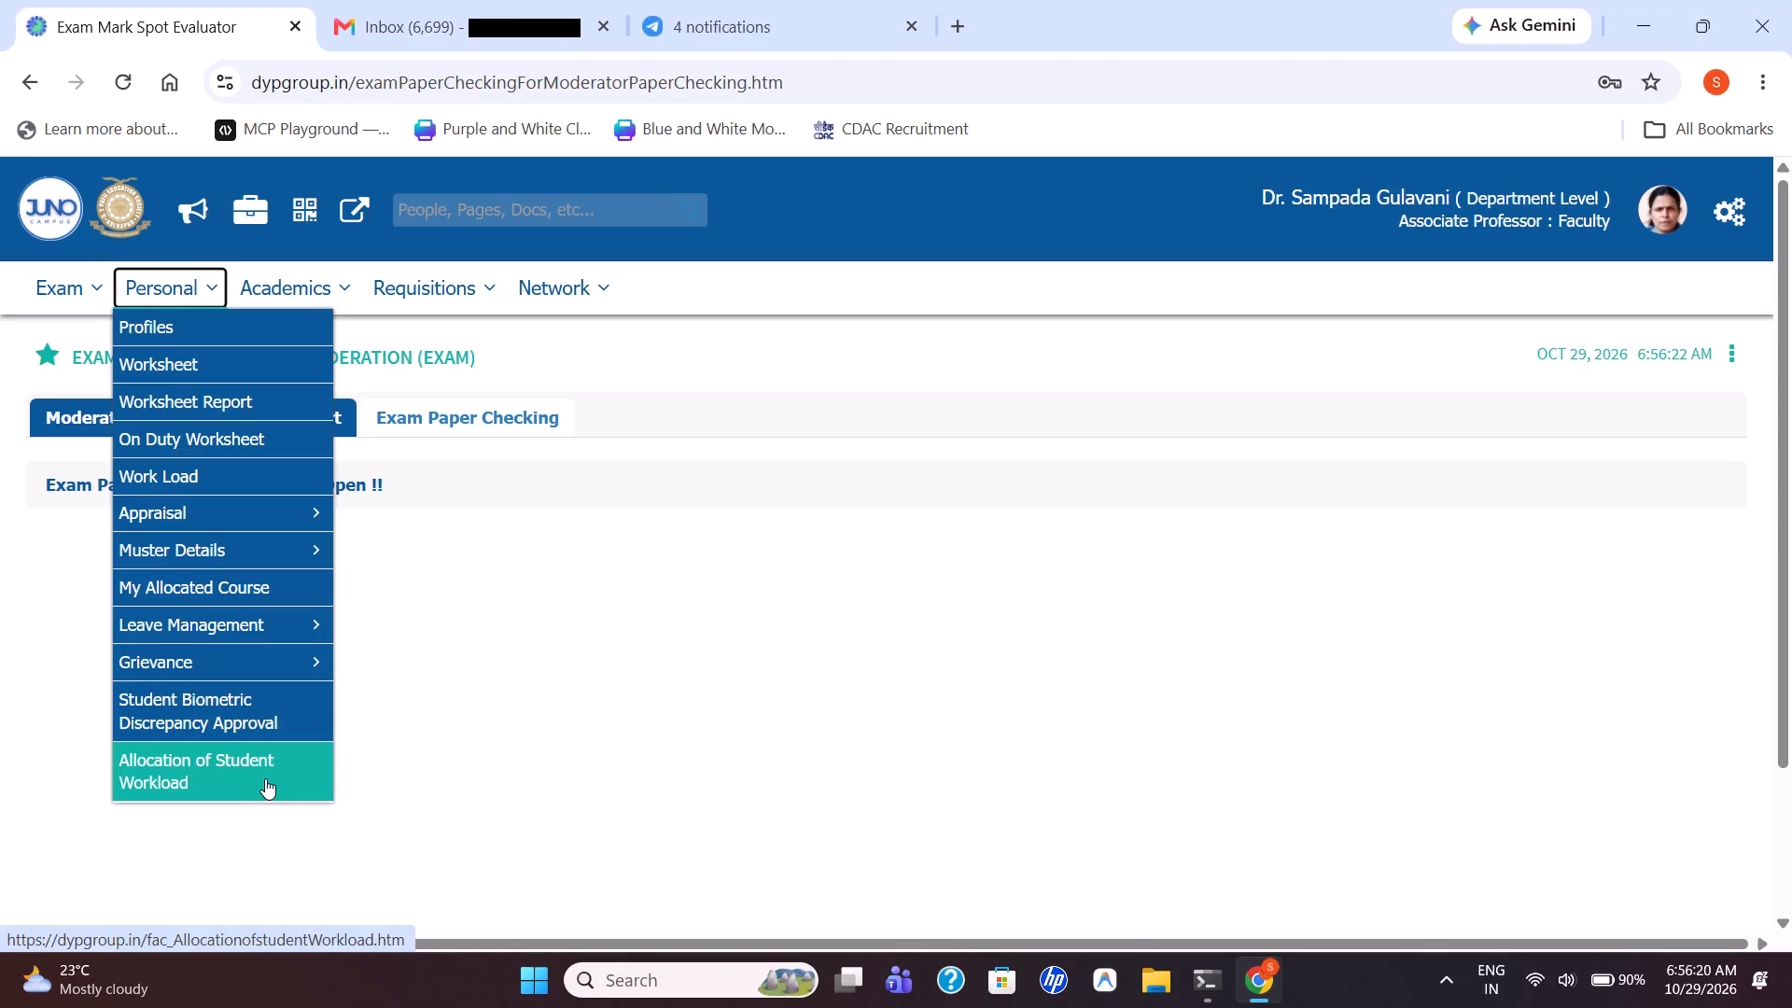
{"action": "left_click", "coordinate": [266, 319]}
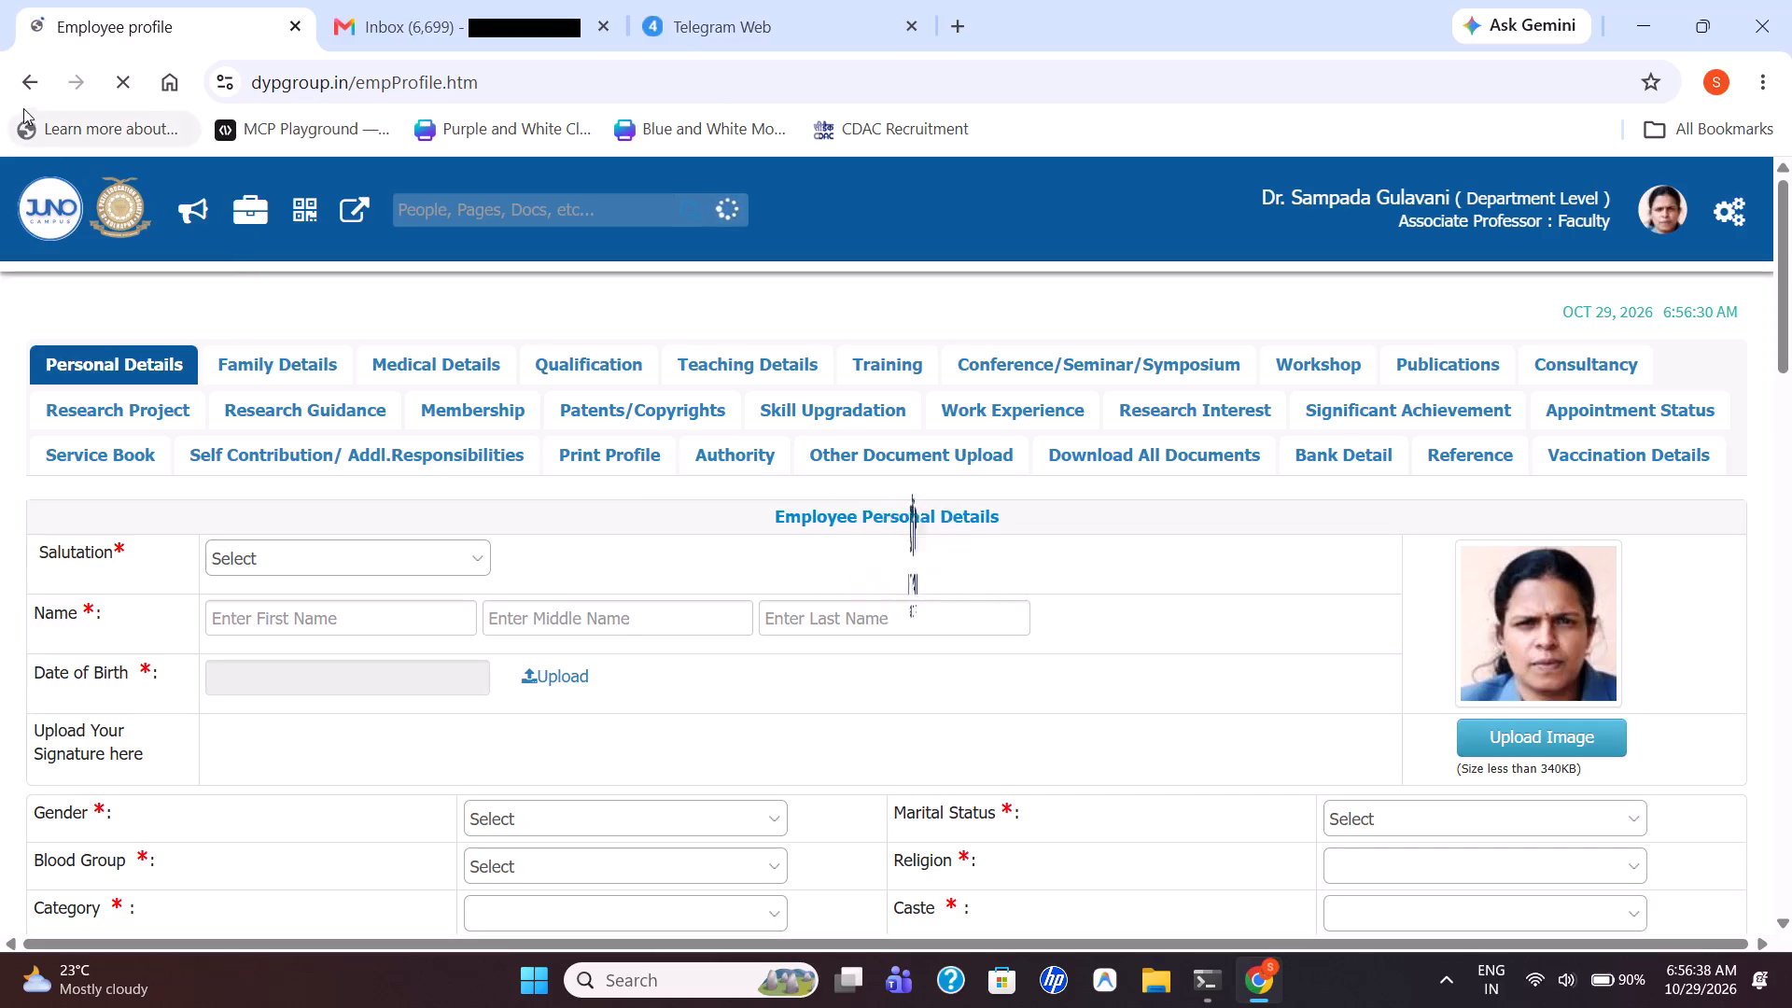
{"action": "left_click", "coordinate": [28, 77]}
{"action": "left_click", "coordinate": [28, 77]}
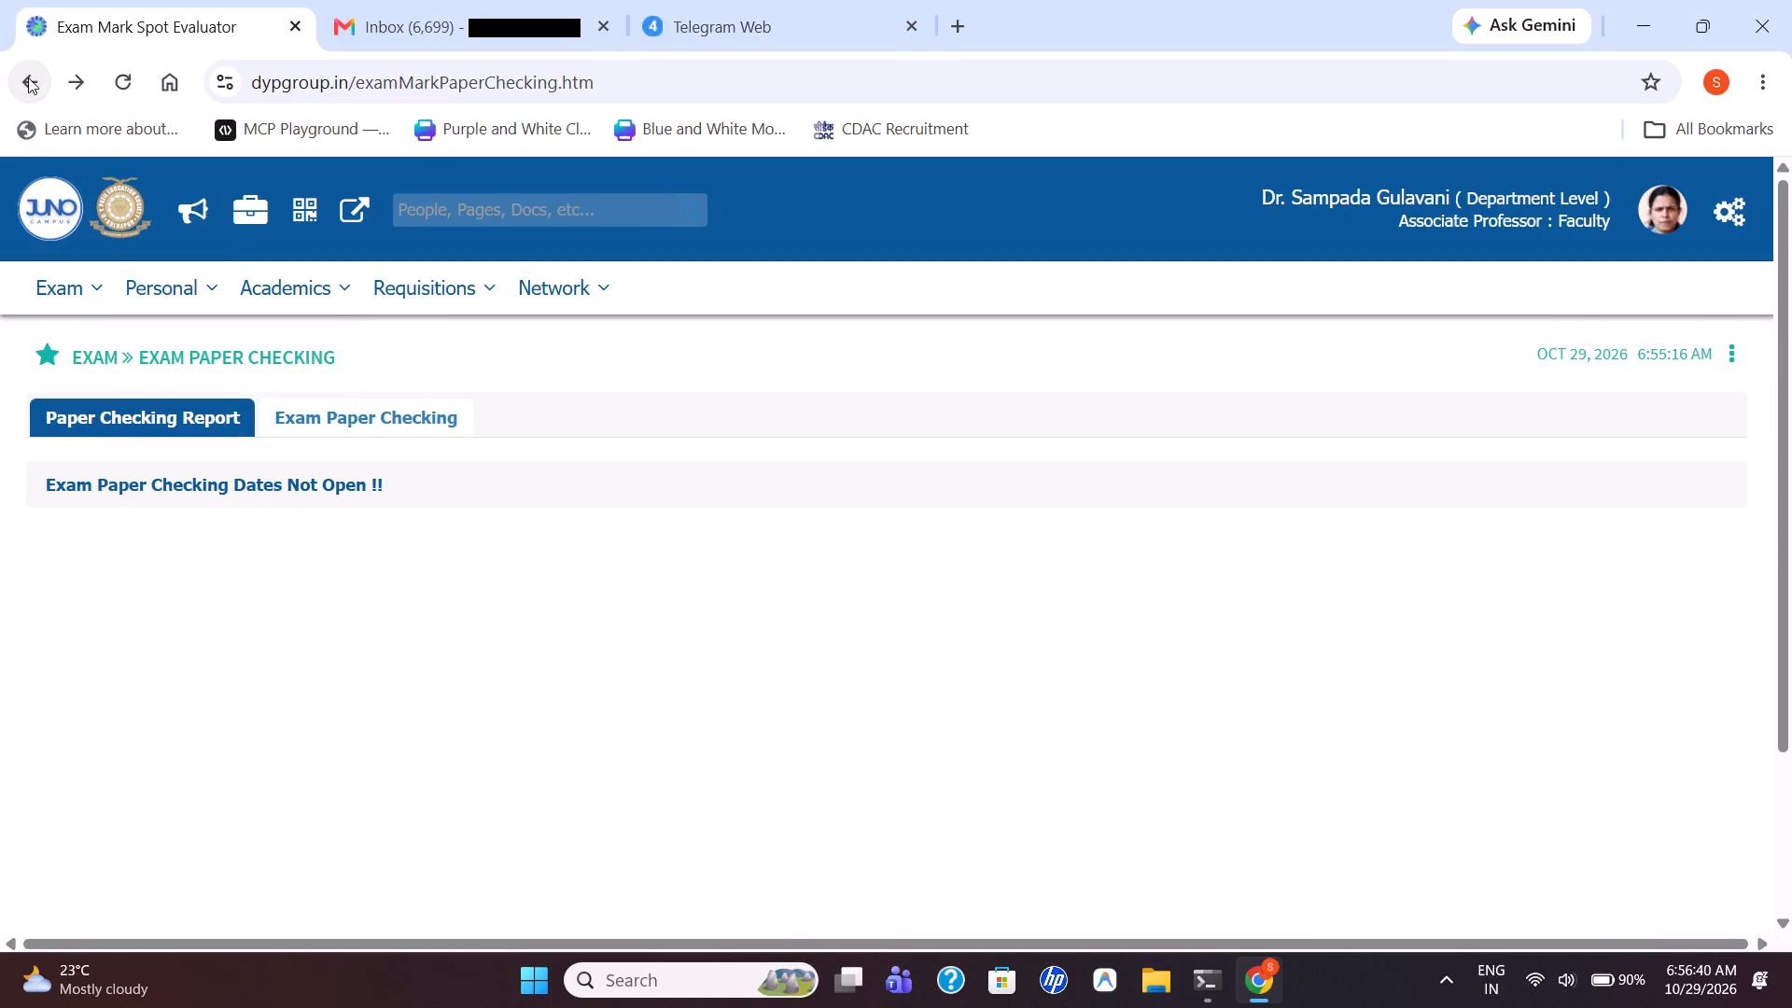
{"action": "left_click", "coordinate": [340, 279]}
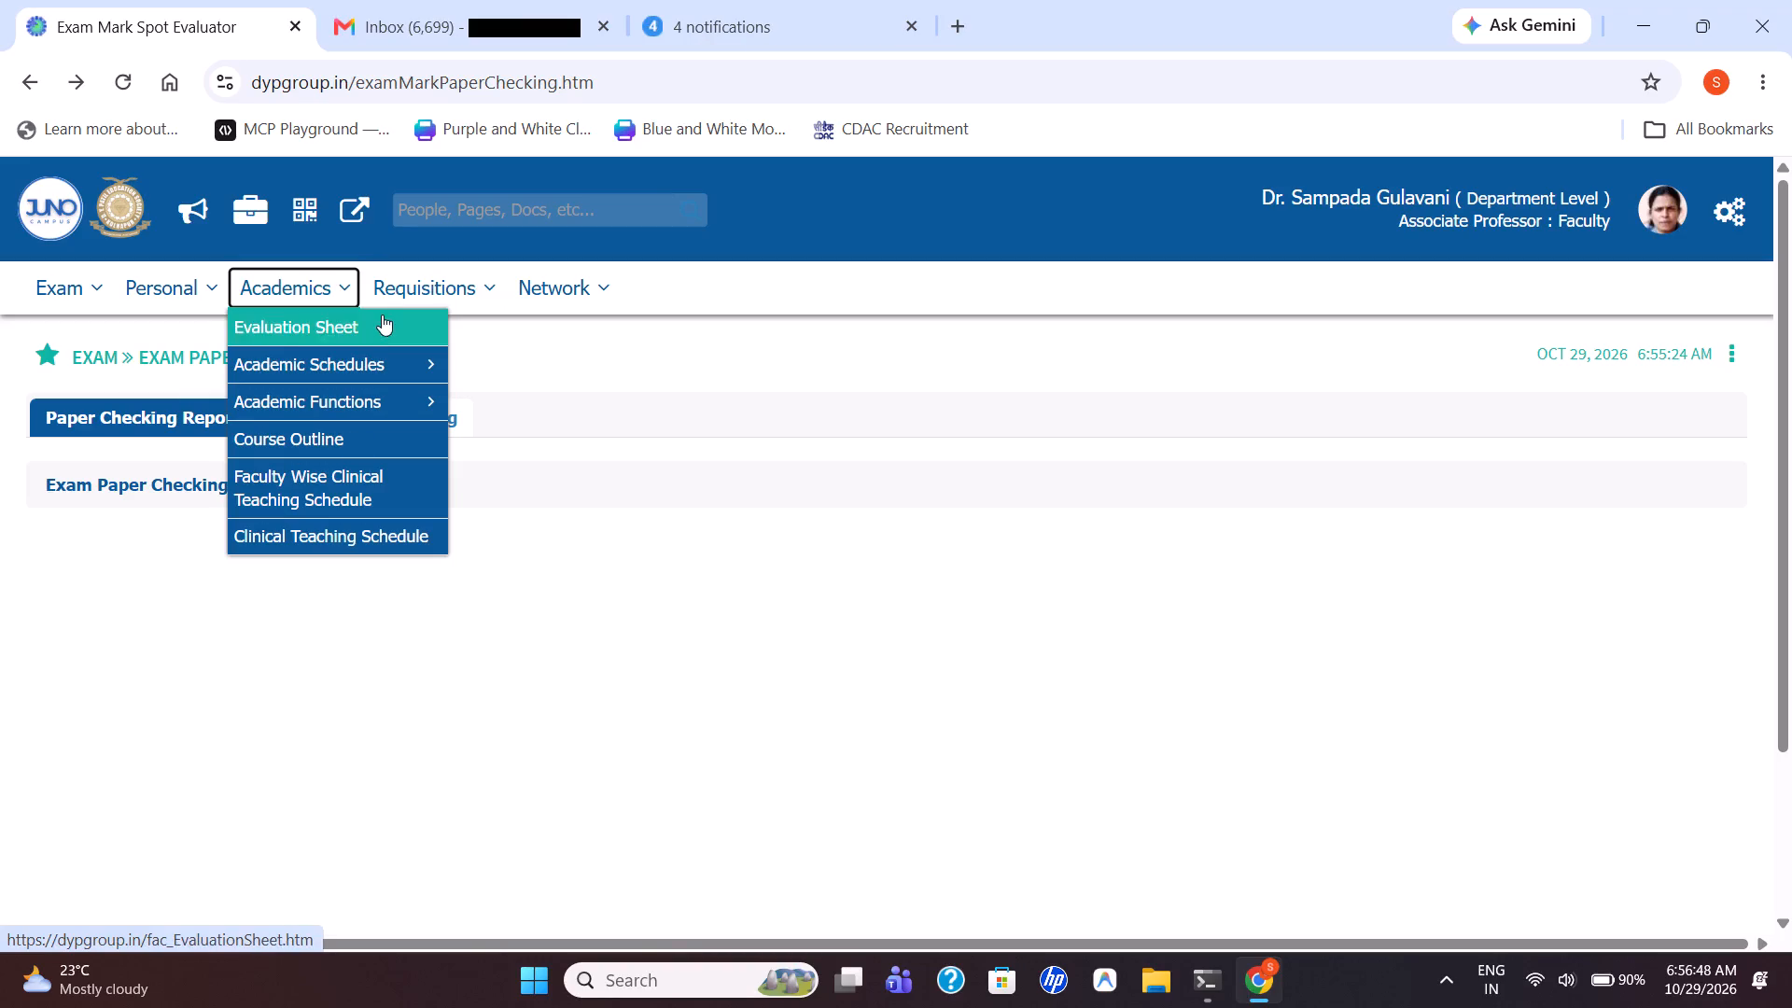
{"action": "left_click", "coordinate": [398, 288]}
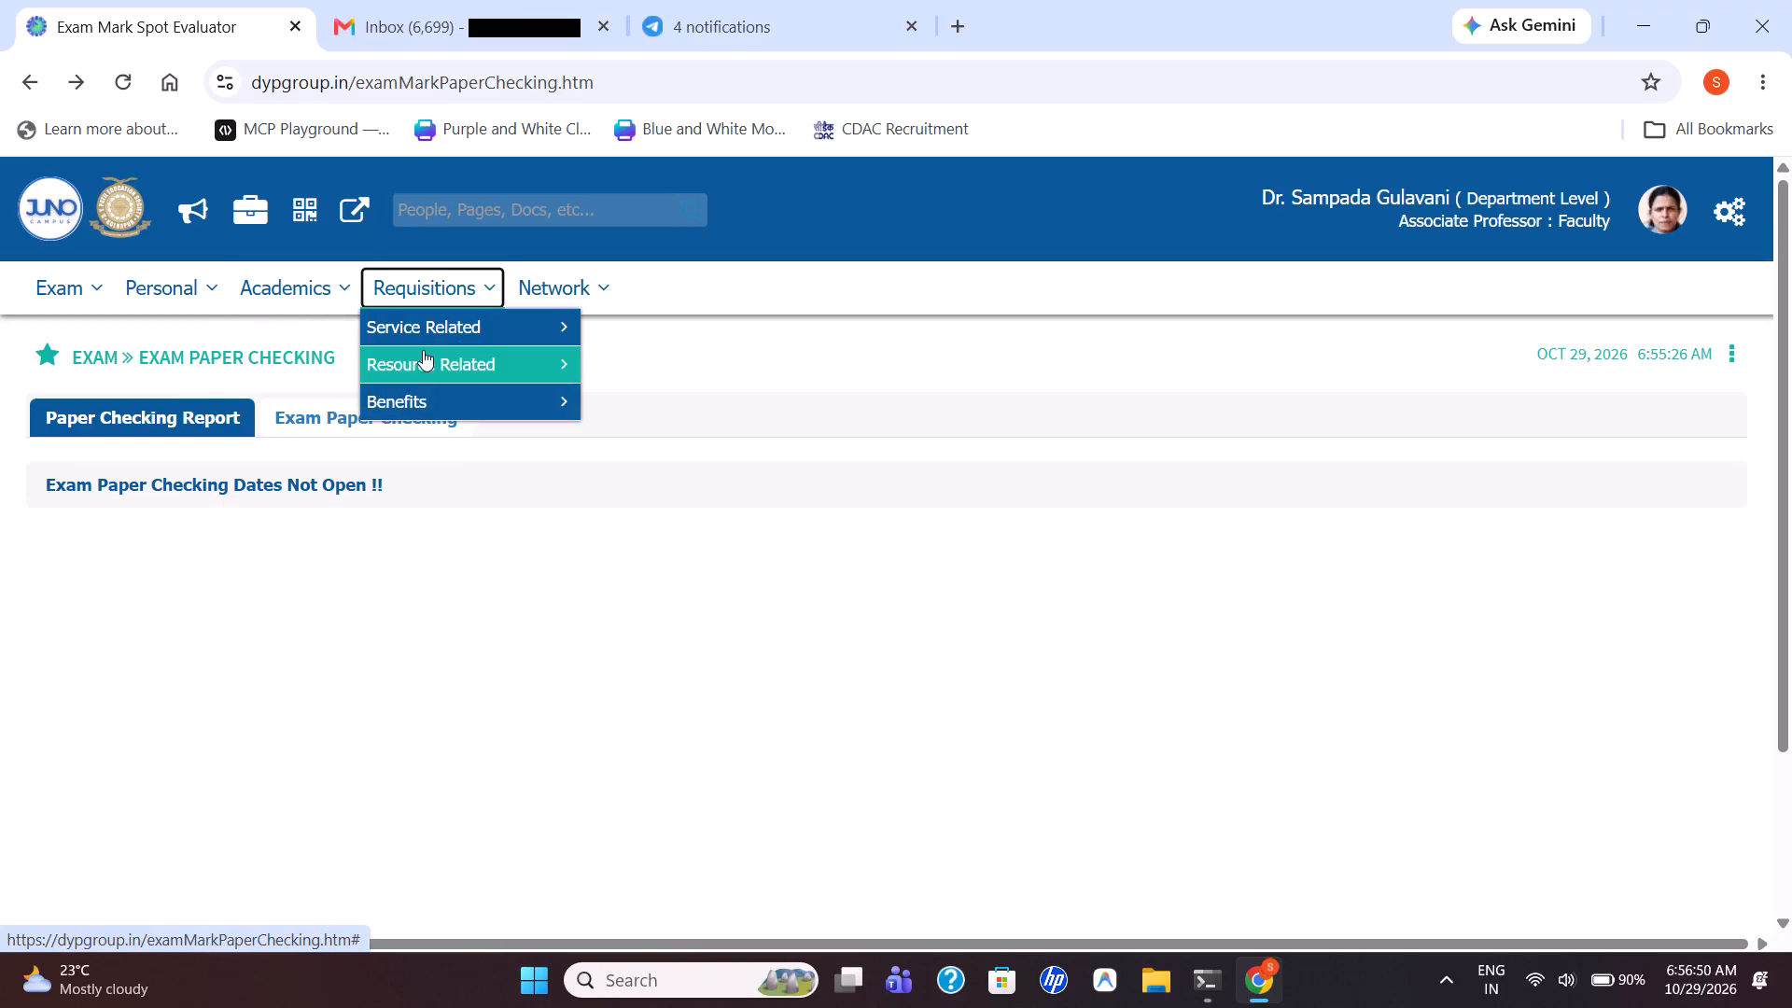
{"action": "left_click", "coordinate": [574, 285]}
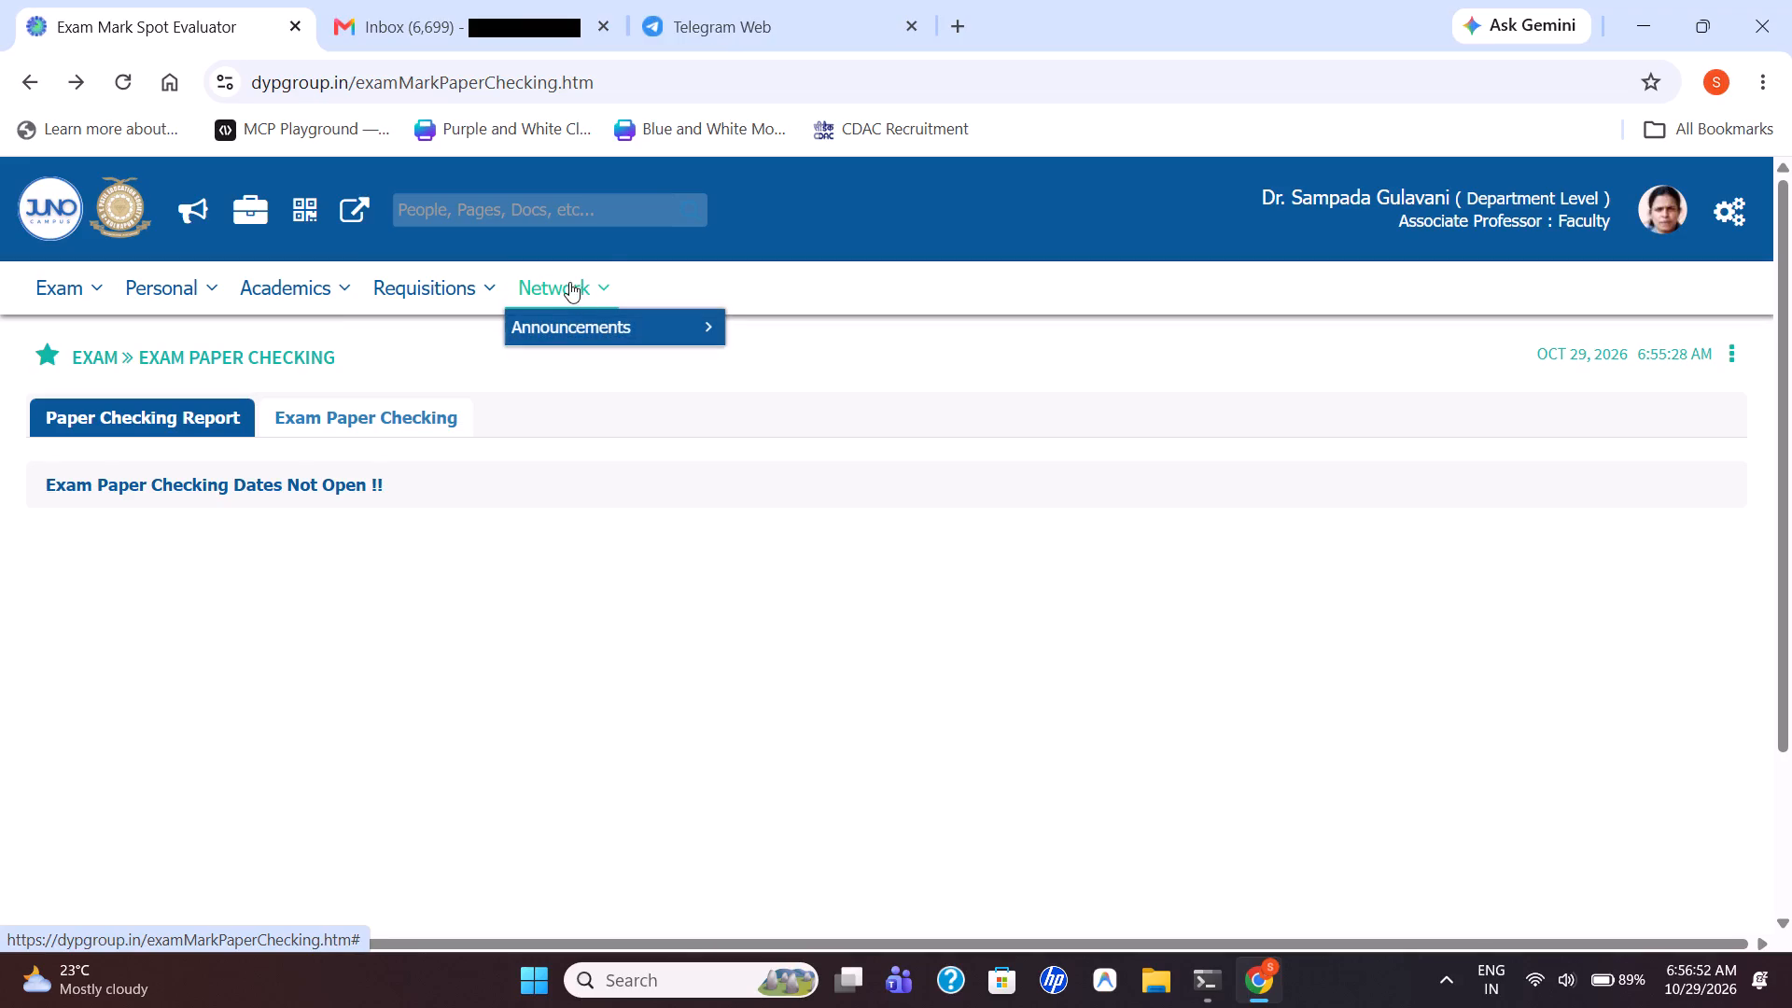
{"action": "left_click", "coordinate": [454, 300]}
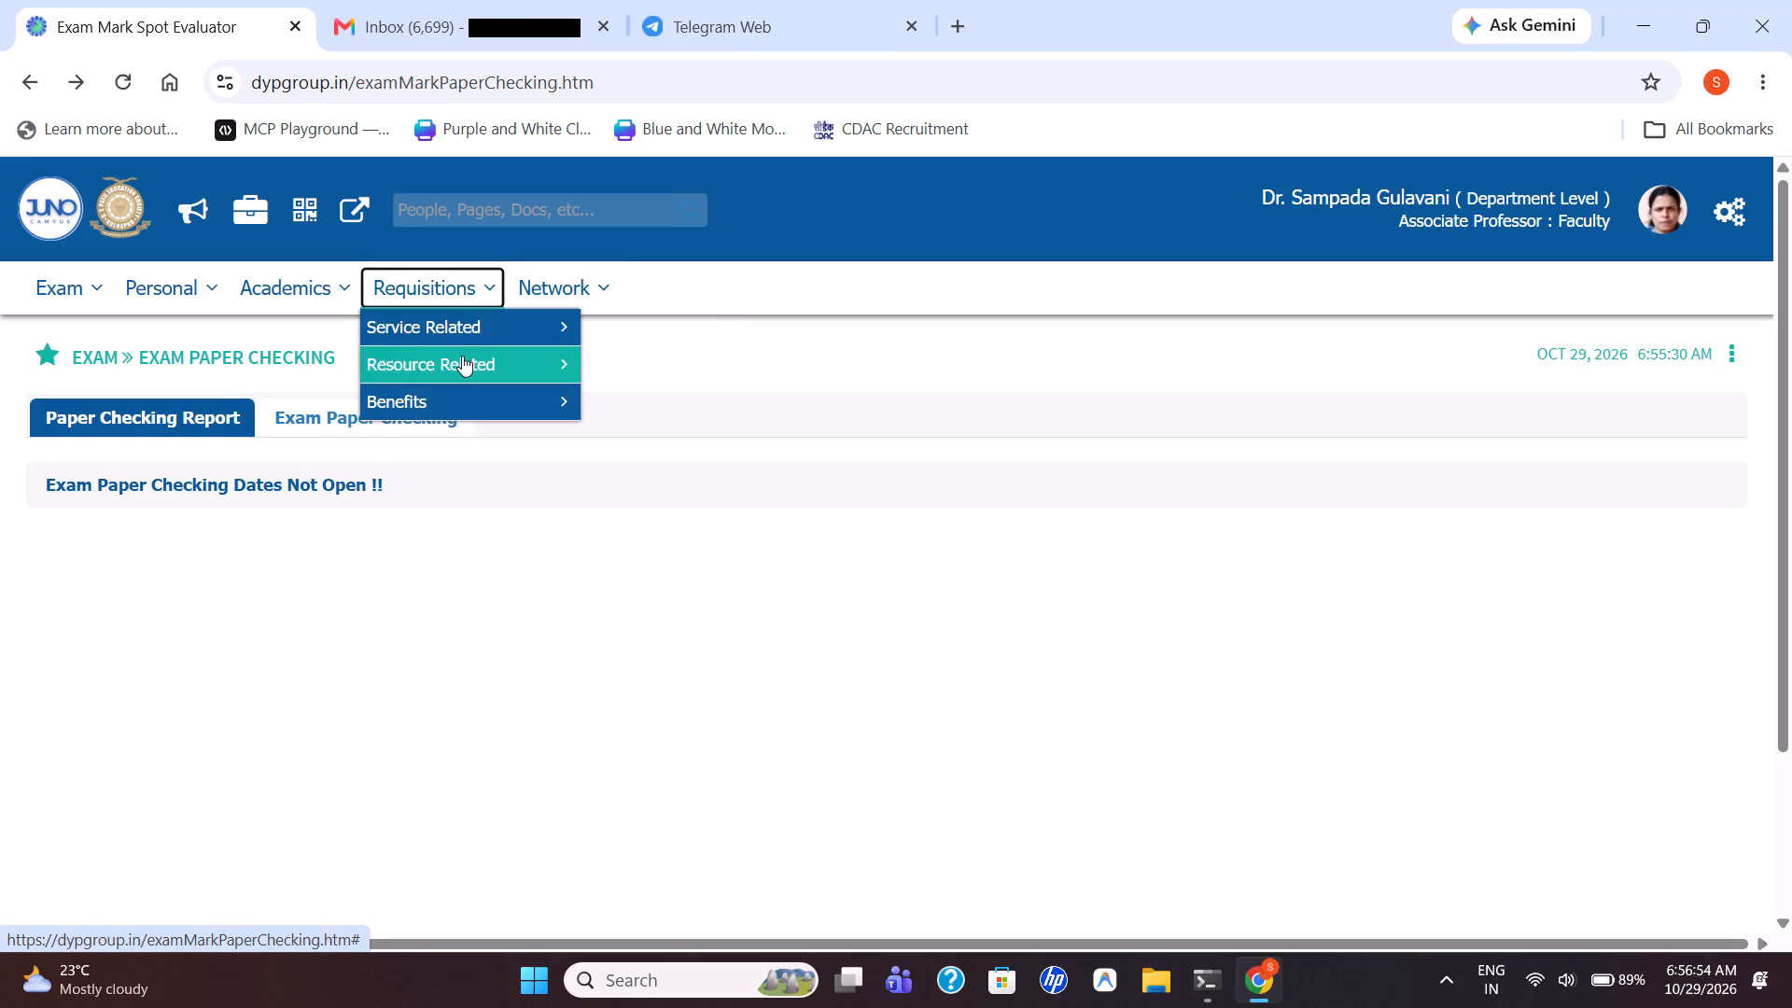
Open the Academics Evaluation Sheet and review the students' internal marks table for Computational Statistics using R.
{"action": "left_click", "coordinate": [308, 301]}
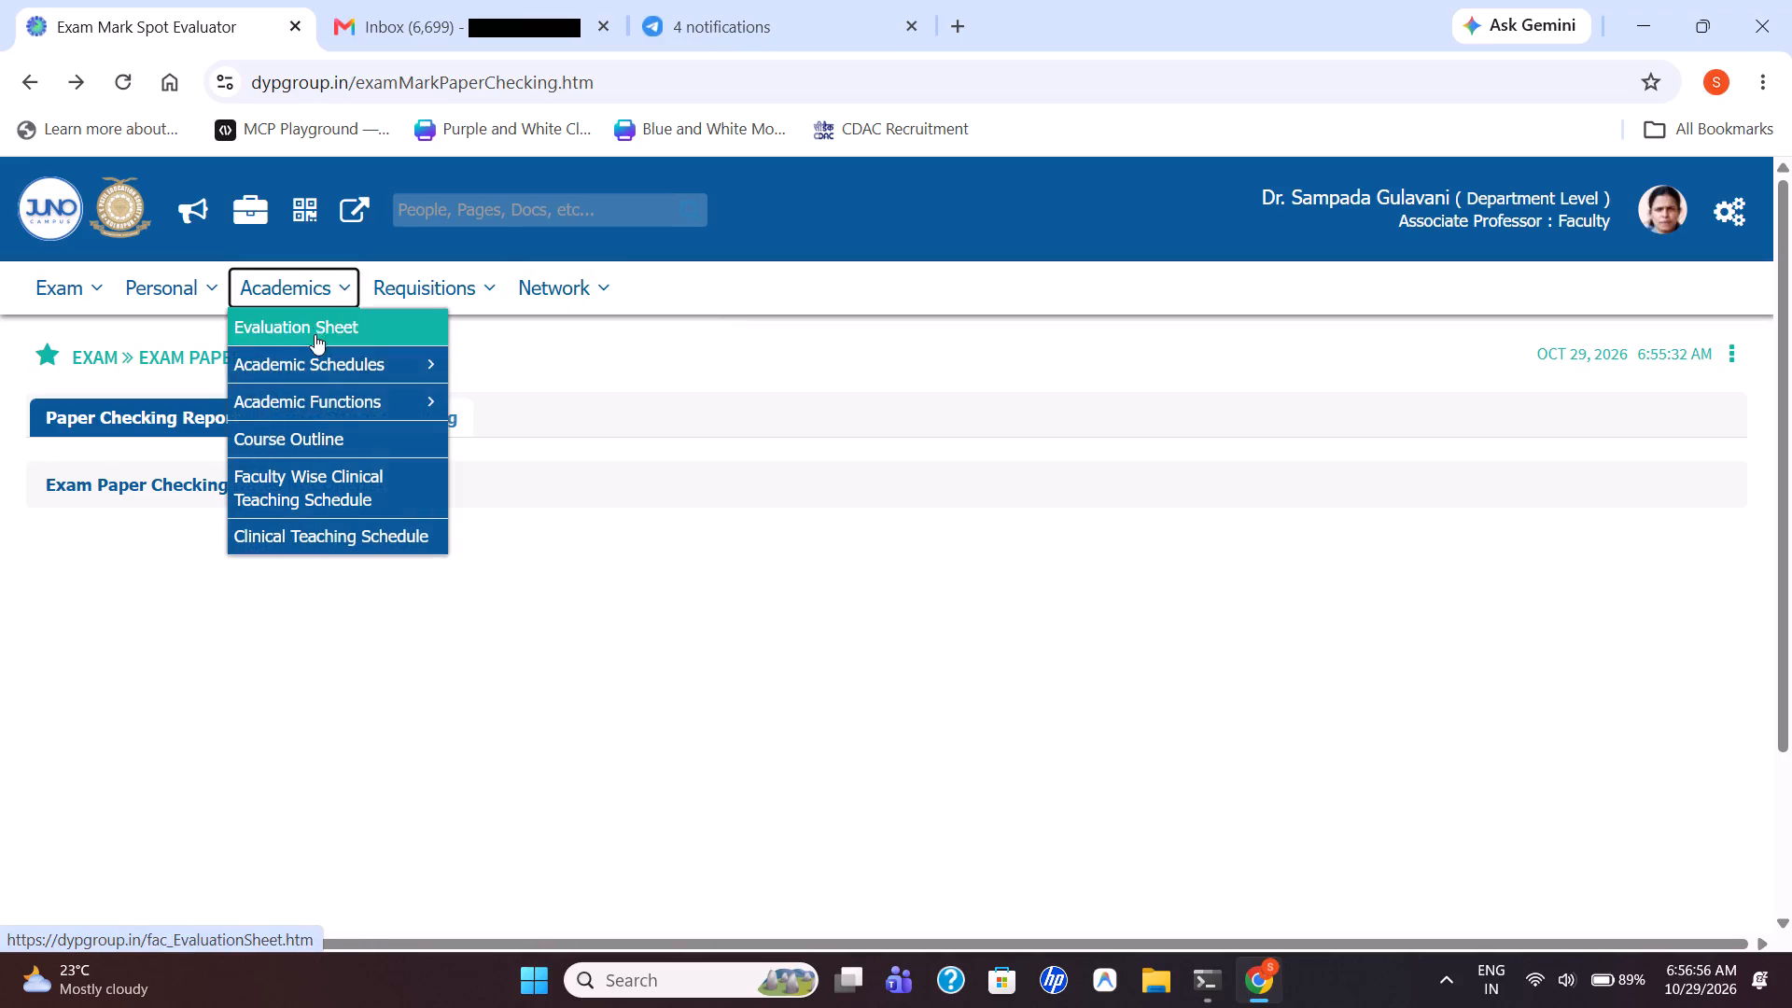
{"action": "left_click", "coordinate": [322, 339]}
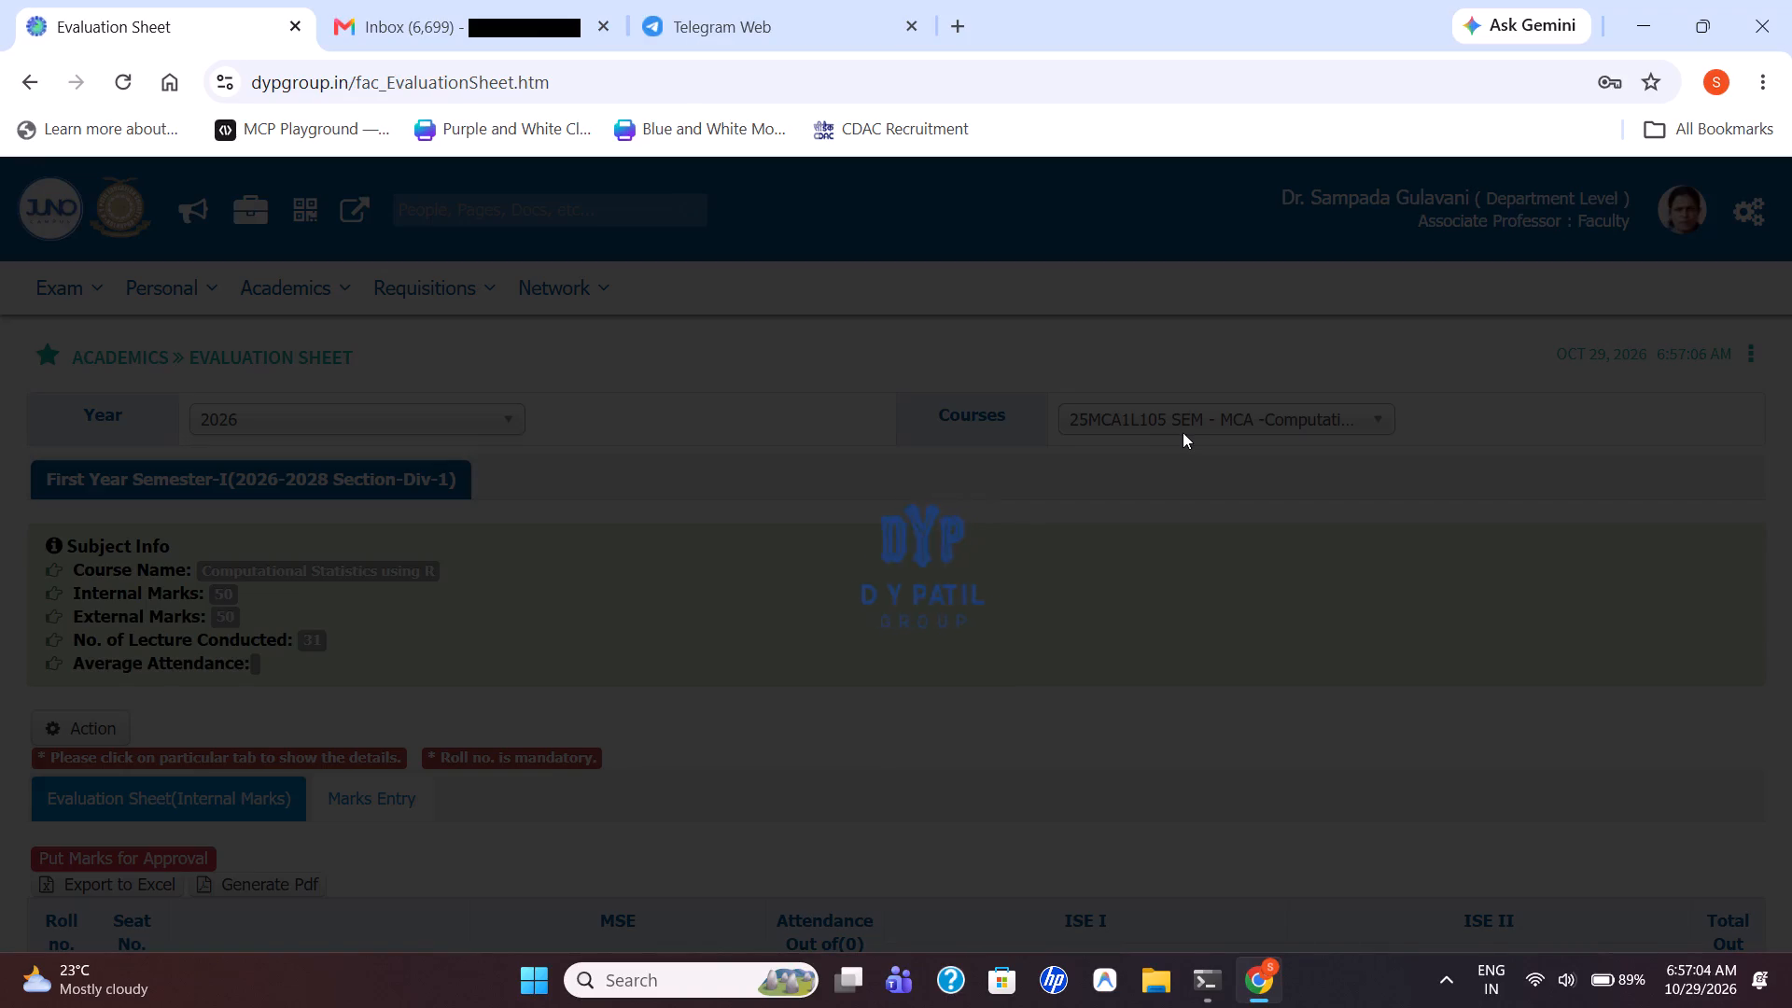
{"action": "scroll", "coordinate": [1007, 489], "scroll_direction": "down", "scroll_amount": 5}
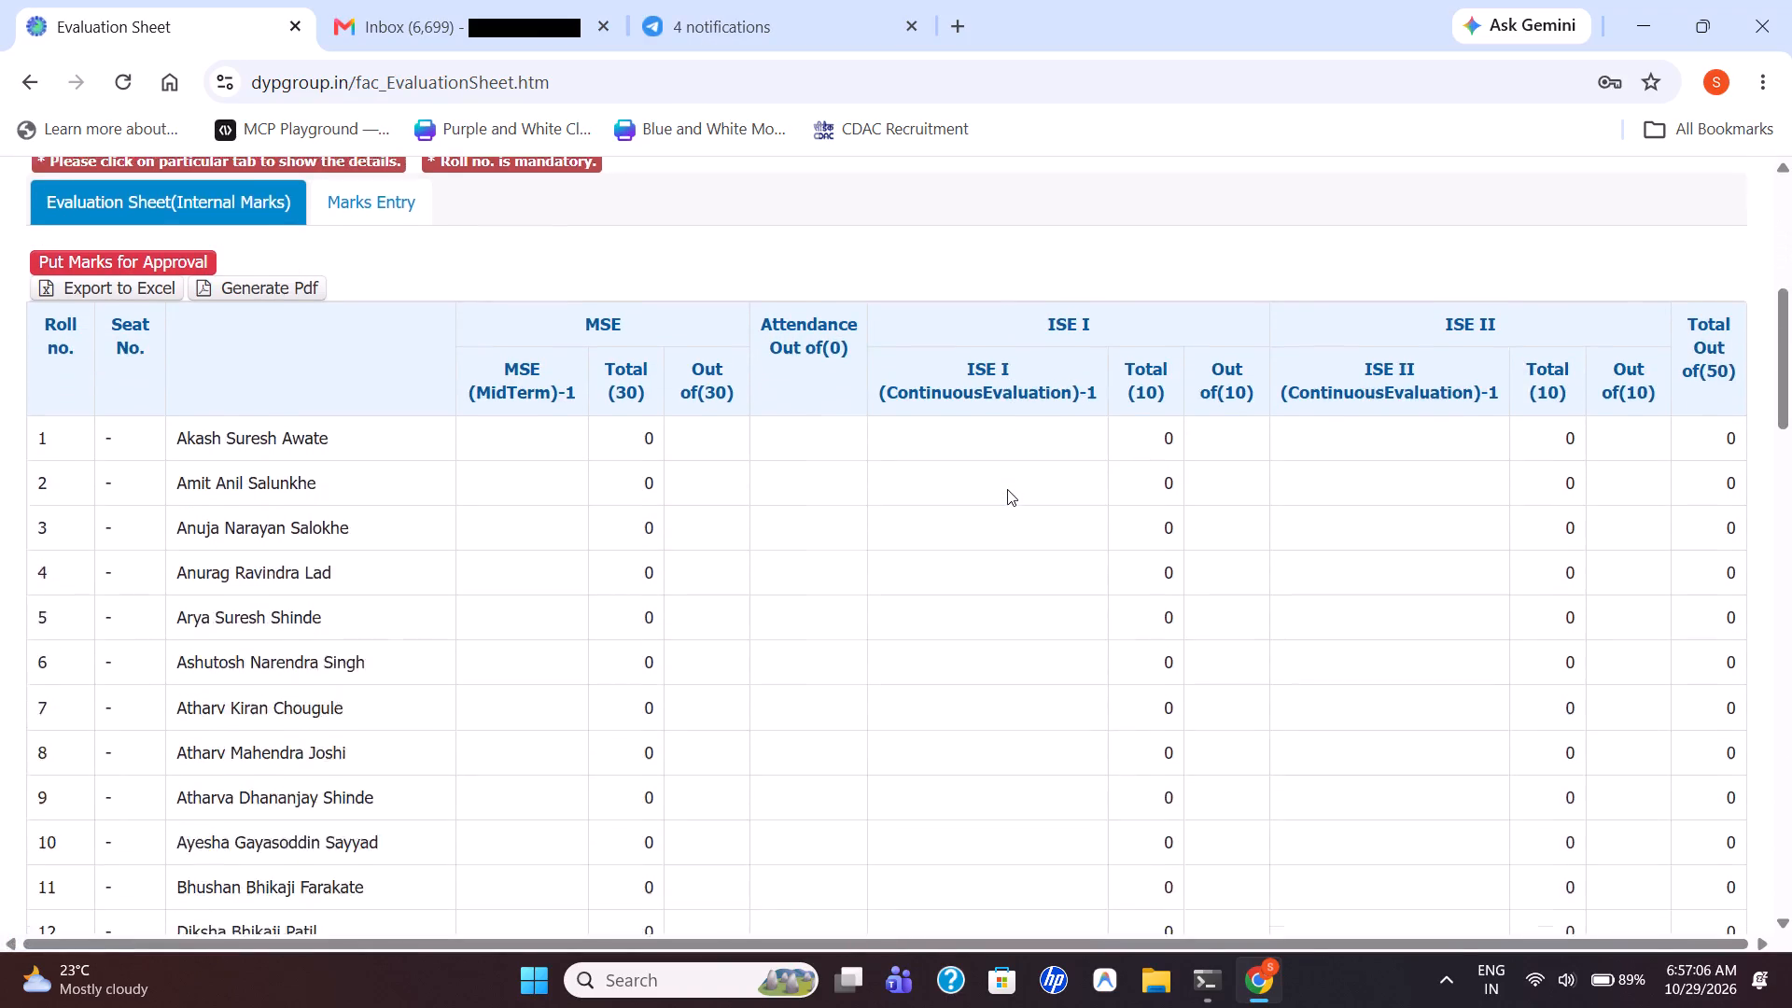
{"action": "scroll", "coordinate": [1007, 489], "scroll_direction": "down", "scroll_amount": 7}
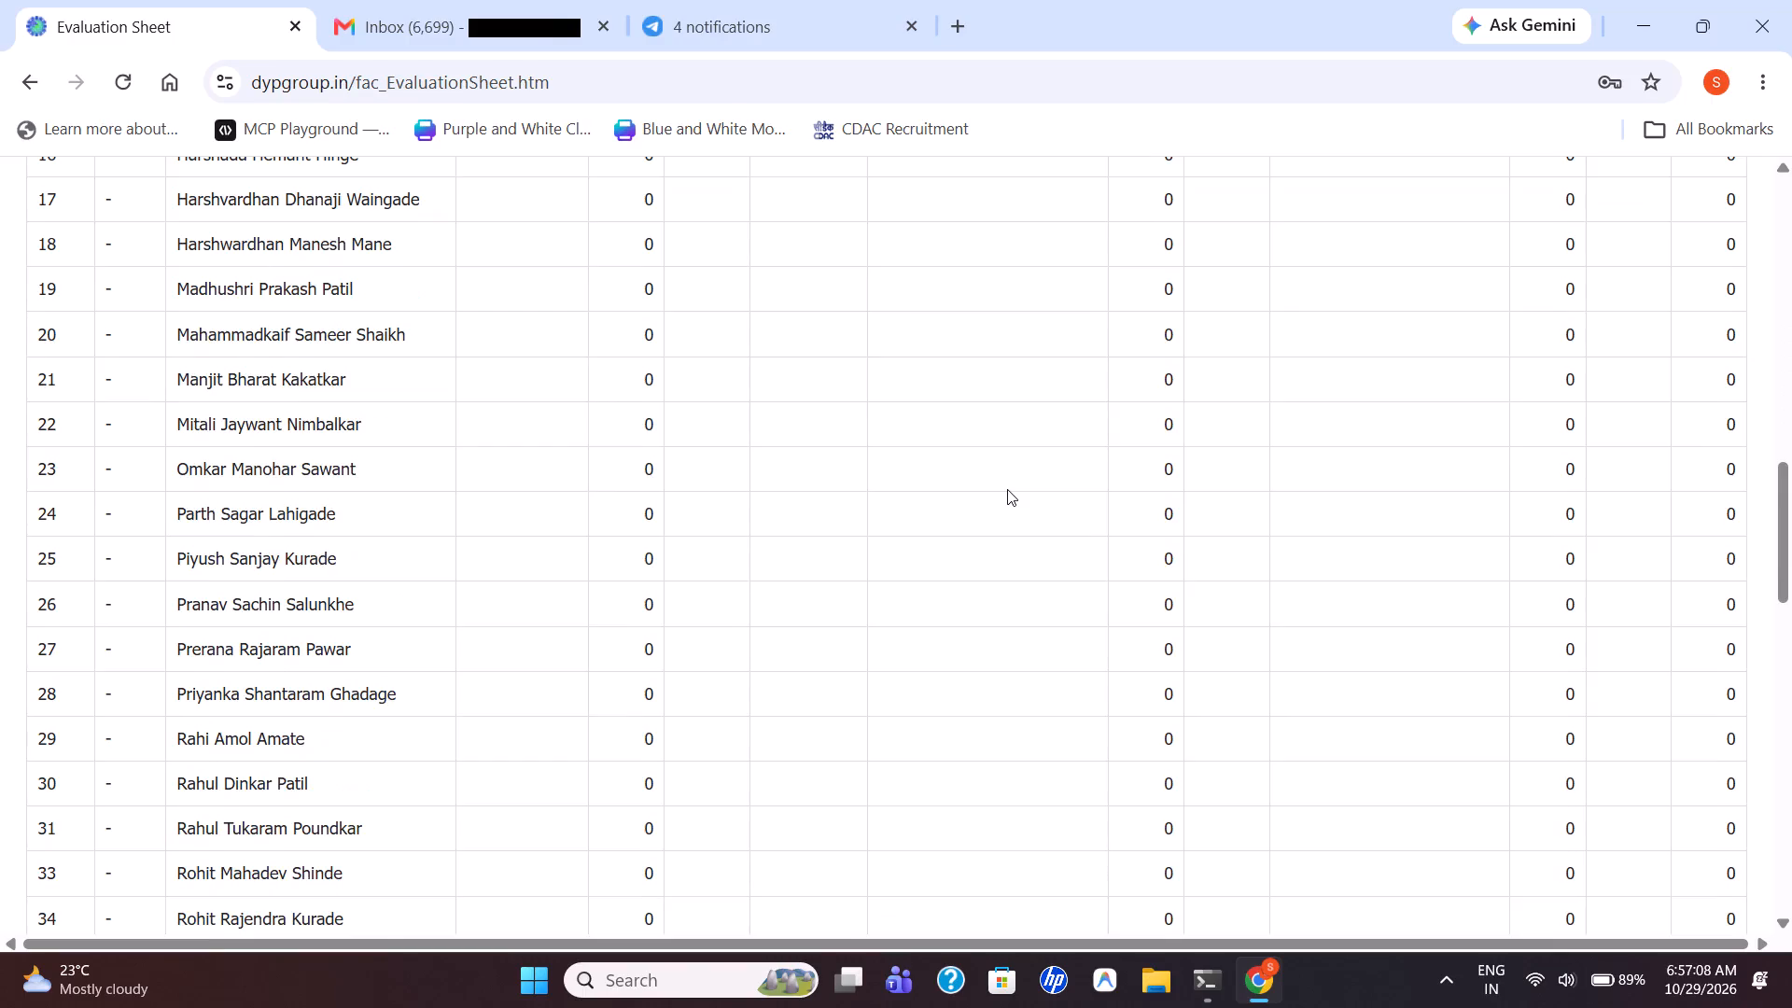
{"action": "scroll", "coordinate": [1007, 489], "scroll_direction": "down", "scroll_amount": 7}
{"action": "scroll", "coordinate": [1007, 487], "scroll_direction": "up", "scroll_amount": 20}
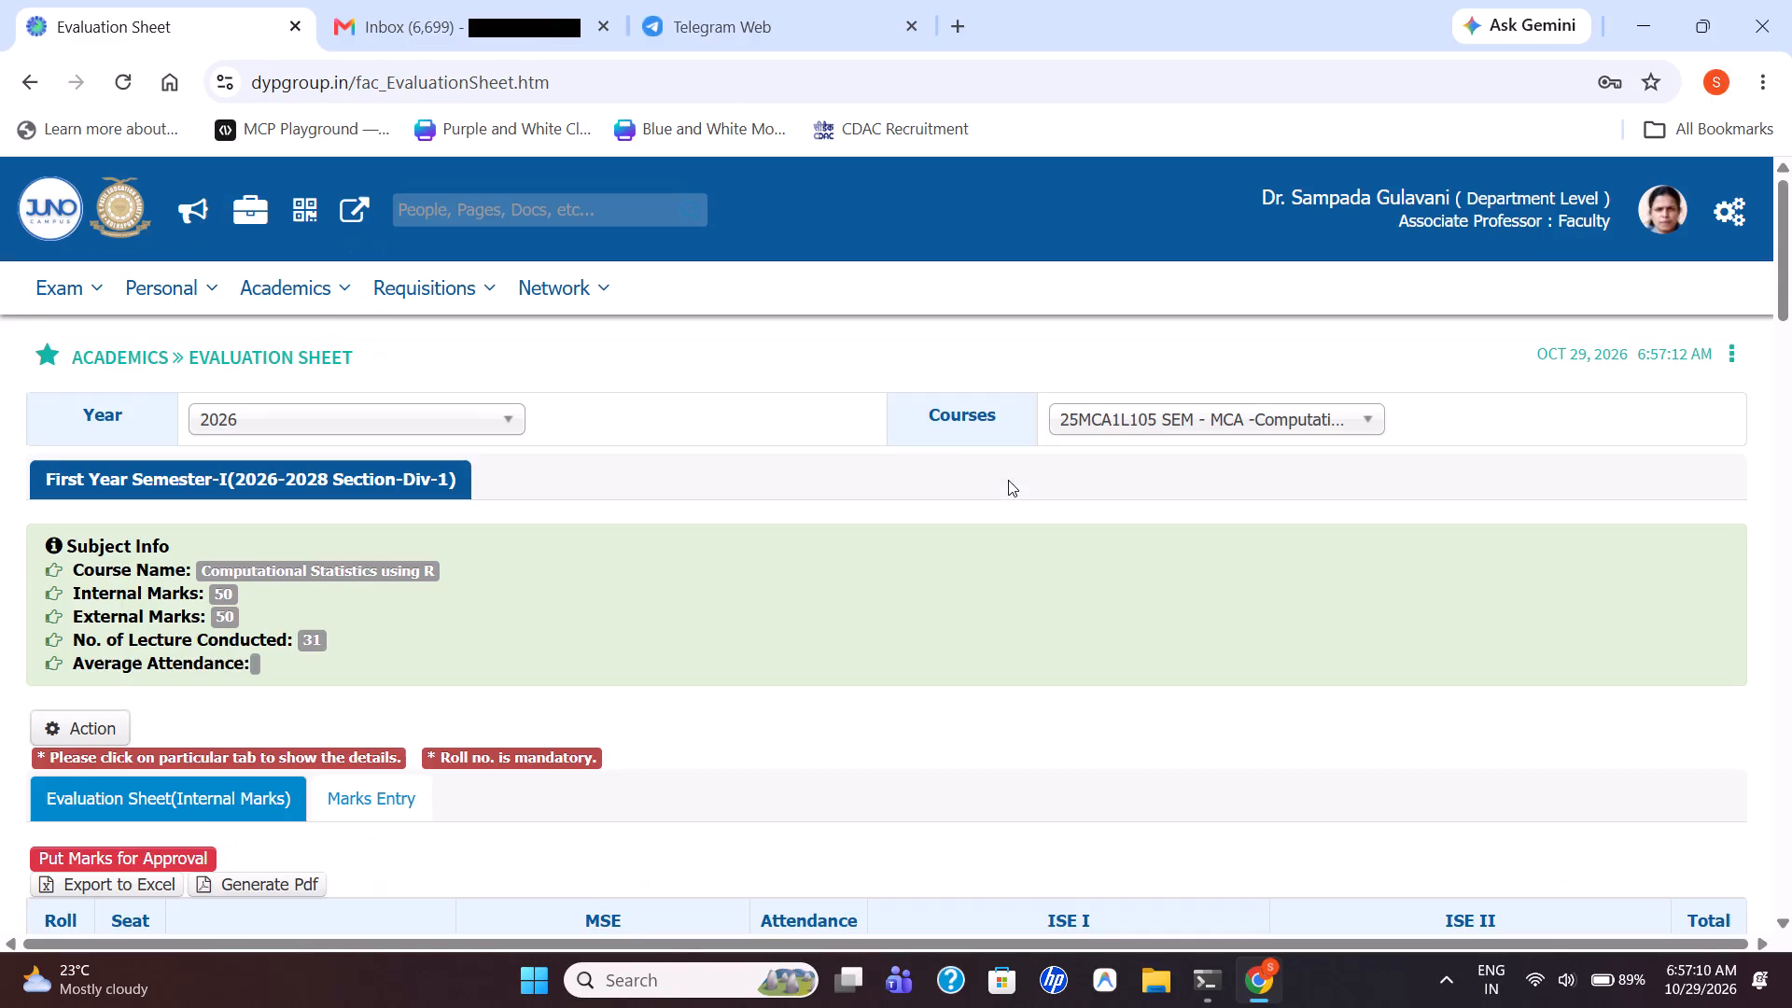
Look through the available courses and choose 25MCA2L105 SEM - MCA - Research Methodology (Pattern - 2025) for year 2026.
{"action": "left_click", "coordinate": [1287, 422]}
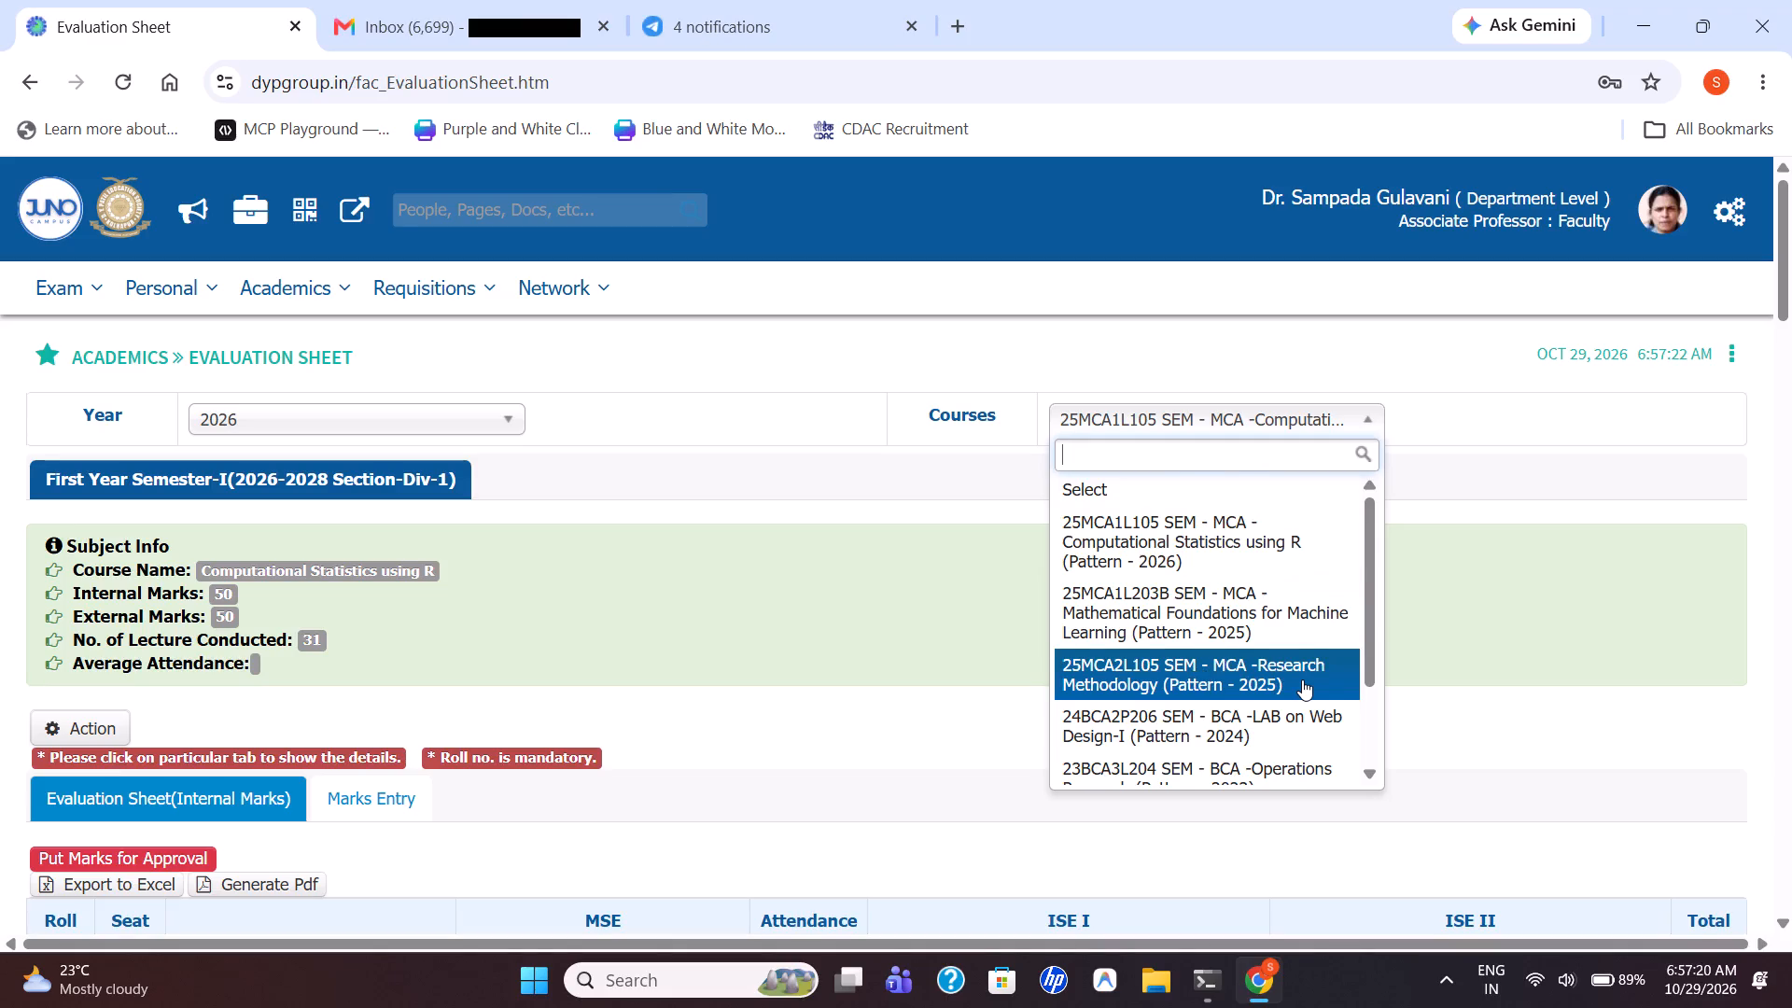
{"action": "scroll", "coordinate": [1302, 679], "scroll_direction": "down", "scroll_amount": 4}
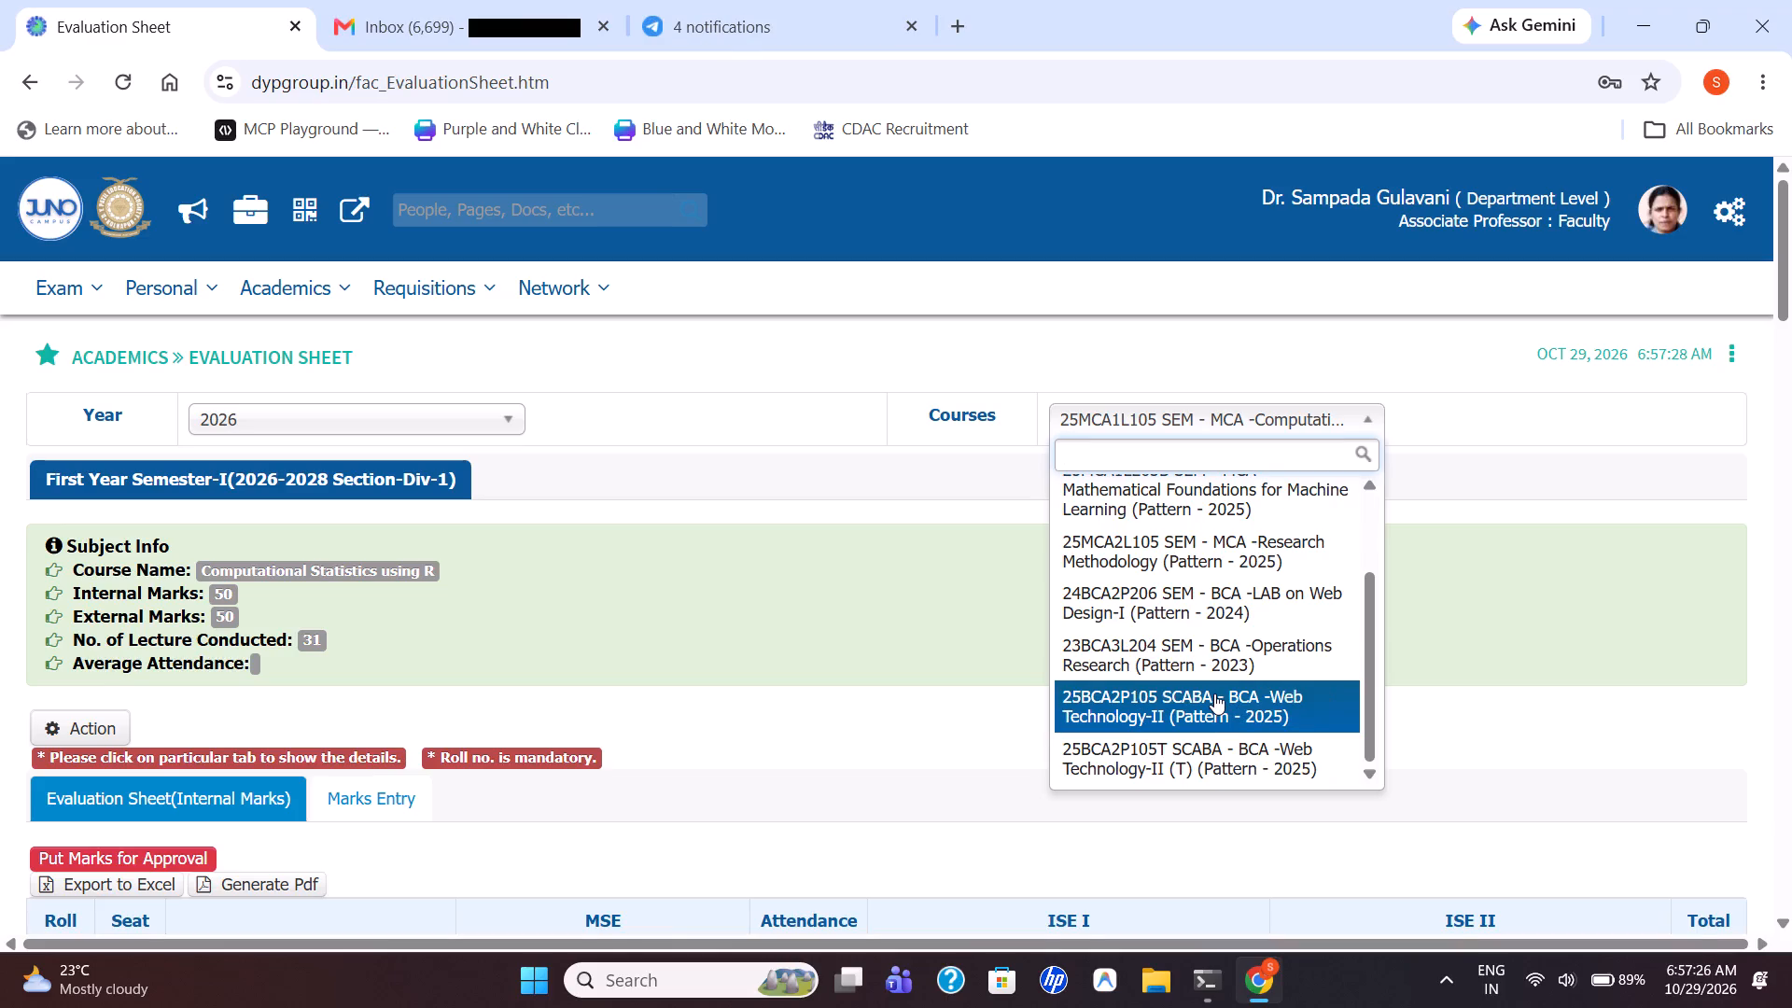
{"action": "scroll", "coordinate": [1214, 698], "scroll_direction": "down", "scroll_amount": 4}
{"action": "scroll", "coordinate": [1212, 705], "scroll_direction": "up", "scroll_amount": 5}
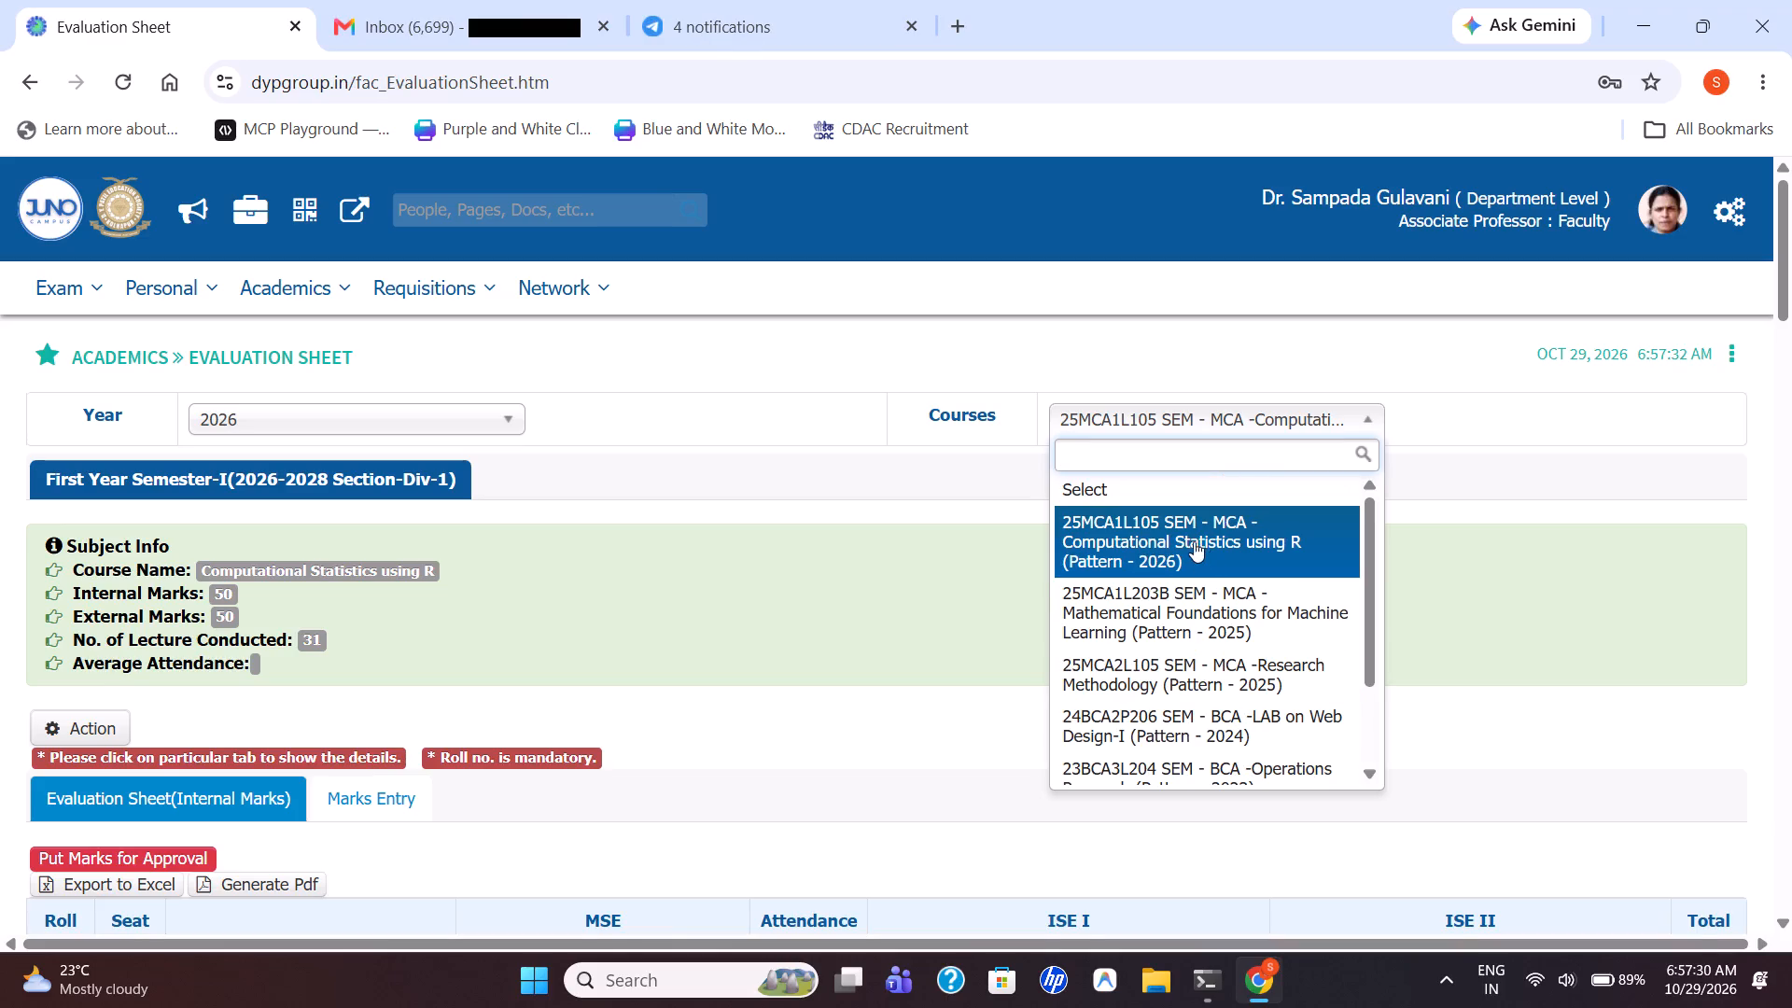
{"action": "left_click", "coordinate": [471, 413]}
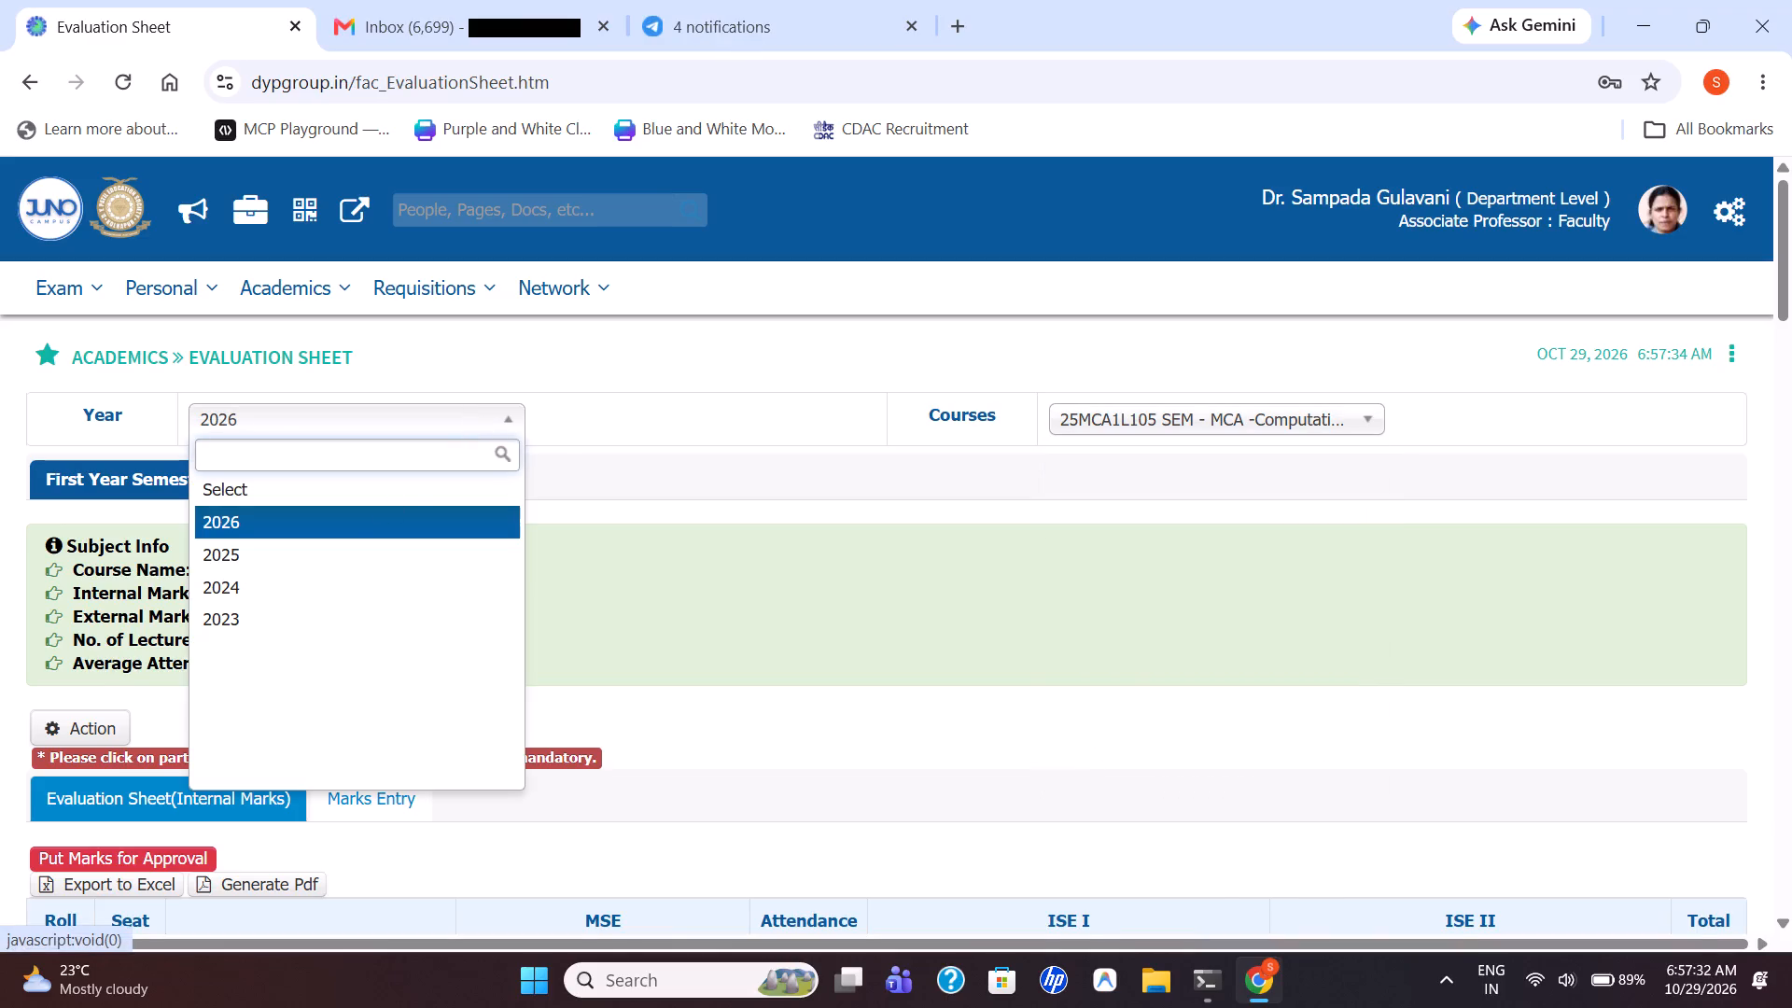
{"action": "left_click", "coordinate": [371, 516]}
{"action": "left_click", "coordinate": [1205, 418]}
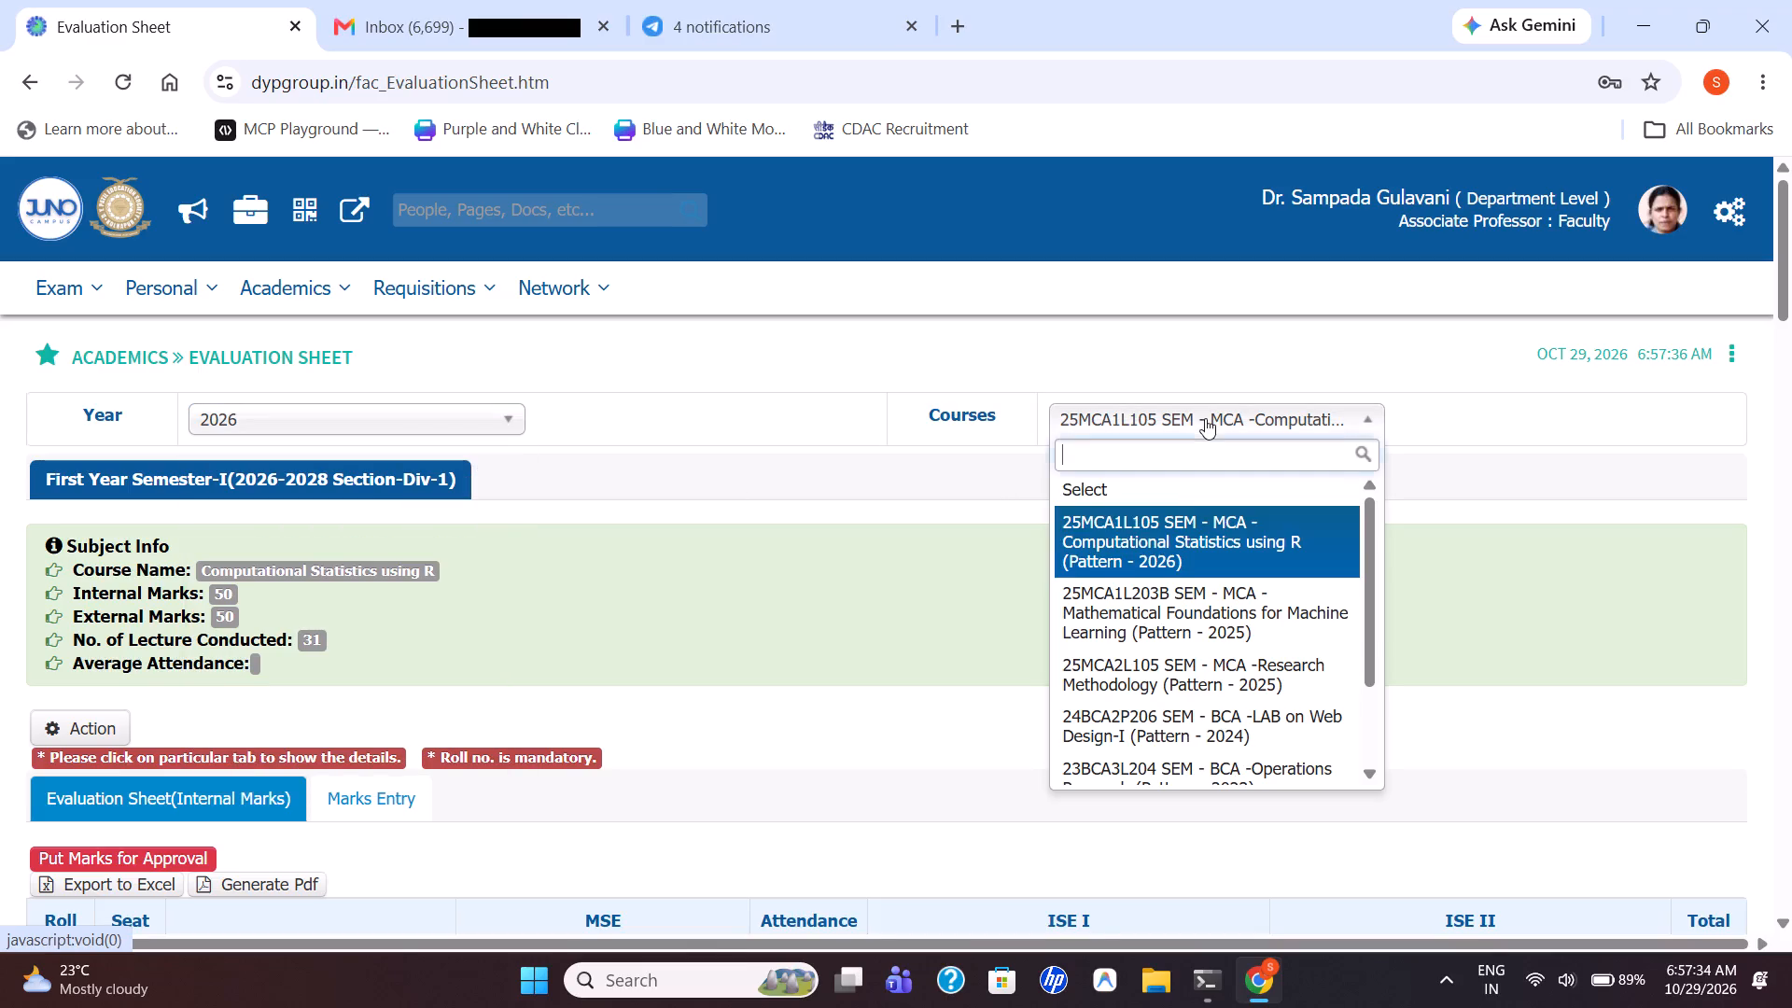
{"action": "left_click", "coordinate": [1158, 668]}
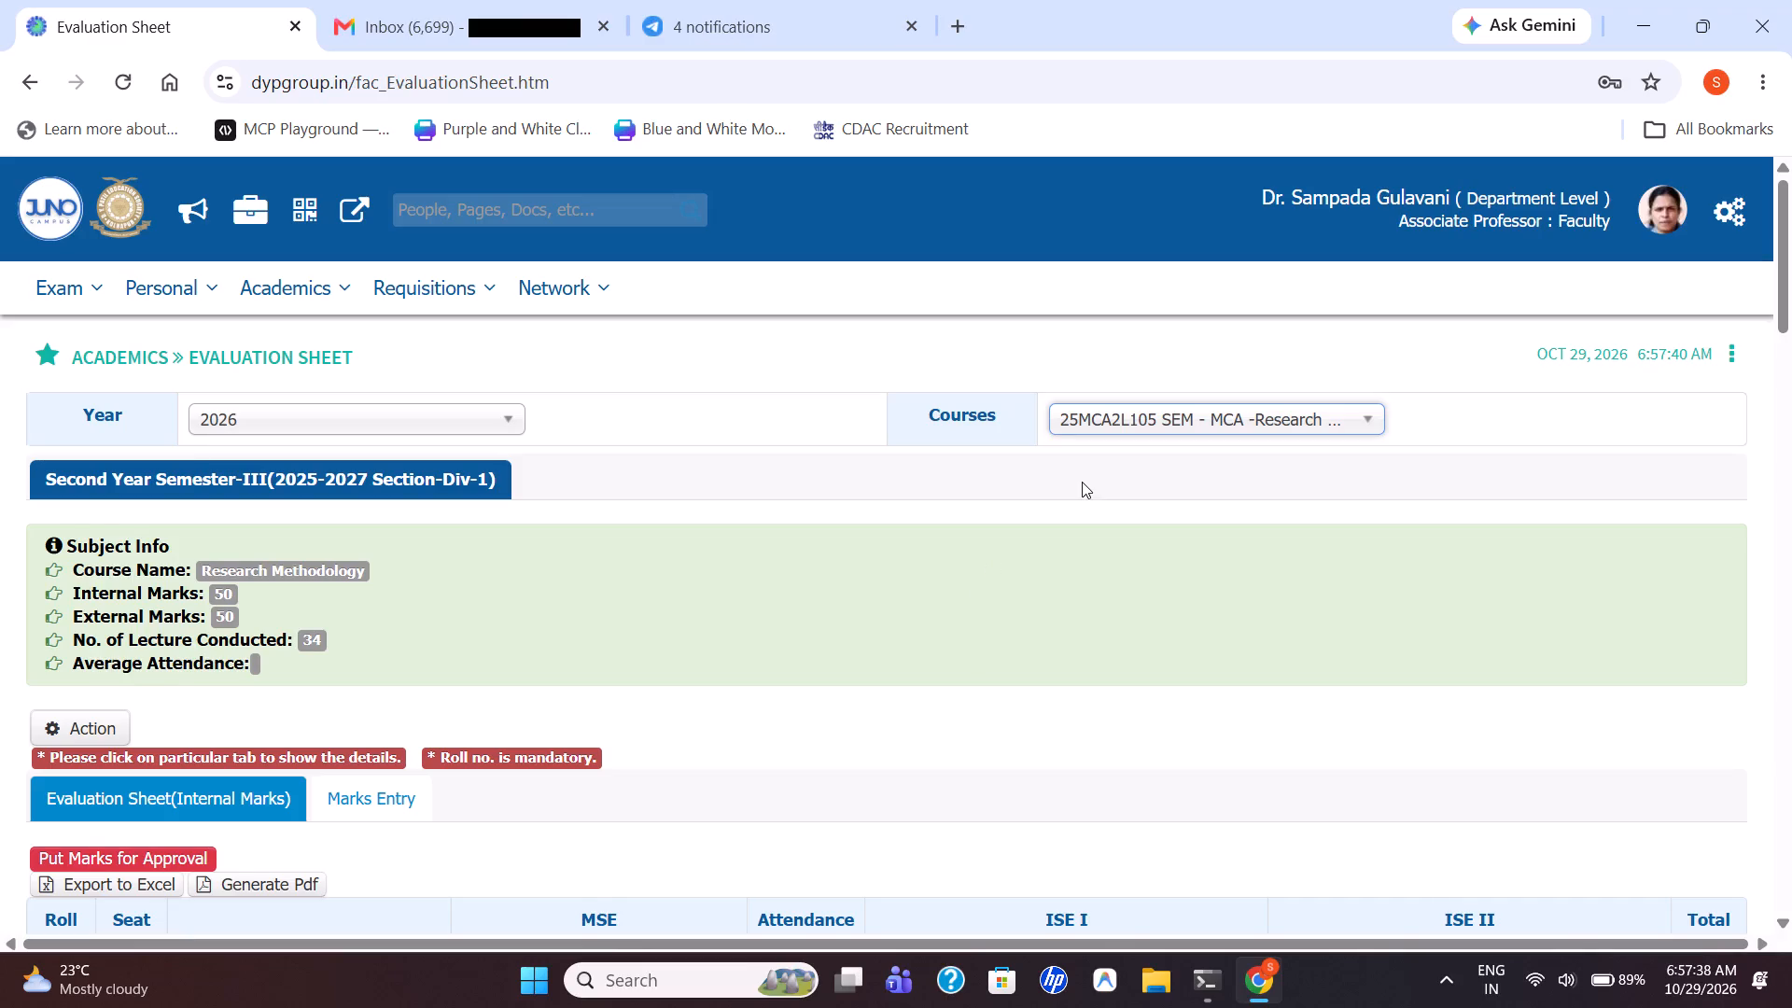
Examine the Research Methodology internal marks table, including its MSE, Attendance, ISE I and ISE II columns.
{"action": "scroll", "coordinate": [1082, 482], "scroll_direction": "down", "scroll_amount": 4}
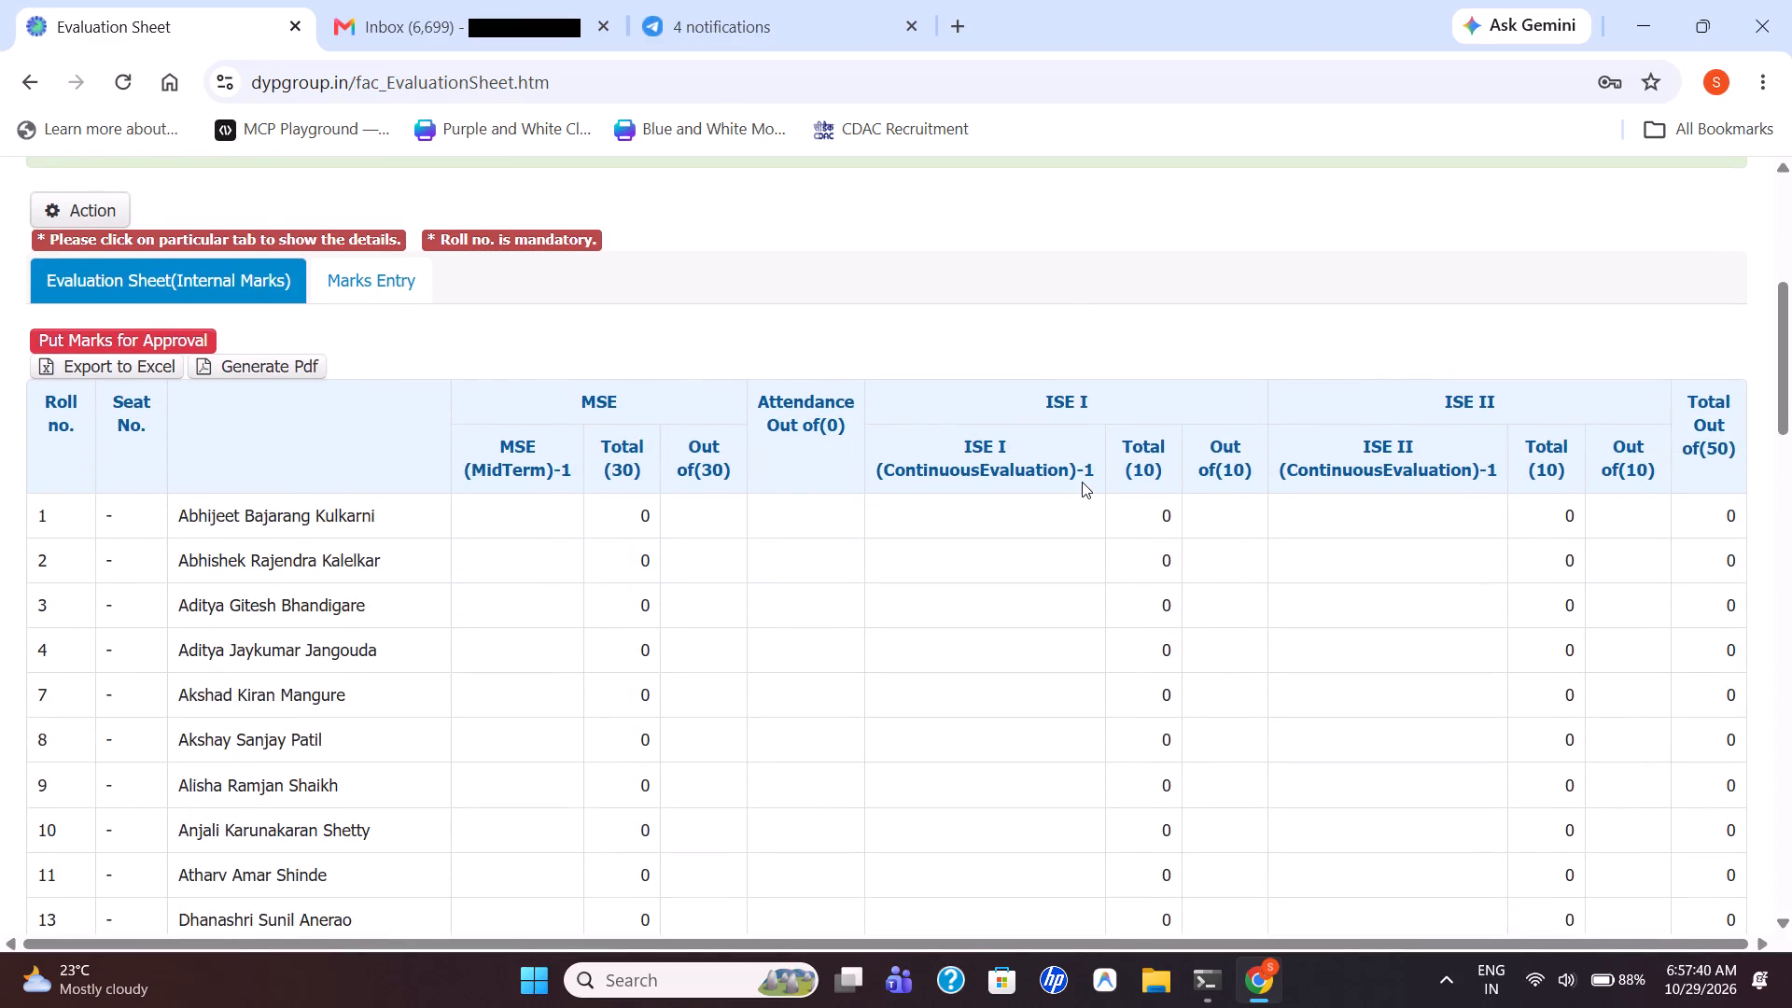
{"action": "scroll", "coordinate": [1082, 482], "scroll_direction": "down", "scroll_amount": 1}
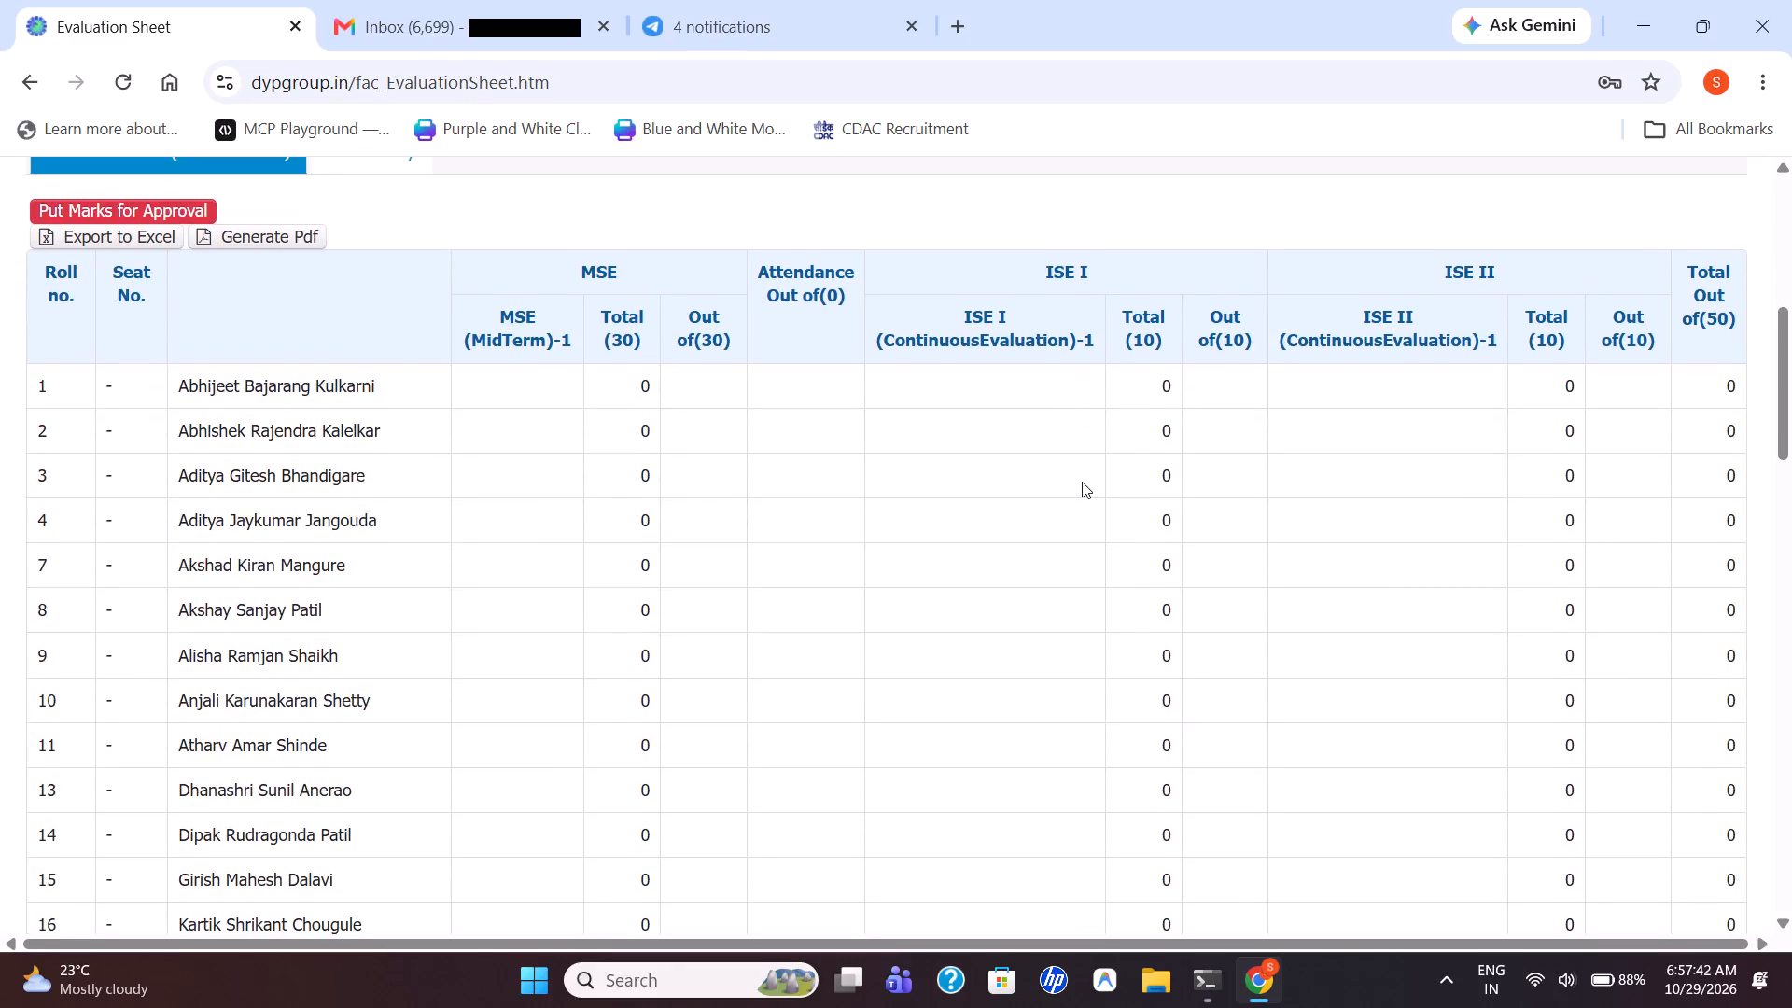
{"action": "scroll", "coordinate": [1082, 482], "scroll_direction": "down", "scroll_amount": 14}
{"action": "scroll", "coordinate": [1082, 482], "scroll_direction": "up", "scroll_amount": 14}
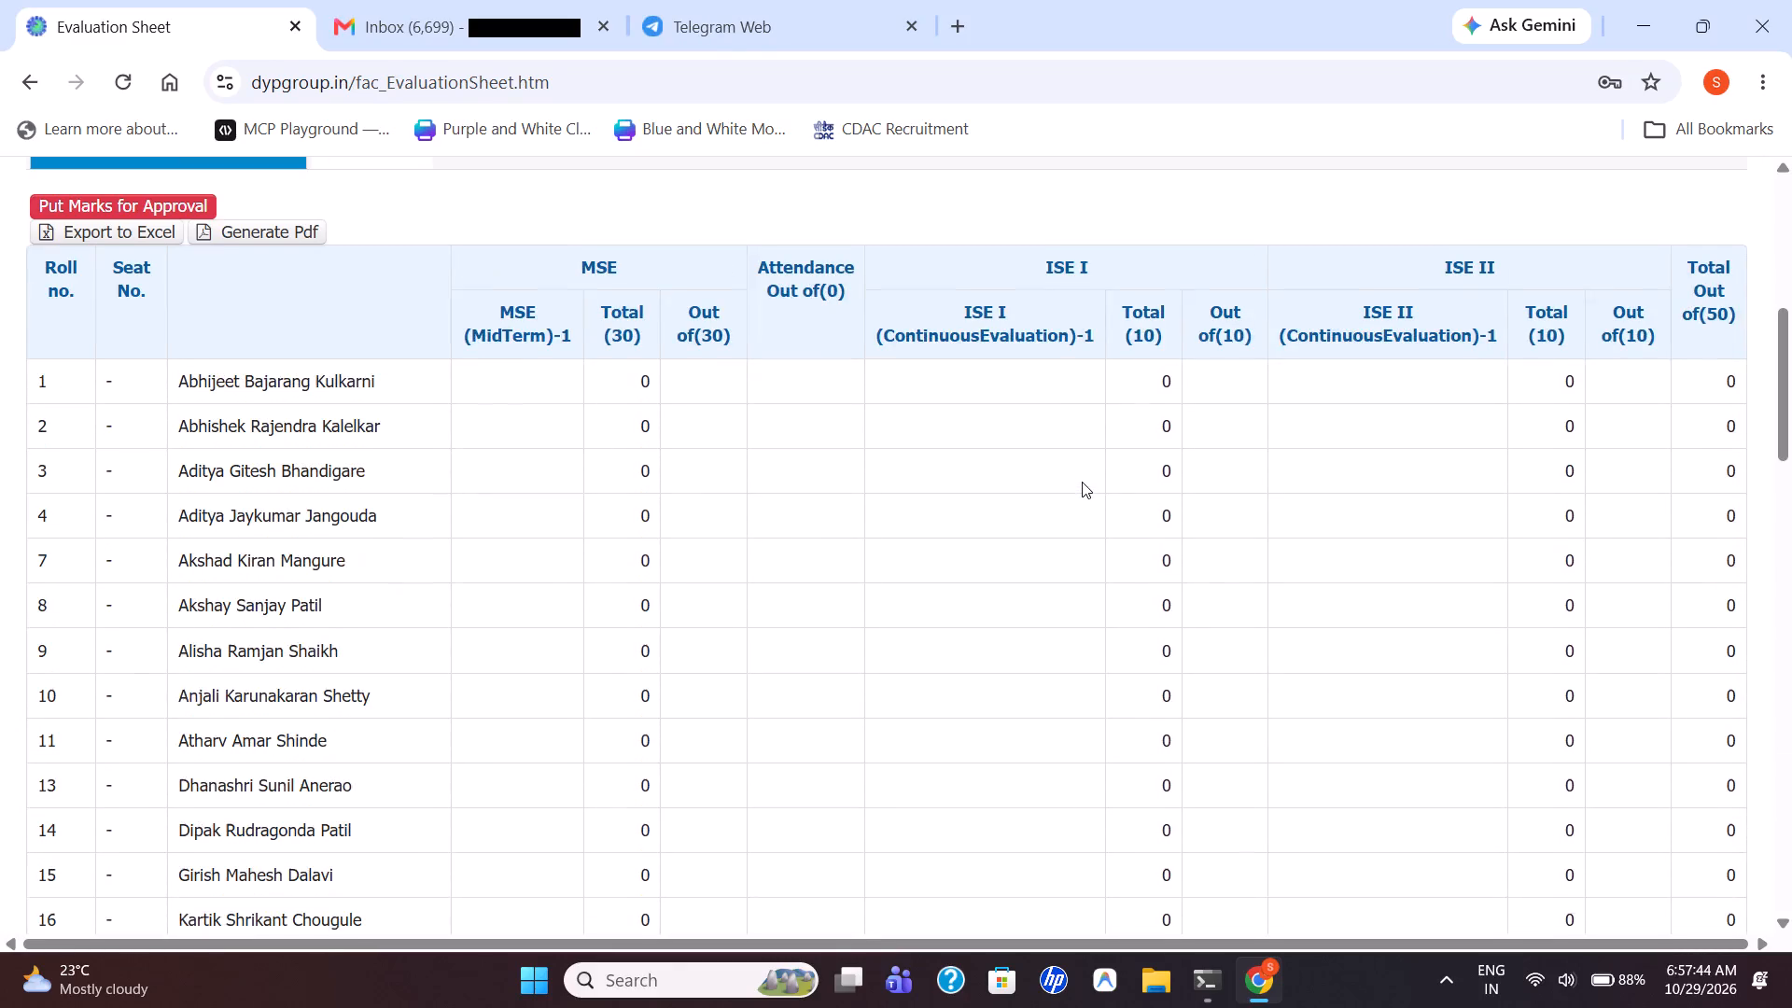
{"action": "scroll", "coordinate": [1082, 482], "scroll_direction": "up", "scroll_amount": 4}
{"action": "scroll", "coordinate": [1082, 482], "scroll_direction": "down", "scroll_amount": 2}
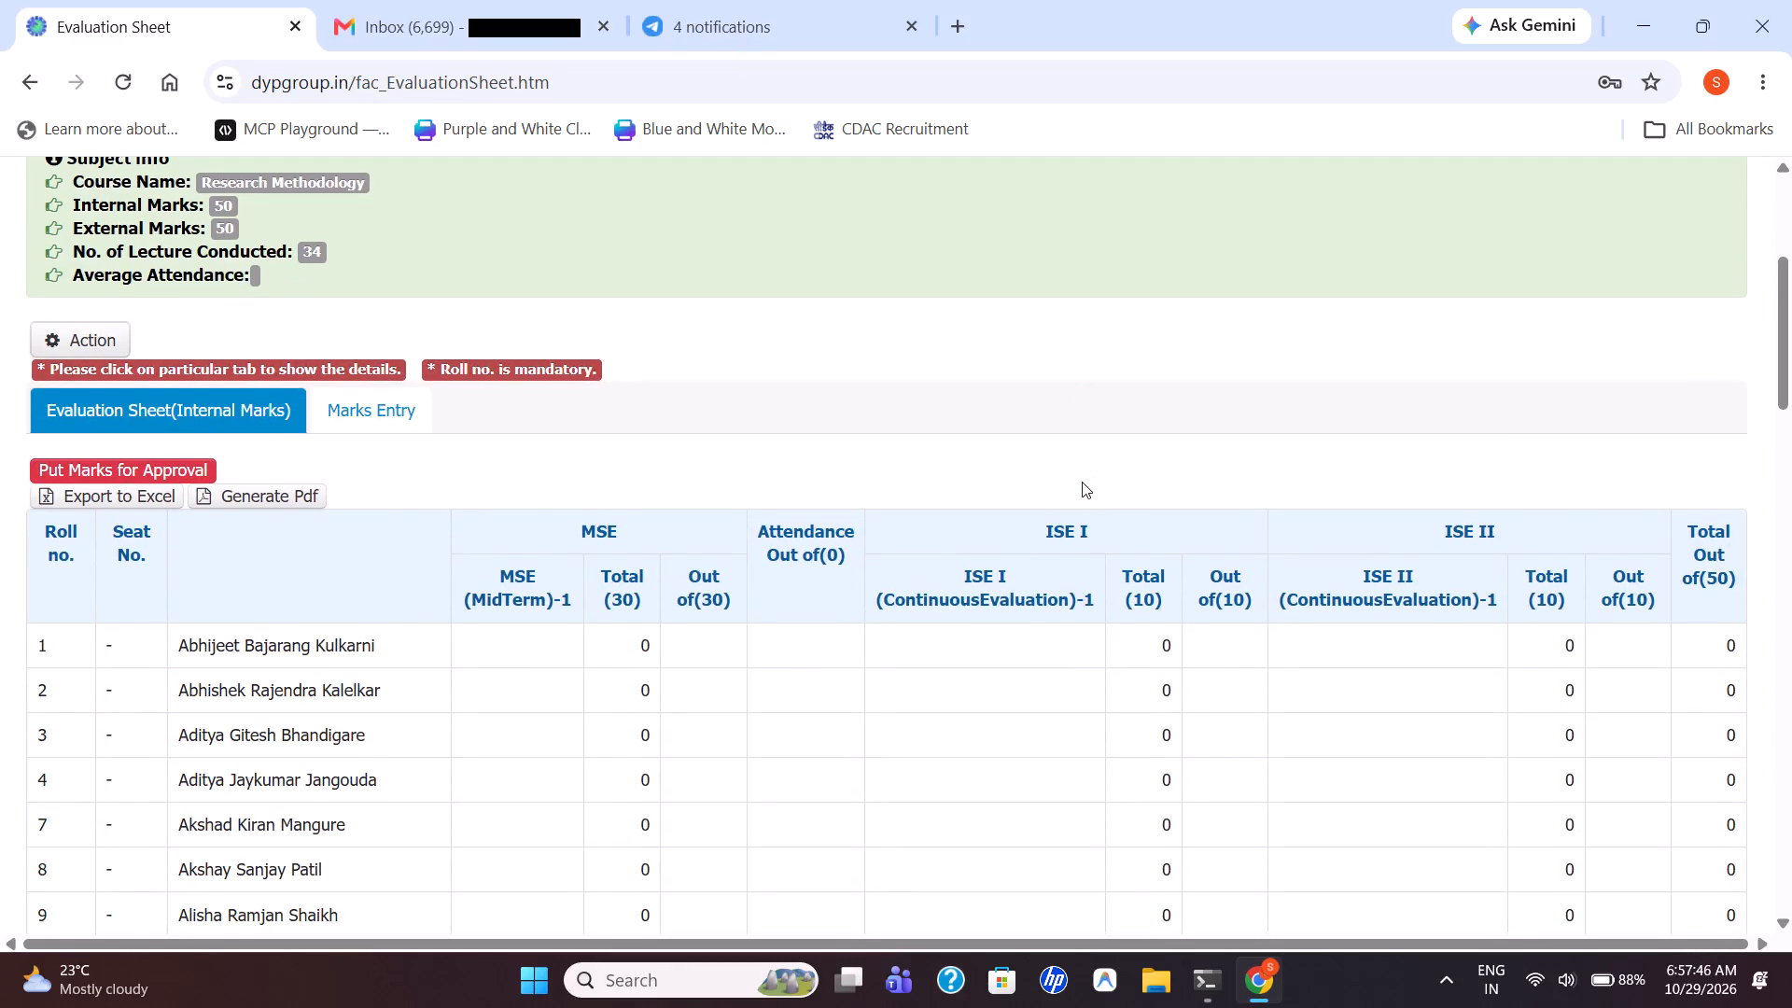
{"action": "scroll", "coordinate": [502, 584], "scroll_direction": "up", "scroll_amount": 1}
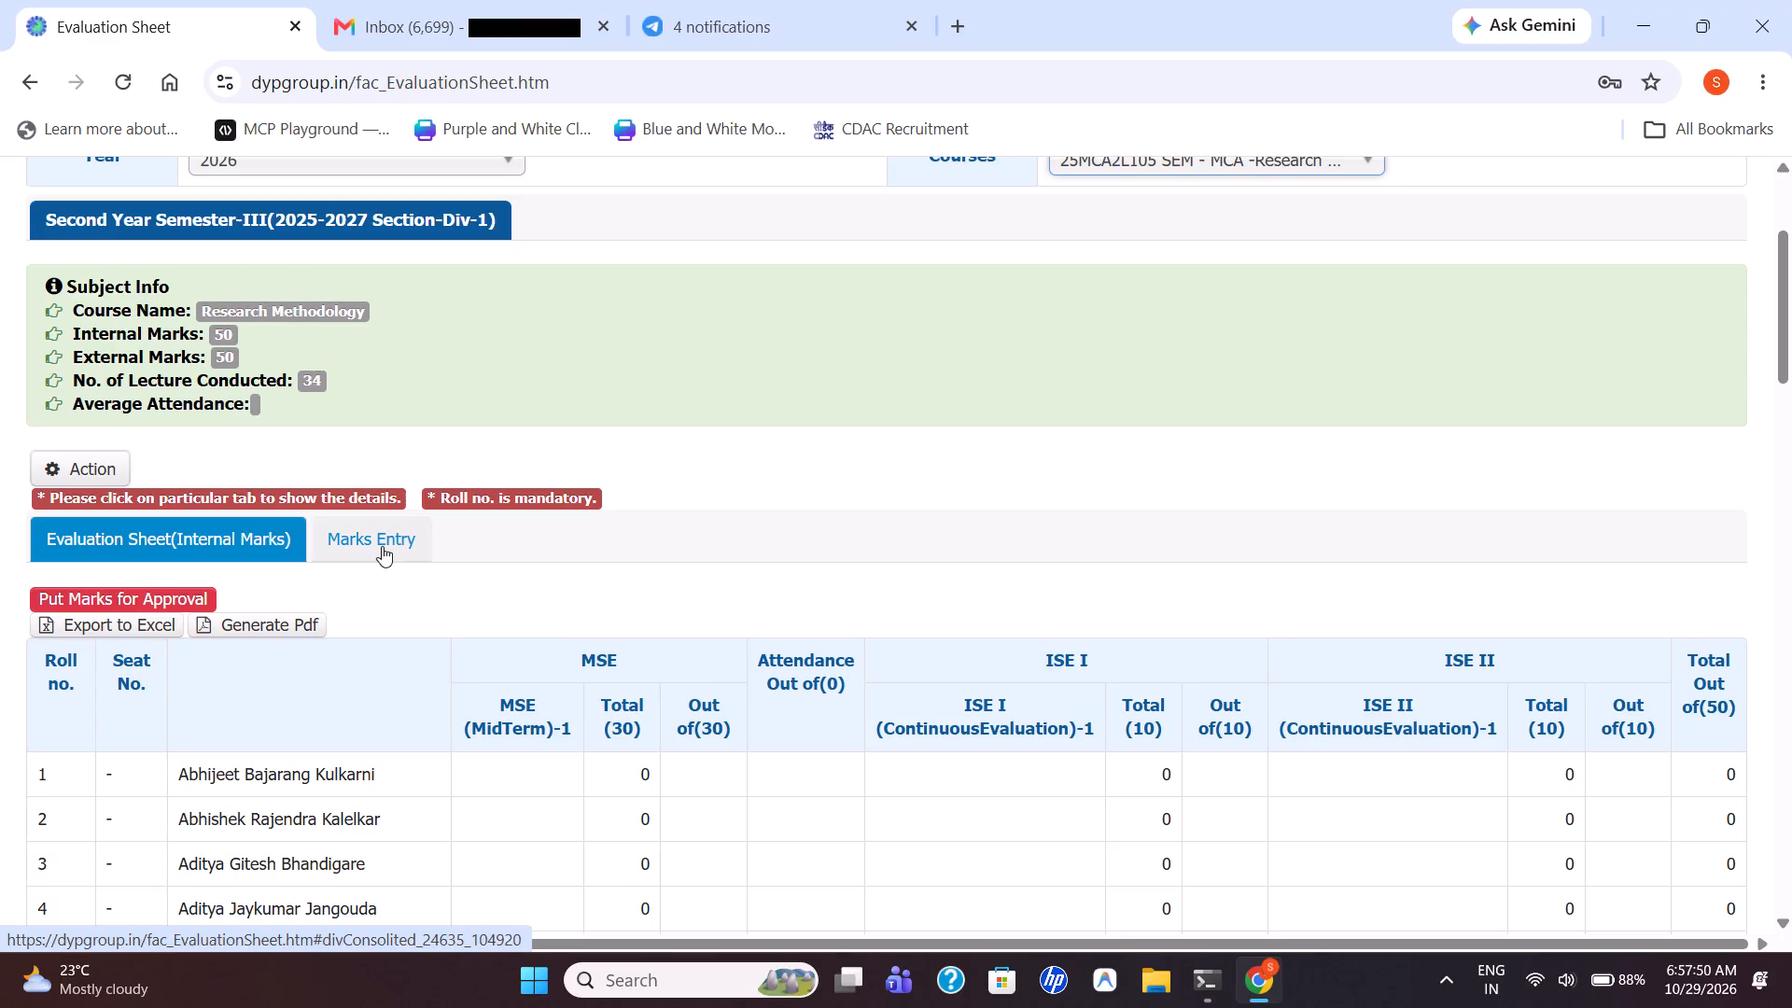
Open the Marks Entry section for Research Methodology and review the students' ISE I, ISE II and MSE marks.
{"action": "left_click", "coordinate": [382, 546]}
{"action": "scroll", "coordinate": [510, 645], "scroll_direction": "down", "scroll_amount": 3}
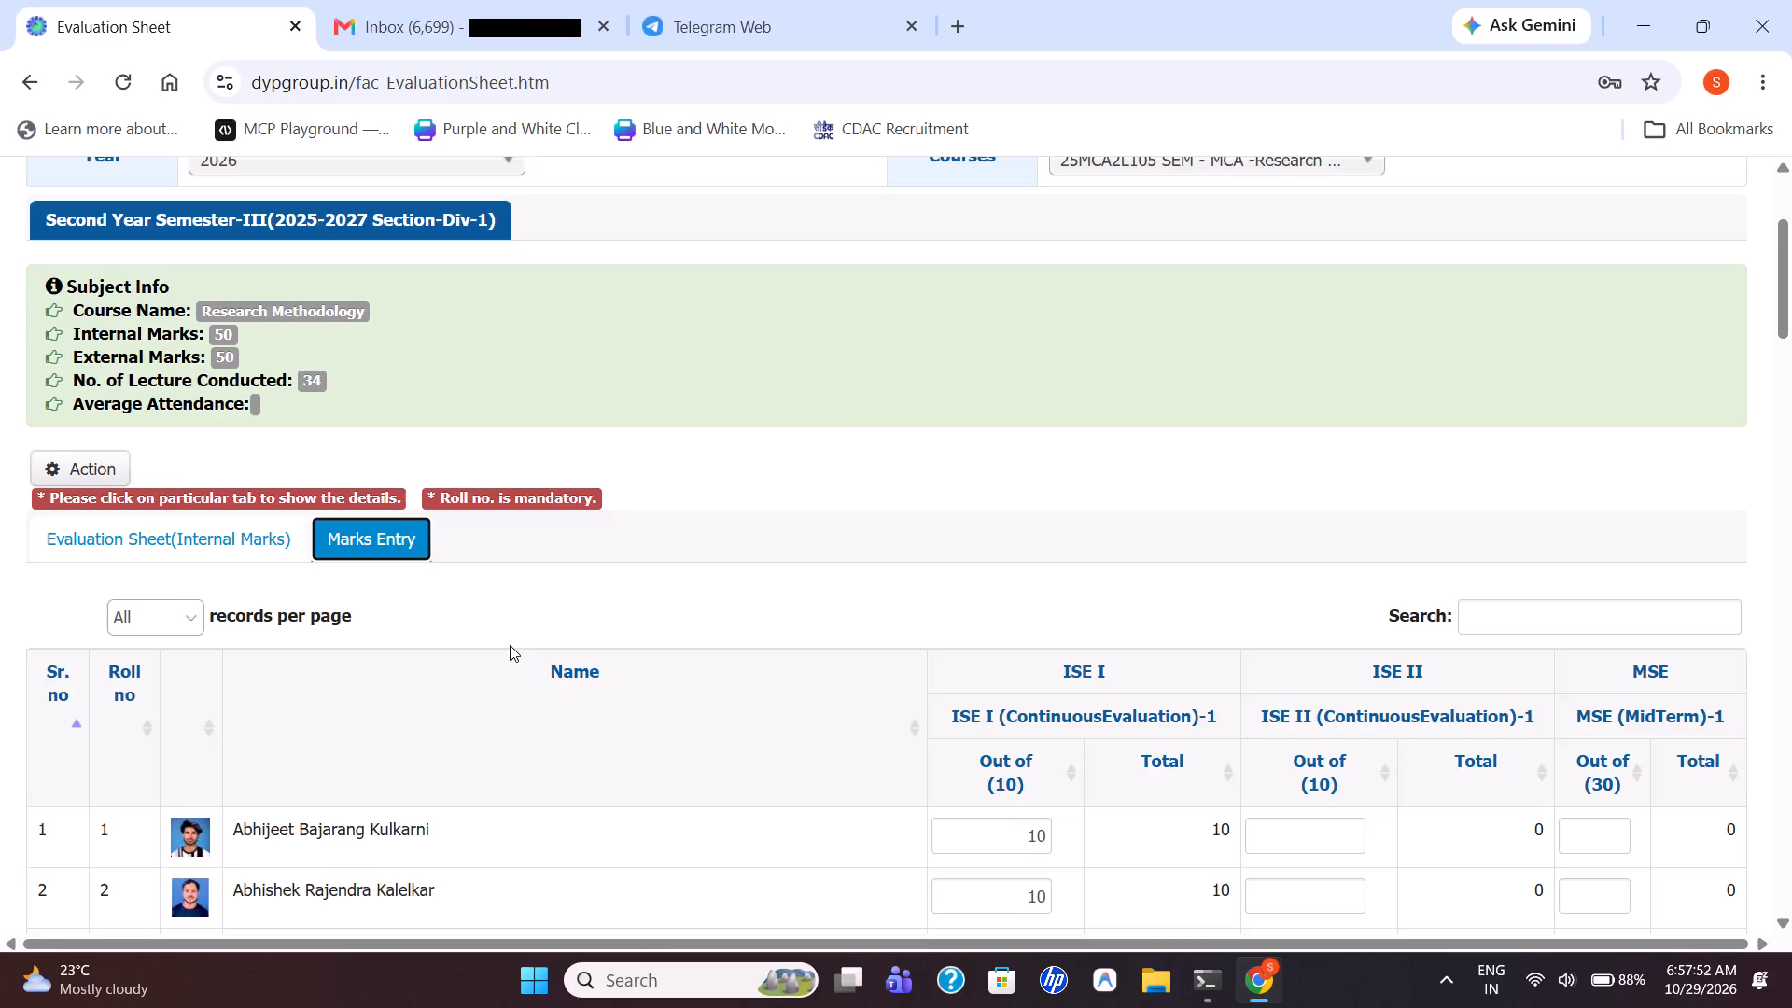
{"action": "scroll", "coordinate": [936, 723], "scroll_direction": "down", "scroll_amount": 3}
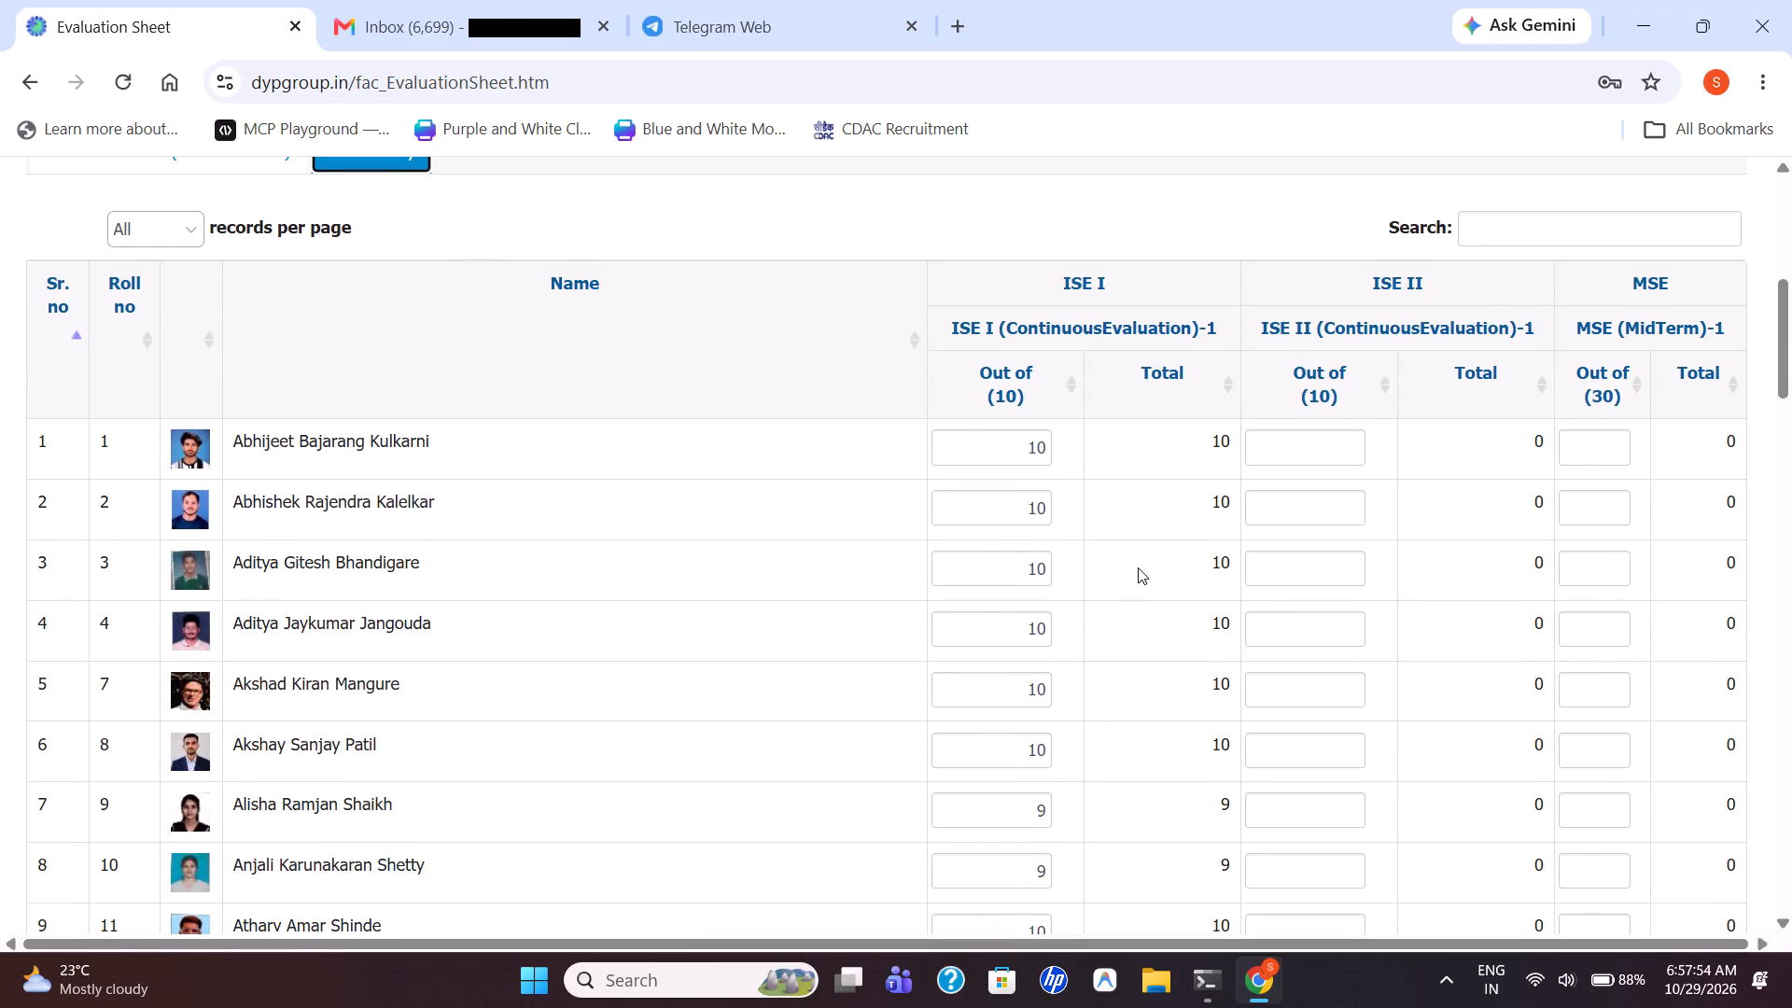
{"action": "scroll", "coordinate": [1138, 567], "scroll_direction": "down", "scroll_amount": 5}
{"action": "scroll", "coordinate": [1138, 567], "scroll_direction": "up", "scroll_amount": 10}
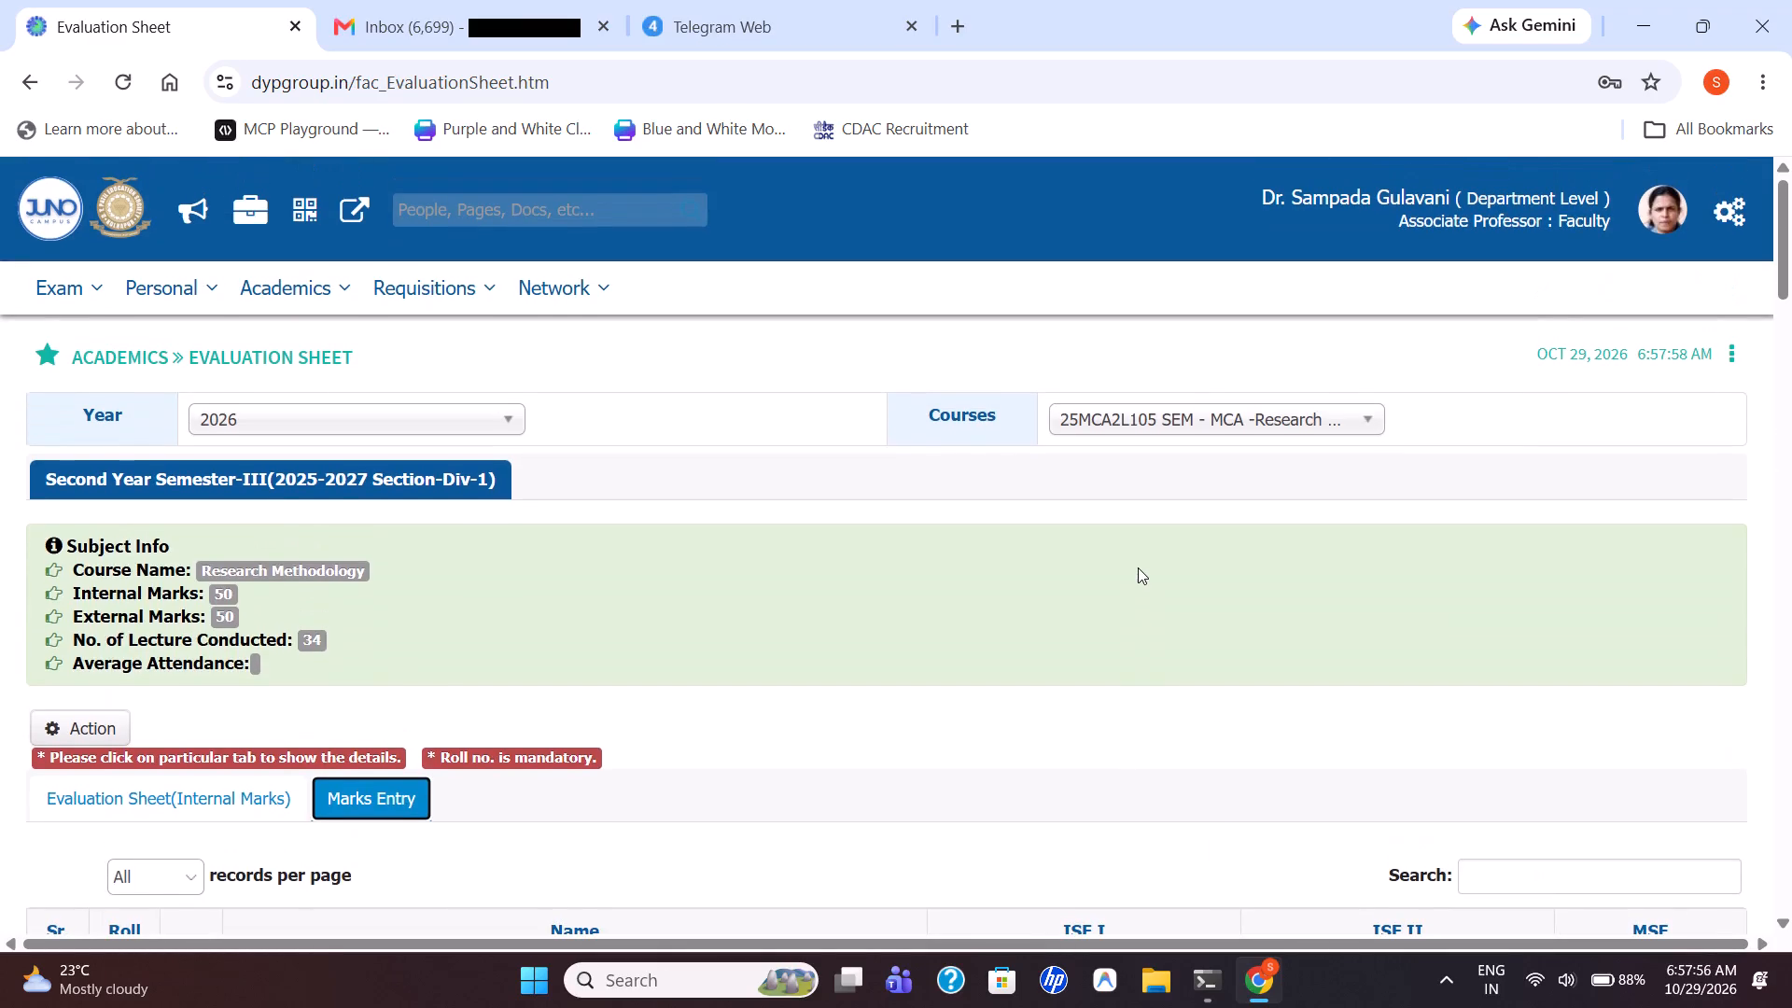
{"action": "scroll", "coordinate": [1138, 567], "scroll_direction": "up", "scroll_amount": 3}
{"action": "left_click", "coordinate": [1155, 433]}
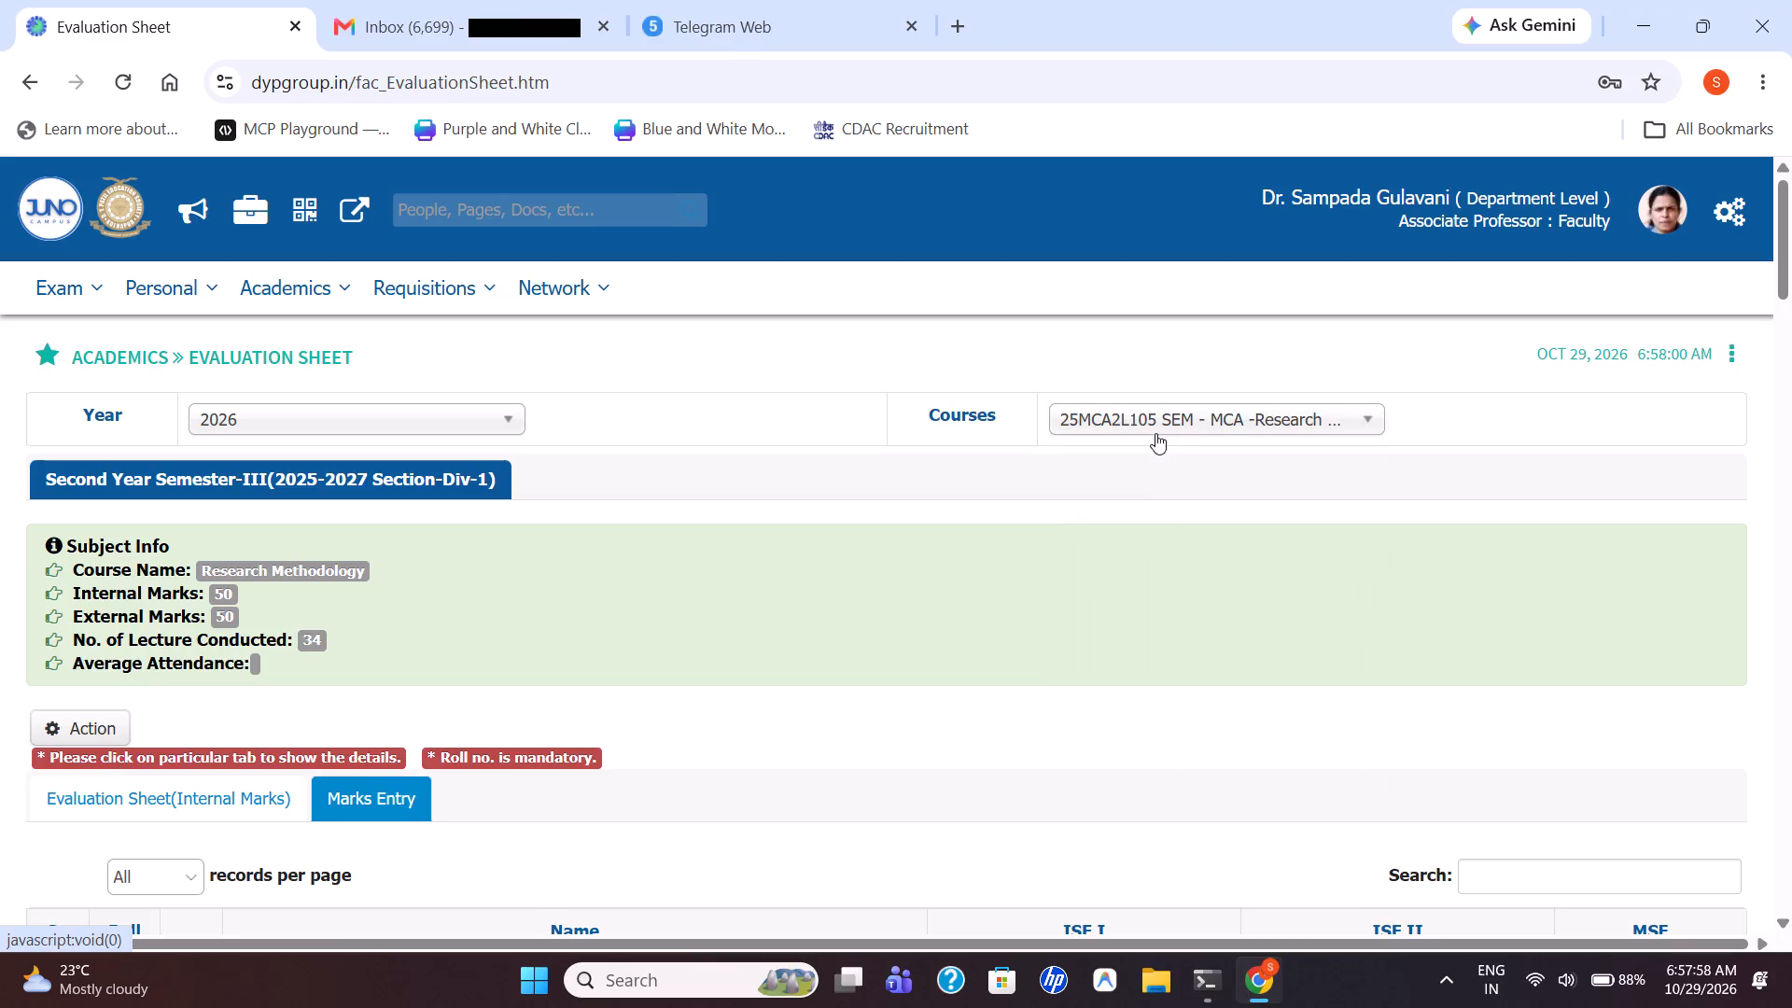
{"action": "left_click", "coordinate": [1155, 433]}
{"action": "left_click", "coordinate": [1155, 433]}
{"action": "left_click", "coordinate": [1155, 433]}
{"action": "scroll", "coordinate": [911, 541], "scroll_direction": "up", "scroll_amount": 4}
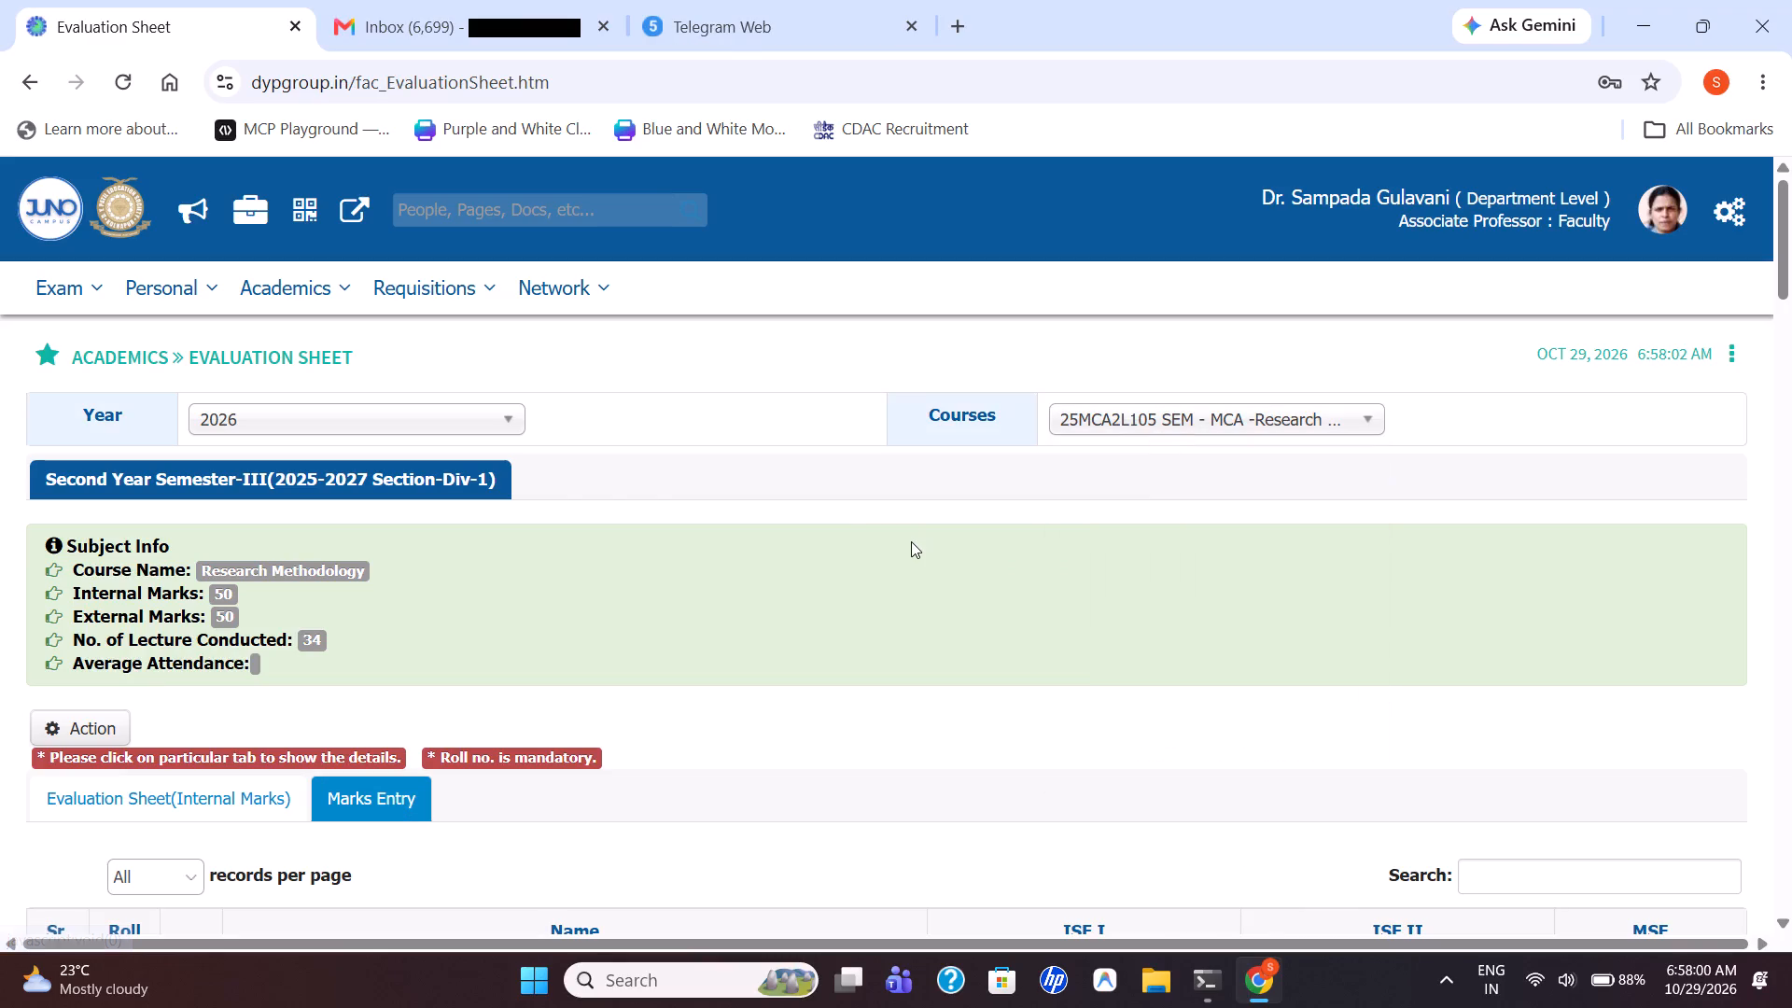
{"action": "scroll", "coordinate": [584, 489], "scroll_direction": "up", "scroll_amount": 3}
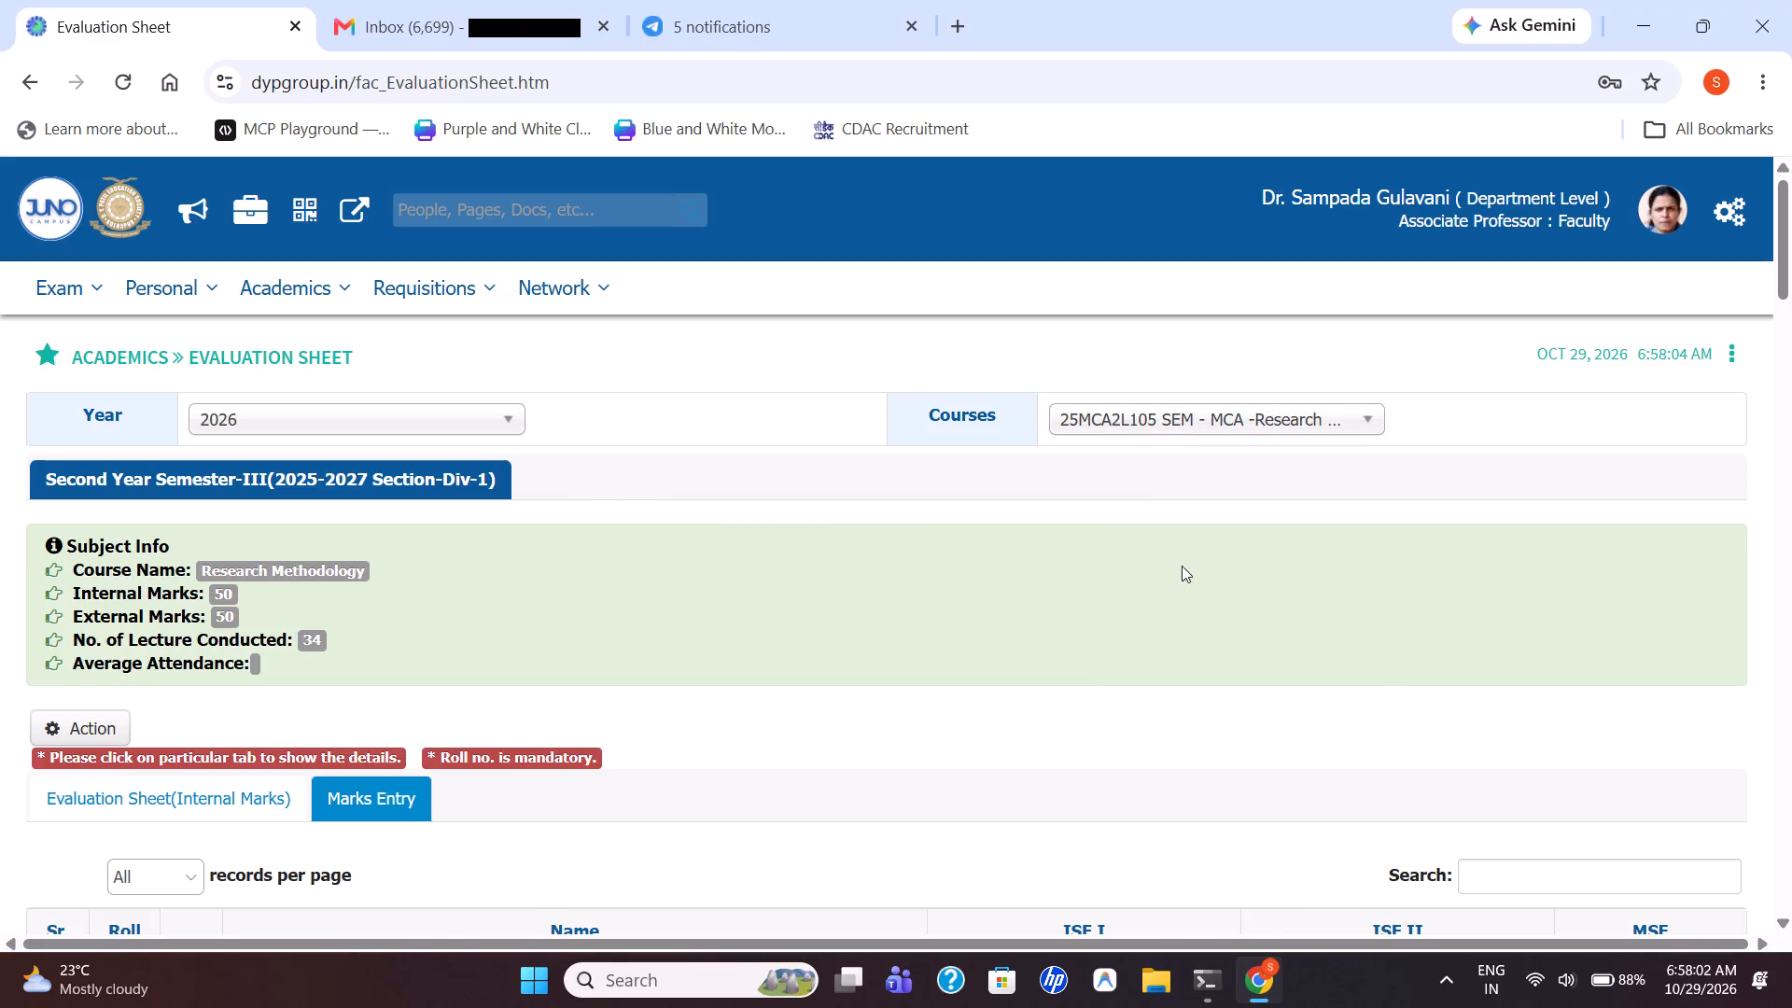
Reload the Second Year Semester-III (2025-2027 Section-Div-1) evaluation sheet and review the internal marks for all listed students.
{"action": "left_click", "coordinate": [379, 480]}
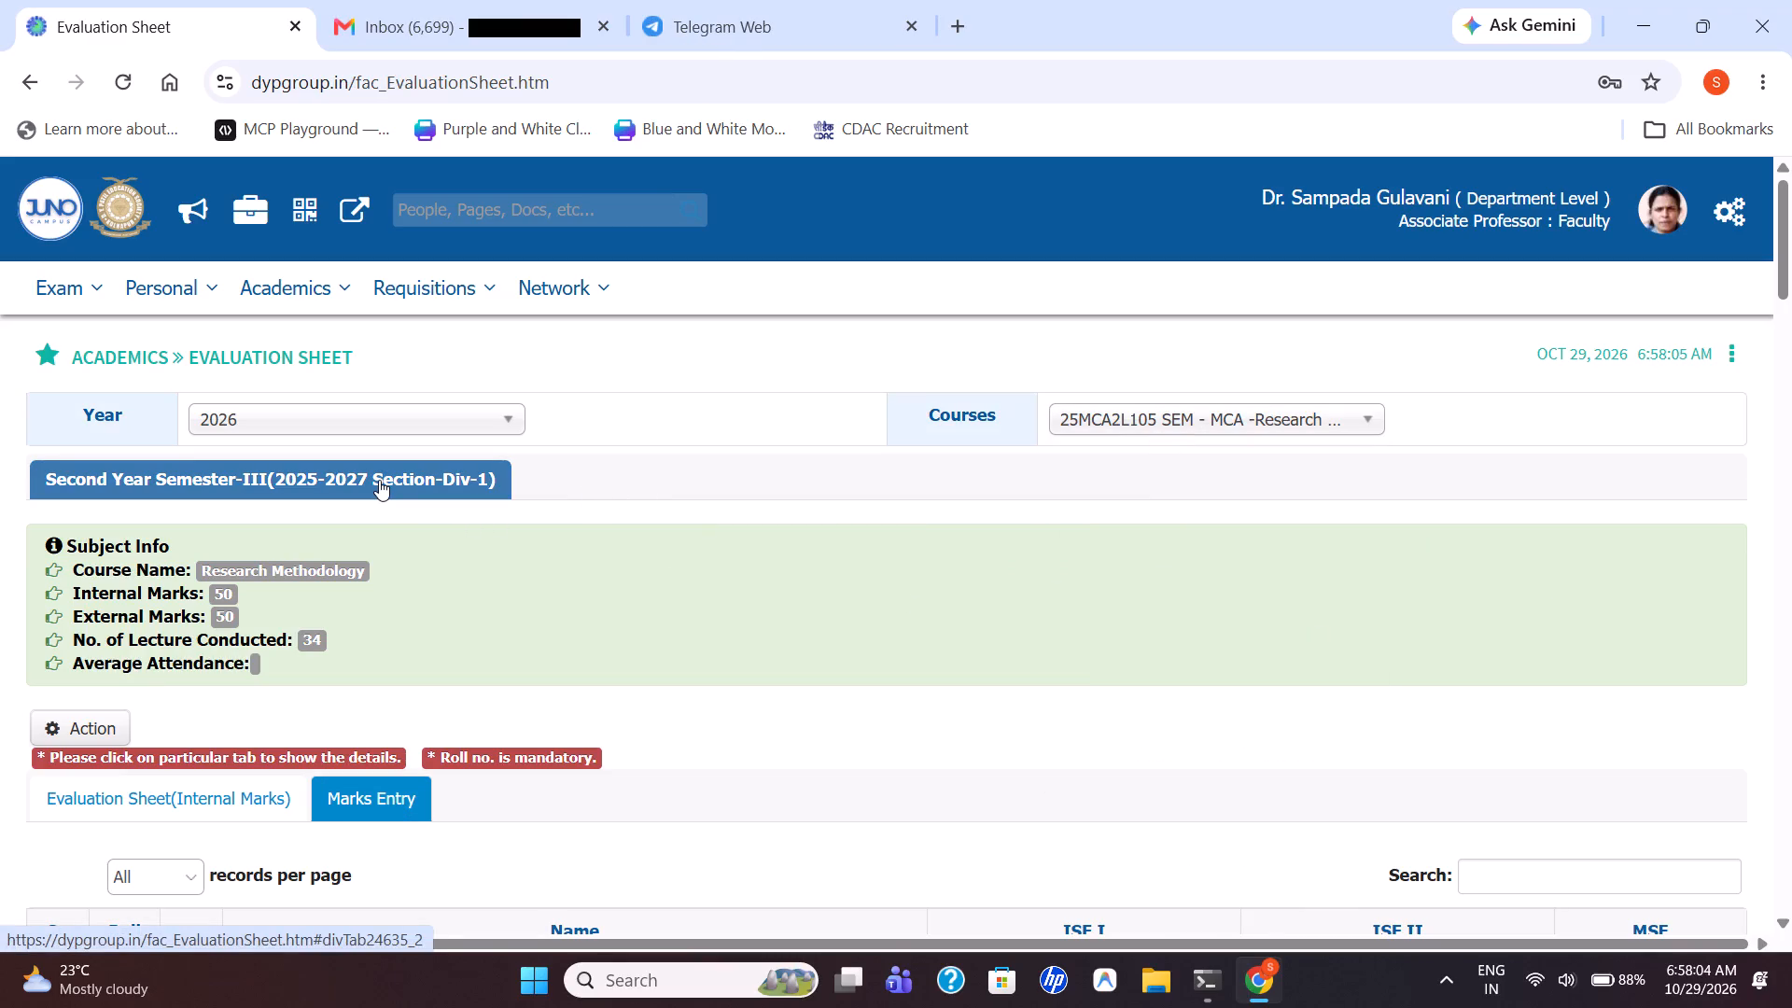
{"action": "scroll", "coordinate": [646, 513], "scroll_direction": "down", "scroll_amount": 3}
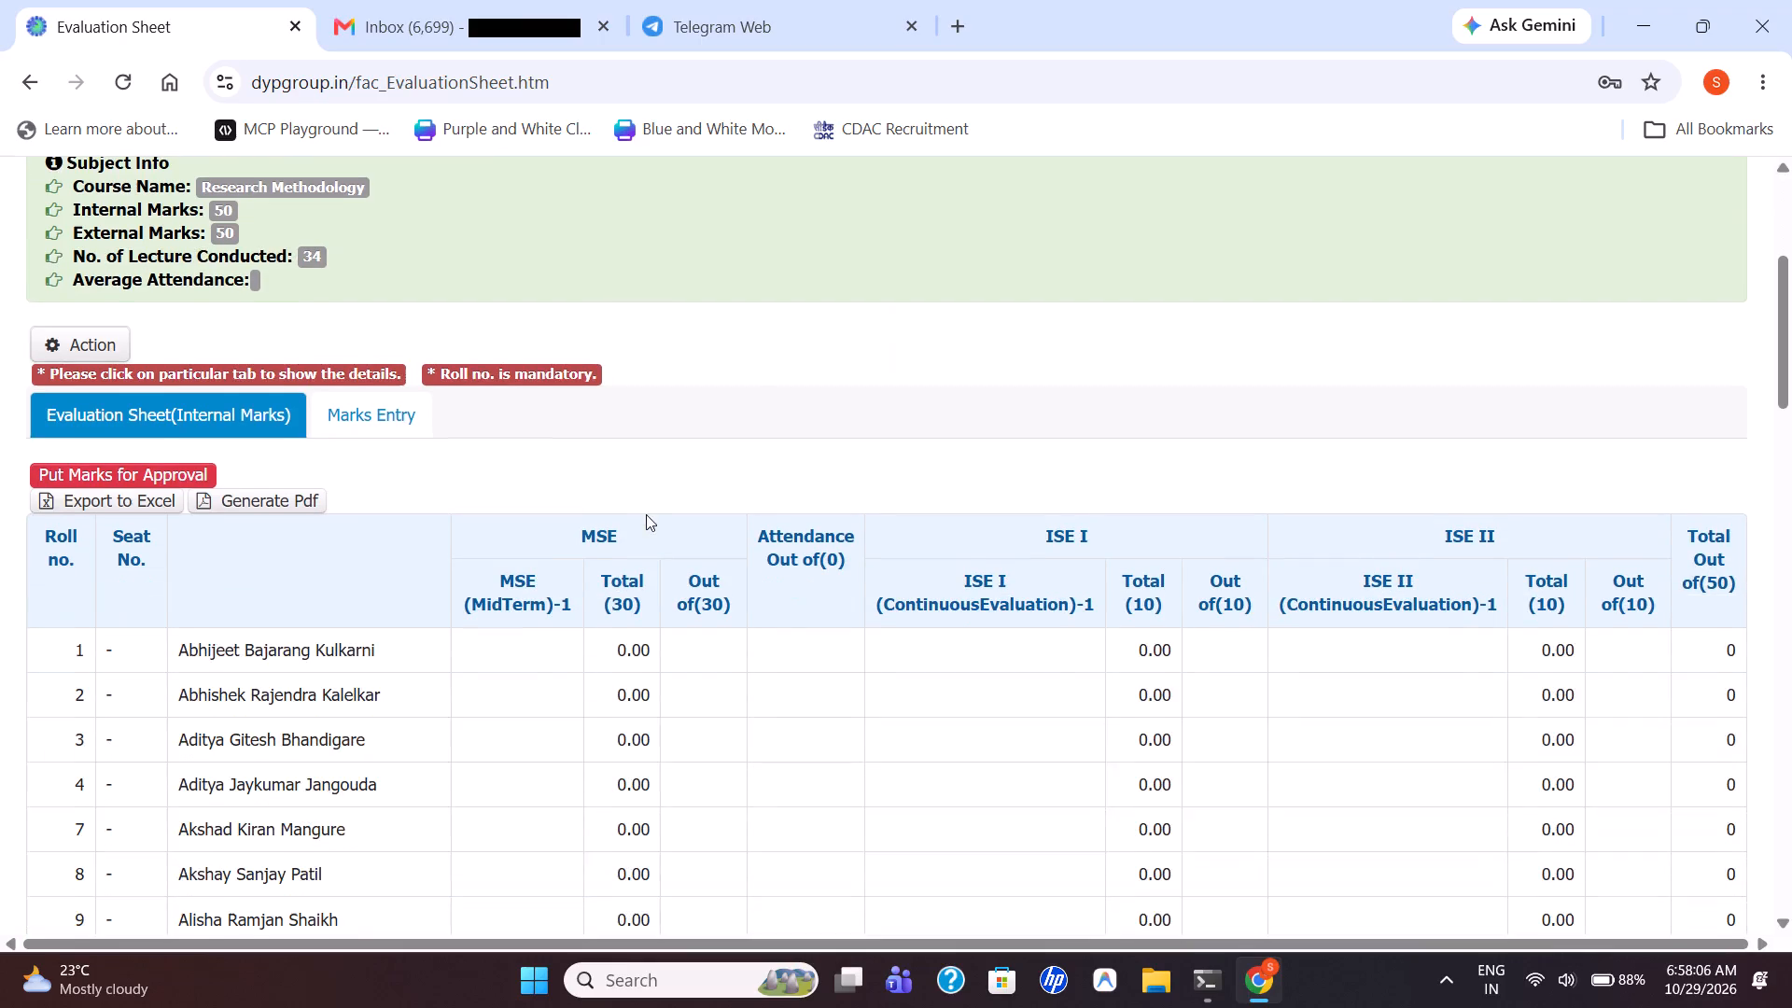
{"action": "left_click", "coordinate": [777, 359]}
{"action": "left_click", "coordinate": [727, 481]}
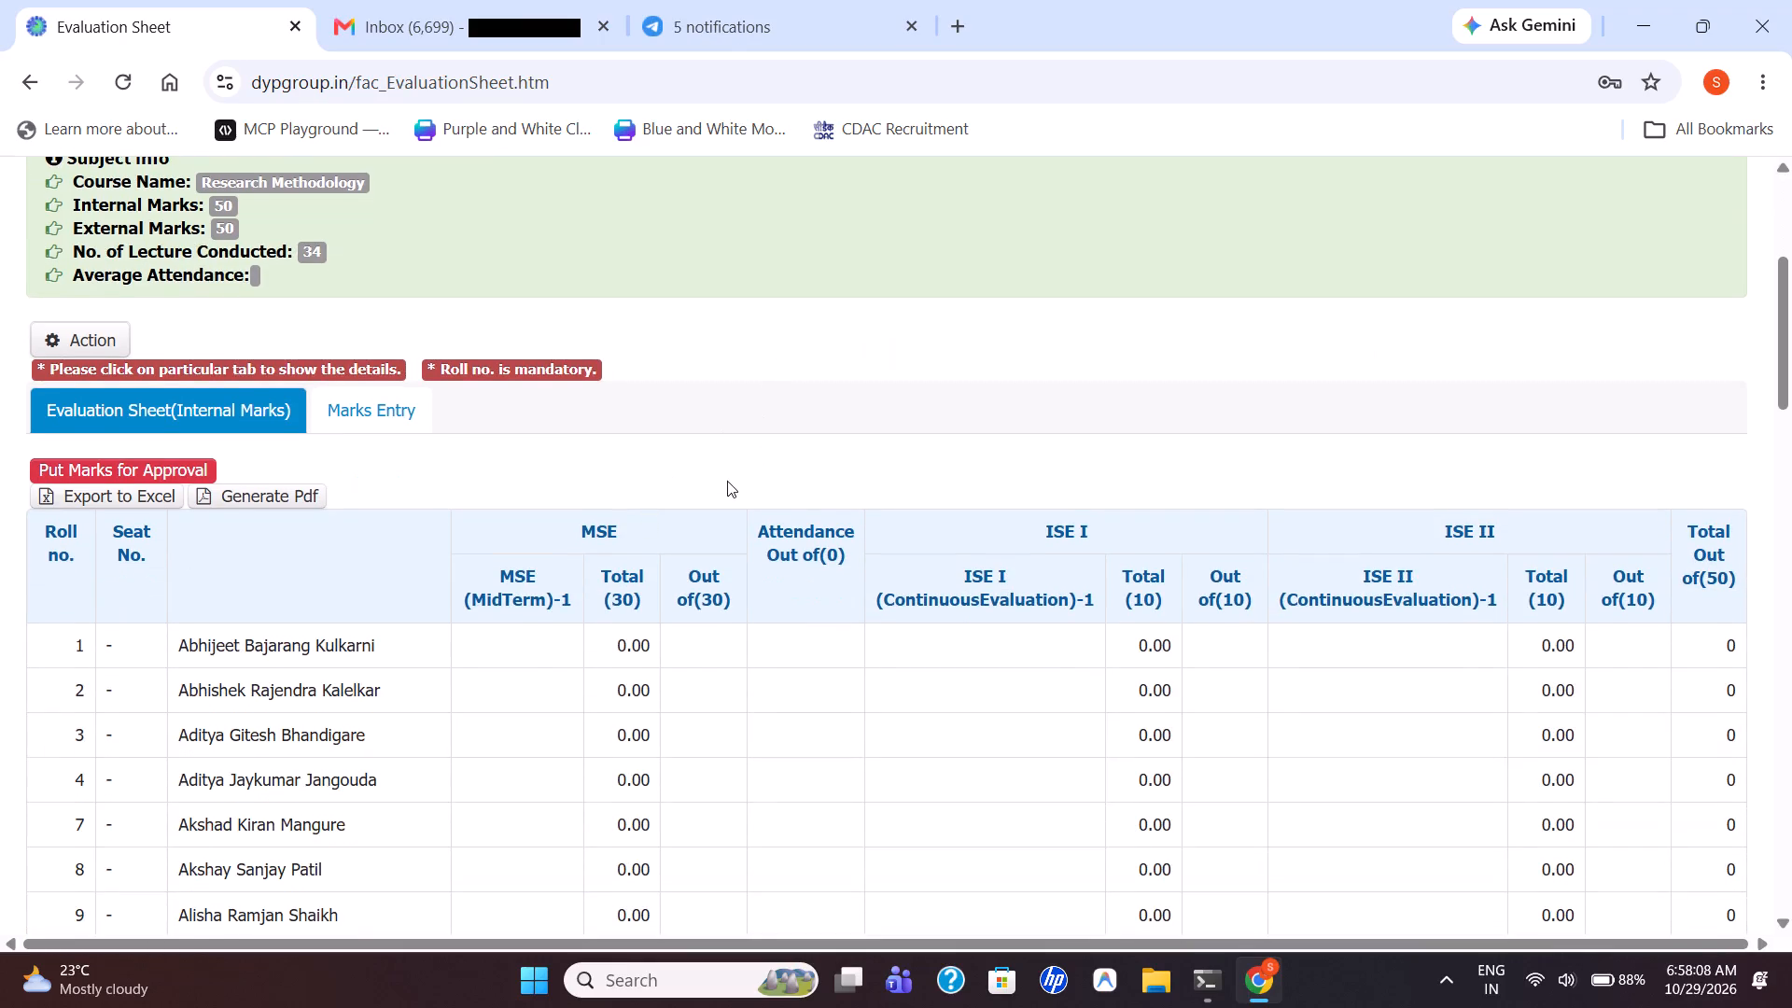
{"action": "scroll", "coordinate": [718, 468], "scroll_direction": "down", "scroll_amount": 4}
{"action": "scroll", "coordinate": [718, 468], "scroll_direction": "up", "scroll_amount": 6}
{"action": "scroll", "coordinate": [718, 468], "scroll_direction": "down", "scroll_amount": 2}
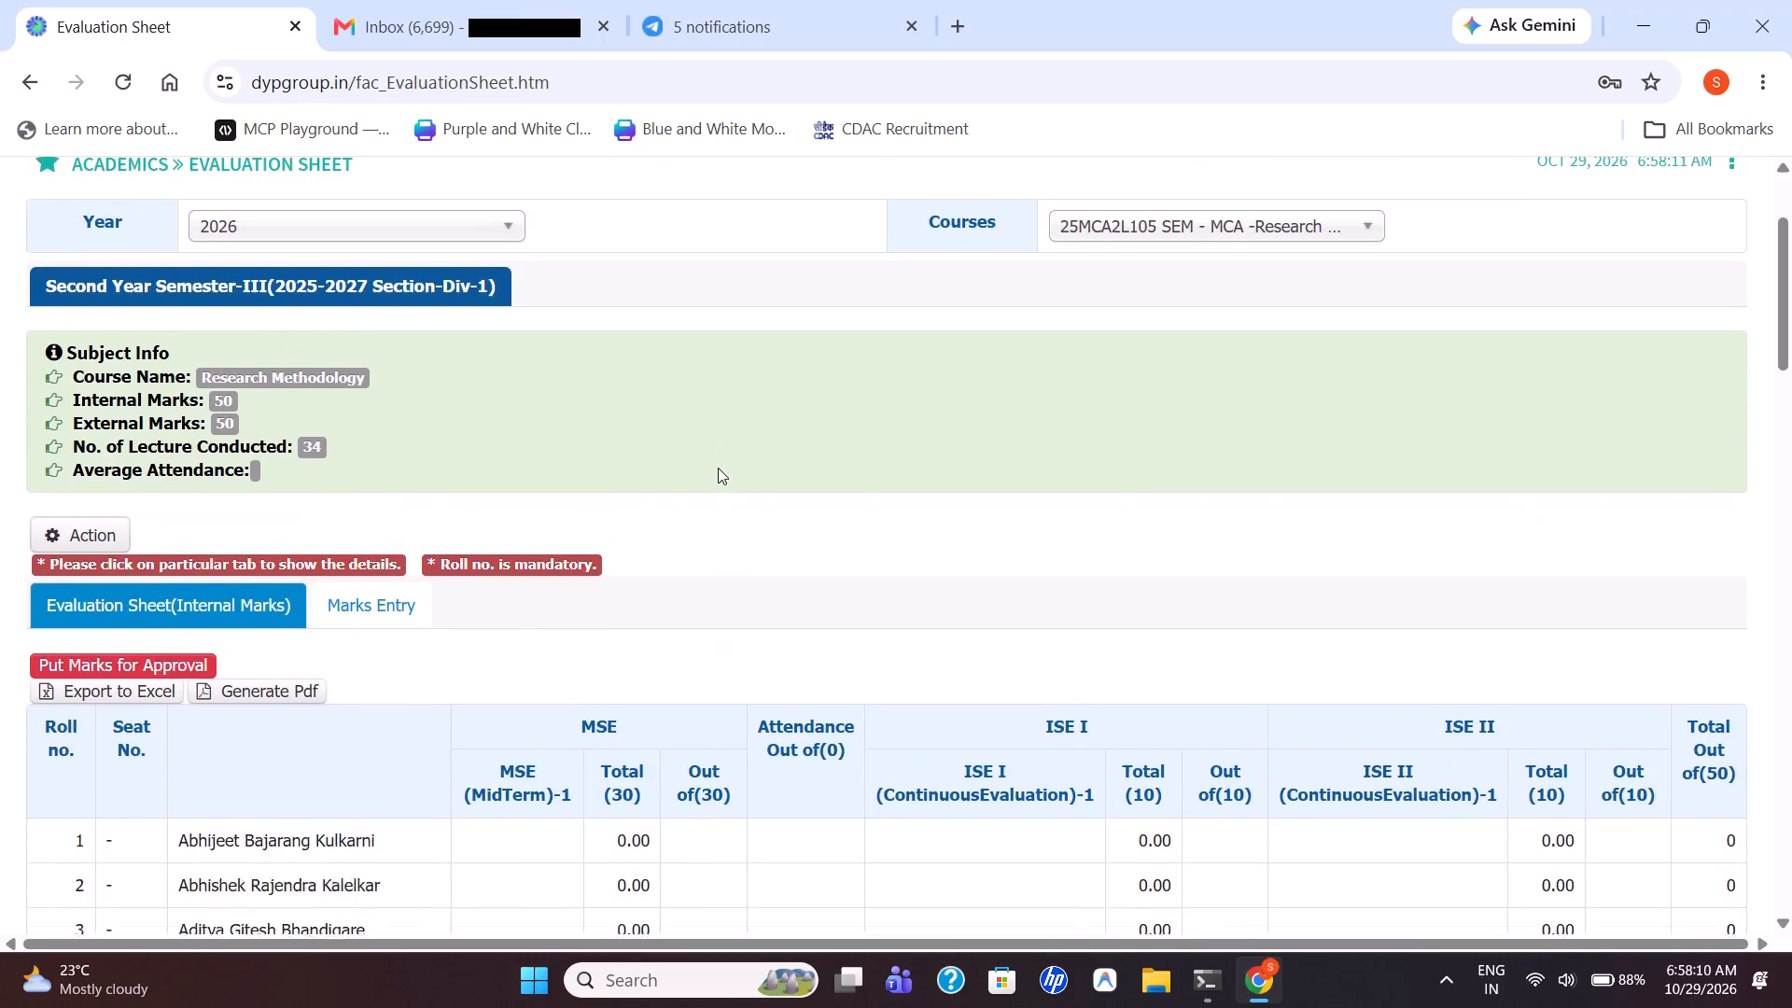
{"action": "left_click", "coordinate": [968, 641]}
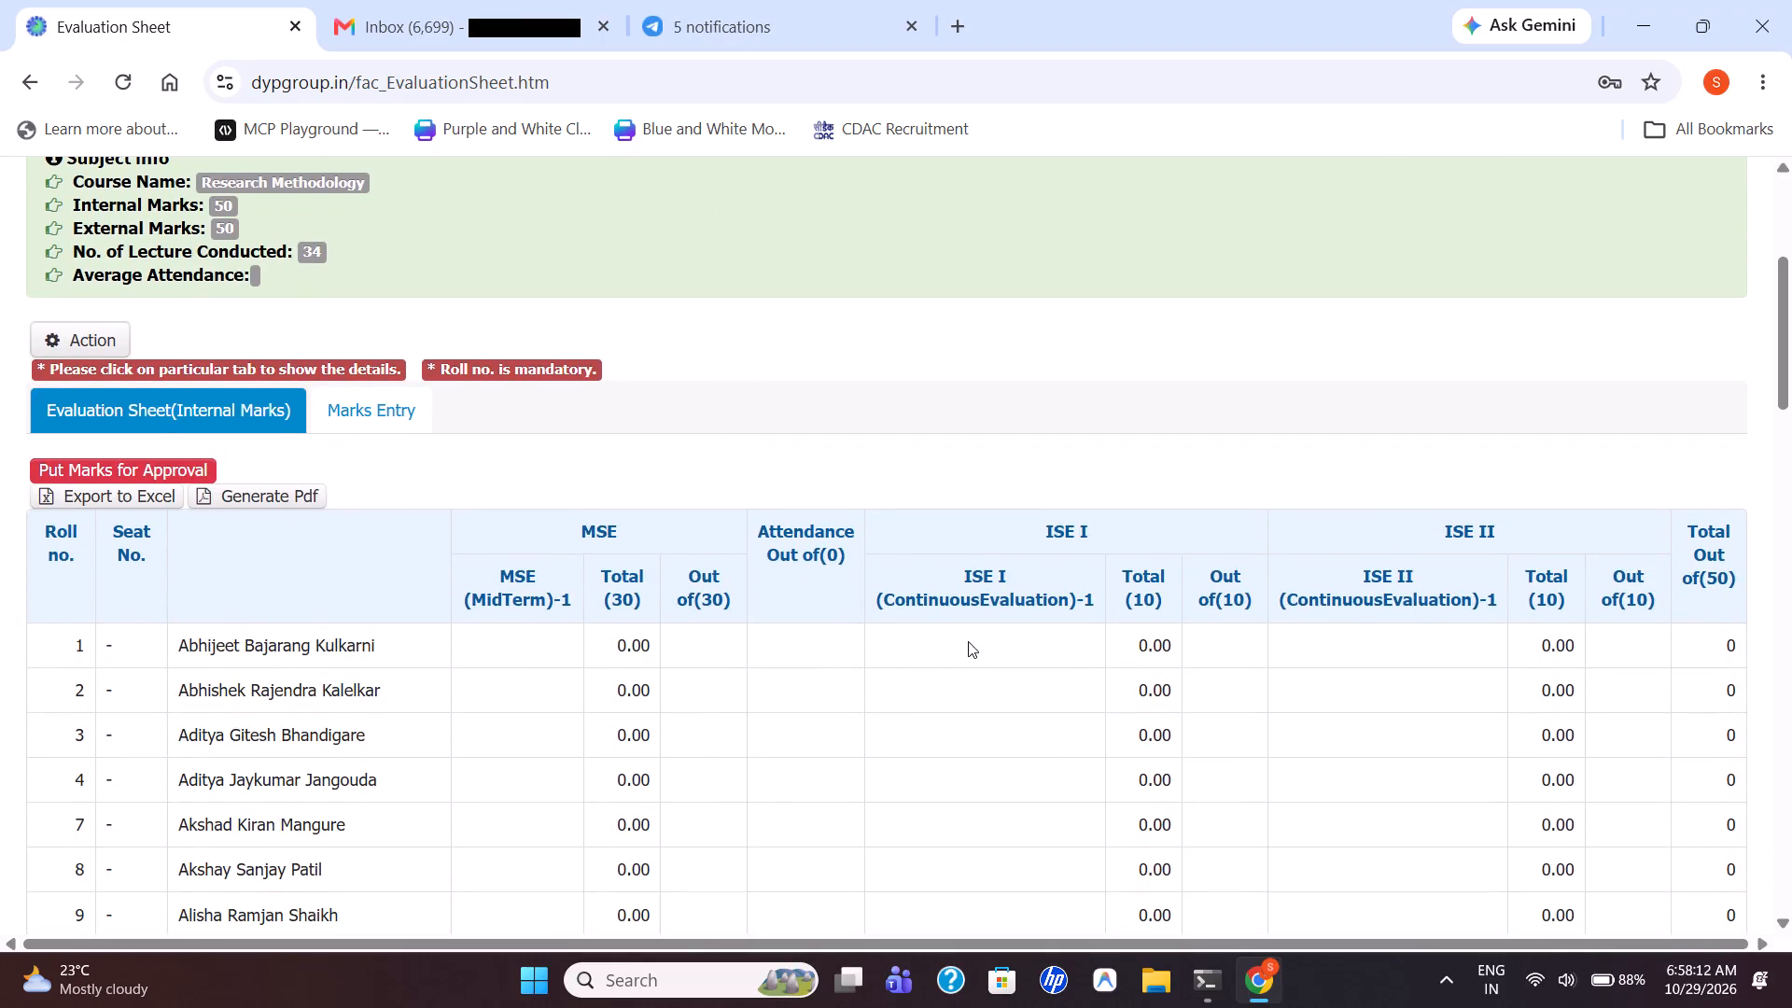
{"action": "scroll", "coordinate": [1381, 648], "scroll_direction": "down", "scroll_amount": 7}
{"action": "scroll", "coordinate": [1179, 650], "scroll_direction": "down", "scroll_amount": 6}
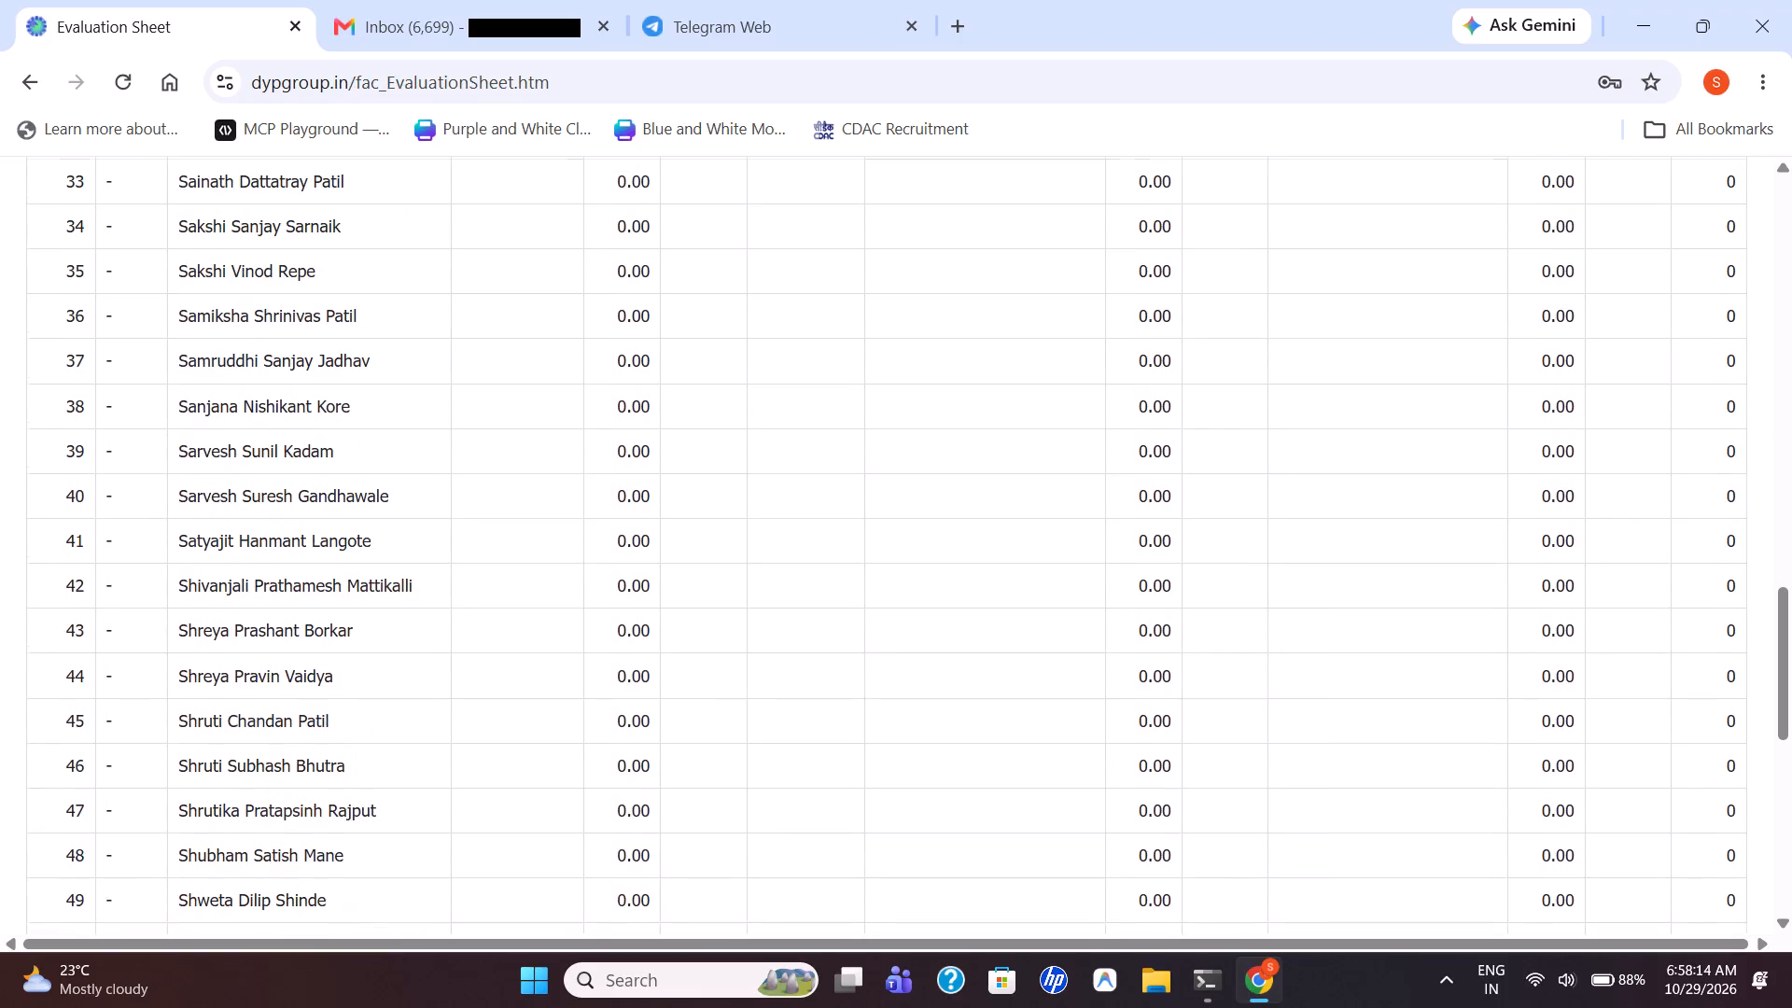
{"action": "left_click_drag", "start_coordinate": [1077, 949], "coordinate": [1239, 947]}
{"action": "scroll", "coordinate": [987, 751], "scroll_direction": "down", "scroll_amount": 4}
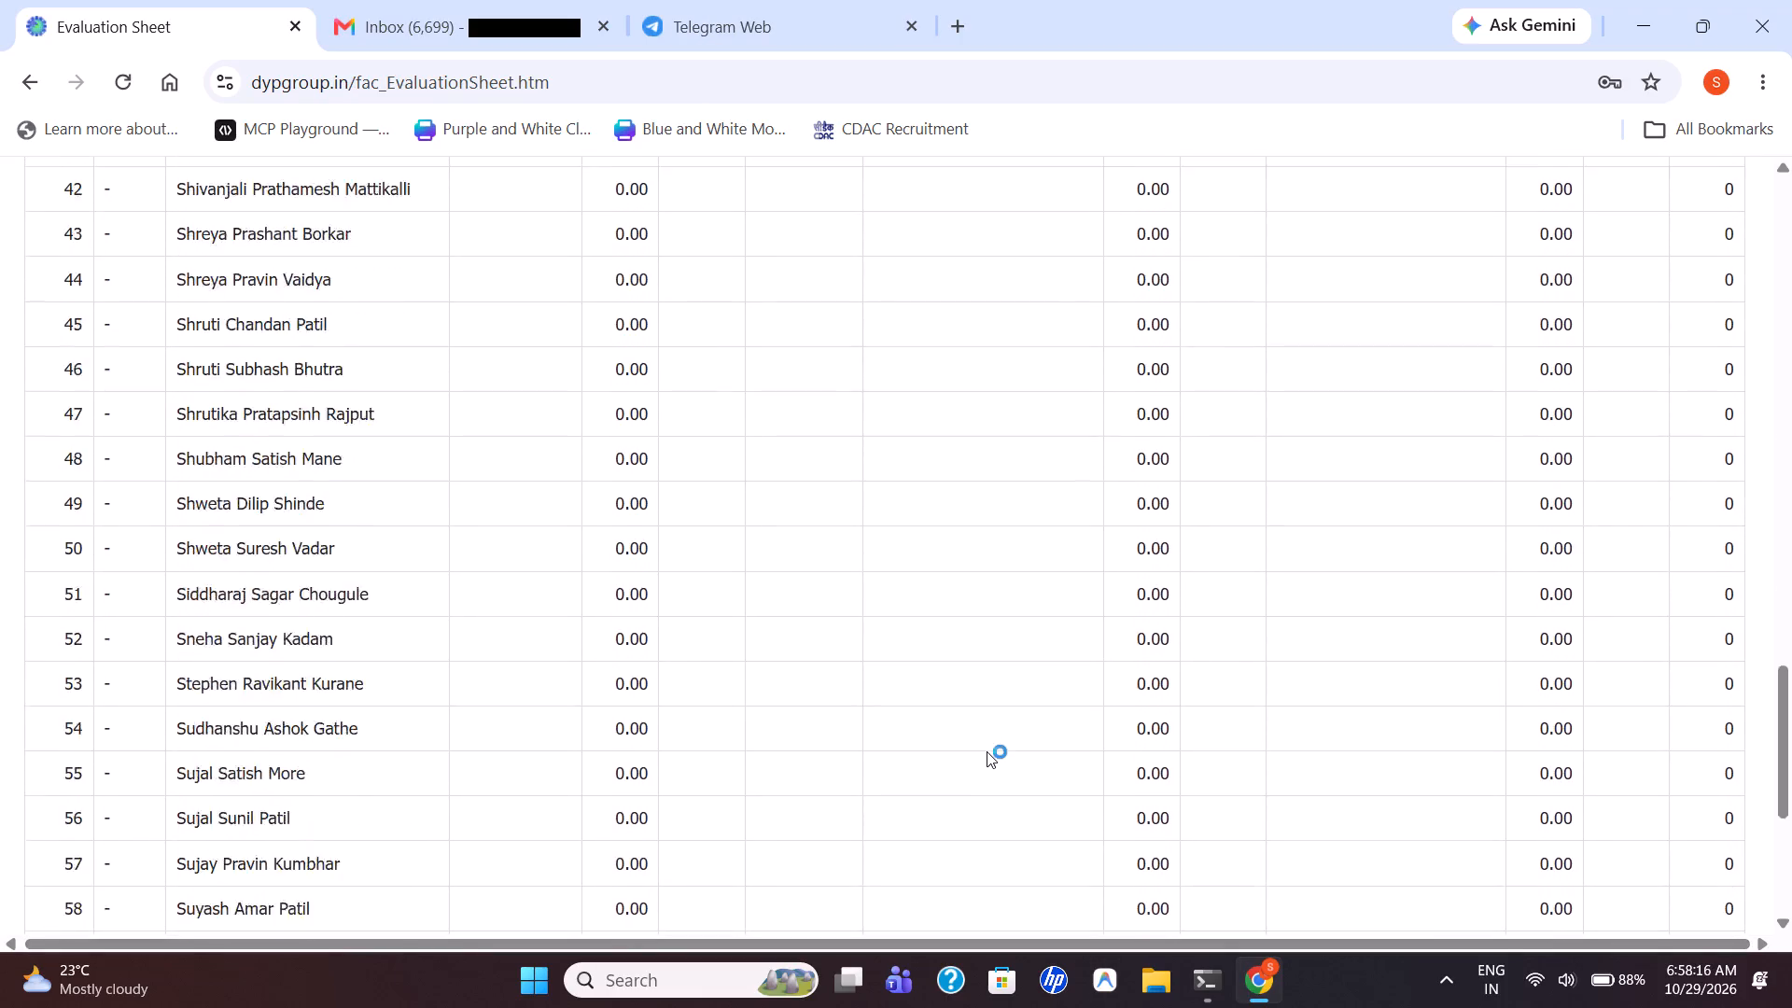
{"action": "scroll", "coordinate": [987, 751], "scroll_direction": "down", "scroll_amount": 2}
{"action": "scroll", "coordinate": [986, 746], "scroll_direction": "up", "scroll_amount": 8}
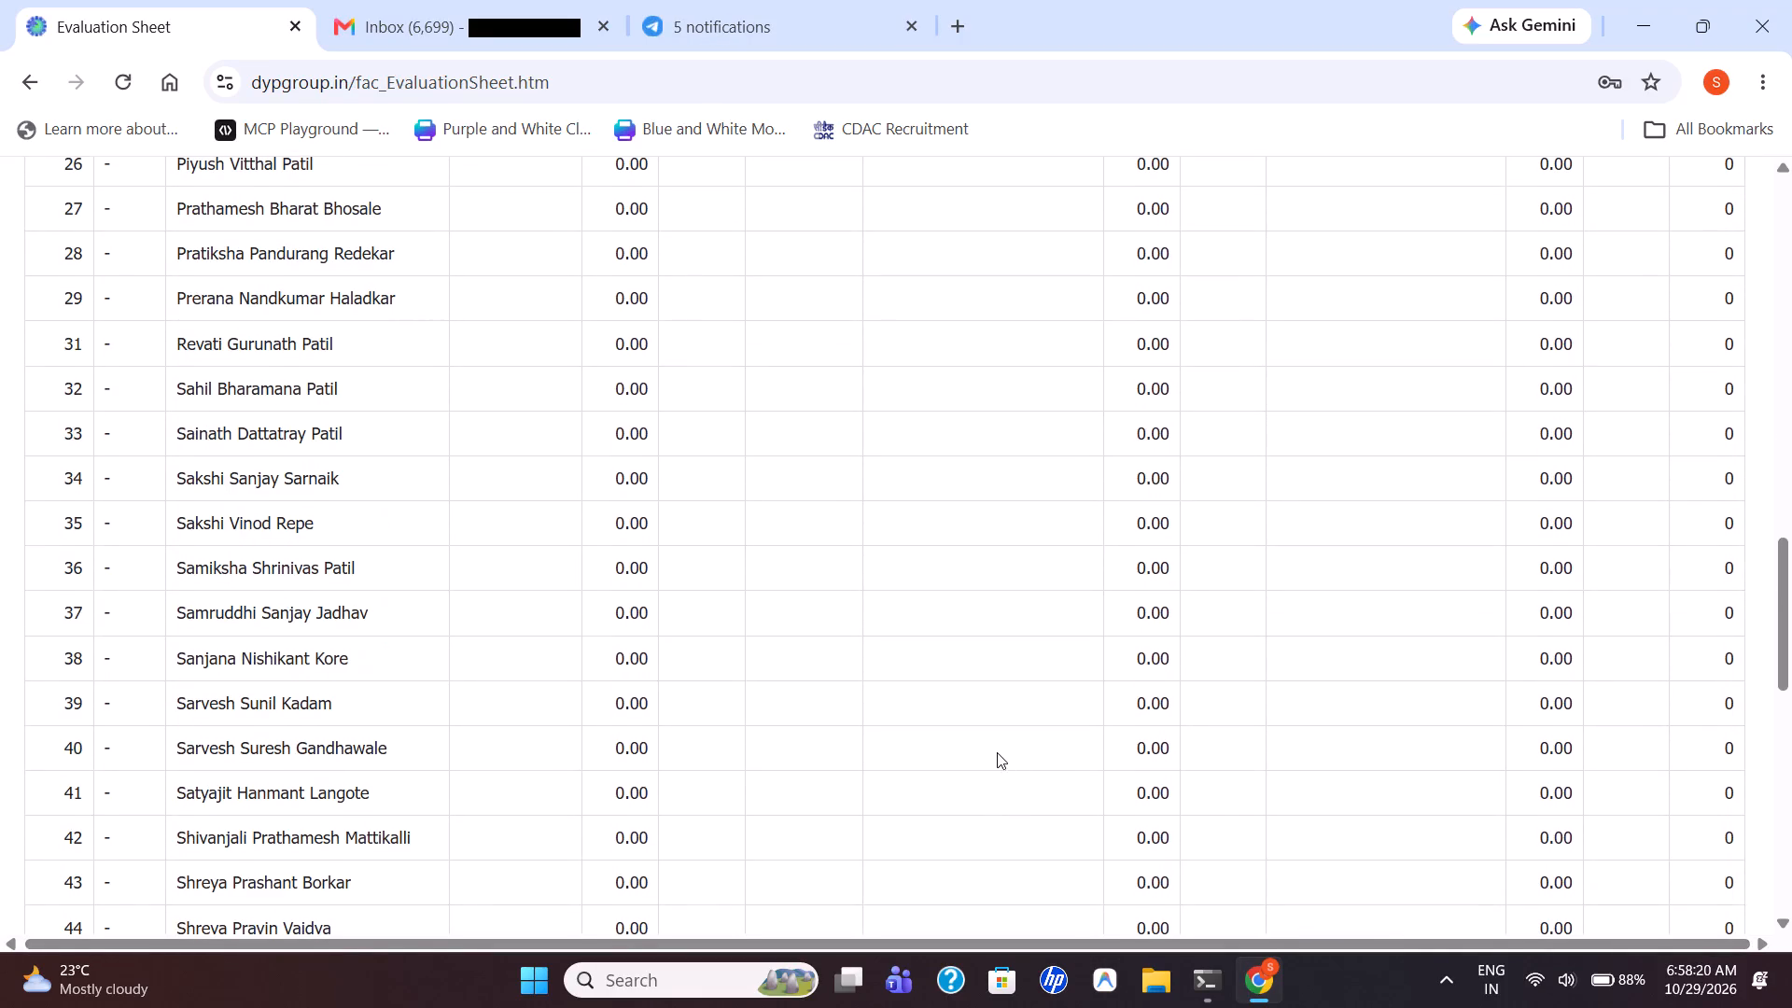
{"action": "scroll", "coordinate": [1043, 802], "scroll_direction": "up", "scroll_amount": 17}
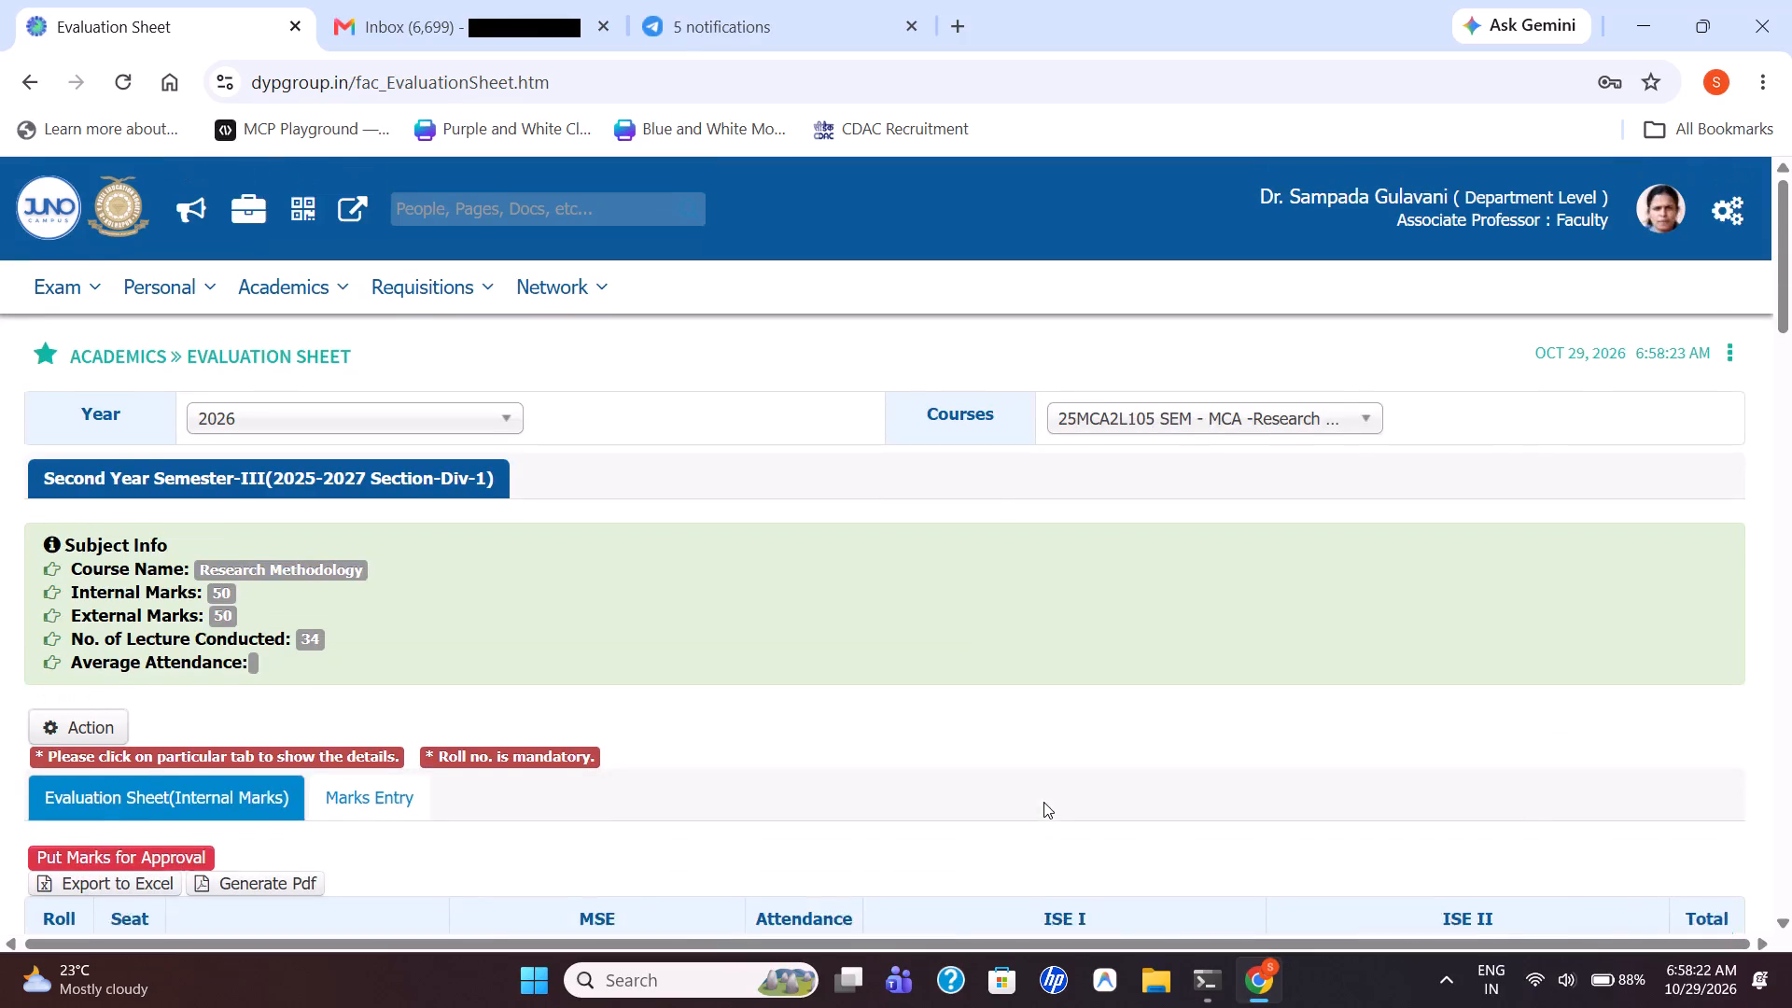
{"action": "left_click", "coordinate": [942, 657]}
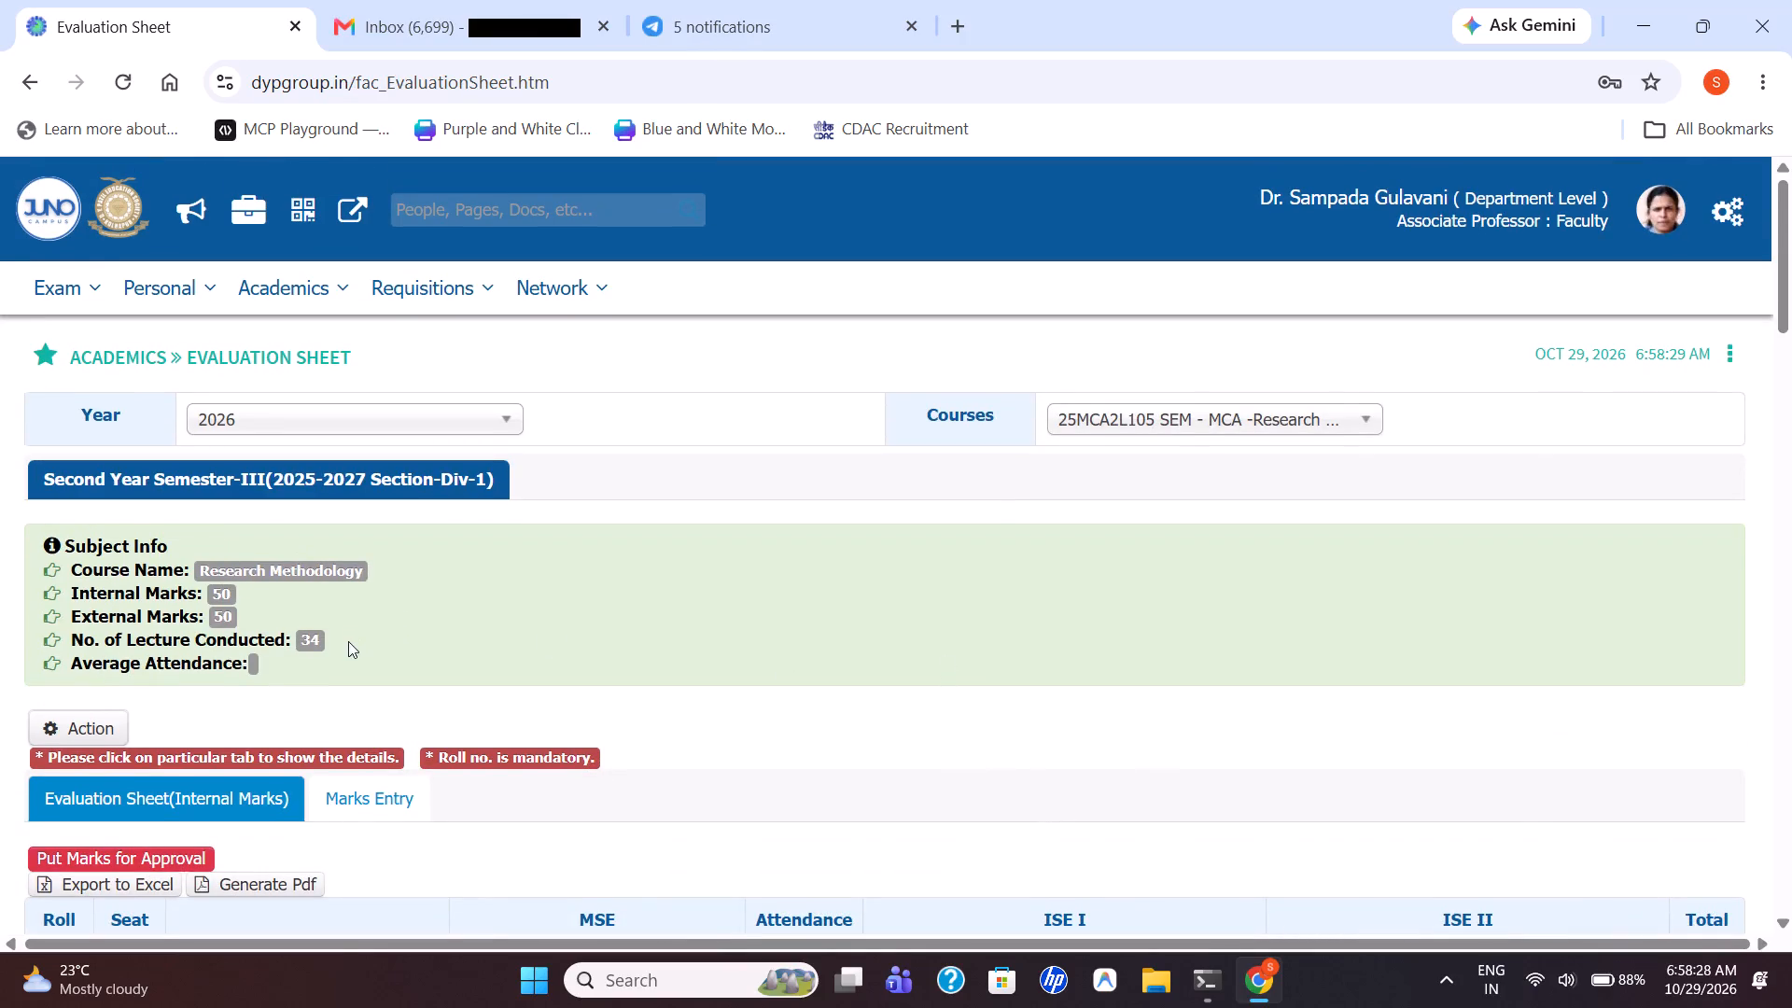
Check which actions are offered for the Research Methodology evaluation sheet, then dismiss them.
{"action": "scroll", "coordinate": [380, 637], "scroll_direction": "down", "scroll_amount": 2}
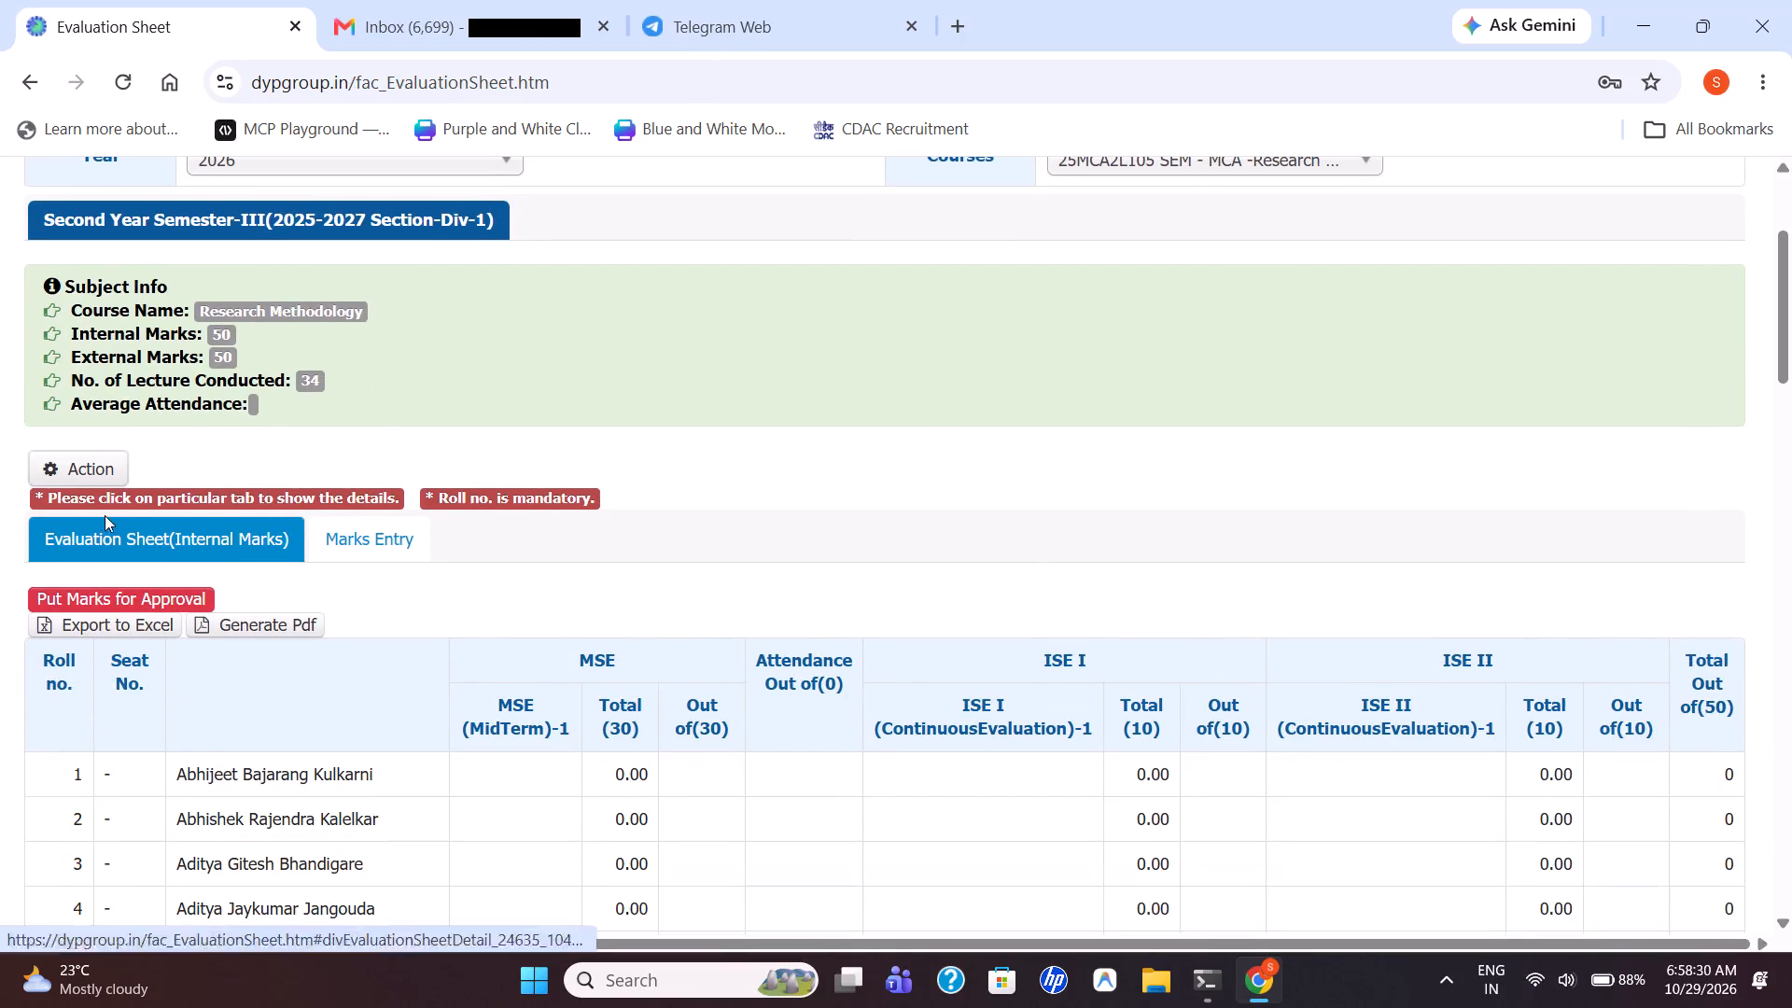
{"action": "left_click", "coordinate": [90, 469]}
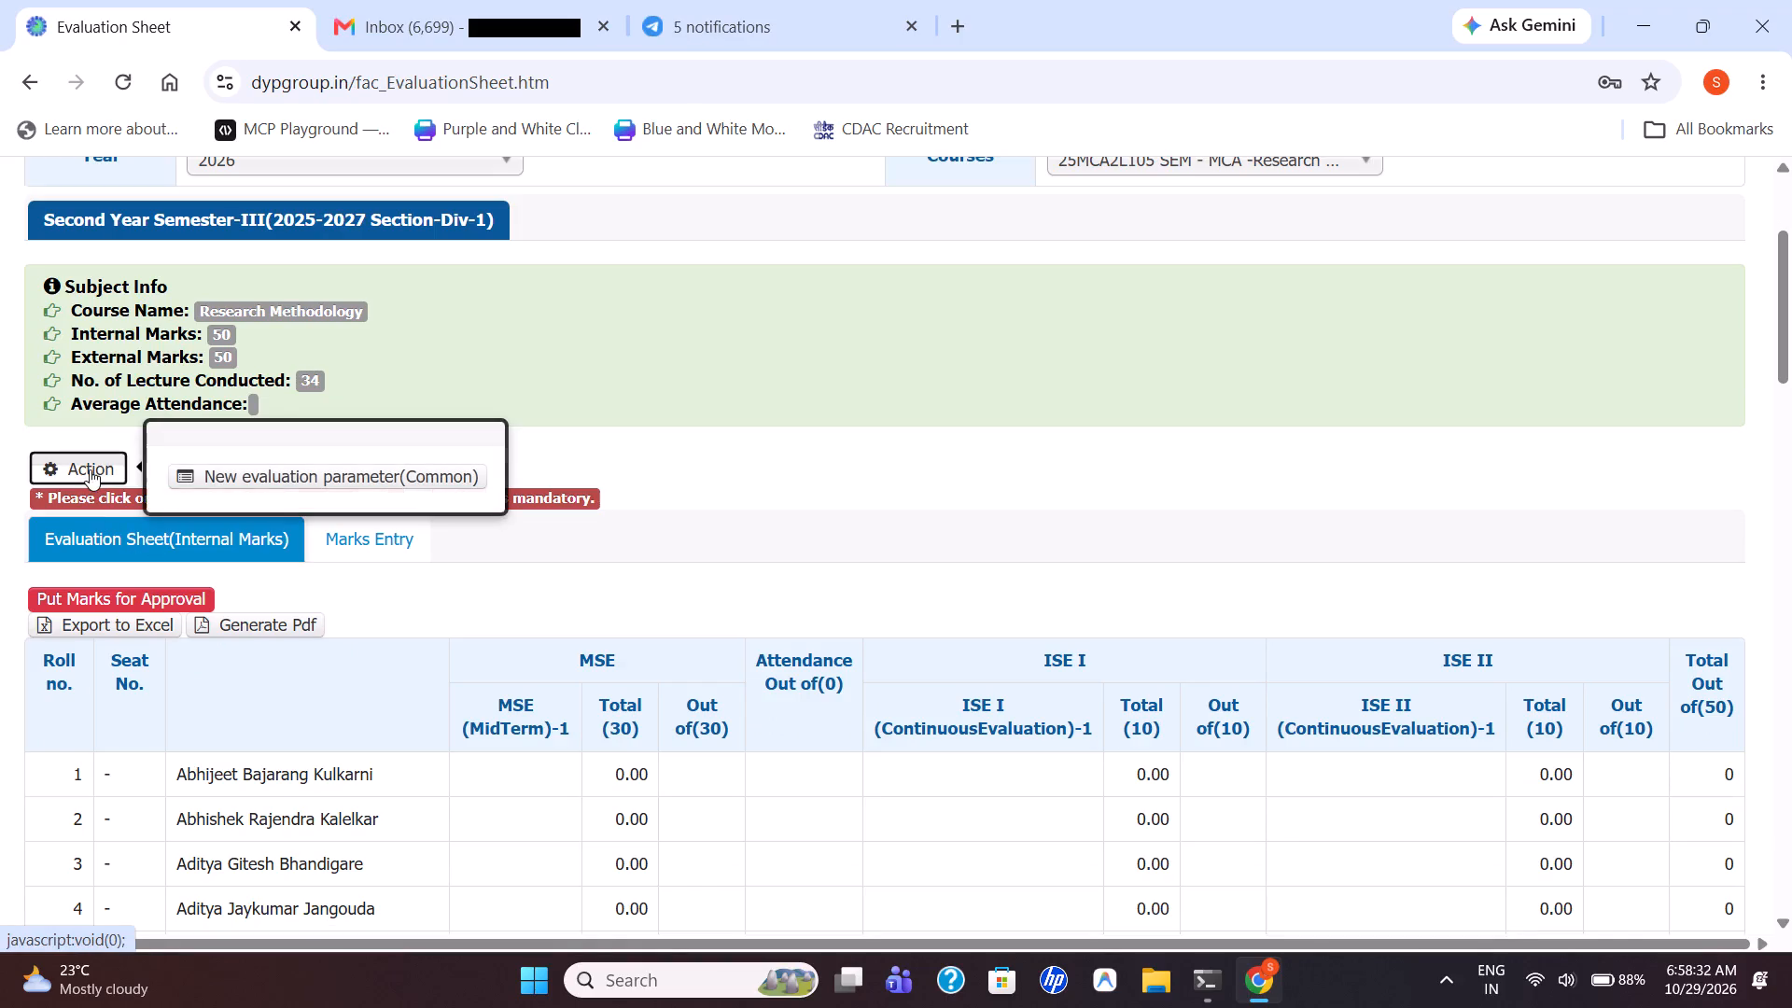
{"action": "left_click", "coordinate": [729, 481]}
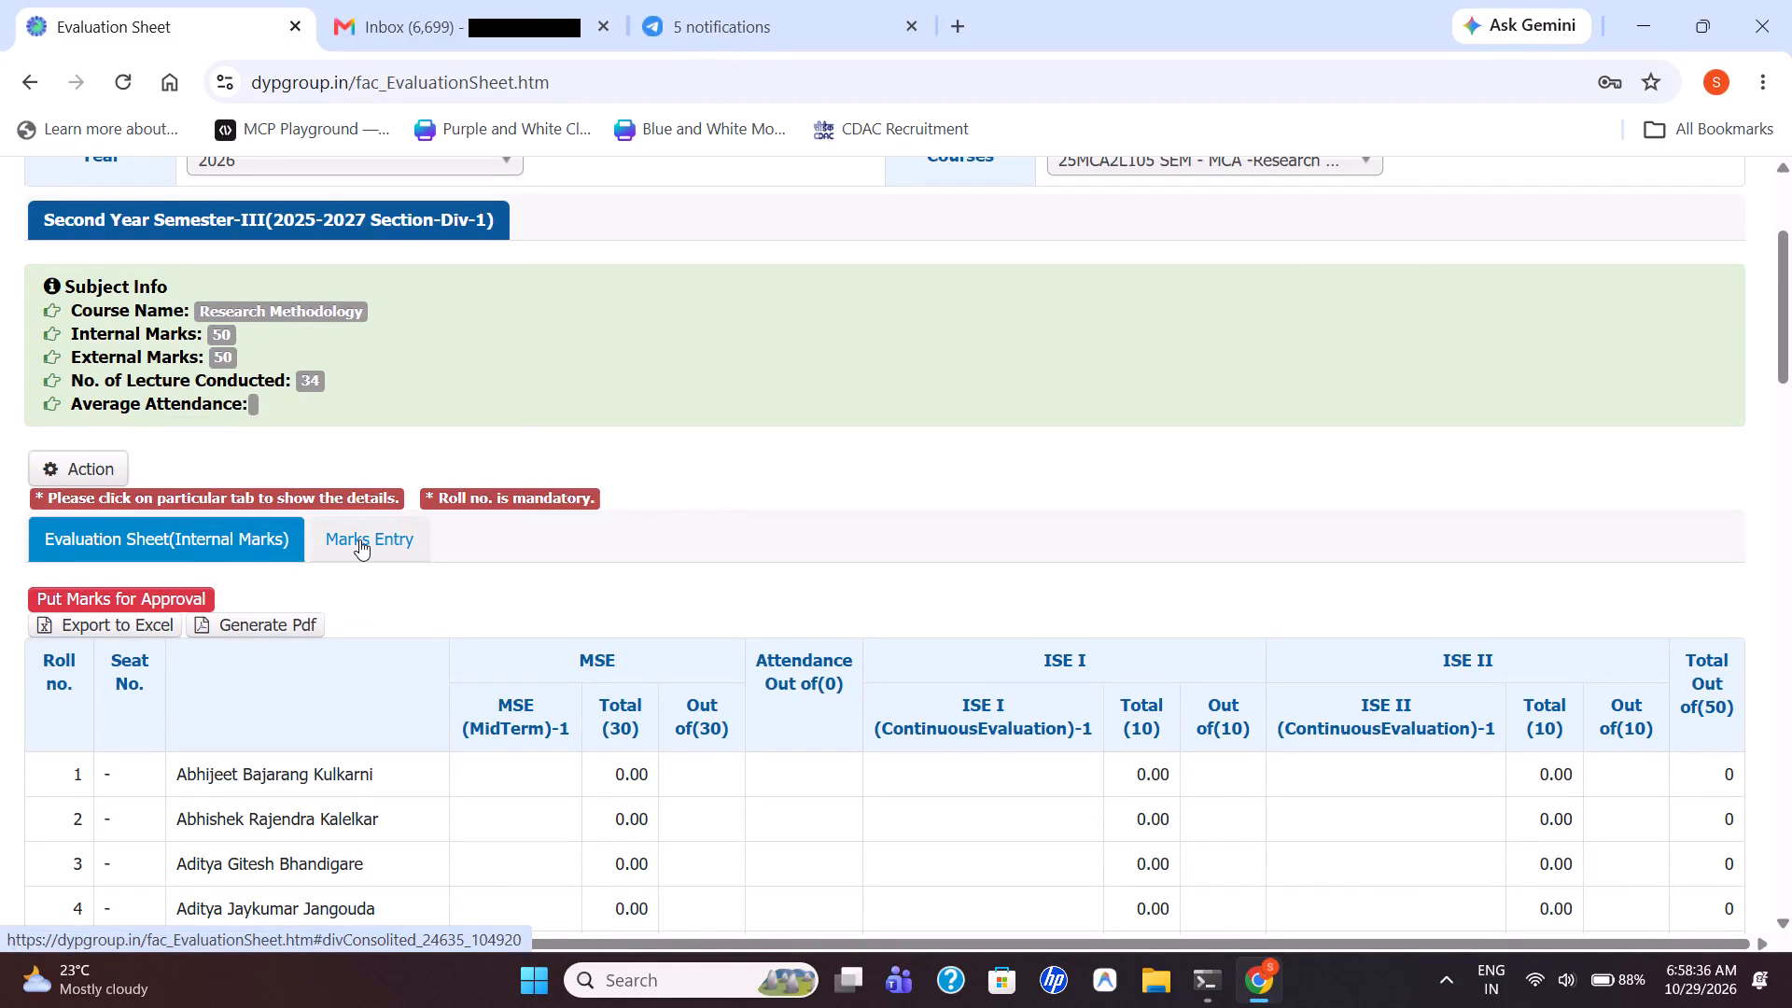
Reopen the Research Methodology Marks Entry section and inspect the first student's ISE I and ISE II mark fields.
{"action": "left_click", "coordinate": [359, 539]}
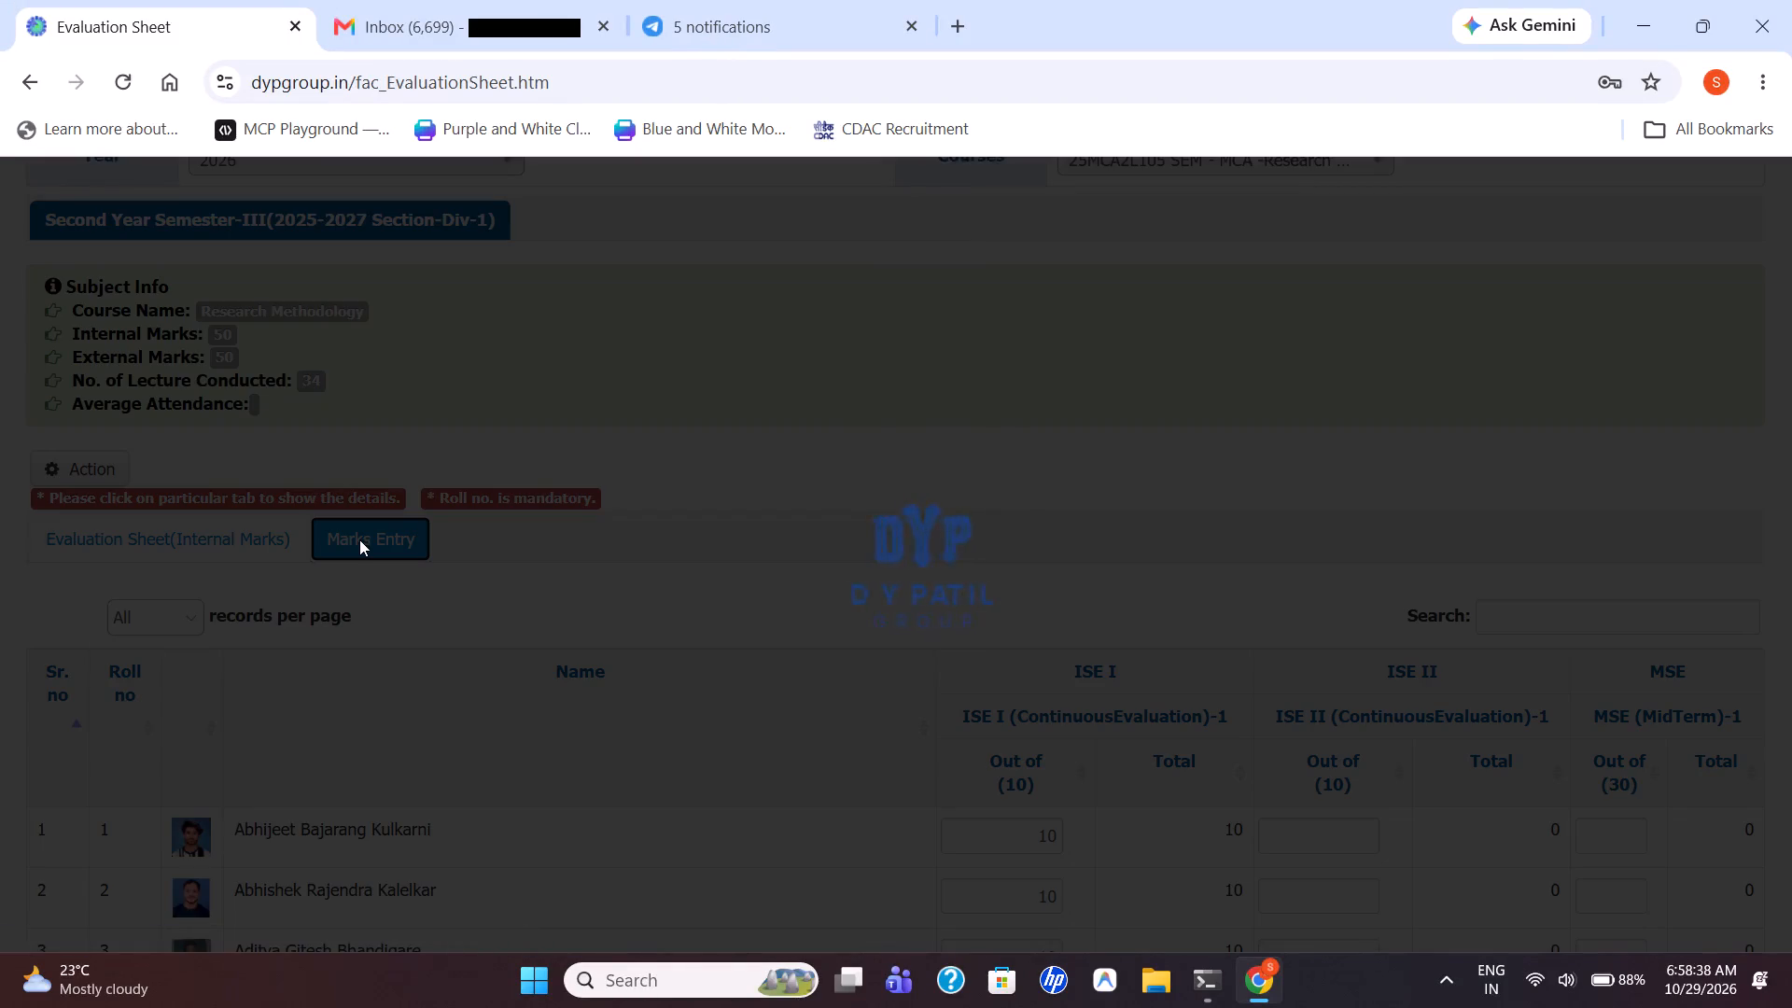
{"action": "scroll", "coordinate": [711, 500], "scroll_direction": "down", "scroll_amount": 1}
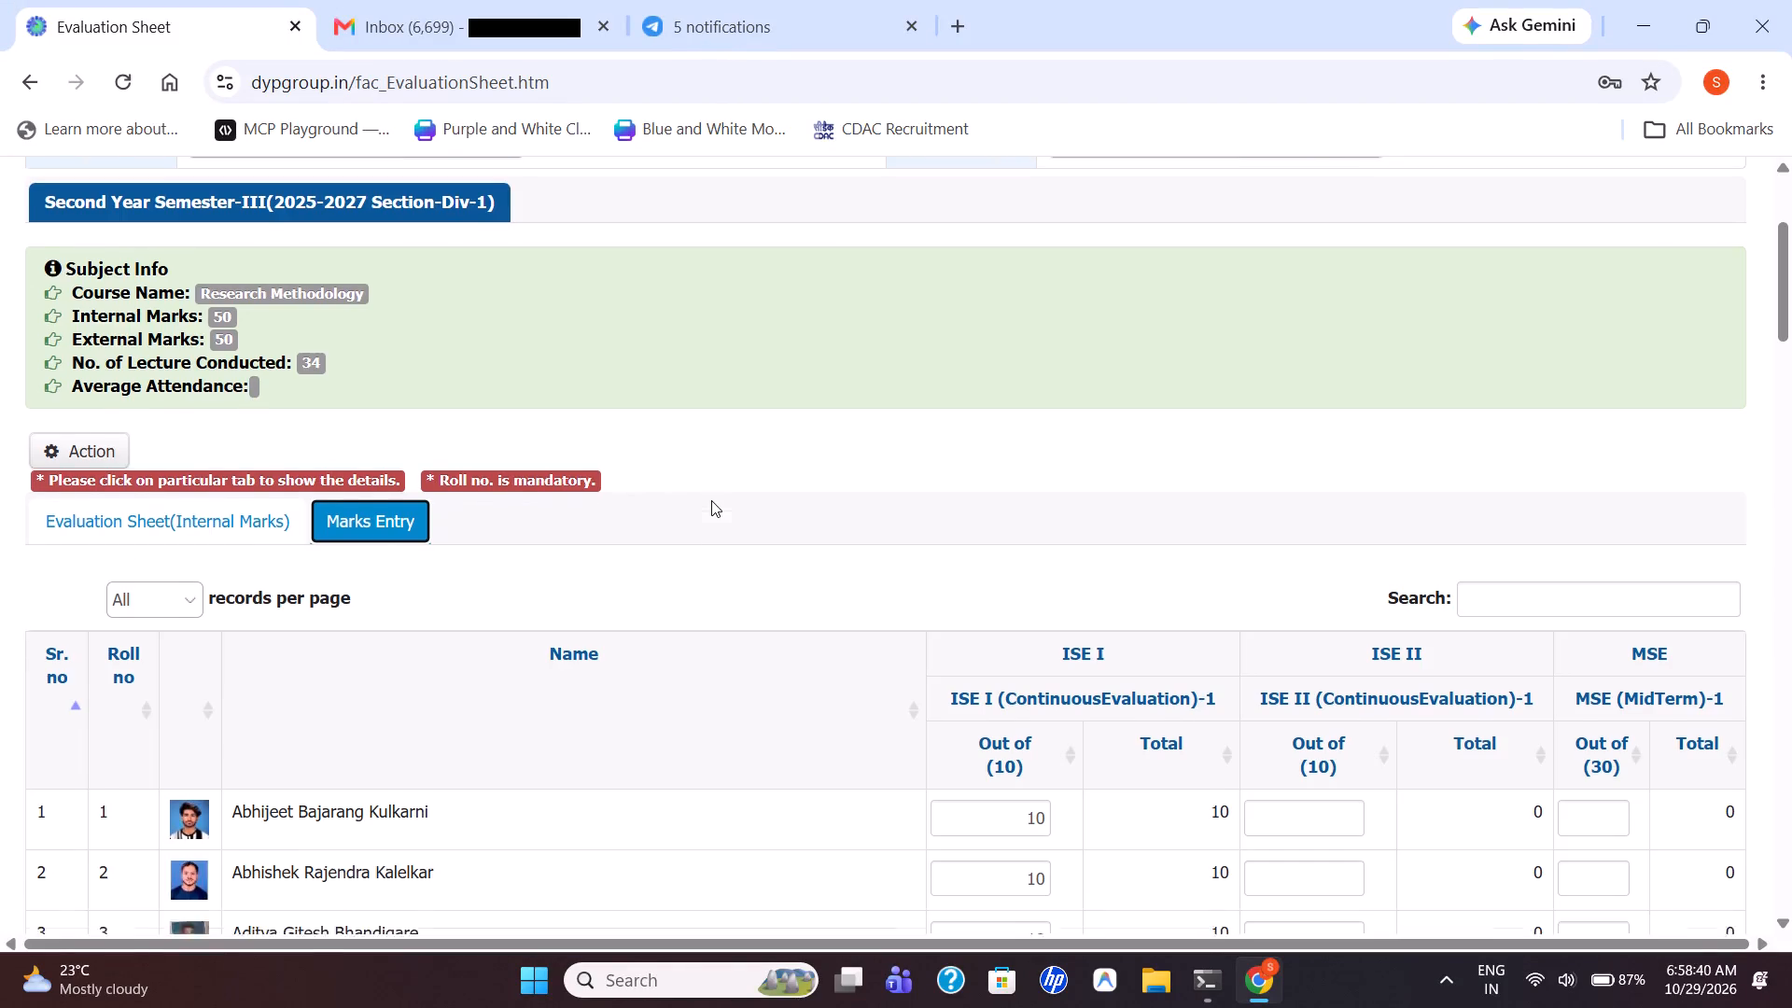
{"action": "scroll", "coordinate": [711, 500], "scroll_direction": "down", "scroll_amount": 2}
{"action": "left_click", "coordinate": [989, 446]}
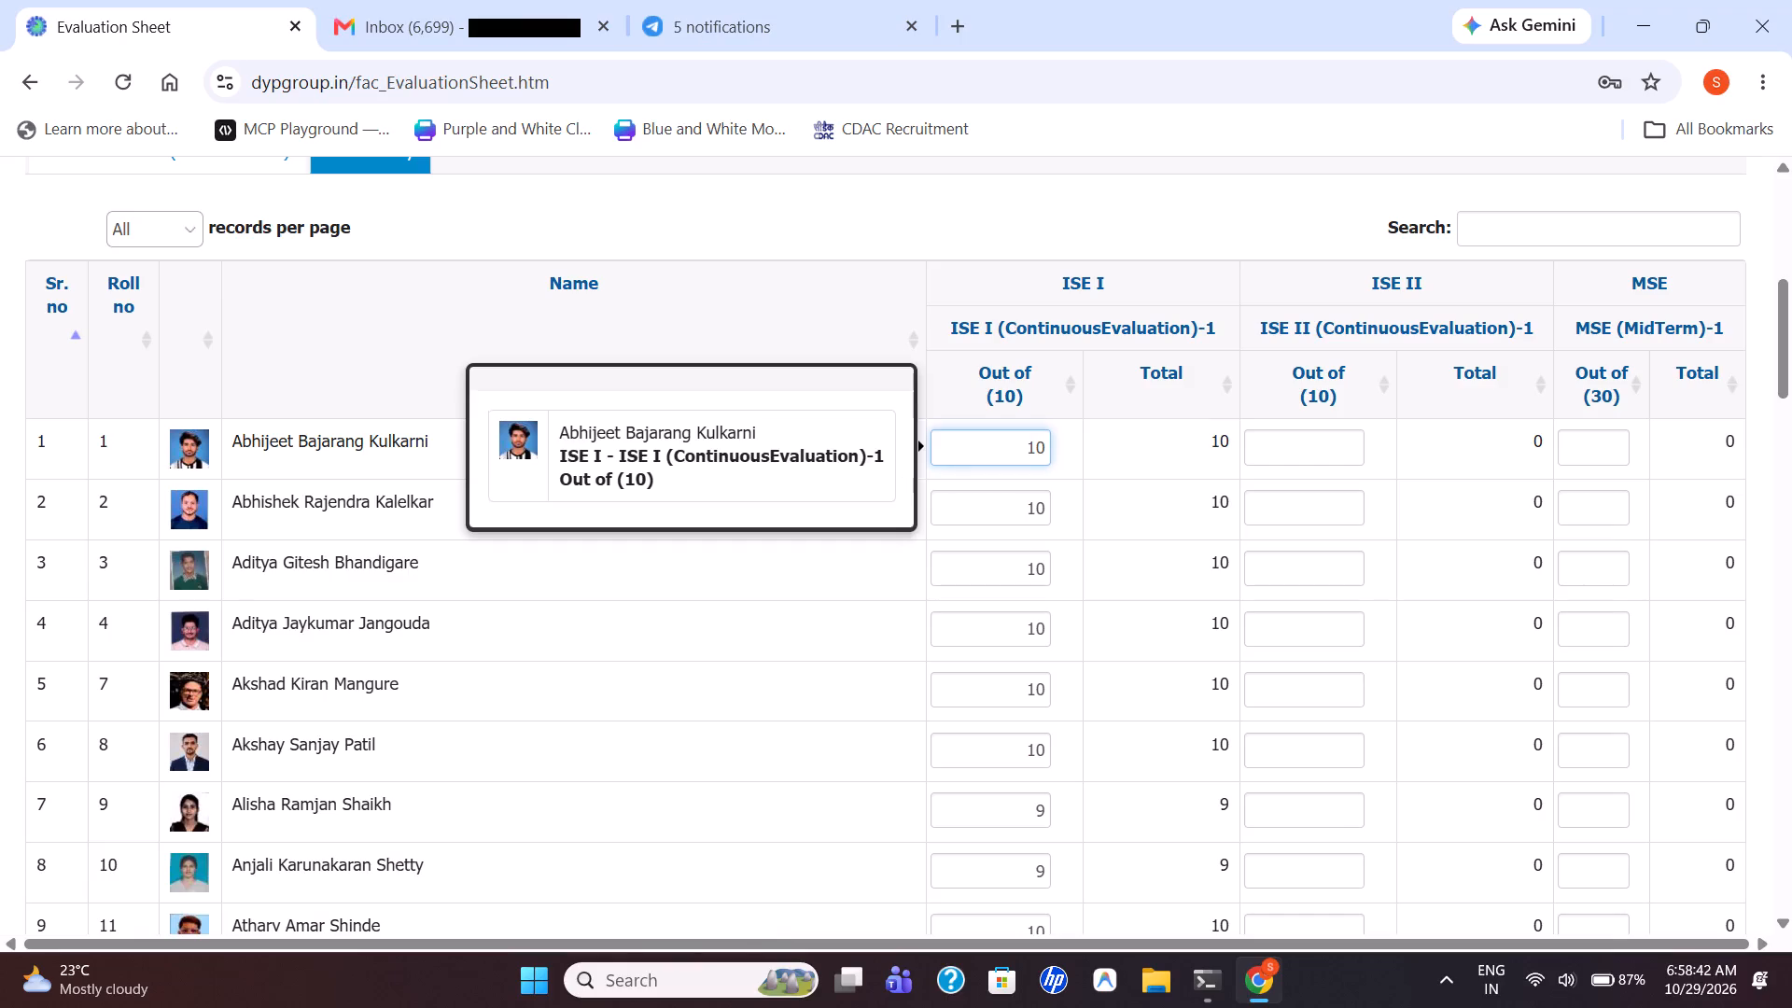
{"action": "left_click", "coordinate": [1303, 448]}
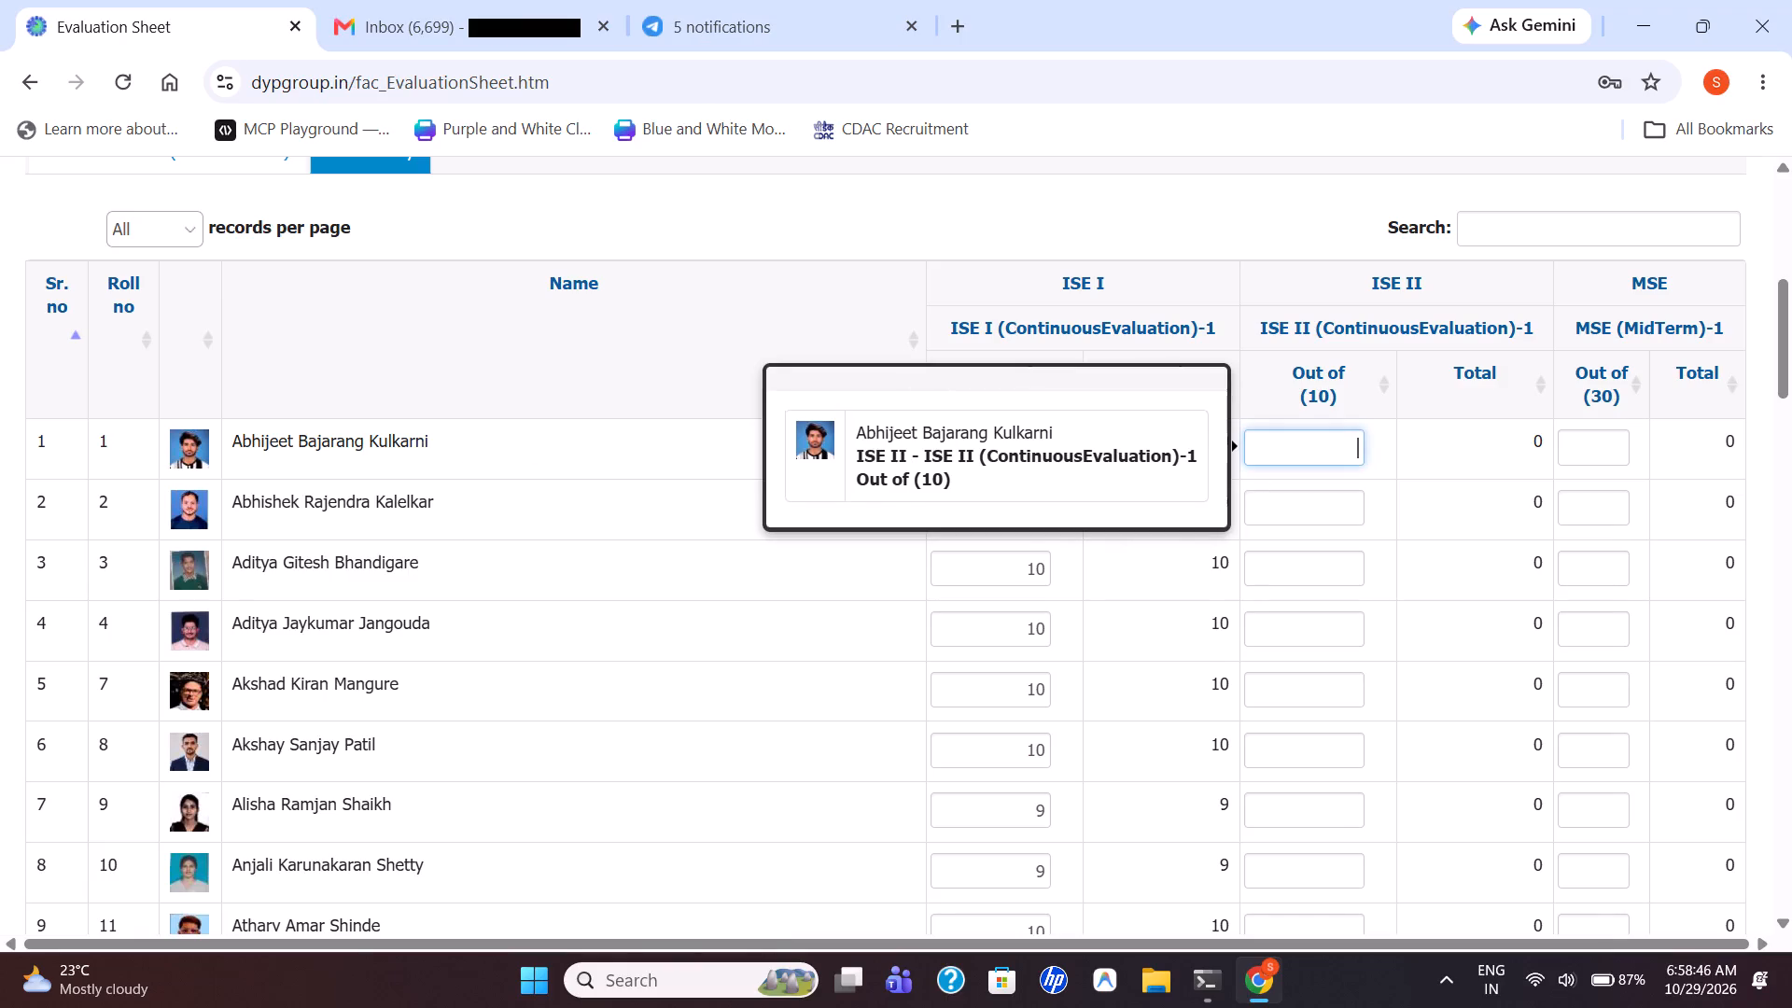
{"action": "scroll", "coordinate": [957, 597], "scroll_direction": "up", "scroll_amount": 5}
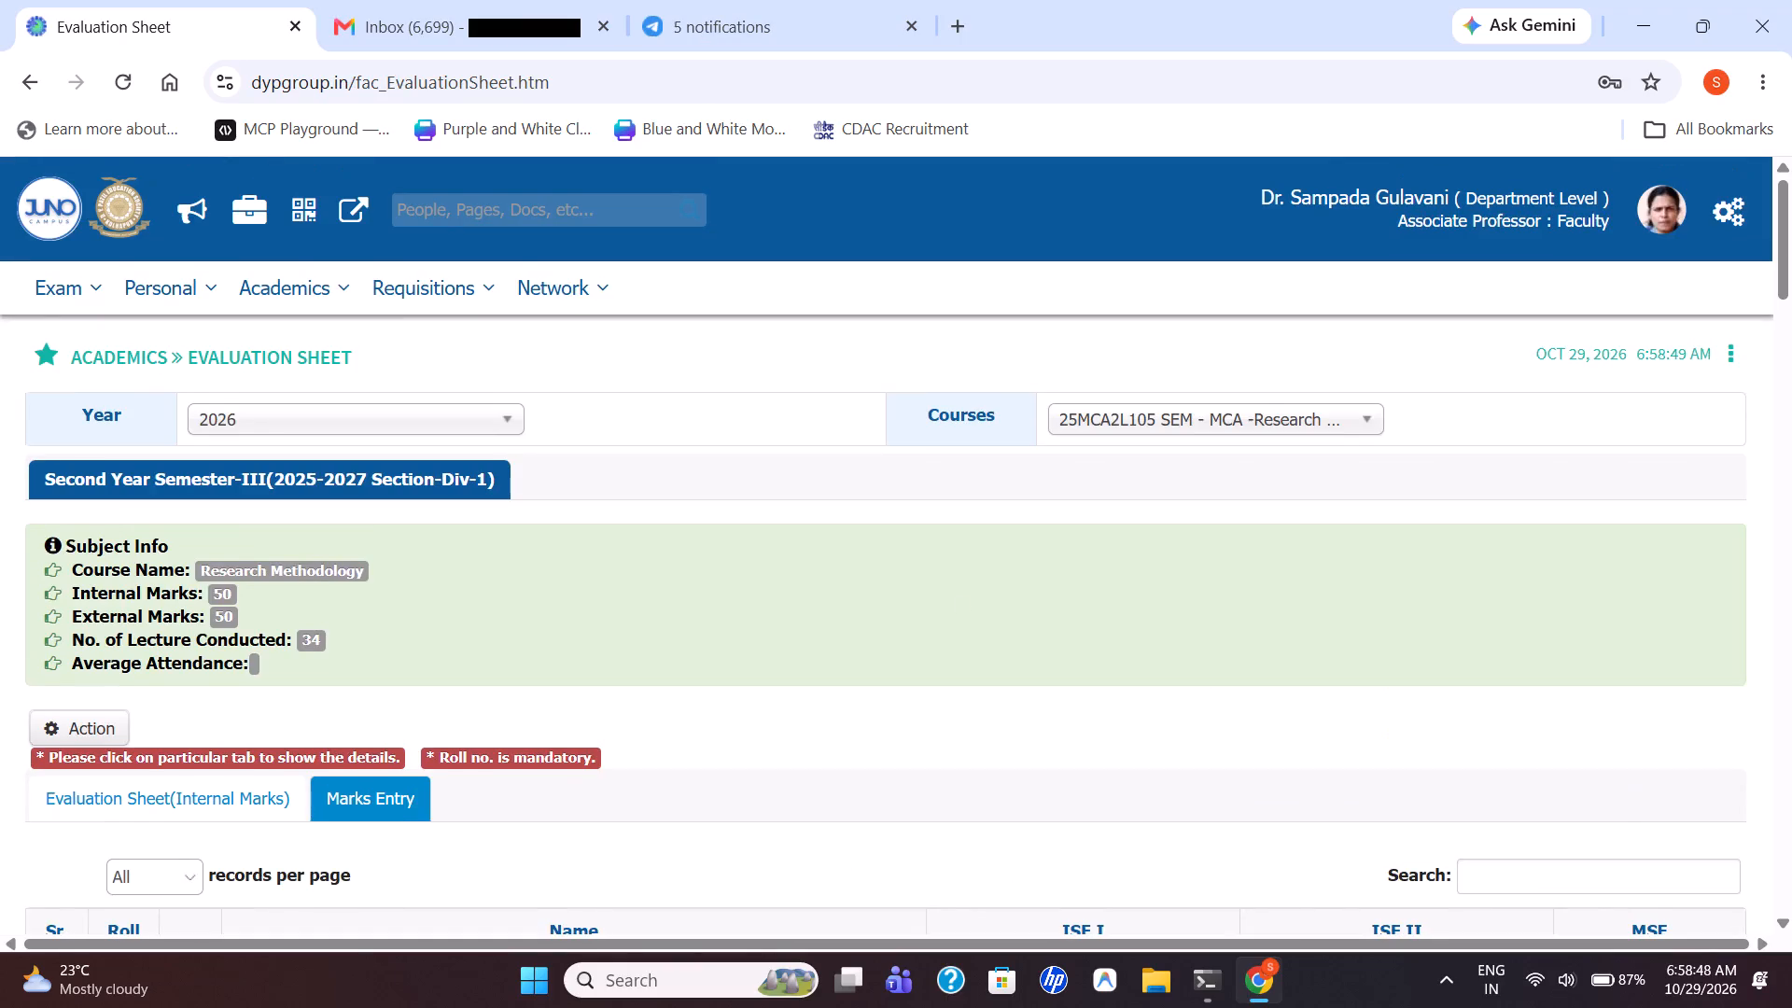
Check which courses are offered for the 2026 evaluation sheet, then dismiss the list without changing the course.
{"action": "left_click", "coordinate": [1097, 430]}
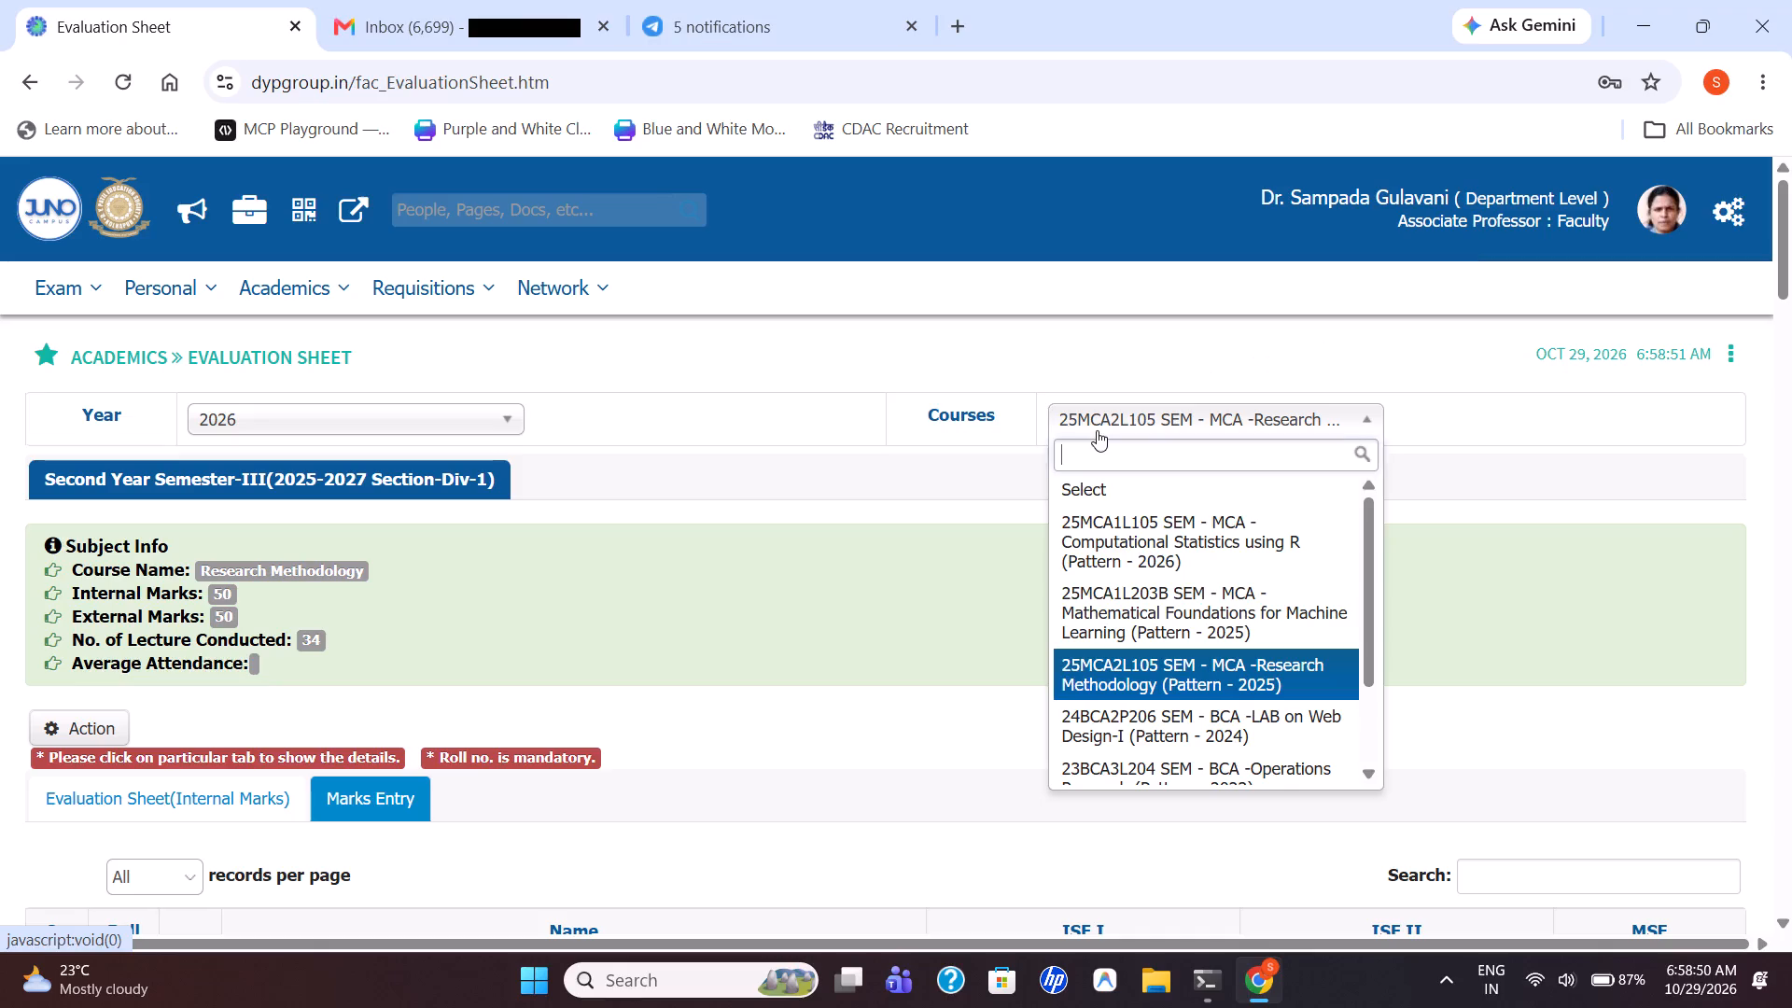
{"action": "left_click", "coordinate": [907, 466]}
Examine the Research Methodology Marks Entry list through the last student and try to advance to the next page of records.
{"action": "scroll", "coordinate": [366, 433], "scroll_direction": "up", "scroll_amount": 3}
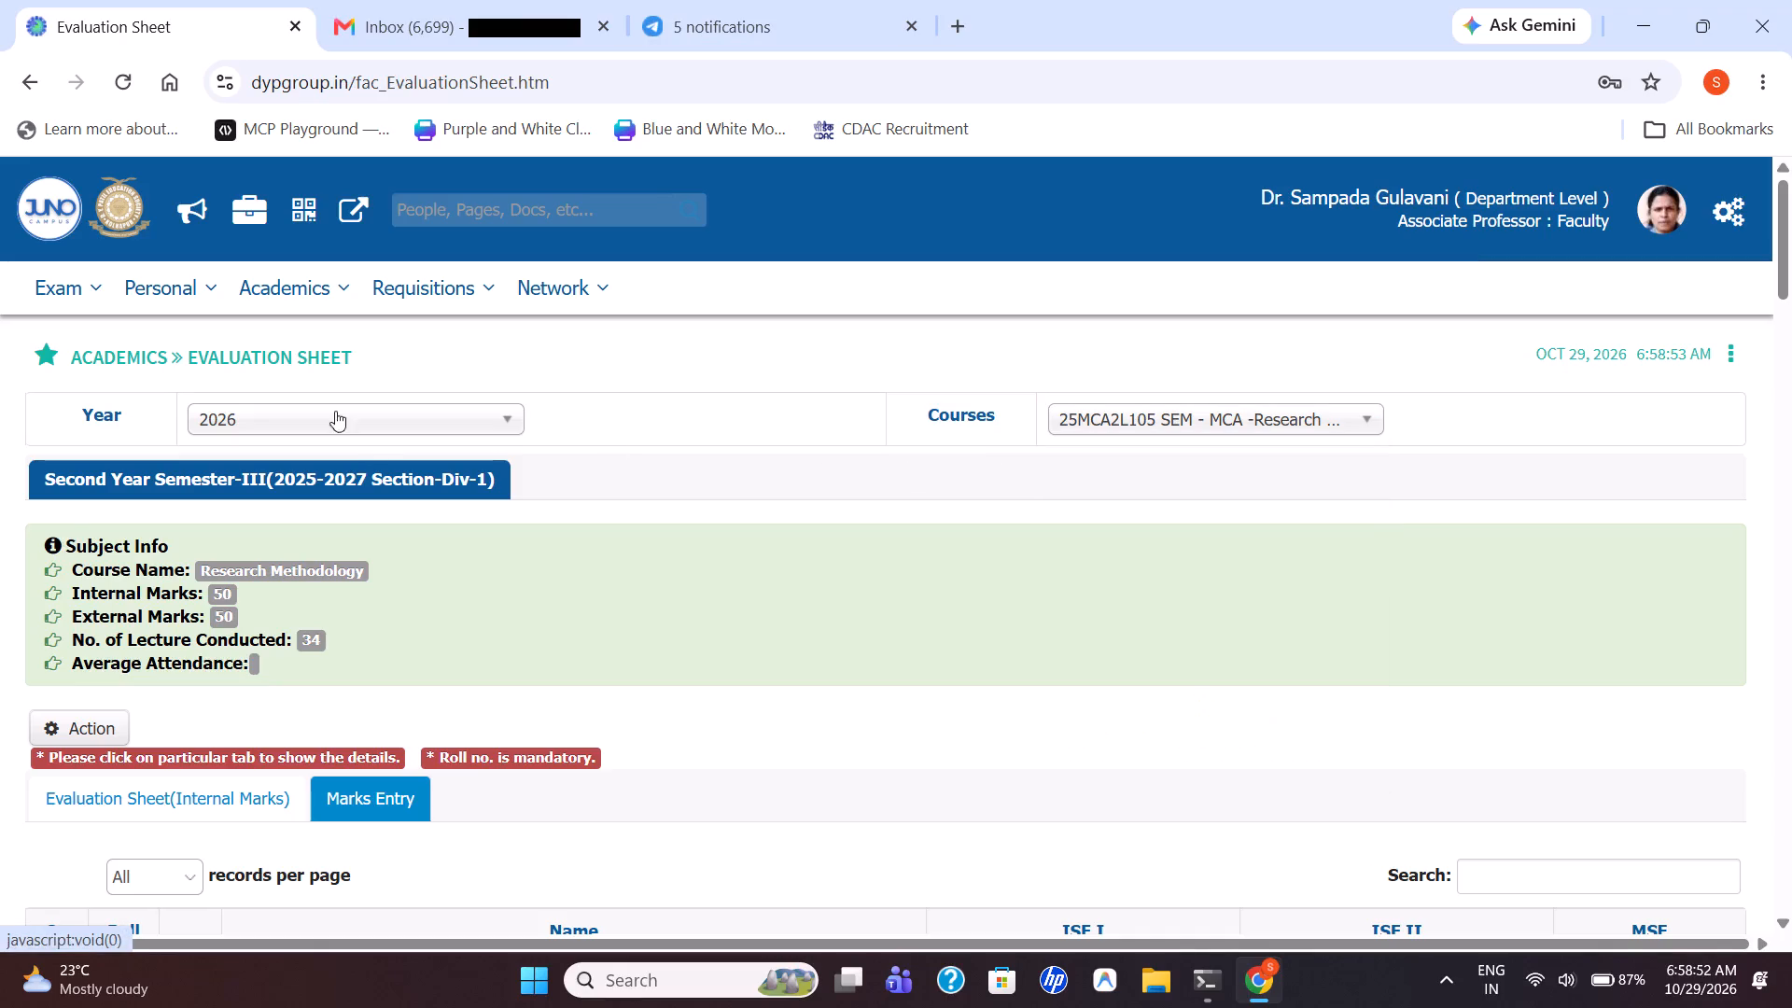
{"action": "scroll", "coordinate": [201, 396], "scroll_direction": "down", "scroll_amount": 2}
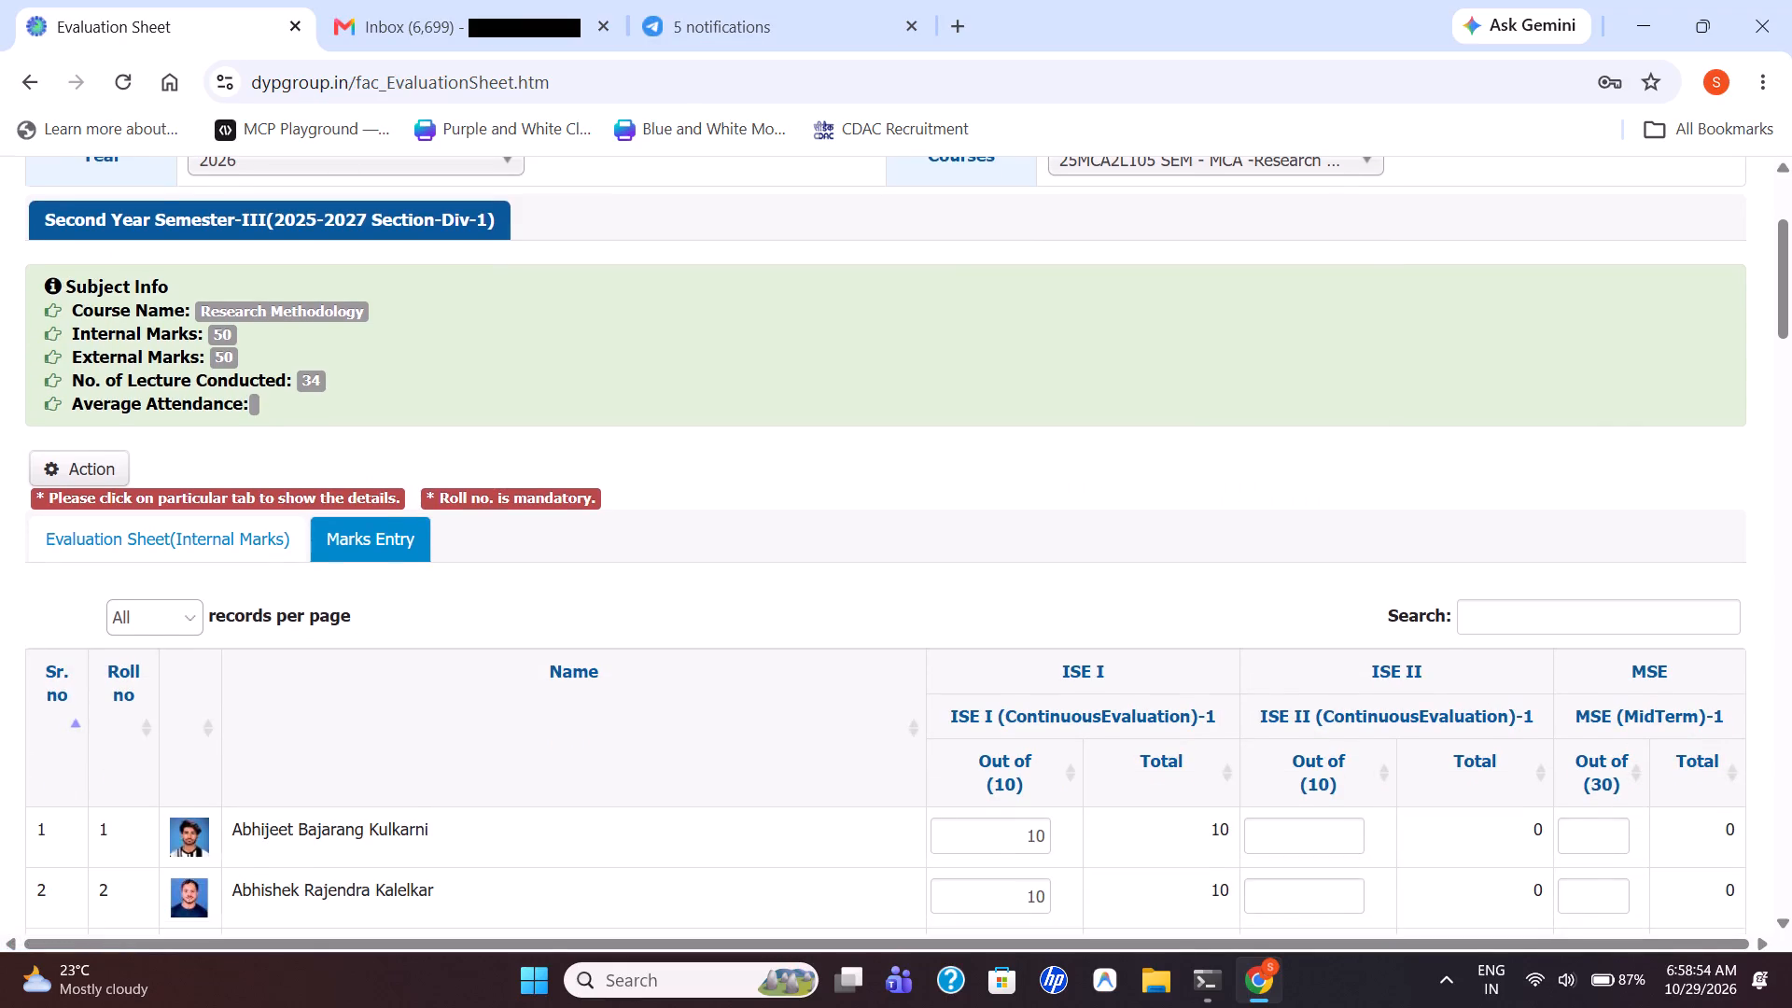
{"action": "scroll", "coordinate": [160, 565], "scroll_direction": "down", "scroll_amount": 20}
{"action": "scroll", "coordinate": [160, 565], "scroll_direction": "down", "scroll_amount": 13}
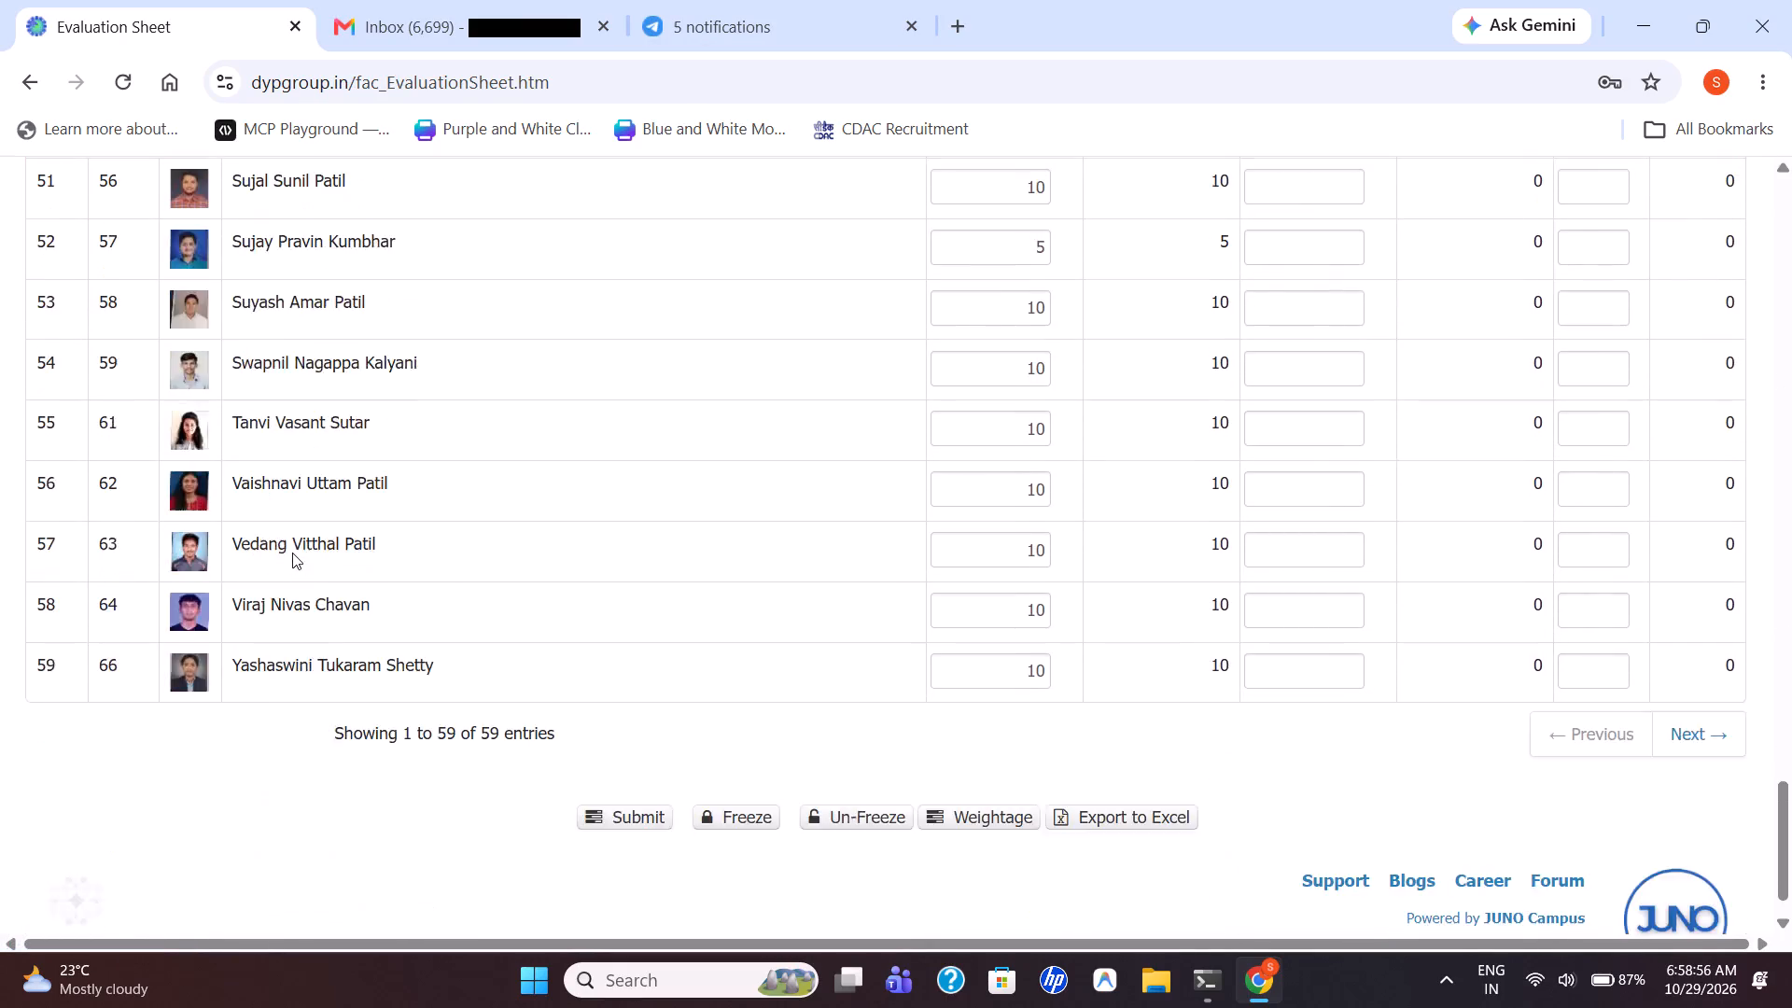
{"action": "scroll", "coordinate": [292, 553], "scroll_direction": "down", "scroll_amount": 7}
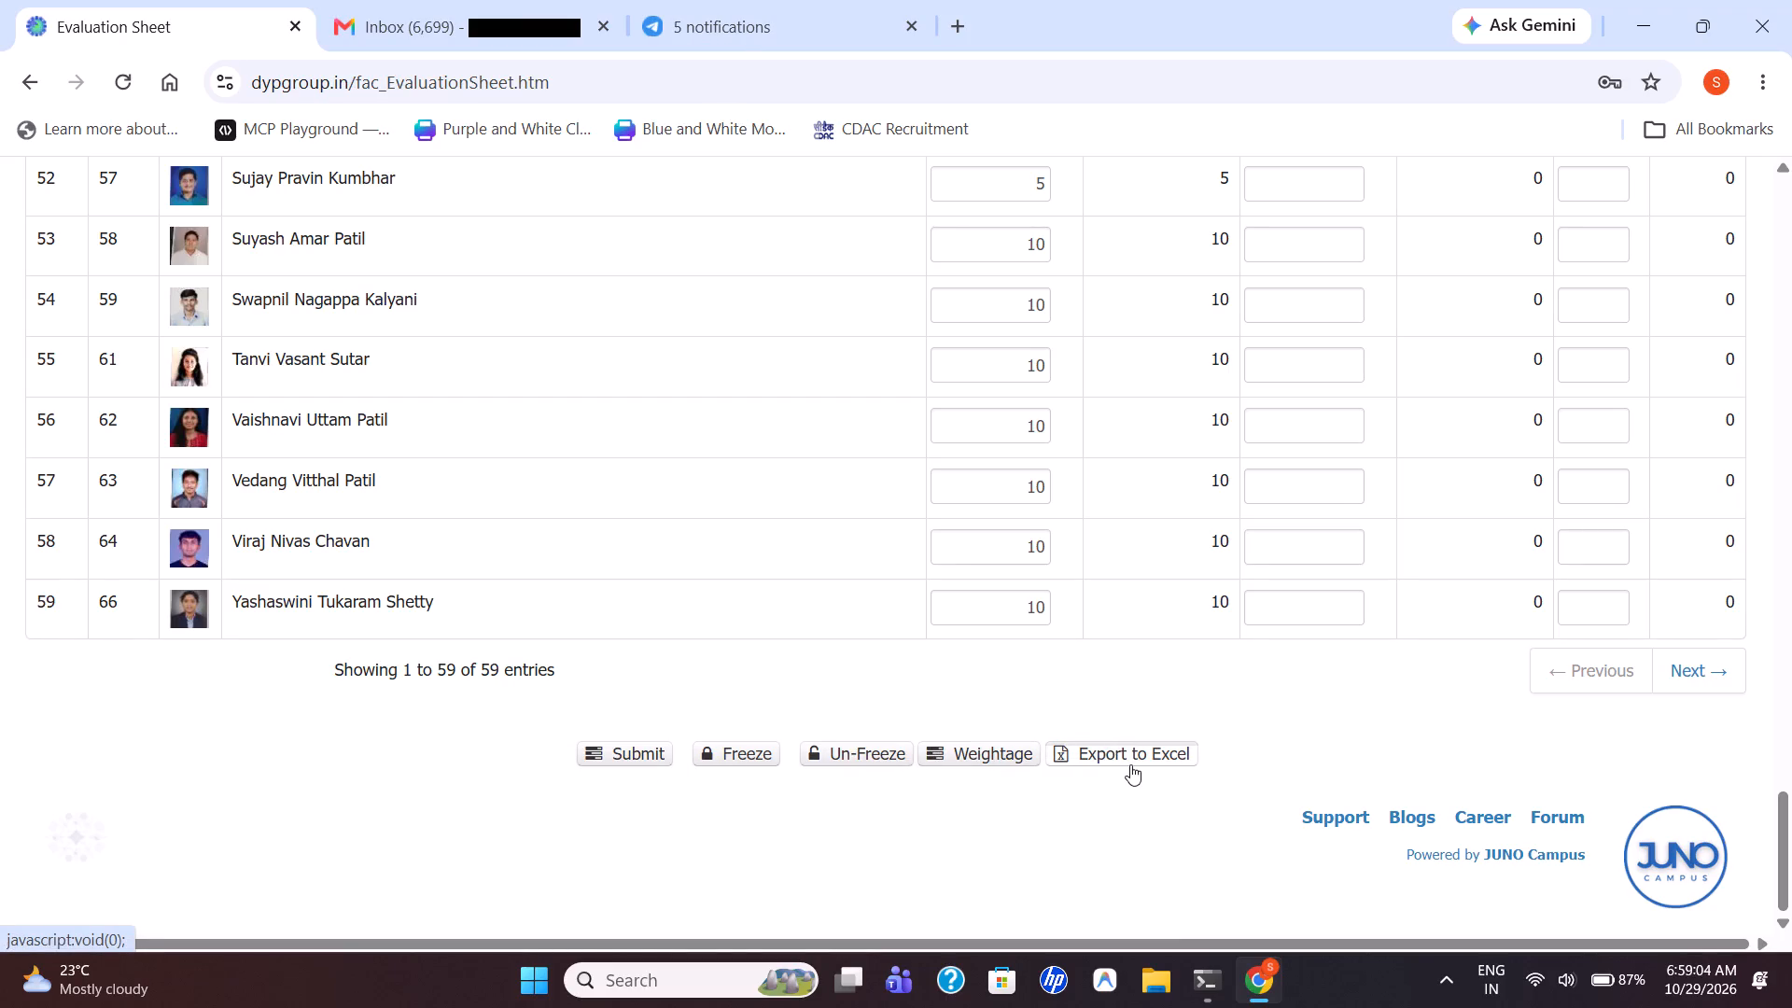
{"action": "scroll", "coordinate": [1684, 664], "scroll_direction": "up", "scroll_amount": 7}
{"action": "scroll", "coordinate": [1684, 664], "scroll_direction": "down", "scroll_amount": 6}
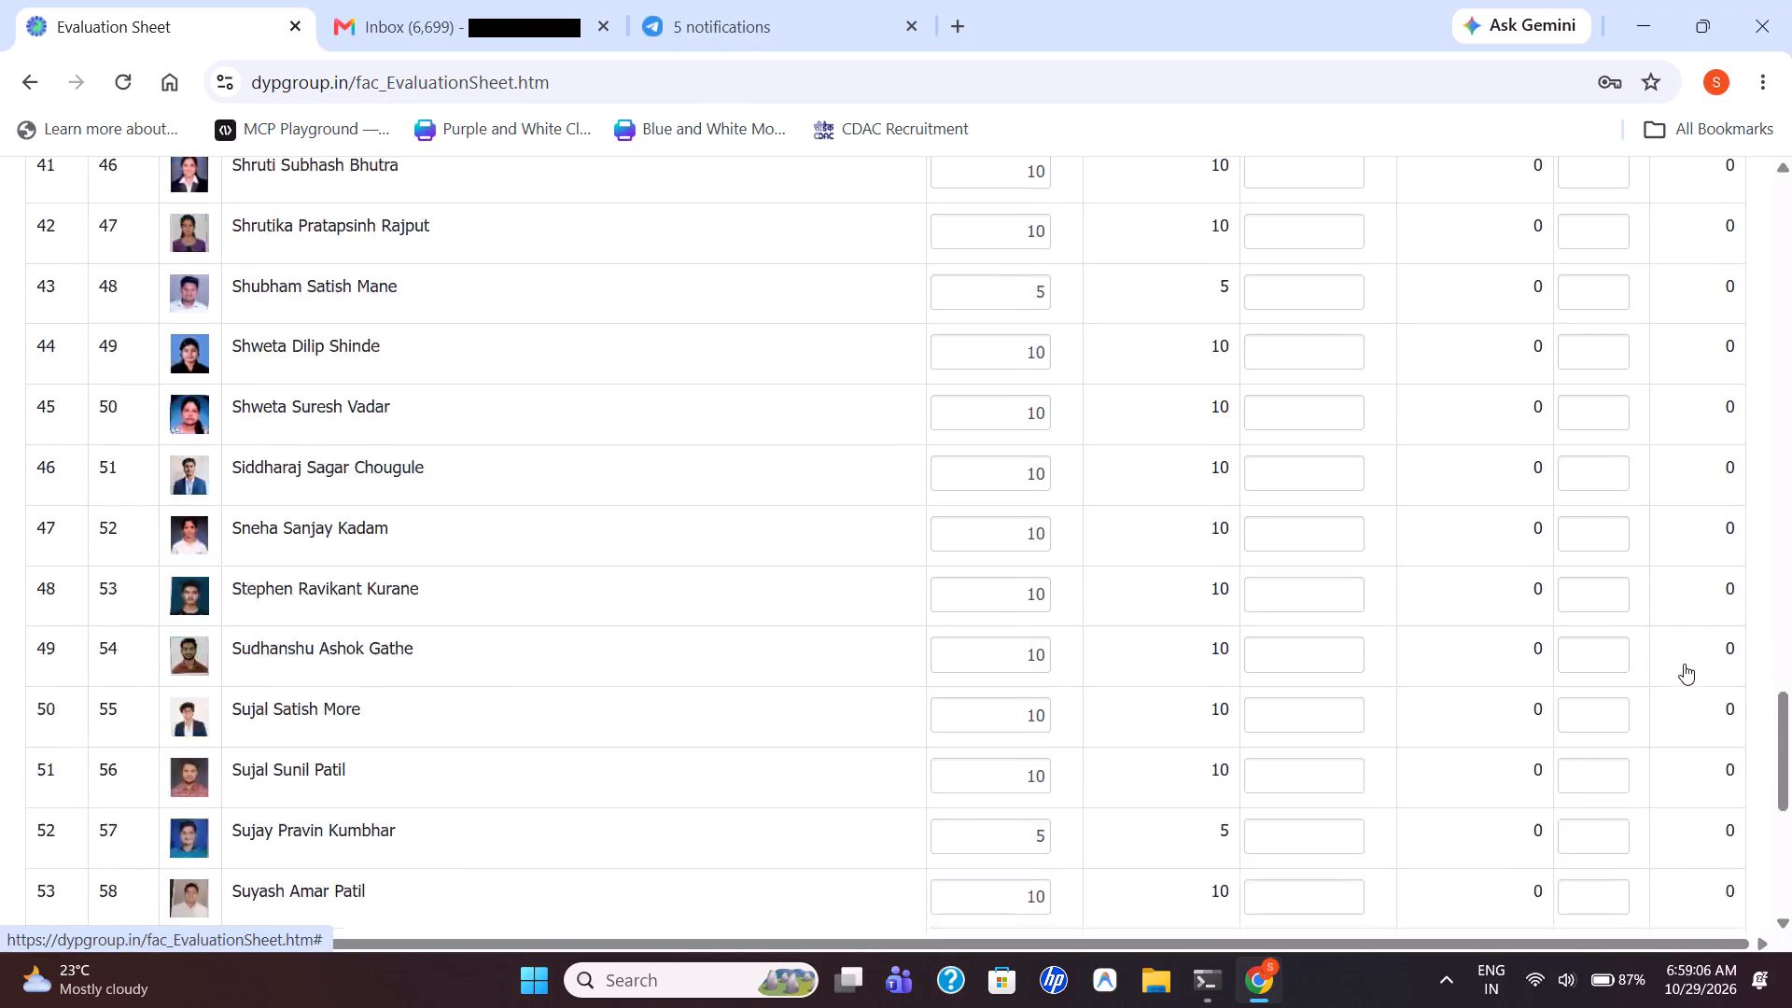
{"action": "scroll", "coordinate": [1684, 664], "scroll_direction": "down", "scroll_amount": 2}
{"action": "left_click", "coordinate": [1670, 665]}
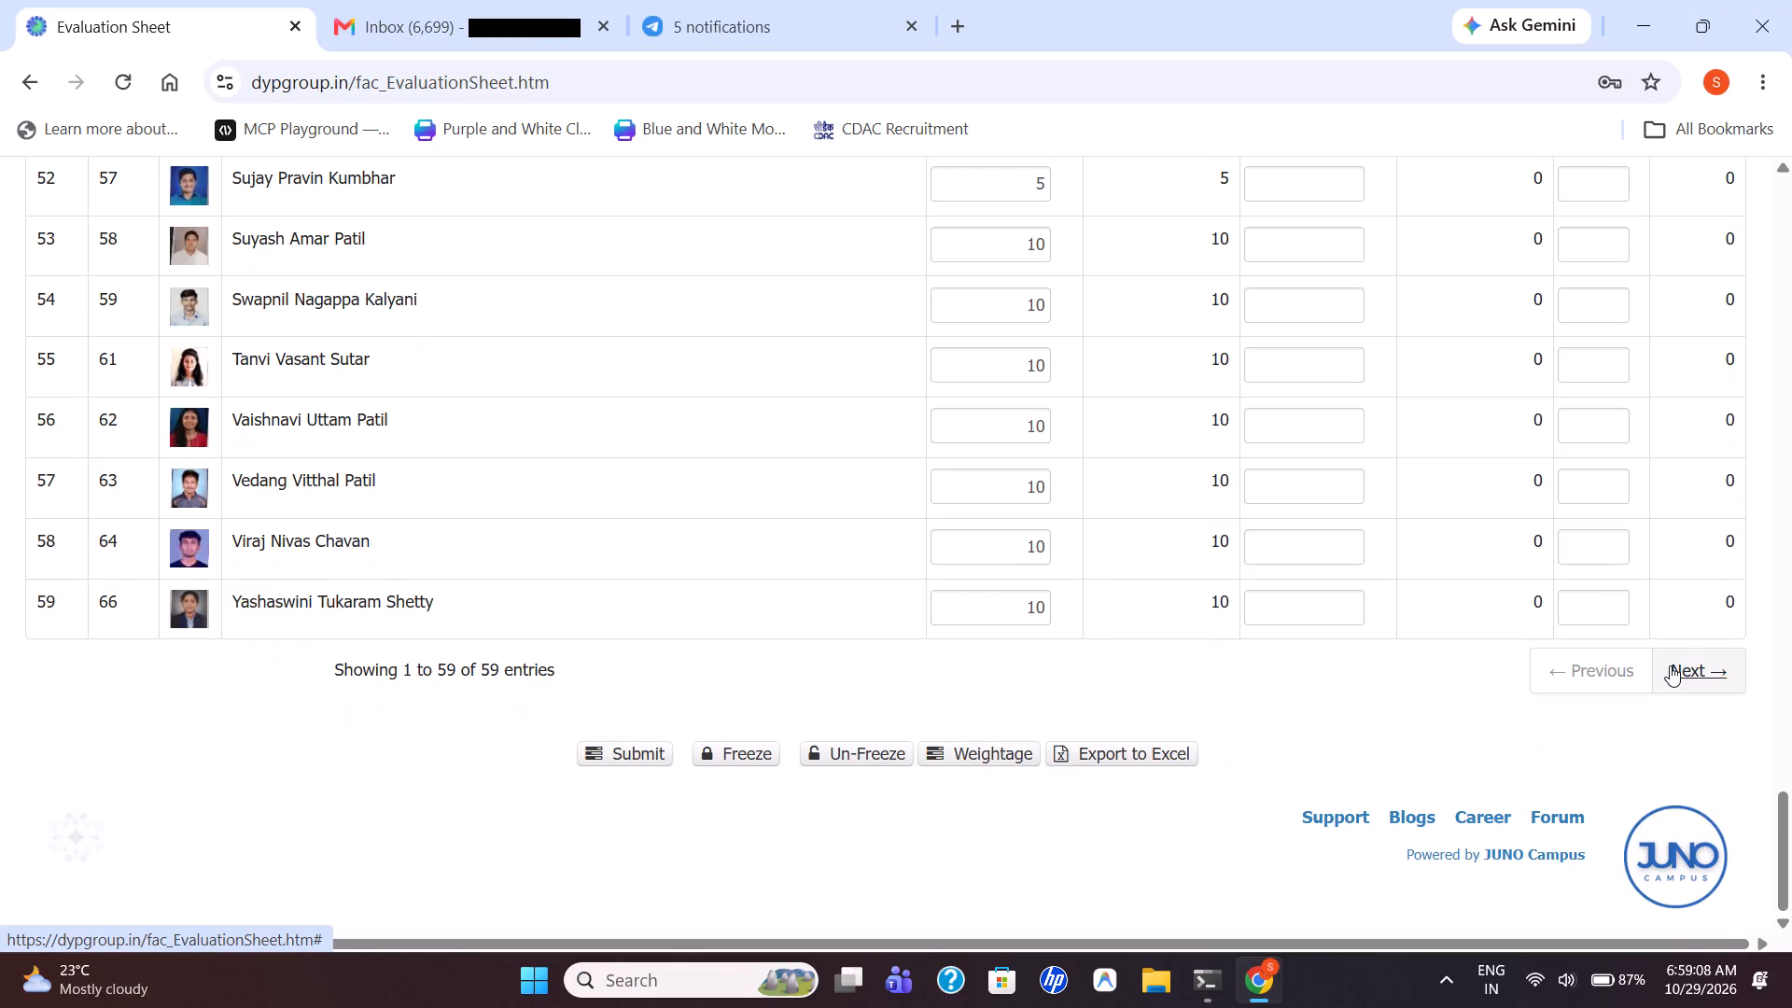
{"action": "scroll", "coordinate": [1634, 681], "scroll_direction": "up", "scroll_amount": 20}
{"action": "scroll", "coordinate": [1634, 681], "scroll_direction": "up", "scroll_amount": 3}
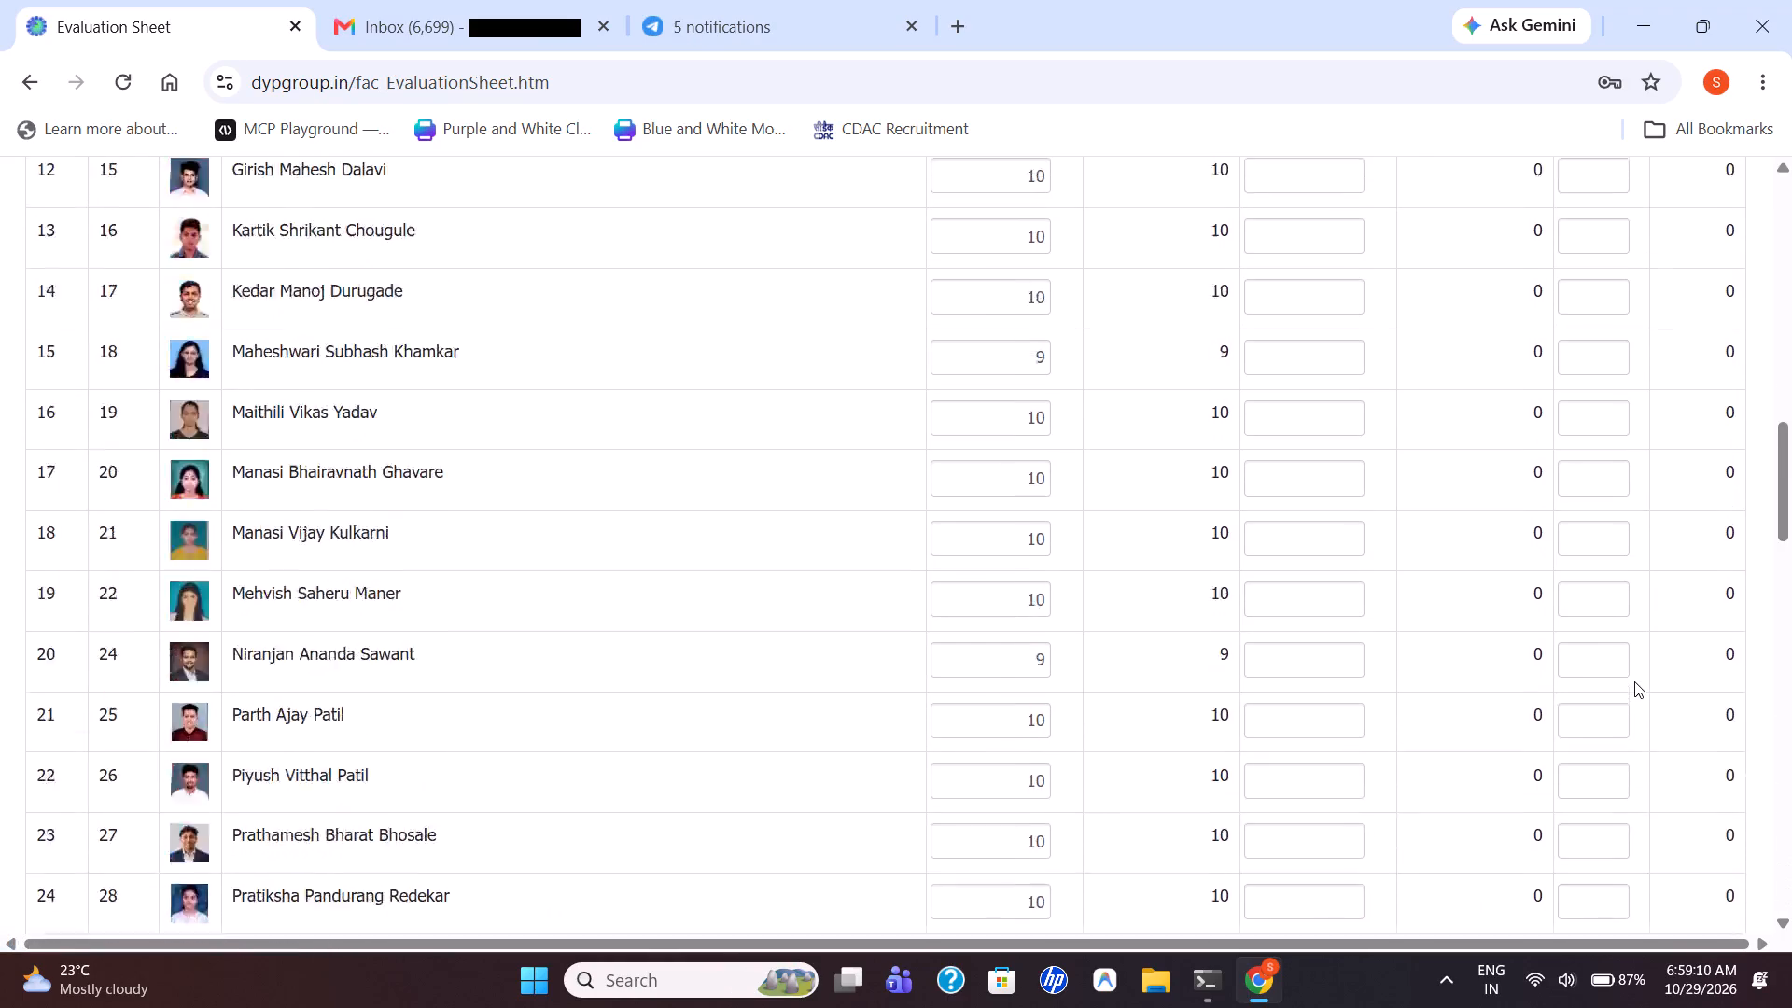
{"action": "scroll", "coordinate": [1634, 681], "scroll_direction": "up", "scroll_amount": 9}
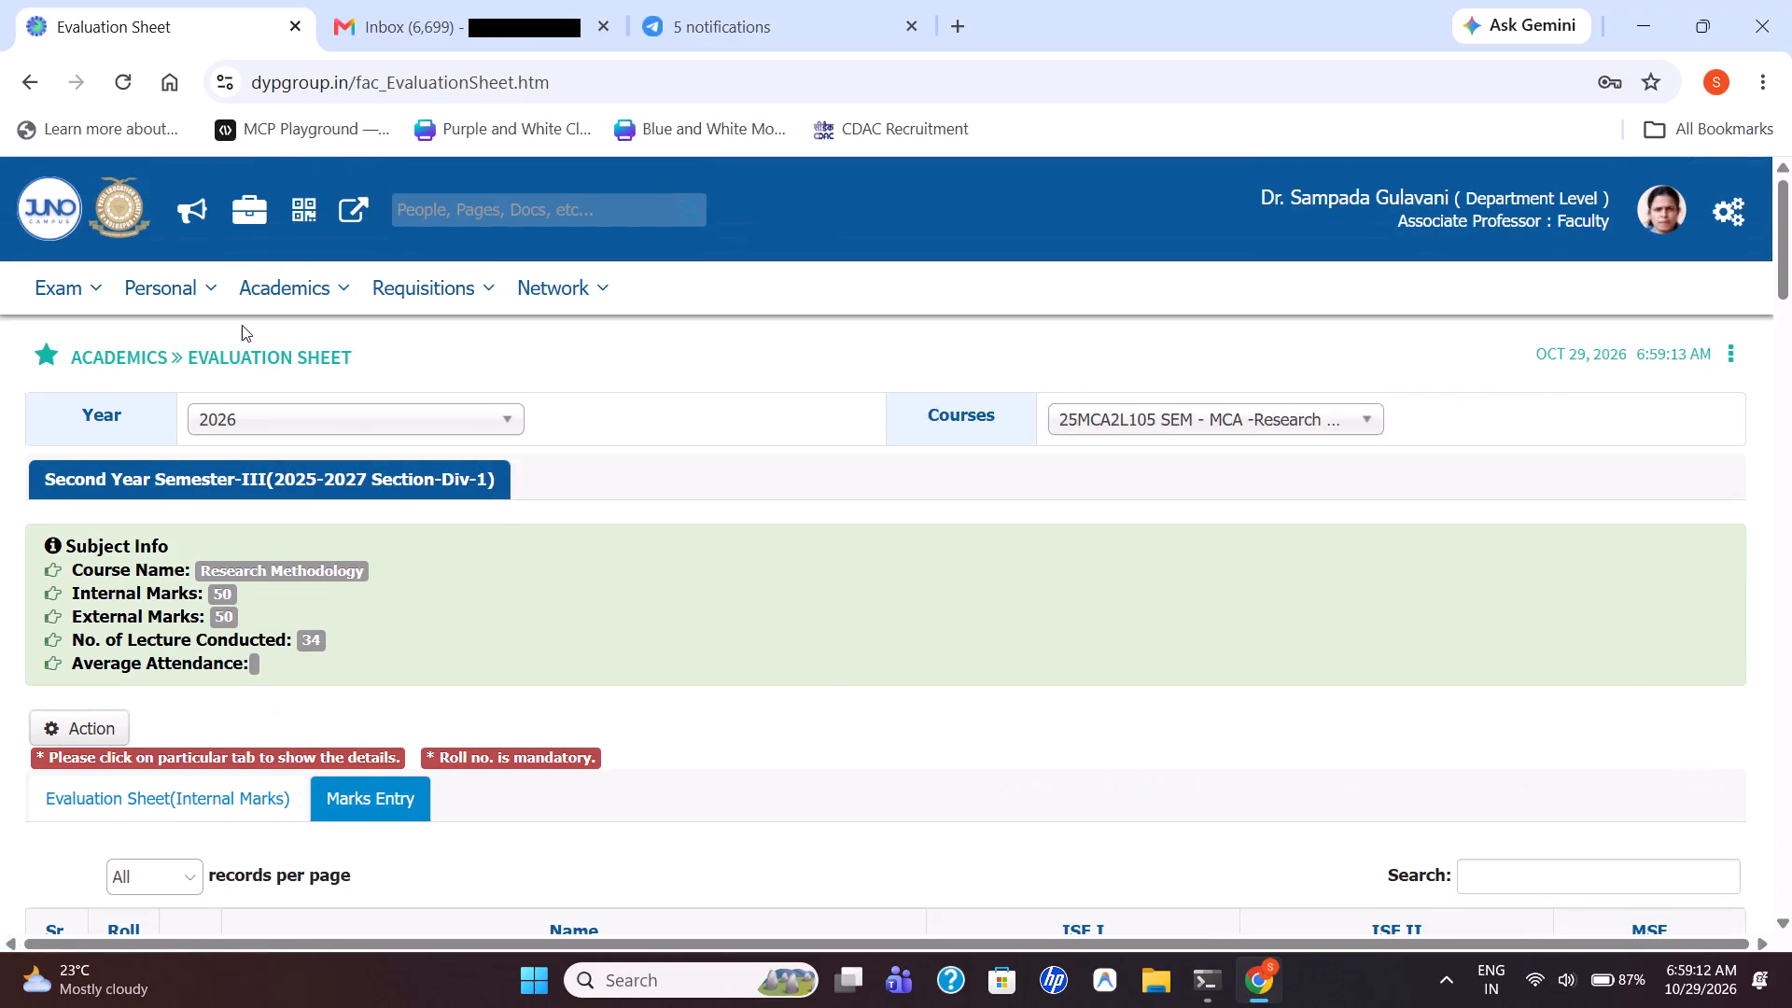
Open the Course Outline page from the Academics section.
{"action": "left_click", "coordinate": [279, 287]}
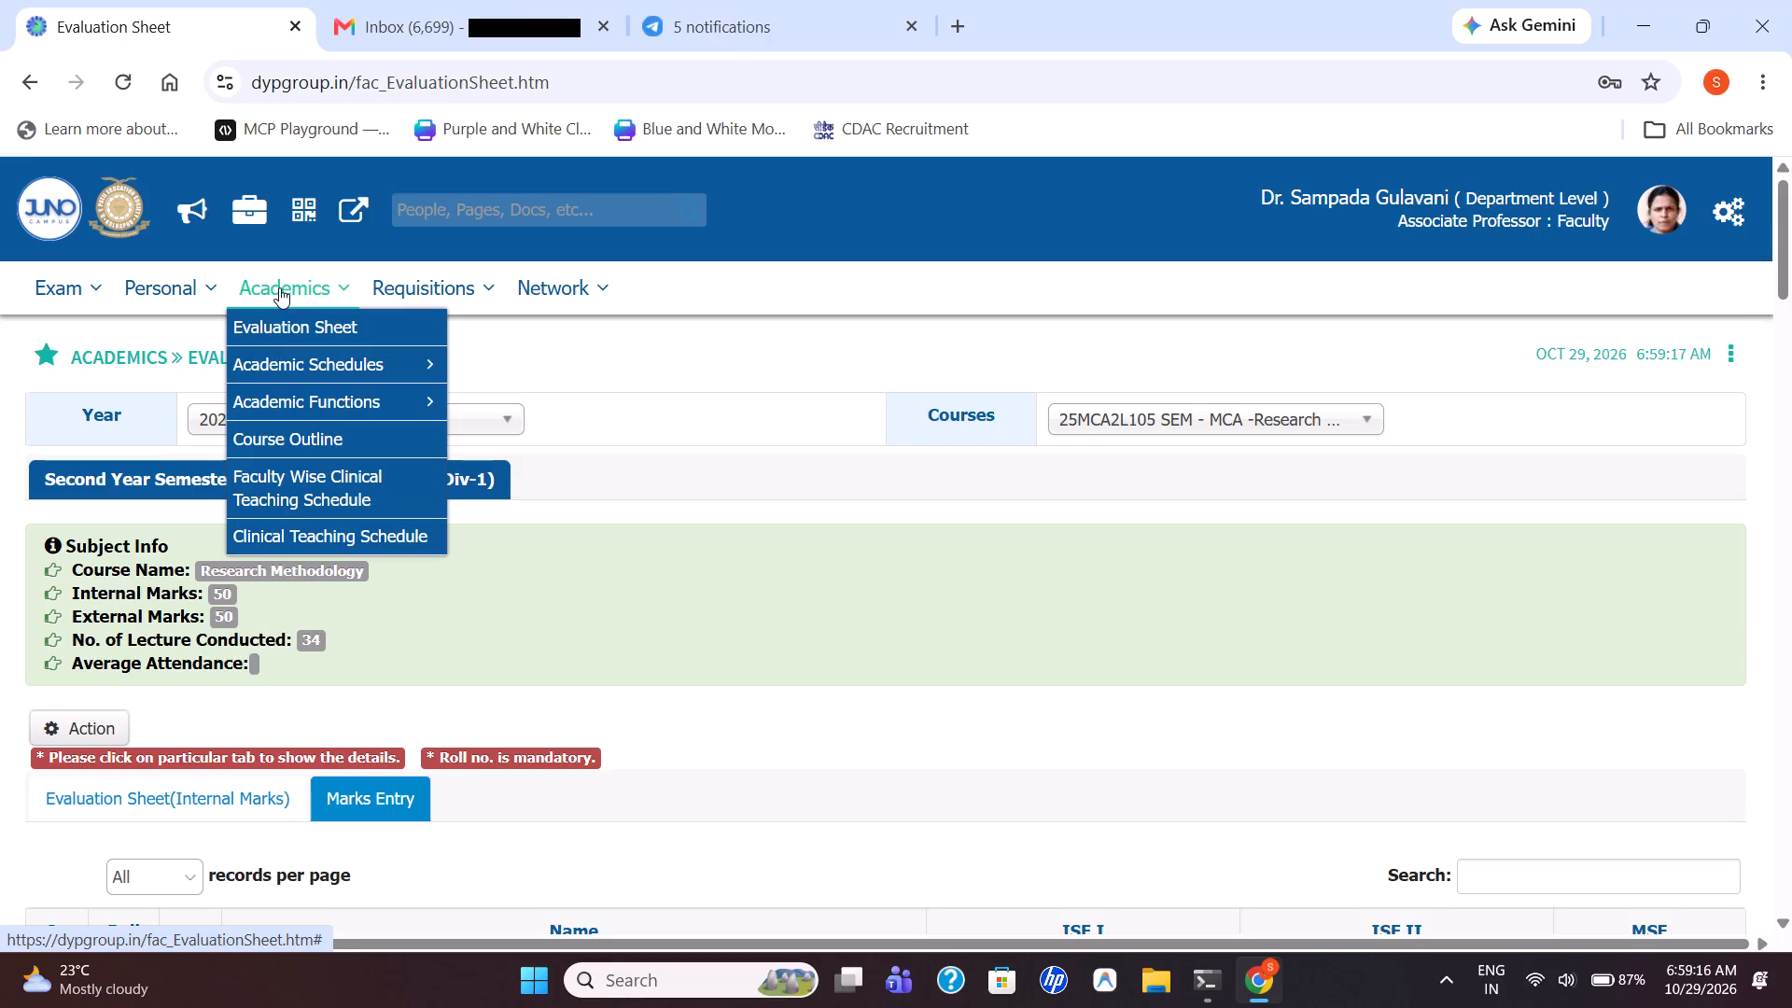
{"action": "left_click", "coordinate": [276, 369]}
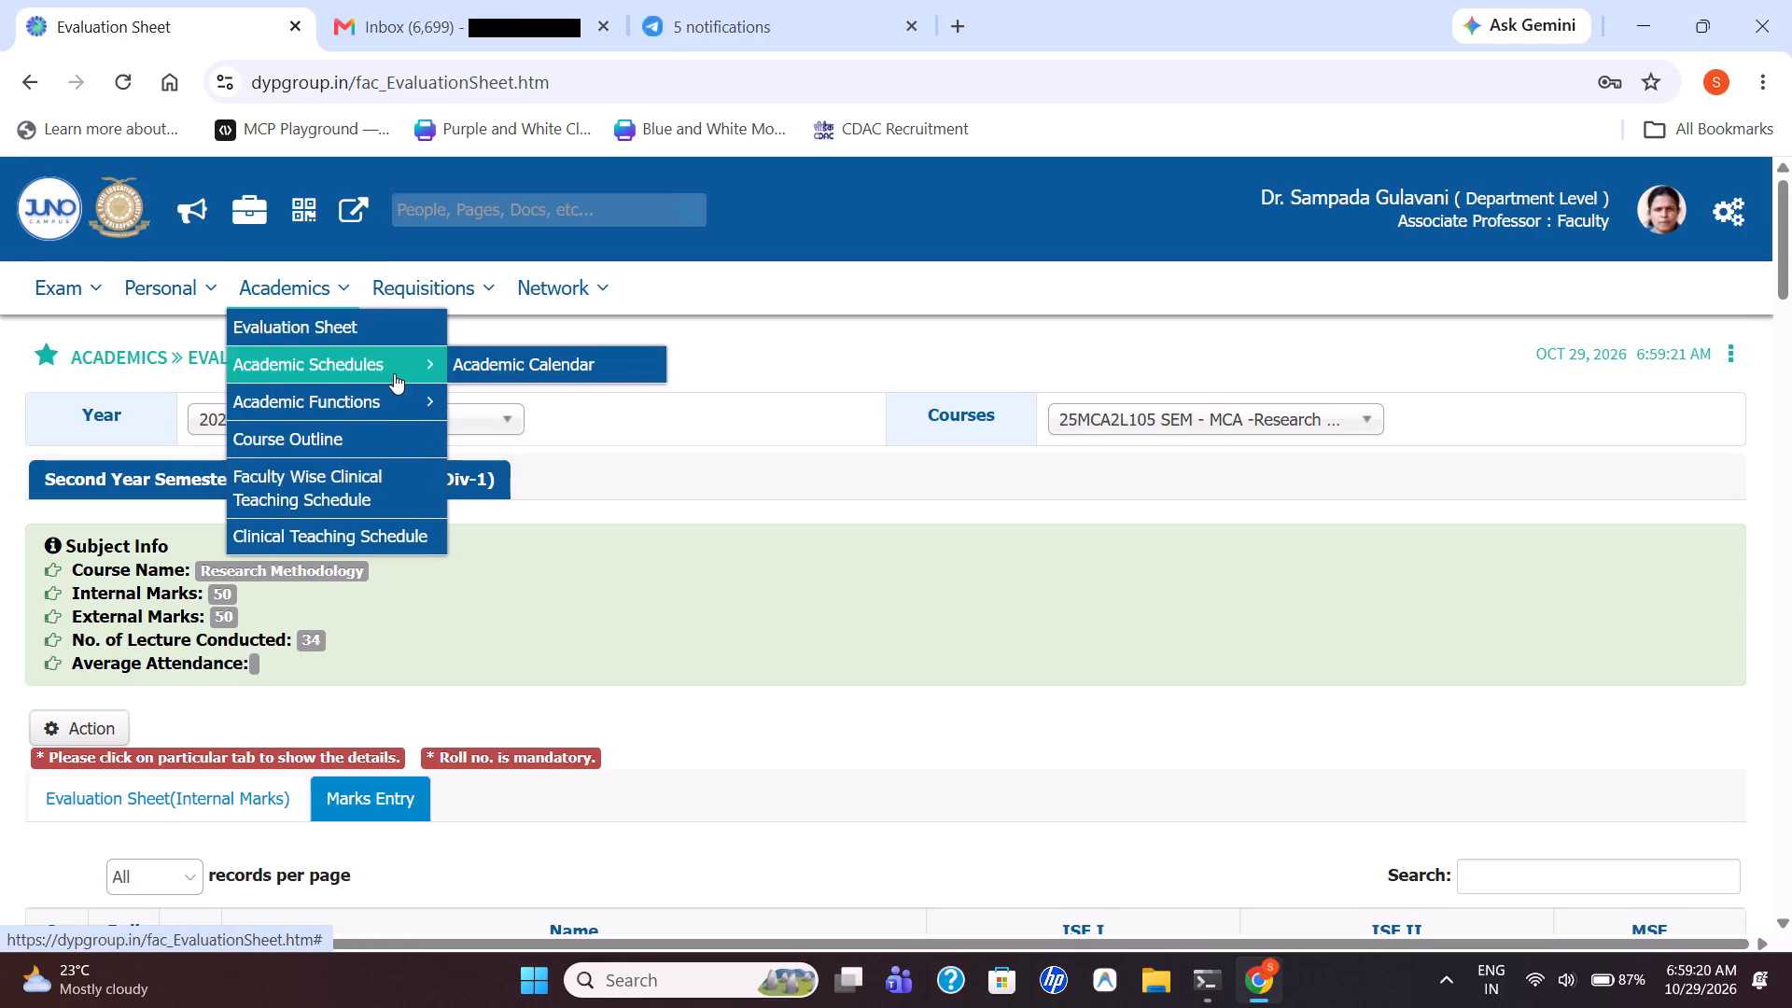
{"action": "left_click", "coordinate": [371, 438]}
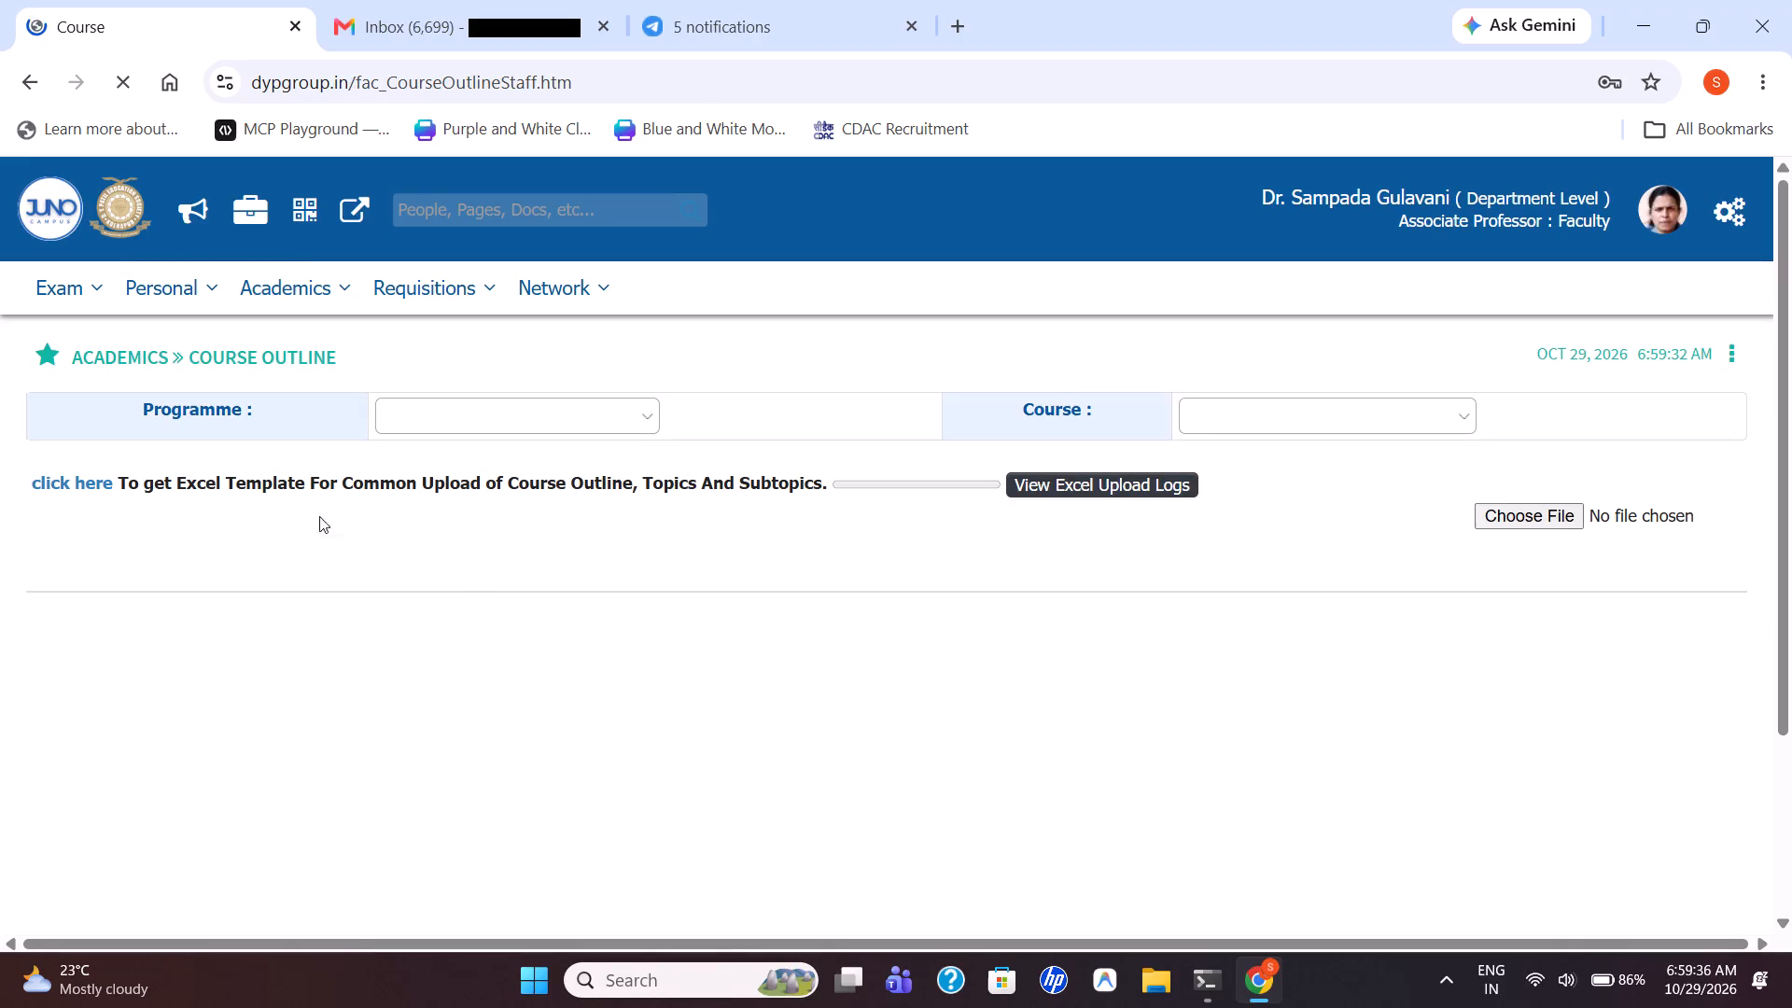
{"action": "left_click", "coordinate": [550, 414]}
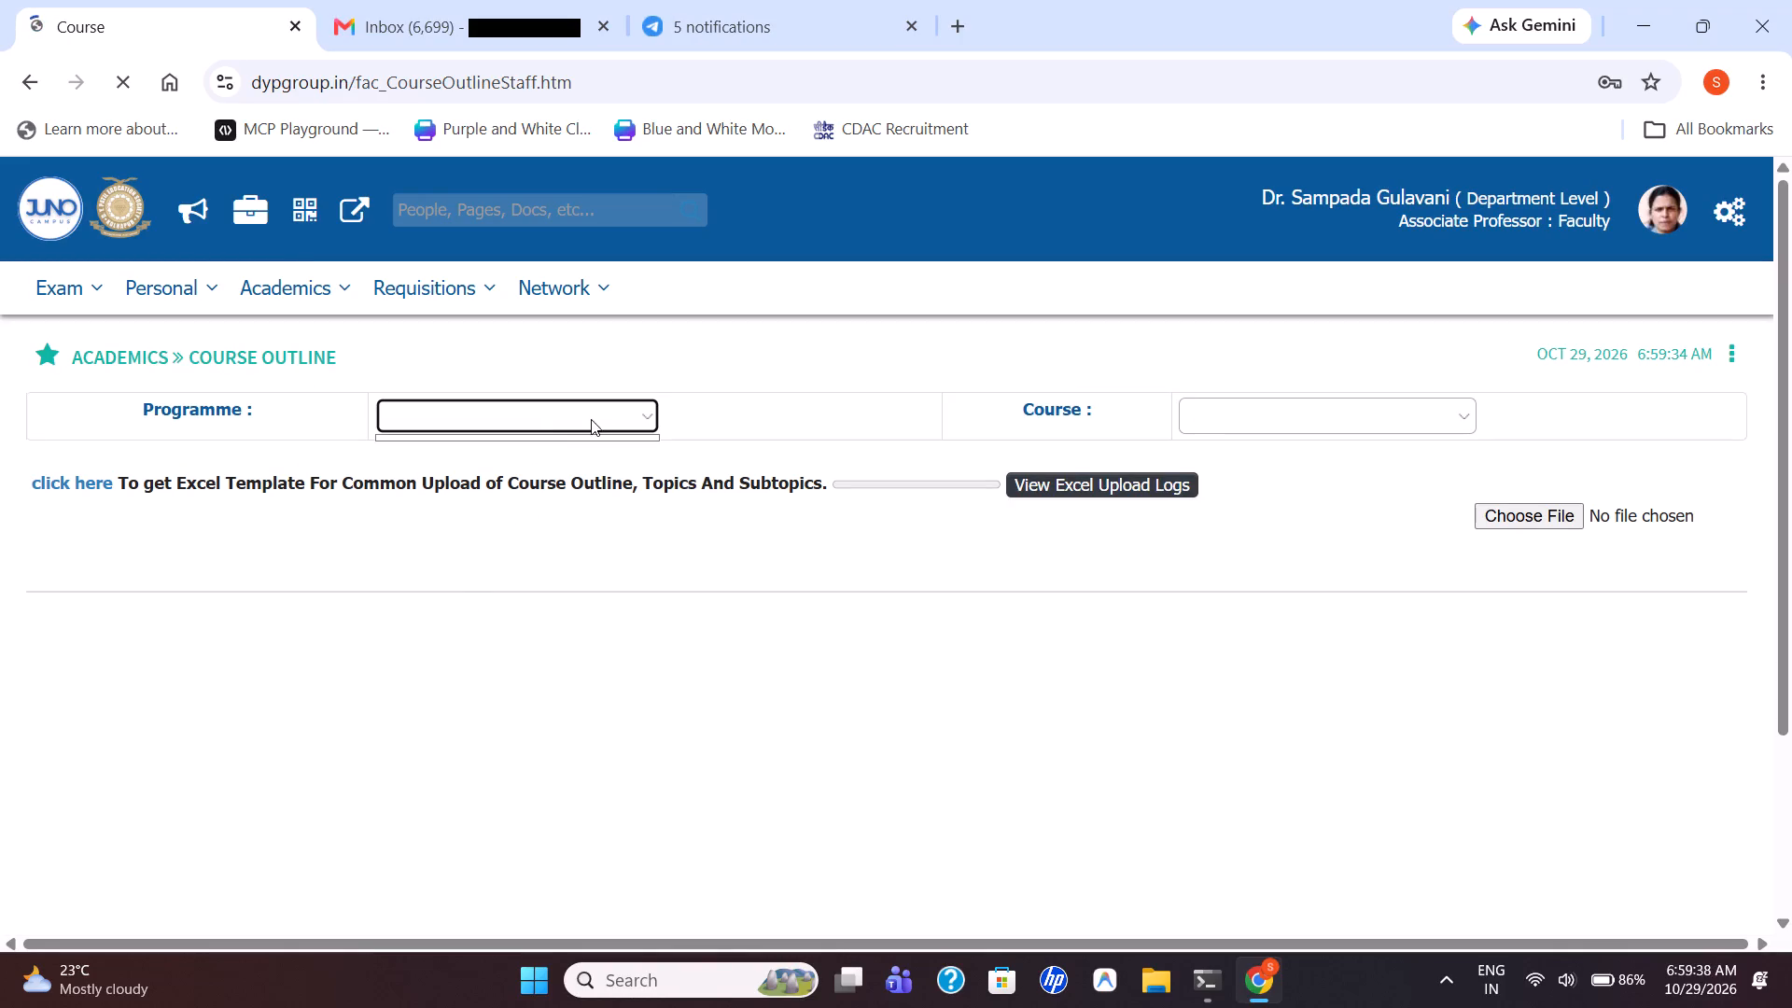
{"action": "left_click", "coordinate": [657, 419]}
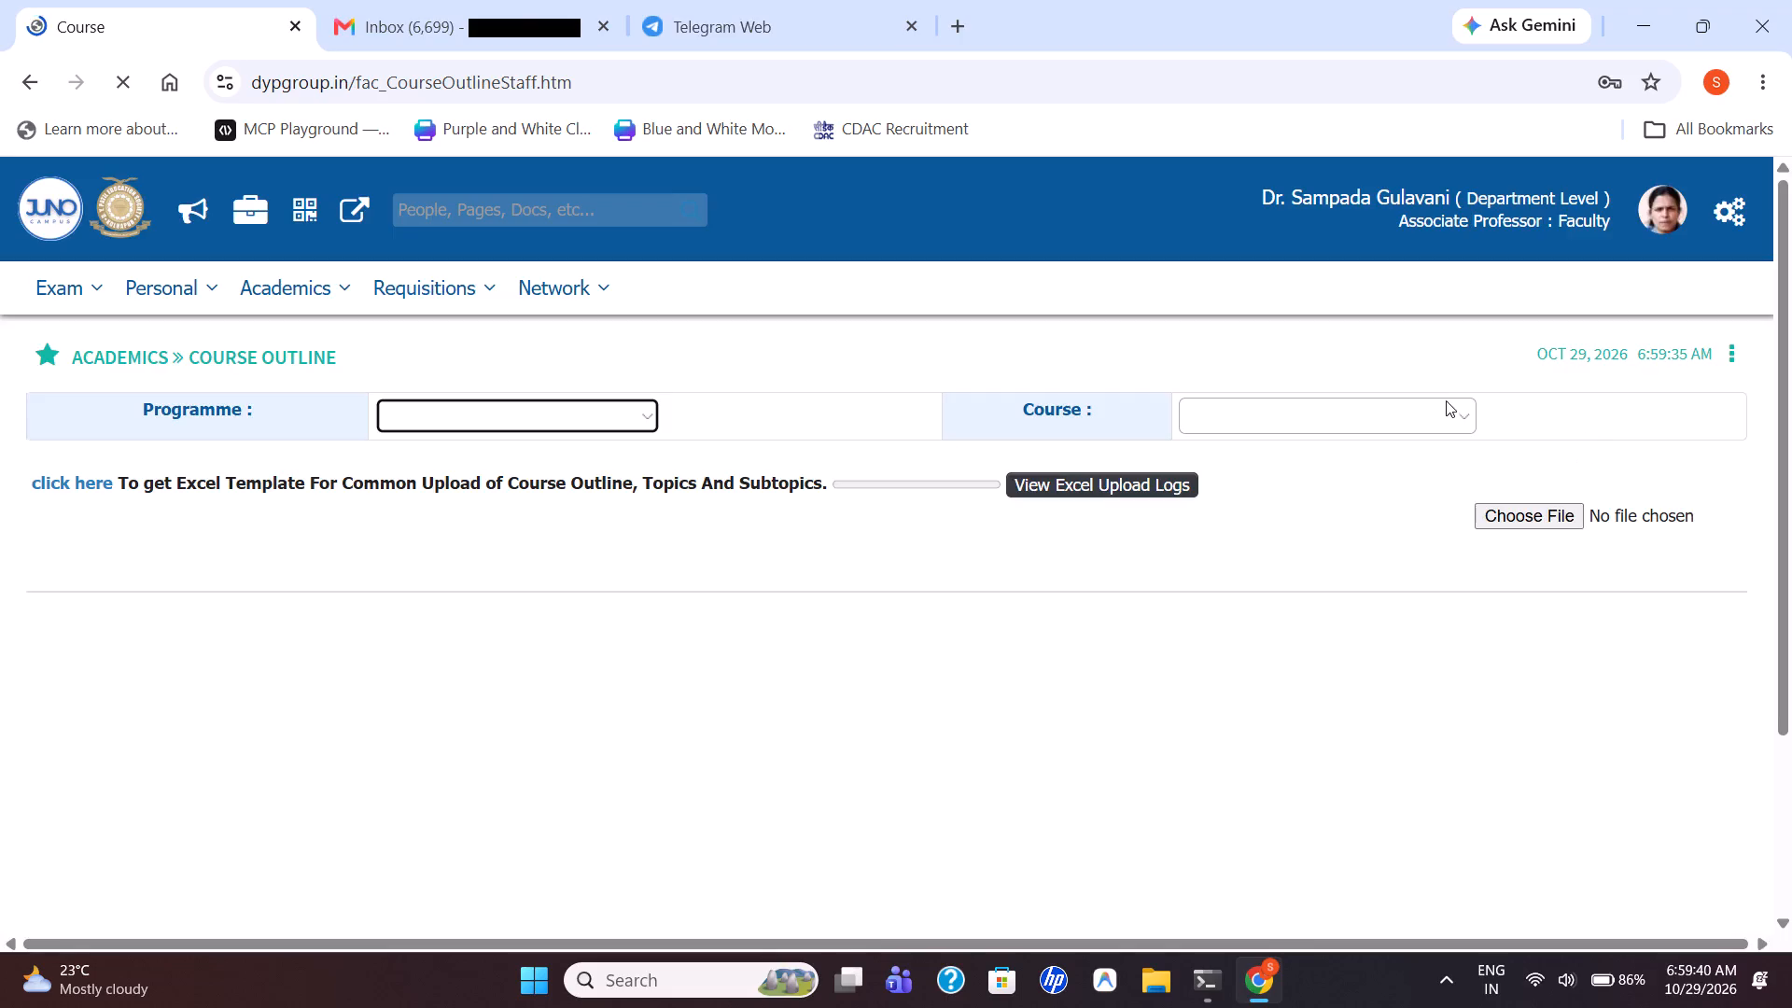
{"action": "left_click", "coordinate": [1444, 400]}
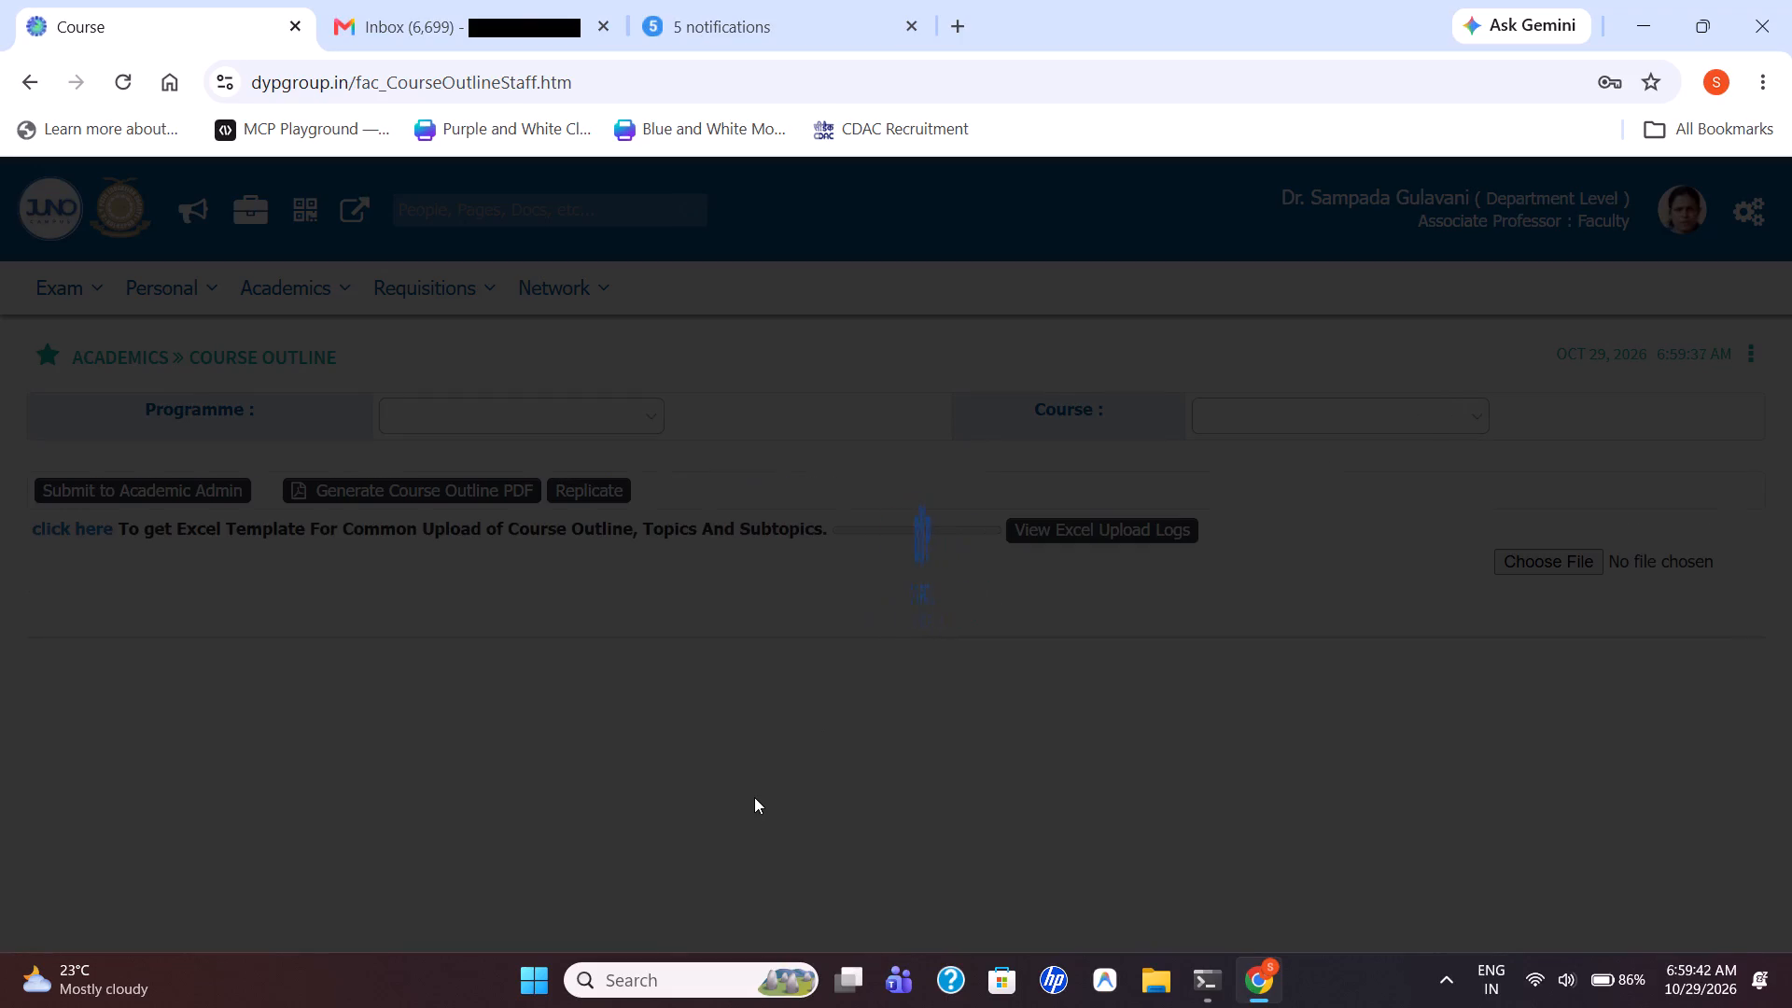
{"action": "left_click", "coordinate": [748, 788]}
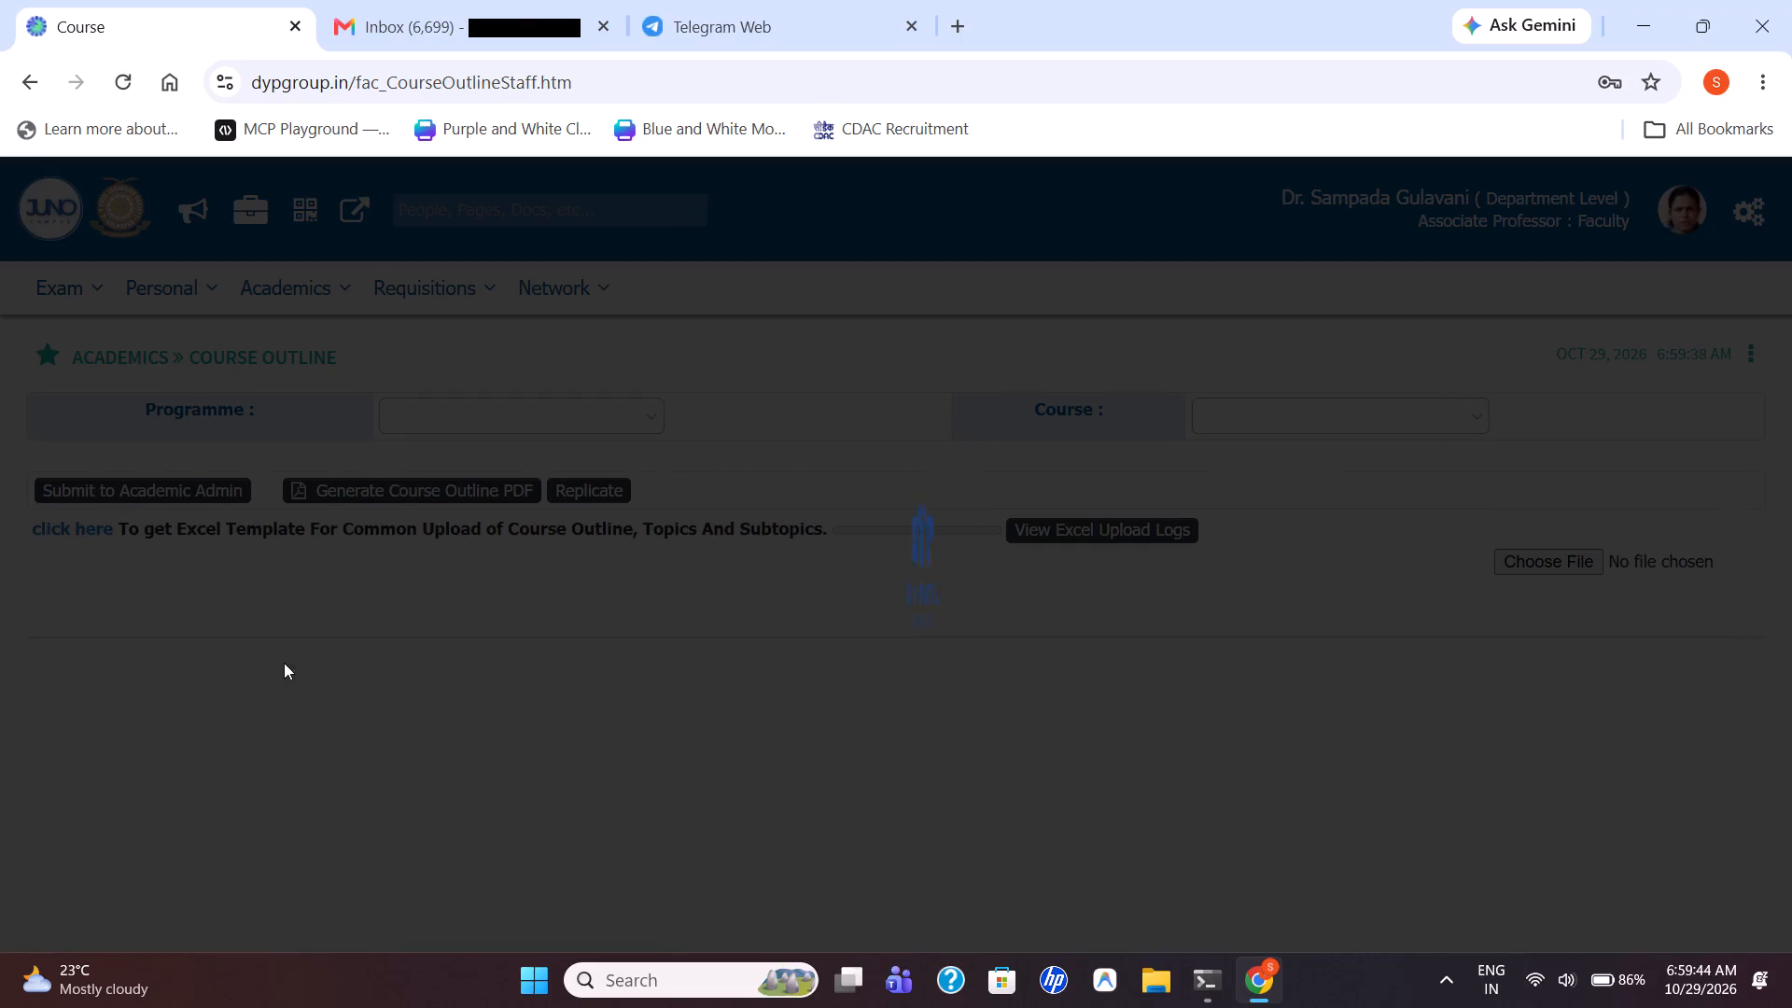
{"action": "left_click", "coordinate": [367, 692]}
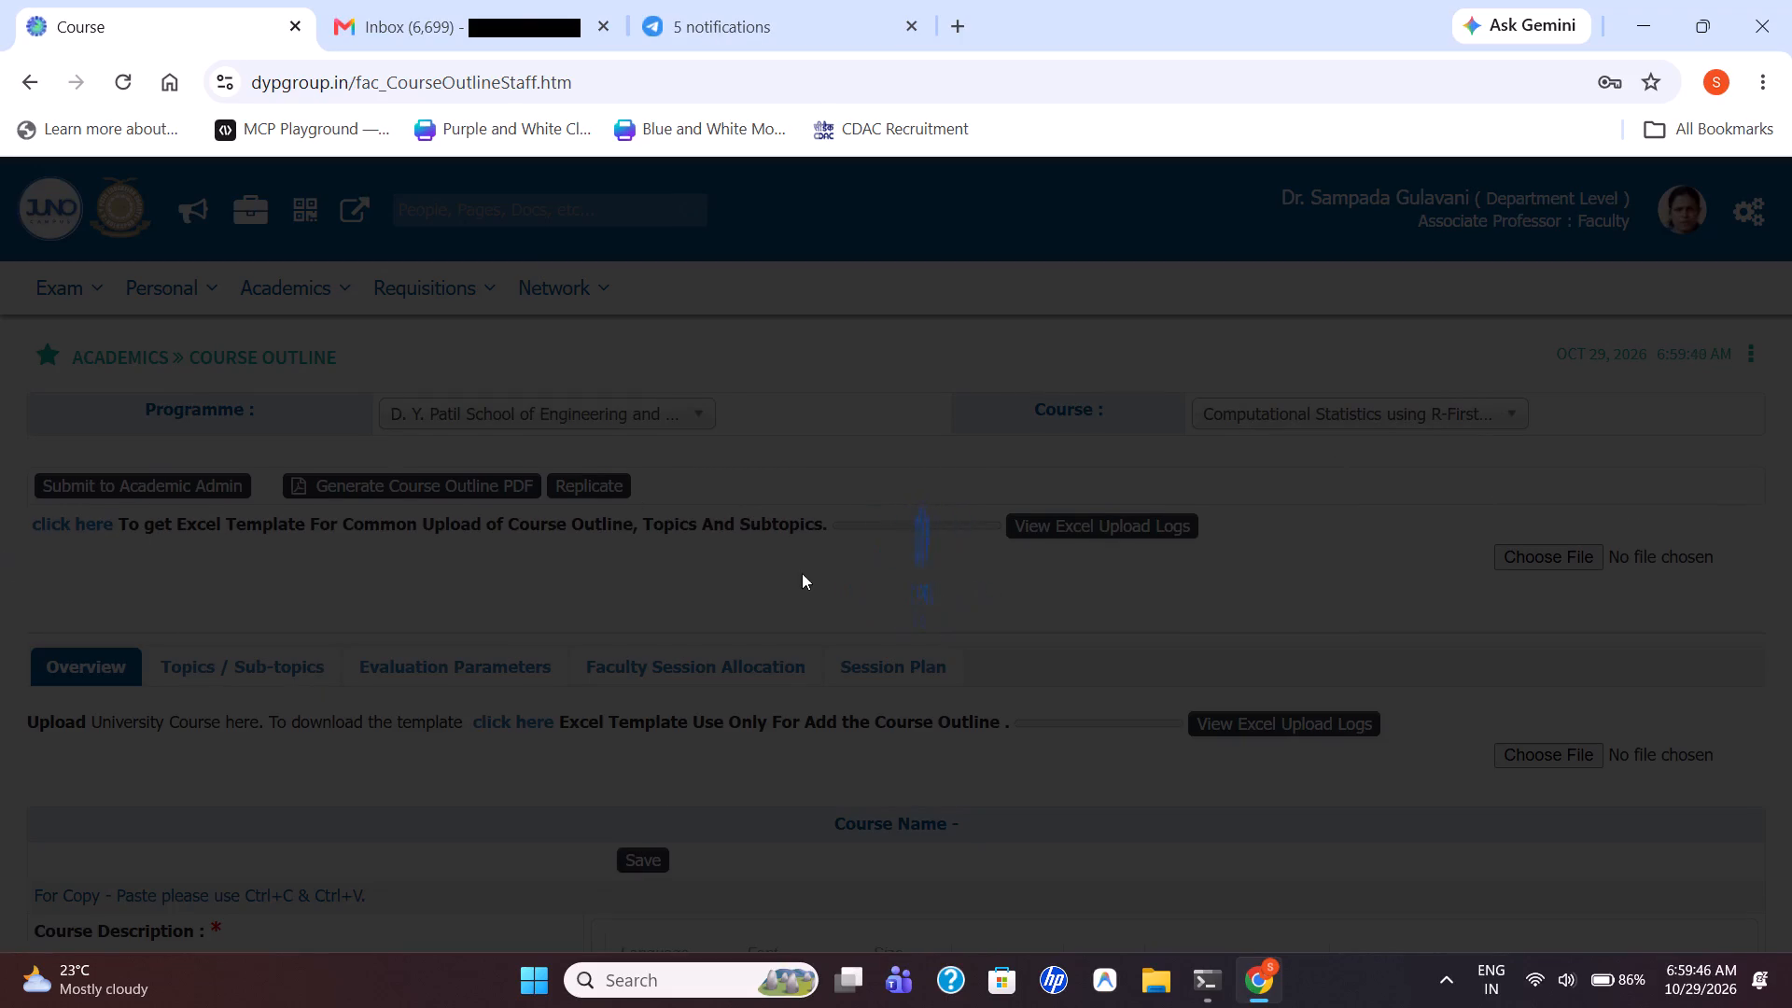
Choose the course Research Methodology-Second Year Semester-III-(2025-2027) and review its outline overview.
{"action": "left_click", "coordinate": [1417, 401]}
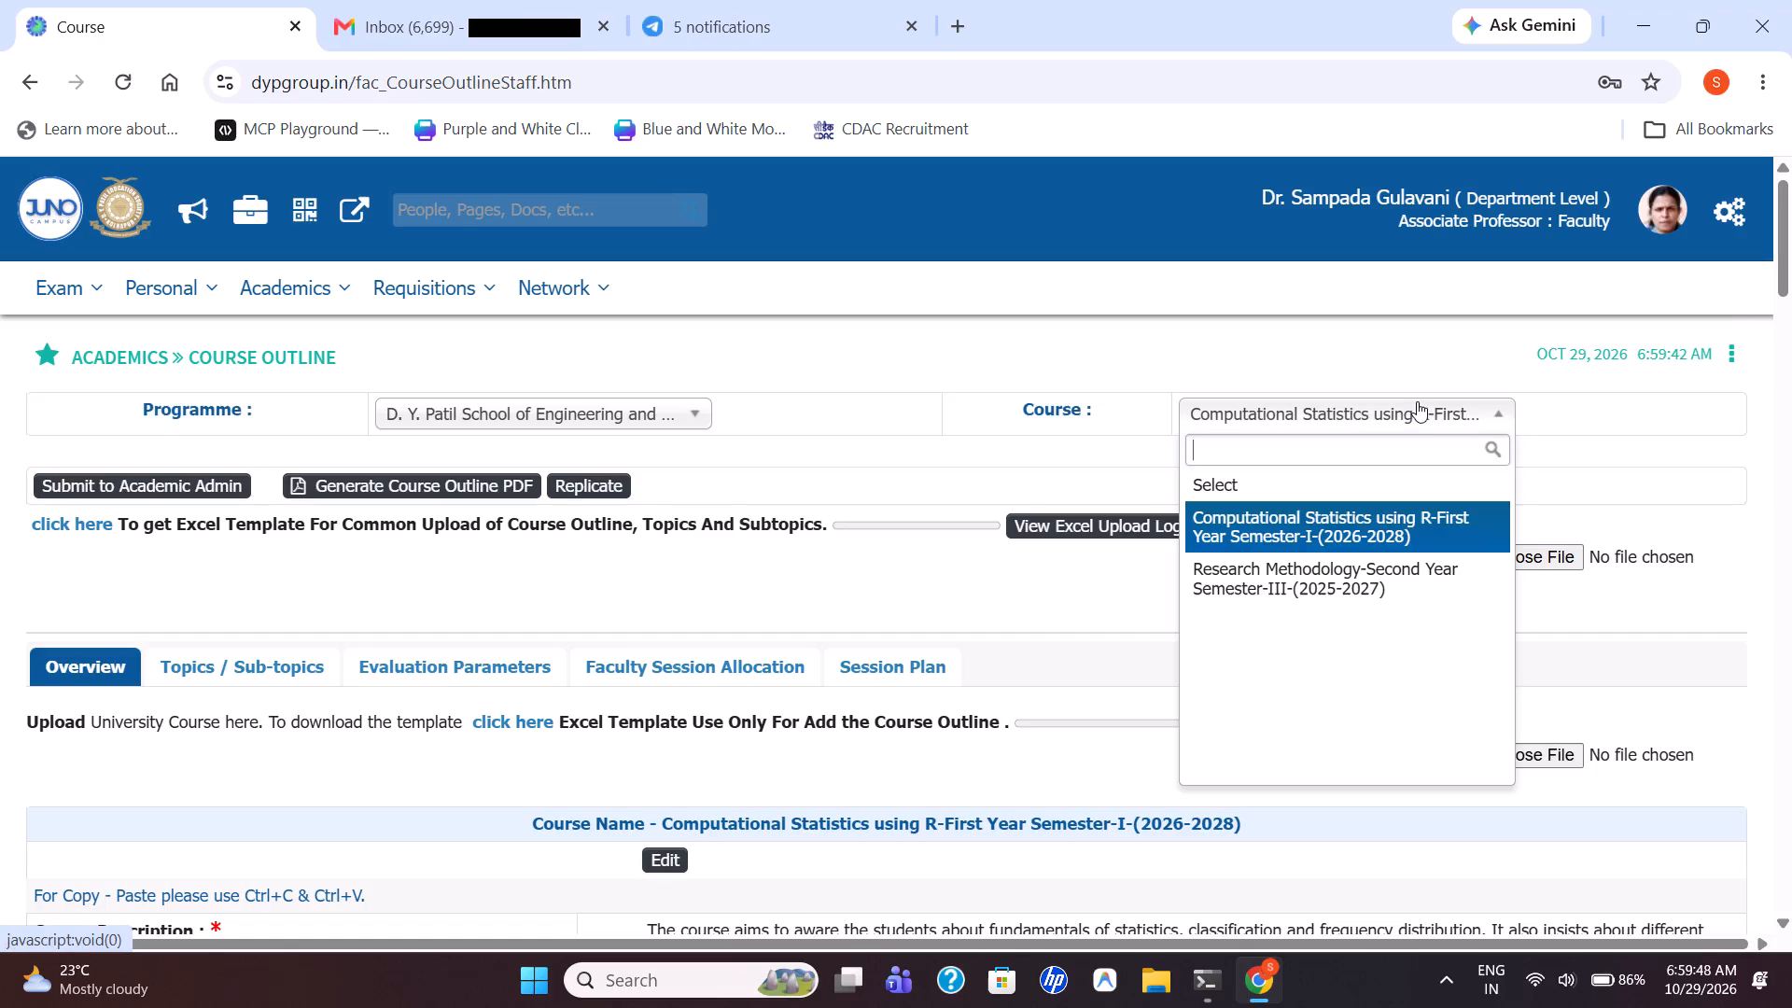
{"action": "left_click", "coordinate": [1351, 580]}
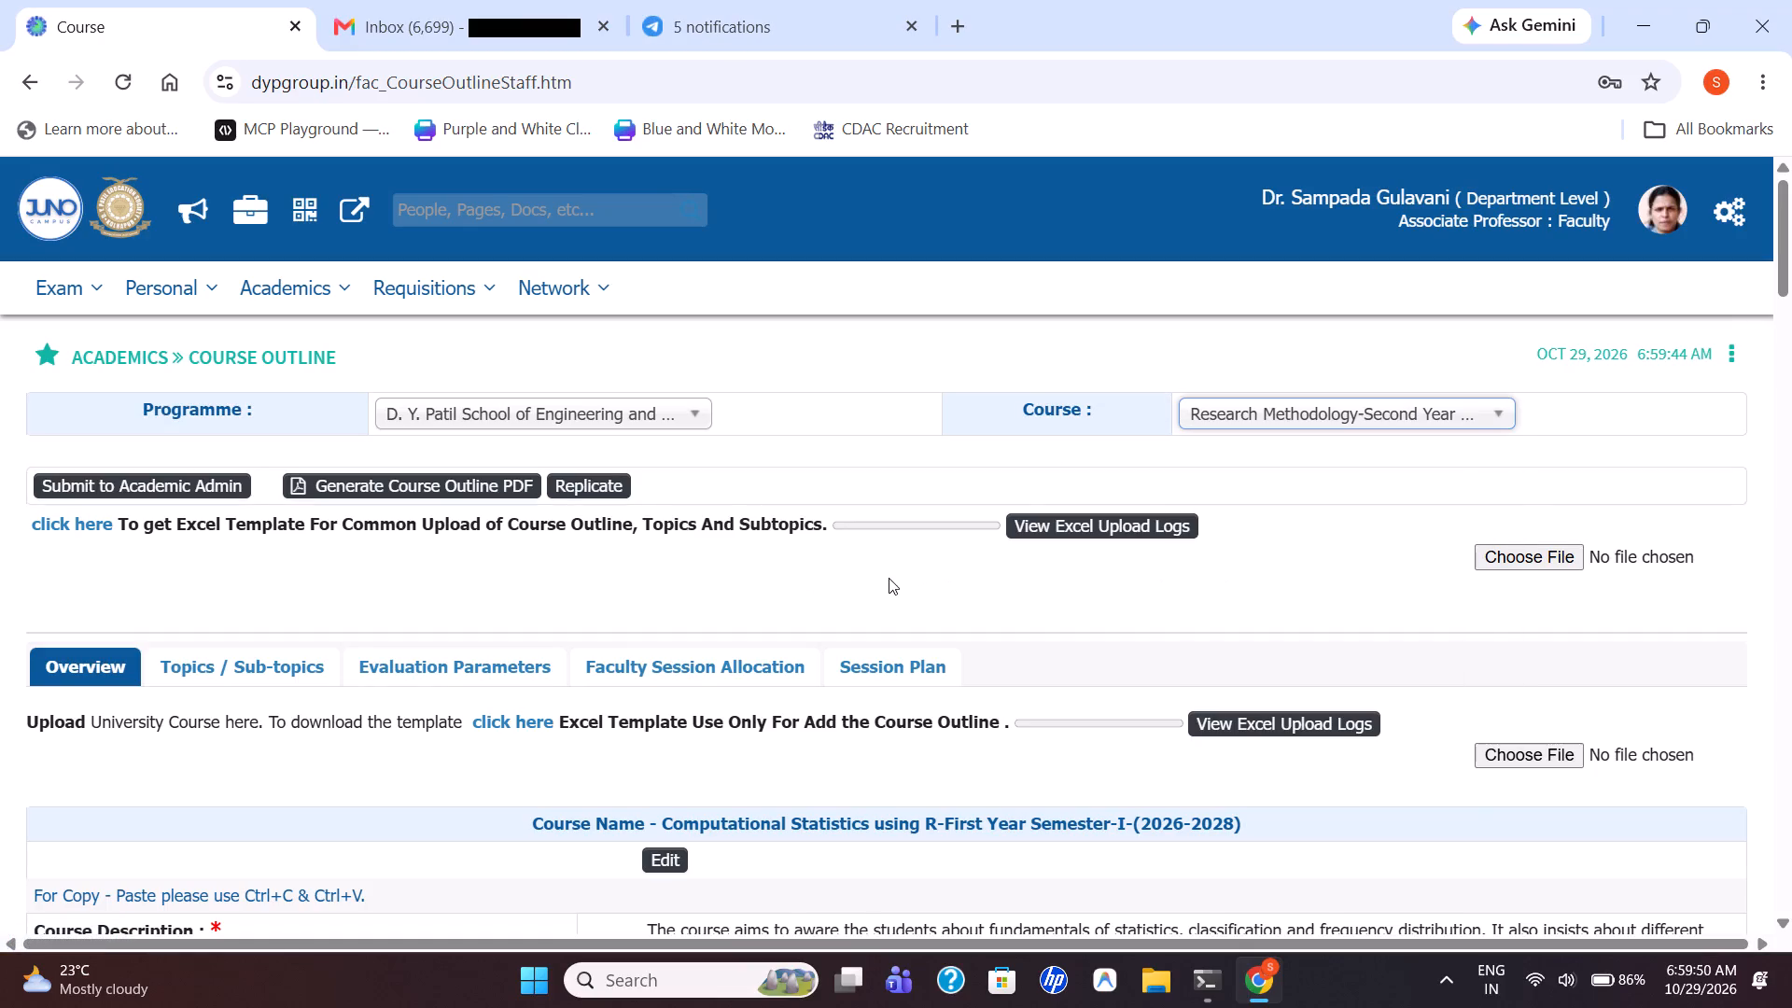
{"action": "scroll", "coordinate": [879, 554], "scroll_direction": "down", "scroll_amount": 3}
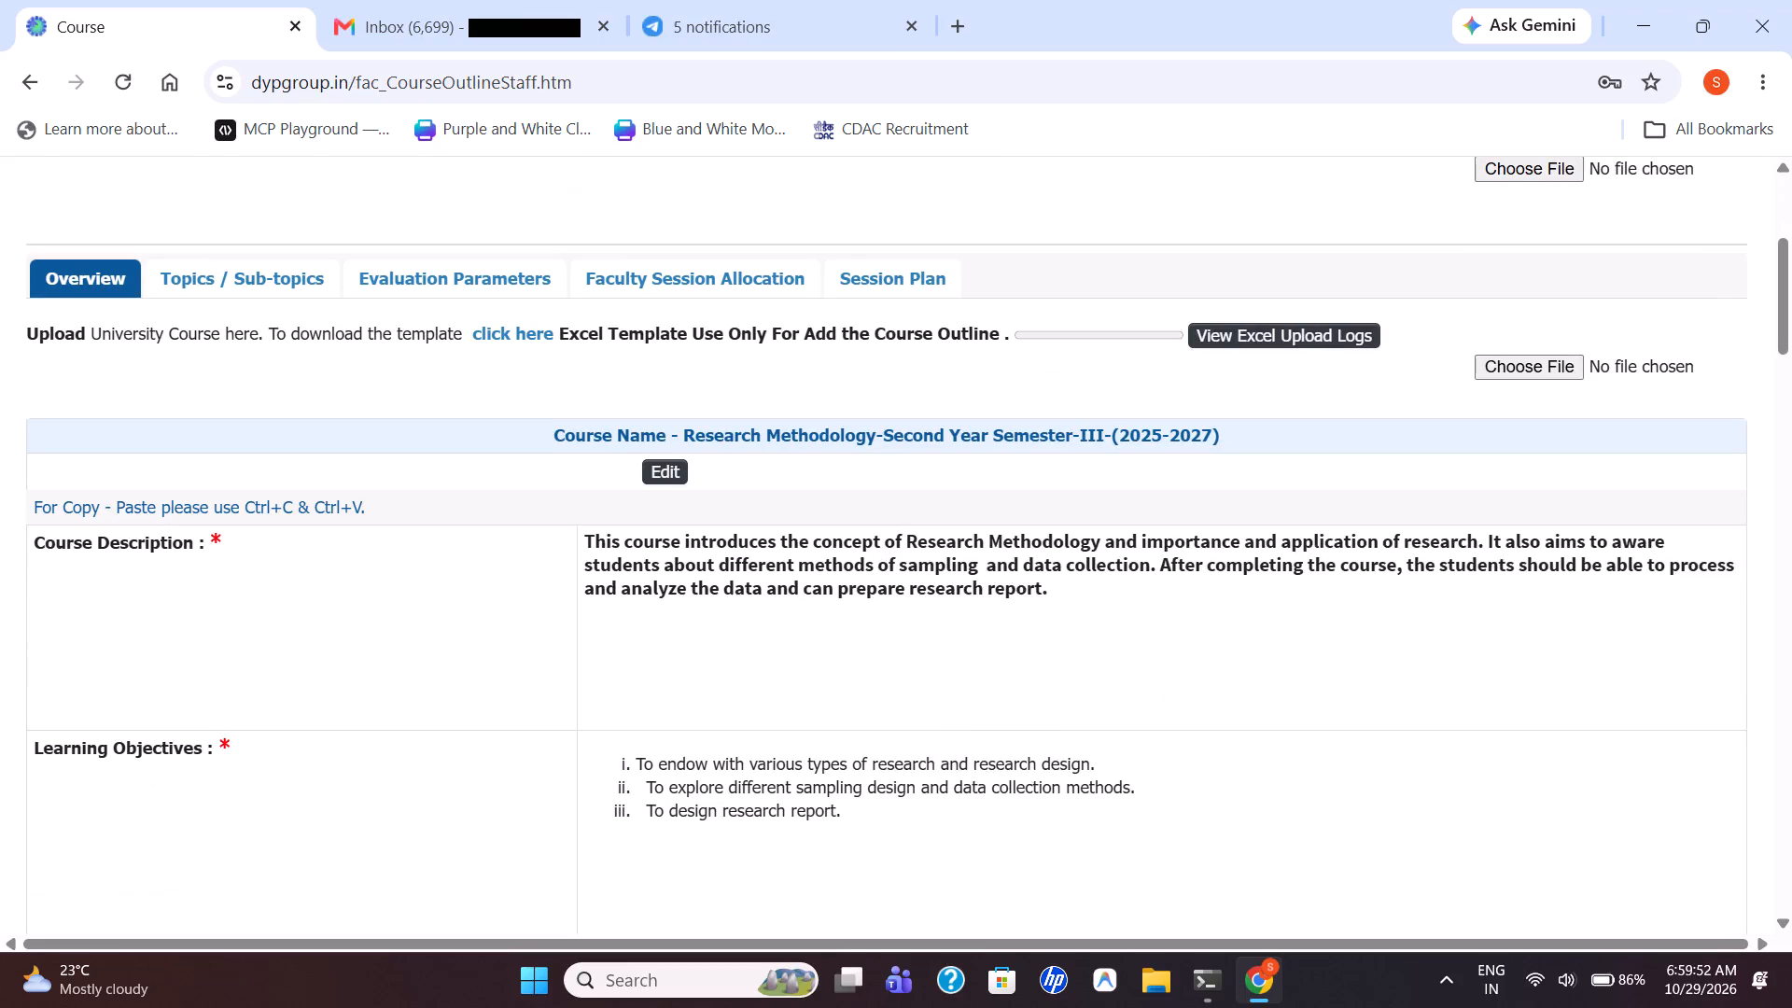
{"action": "scroll", "coordinate": [879, 554], "scroll_direction": "up", "scroll_amount": 4}
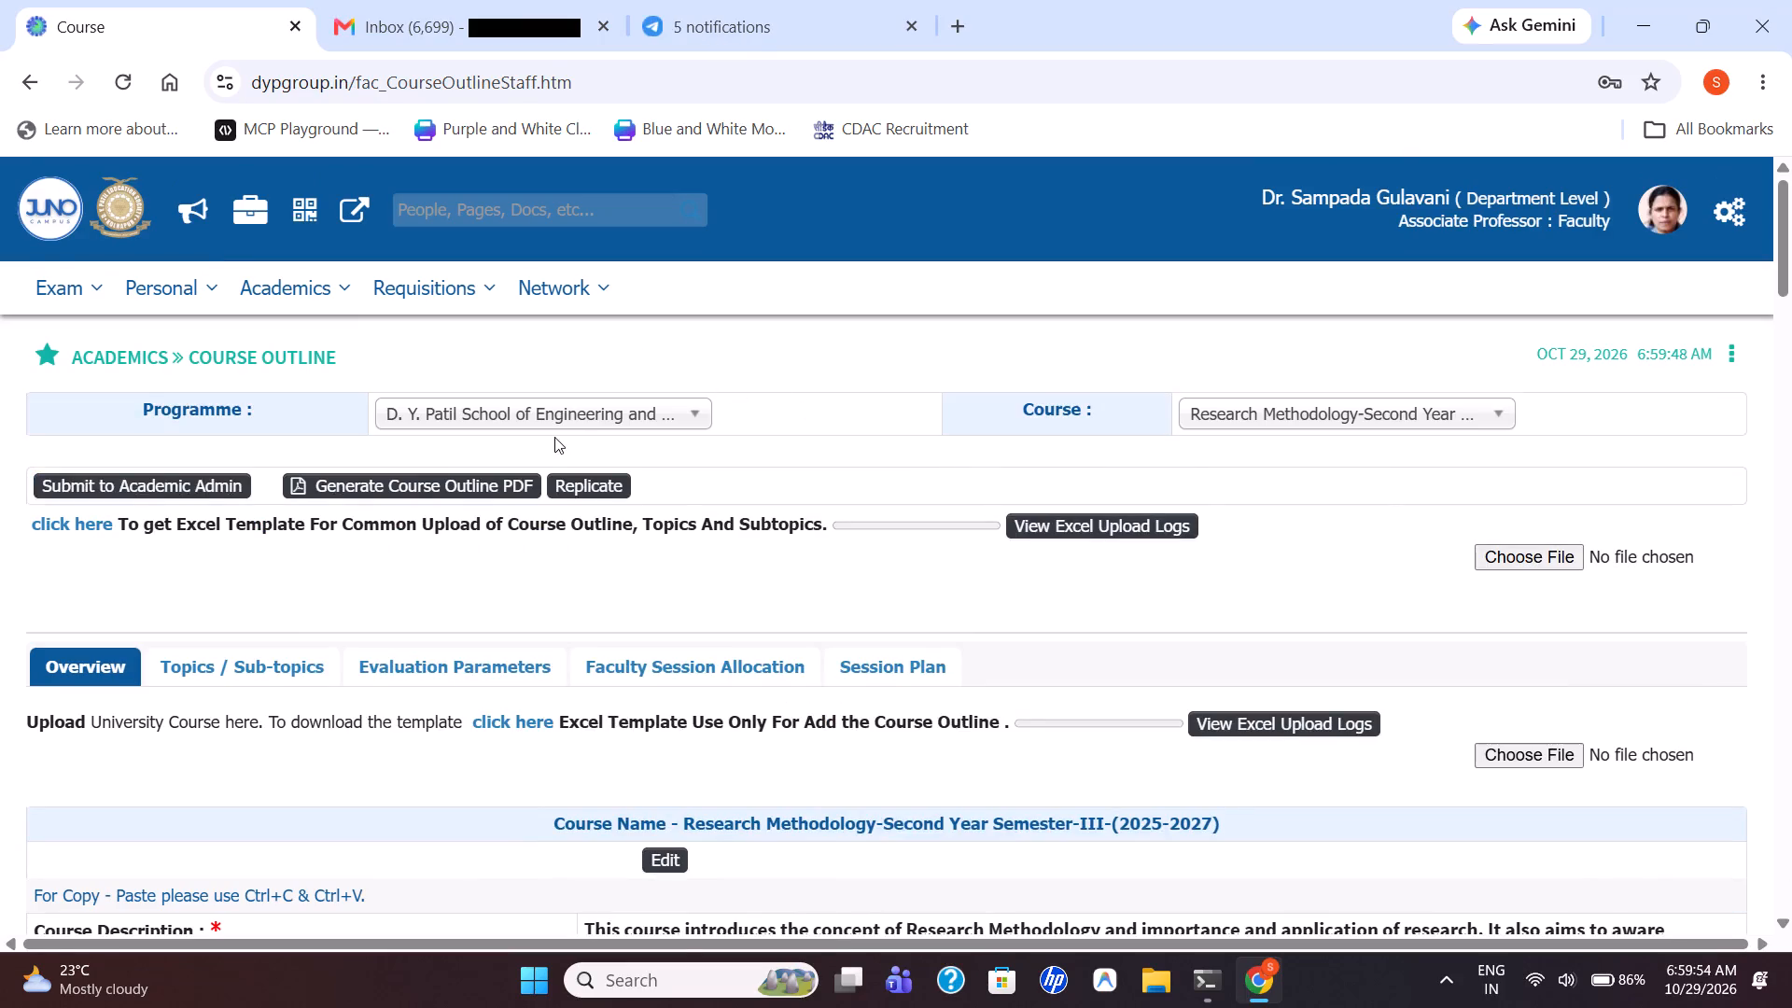
Check which programmes are offered for the course outline, then dismiss the list without changing the programme.
{"action": "left_click", "coordinate": [498, 411]}
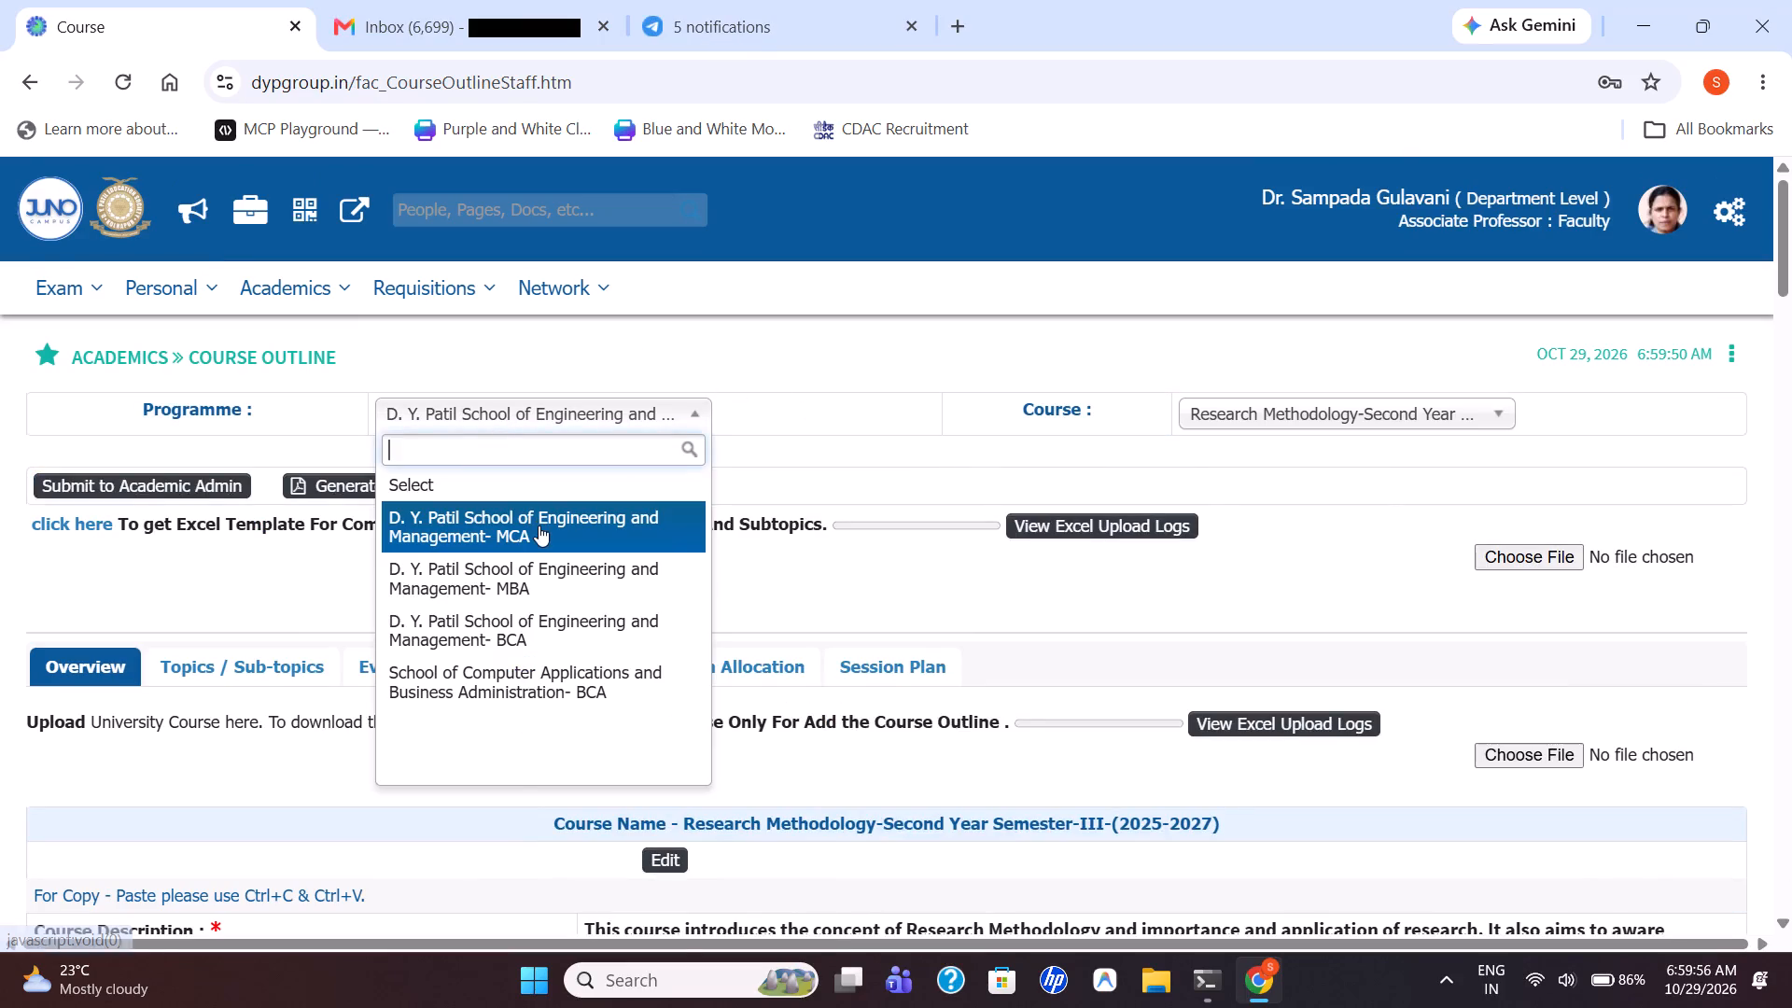
{"action": "left_click", "coordinate": [258, 600]}
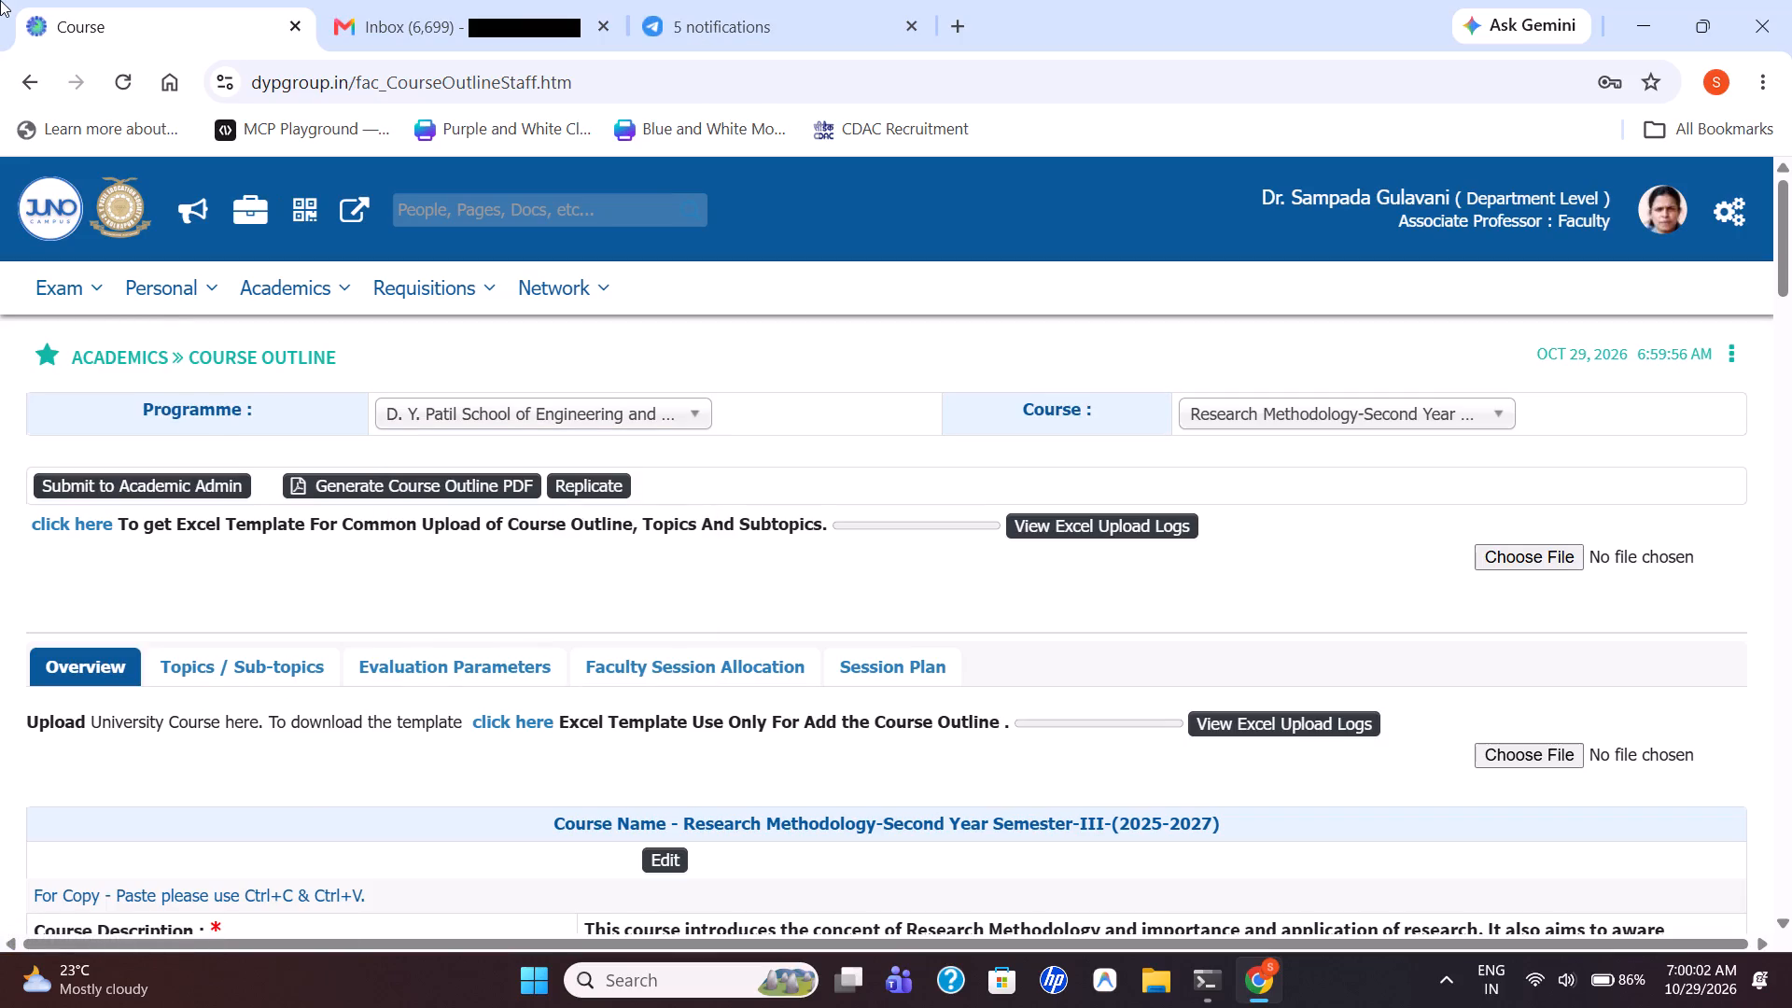
Return to the Research Methodology evaluation sheet and review its subject information.
{"action": "left_click", "coordinate": [36, 80]}
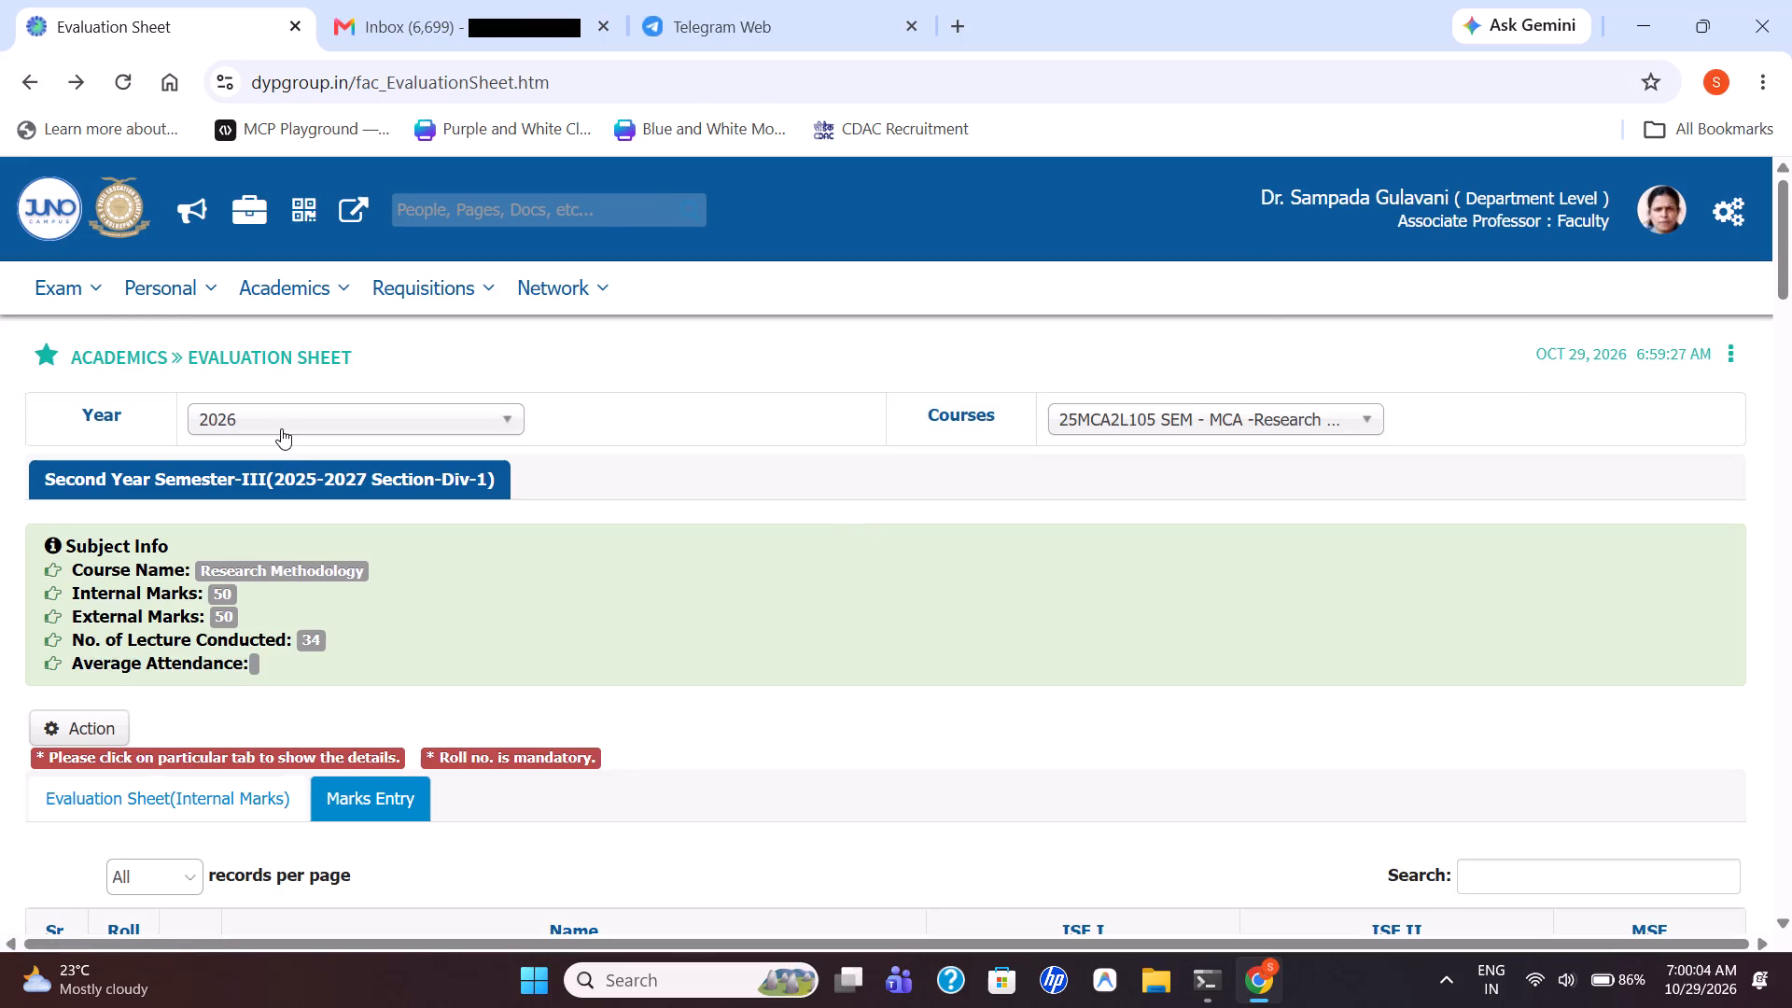
{"action": "scroll", "coordinate": [241, 493], "scroll_direction": "down", "scroll_amount": 4}
{"action": "scroll", "coordinate": [237, 493], "scroll_direction": "up", "scroll_amount": 5}
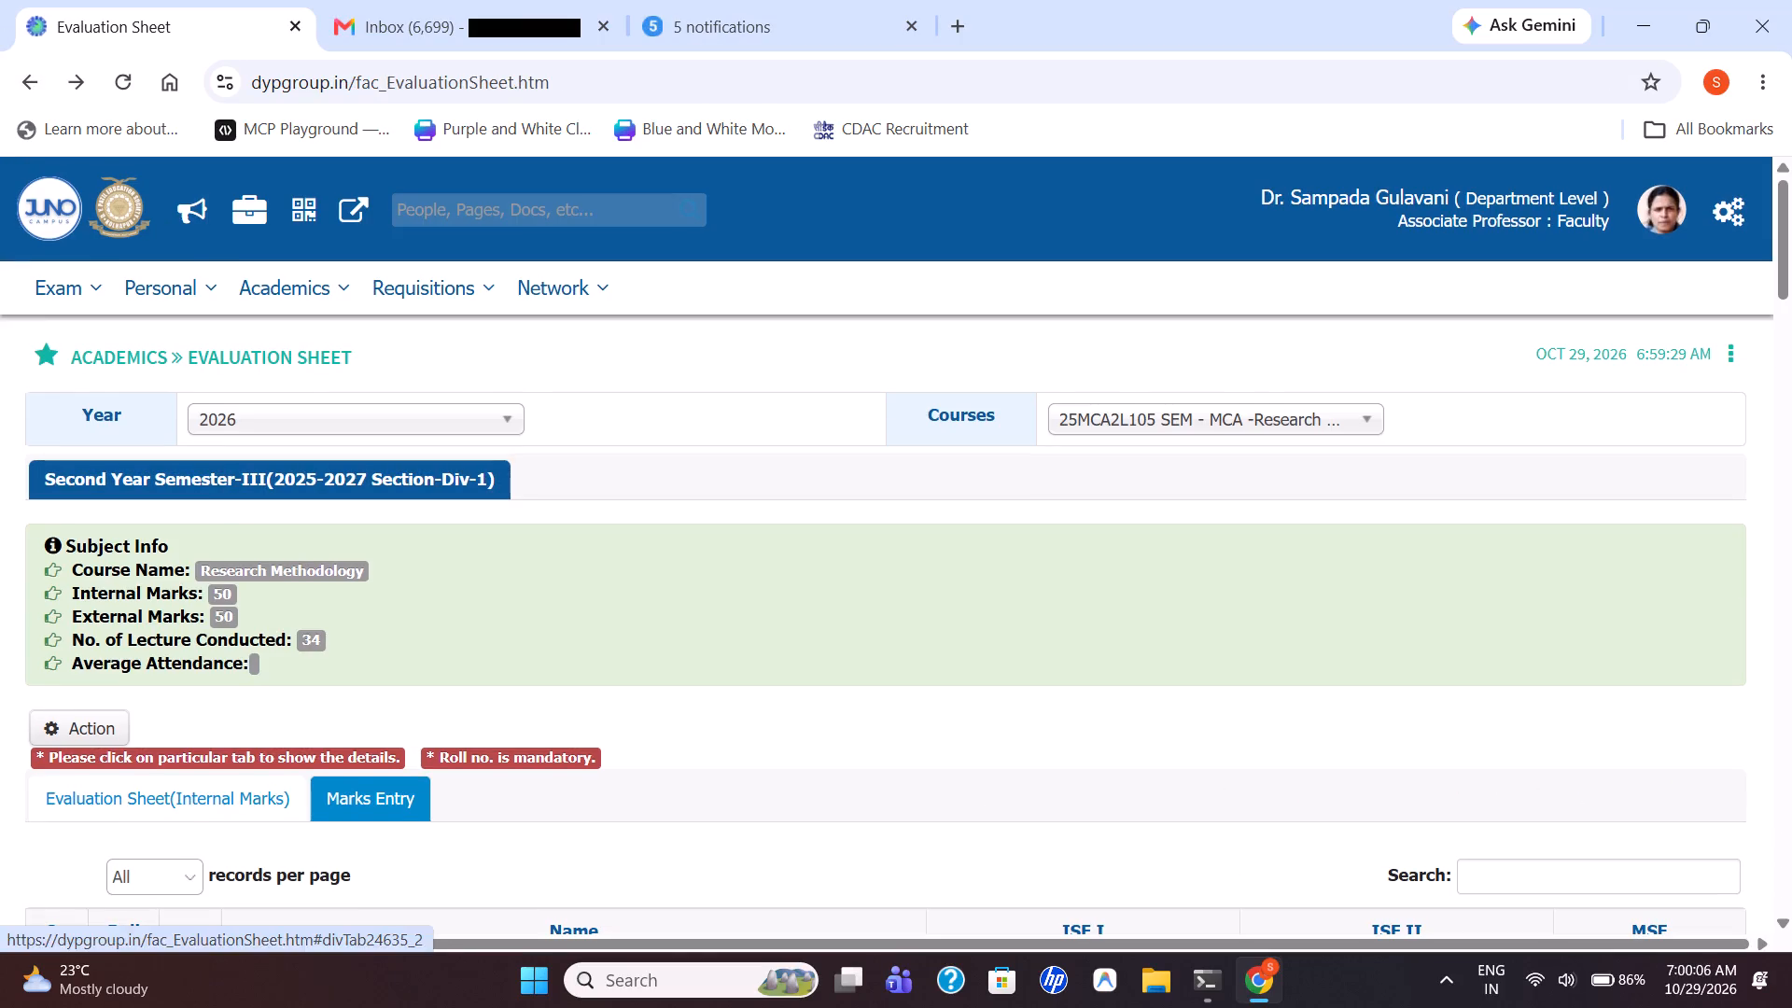
{"action": "left_click_drag", "start_coordinate": [245, 622], "coordinate": [44, 609]}
{"action": "left_click", "coordinate": [44, 609]}
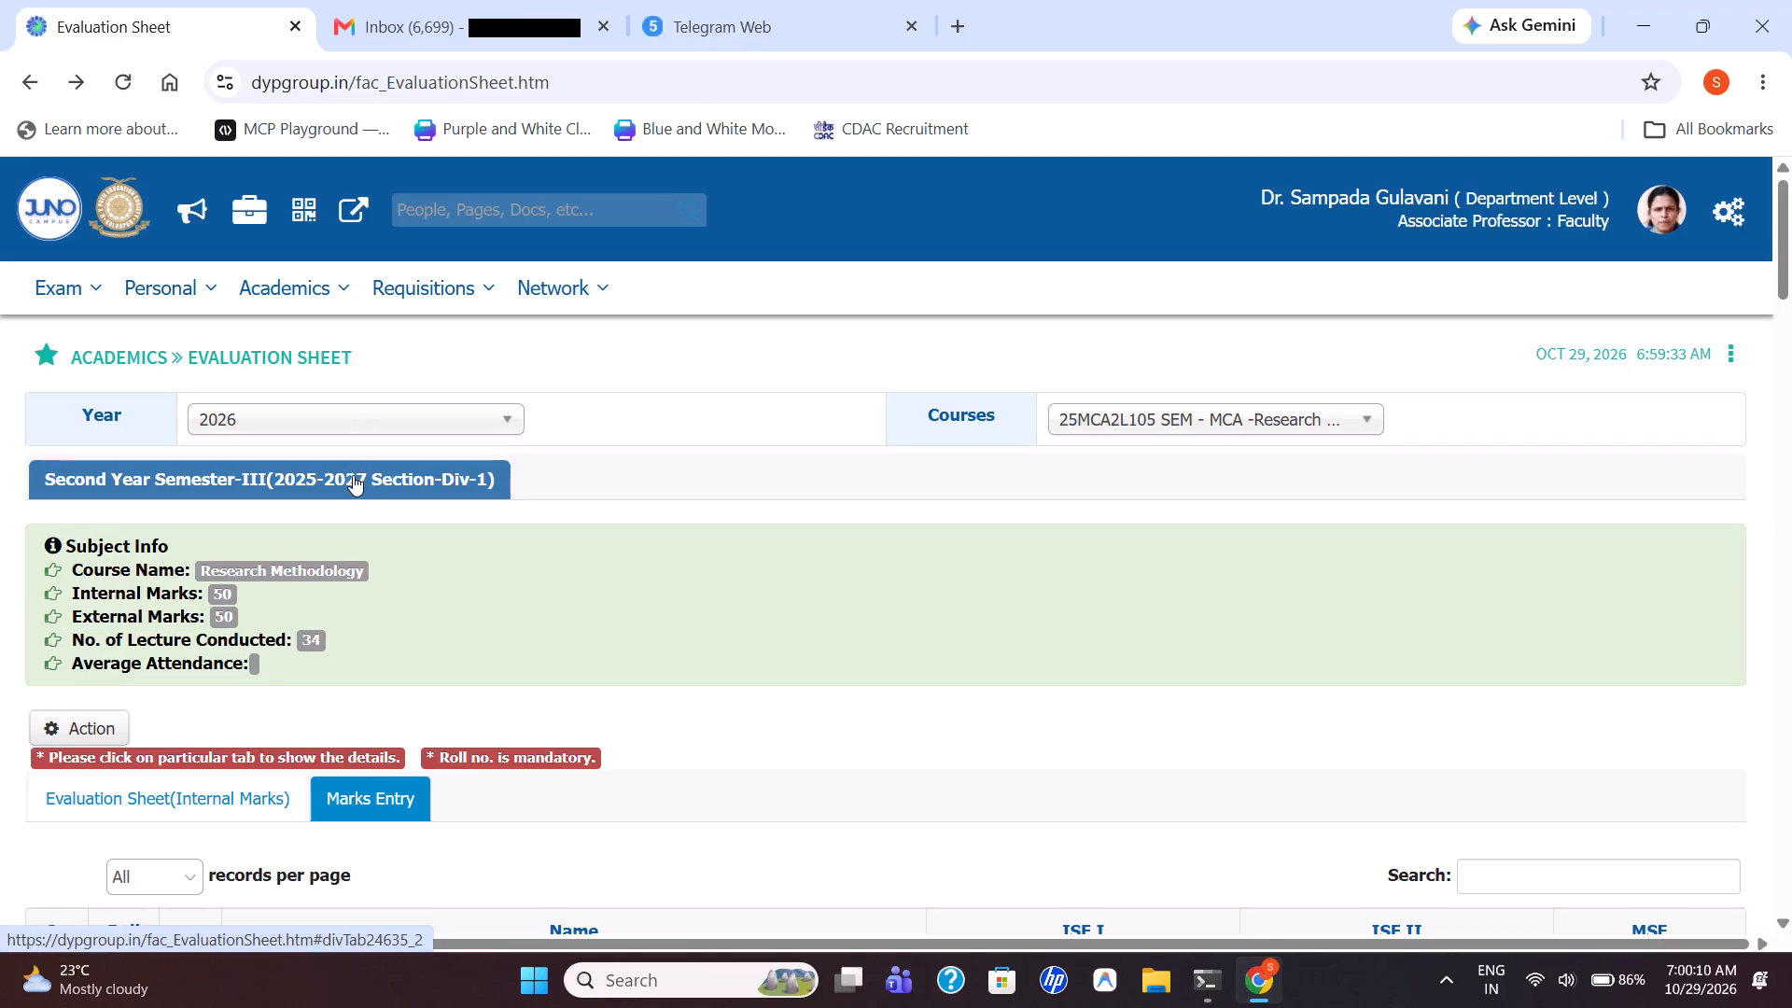
Reload the Second Year Semester-III (2025-2027 Section-Div-1) sheet and examine its internal marks columns.
{"action": "left_click", "coordinate": [225, 485]}
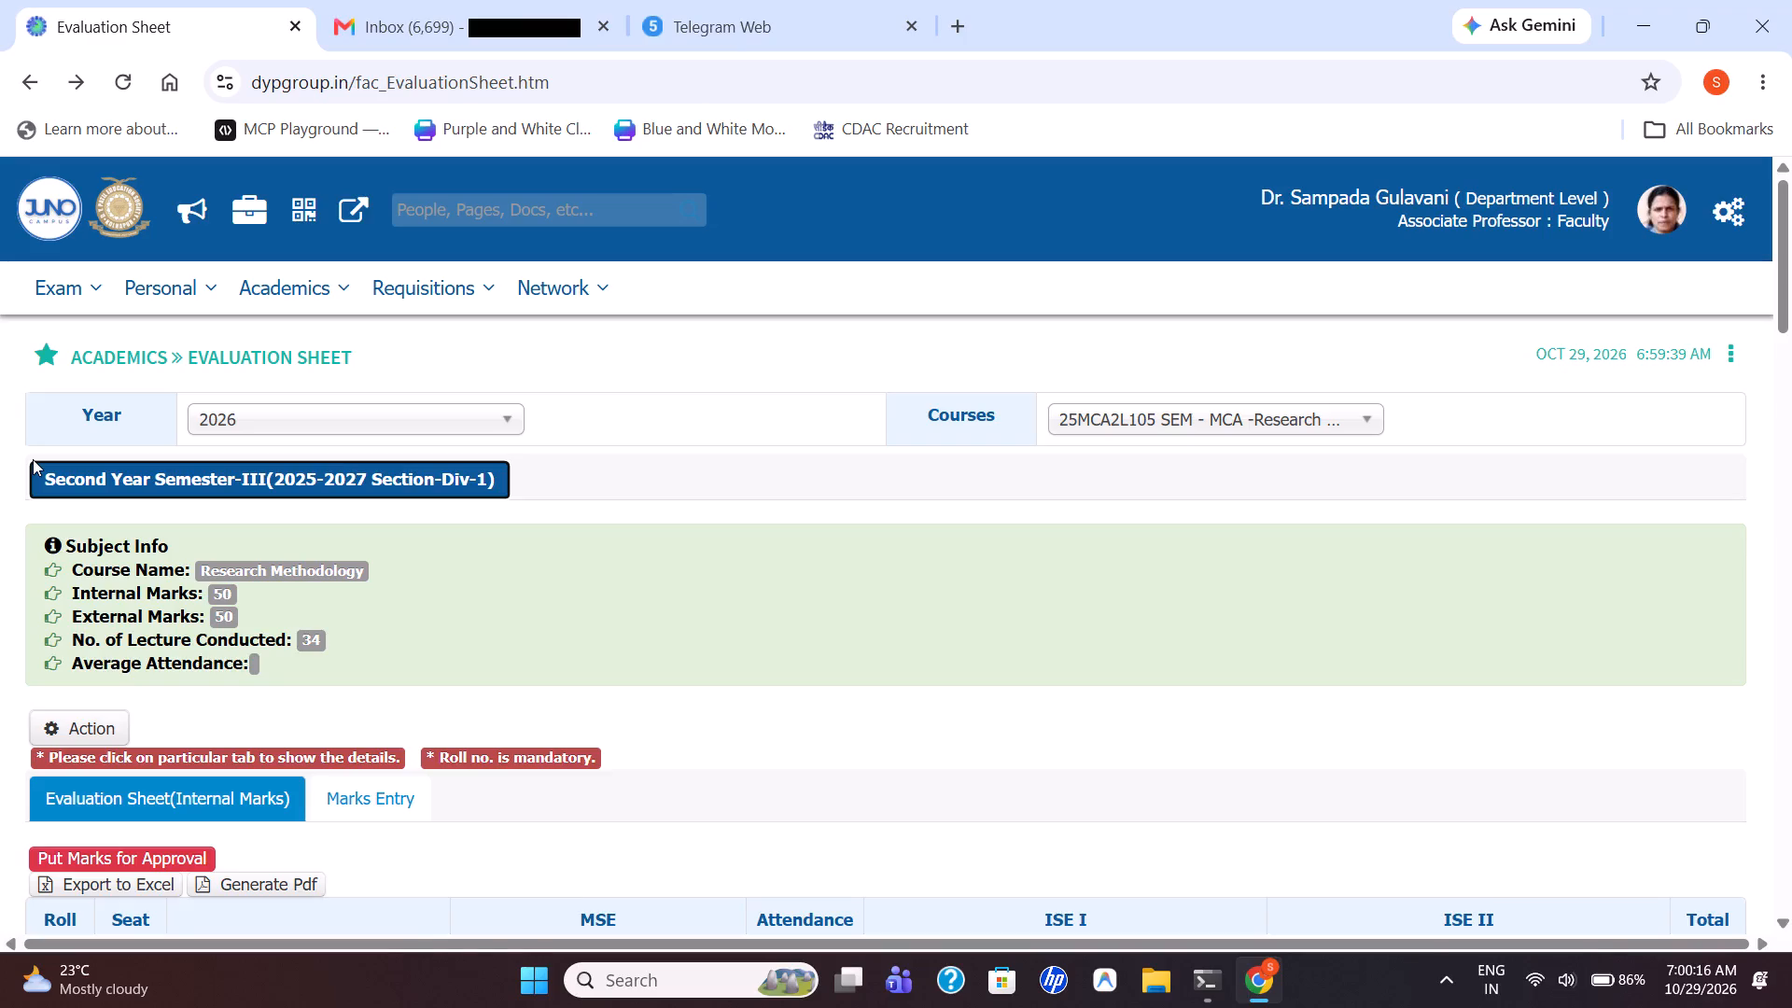
{"action": "left_click", "coordinate": [96, 489]}
{"action": "left_click_drag", "start_coordinate": [199, 486], "coordinate": [246, 486]}
{"action": "scroll", "coordinate": [225, 494], "scroll_direction": "down", "scroll_amount": 6}
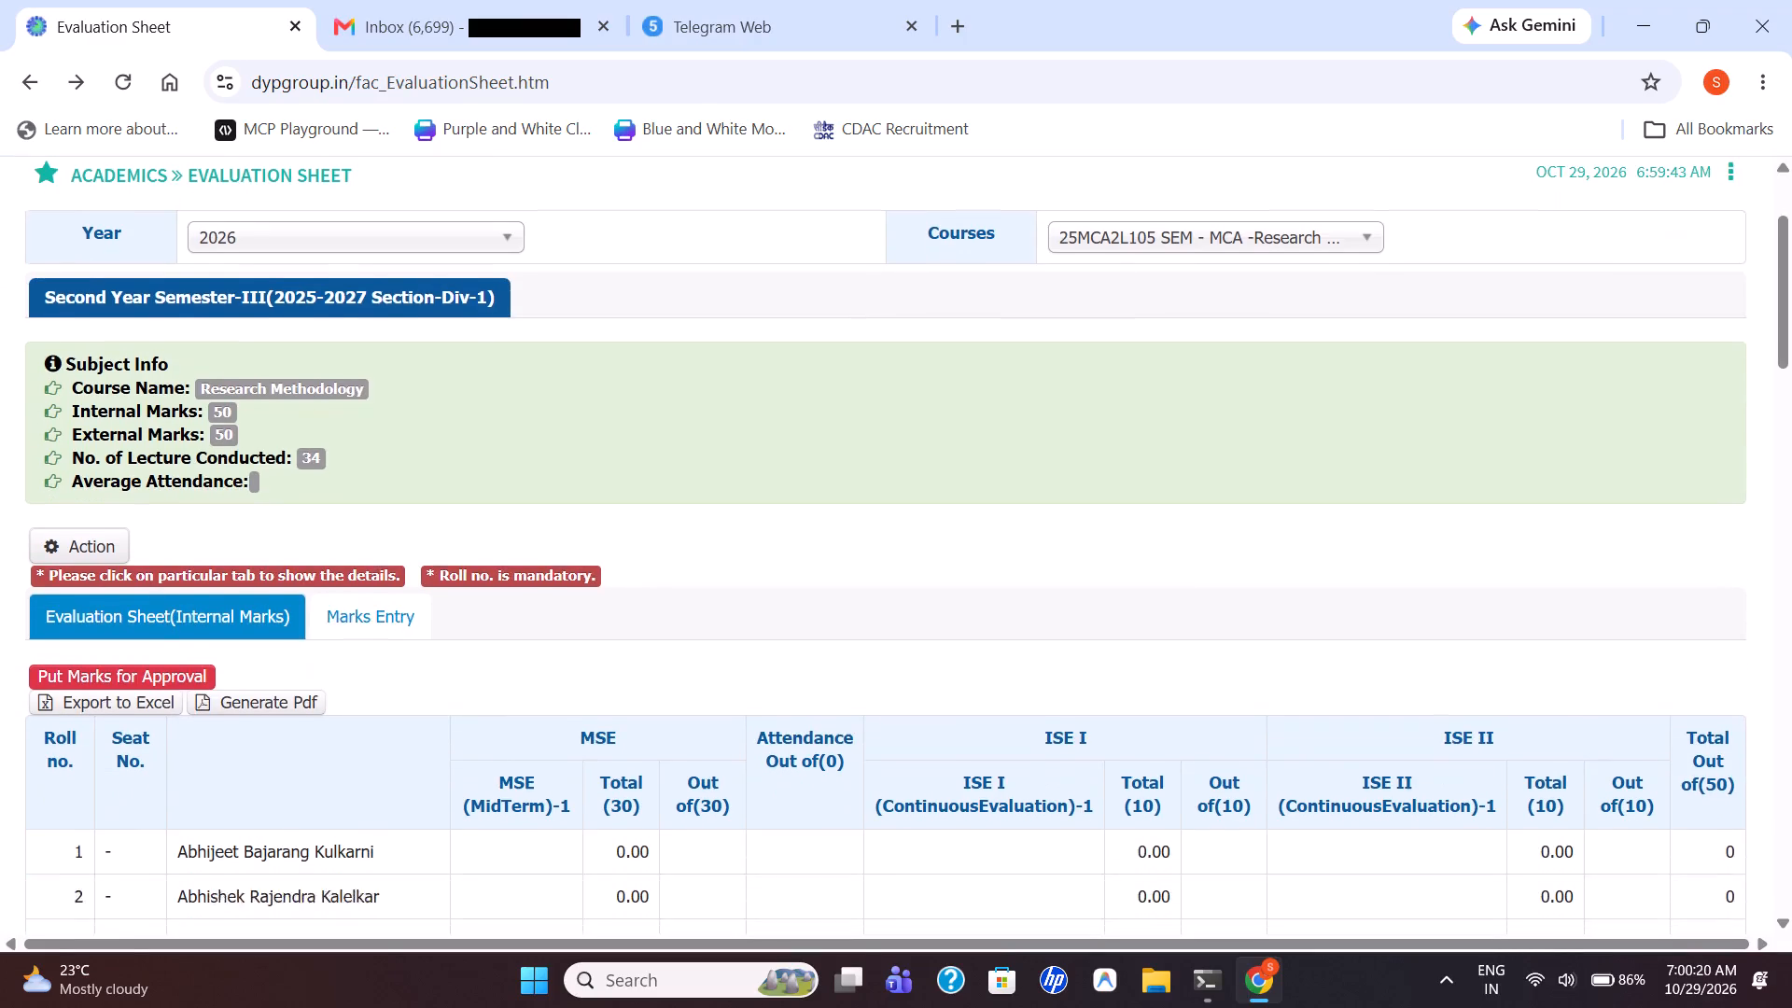
{"action": "scroll", "coordinate": [215, 501], "scroll_direction": "down", "scroll_amount": 1}
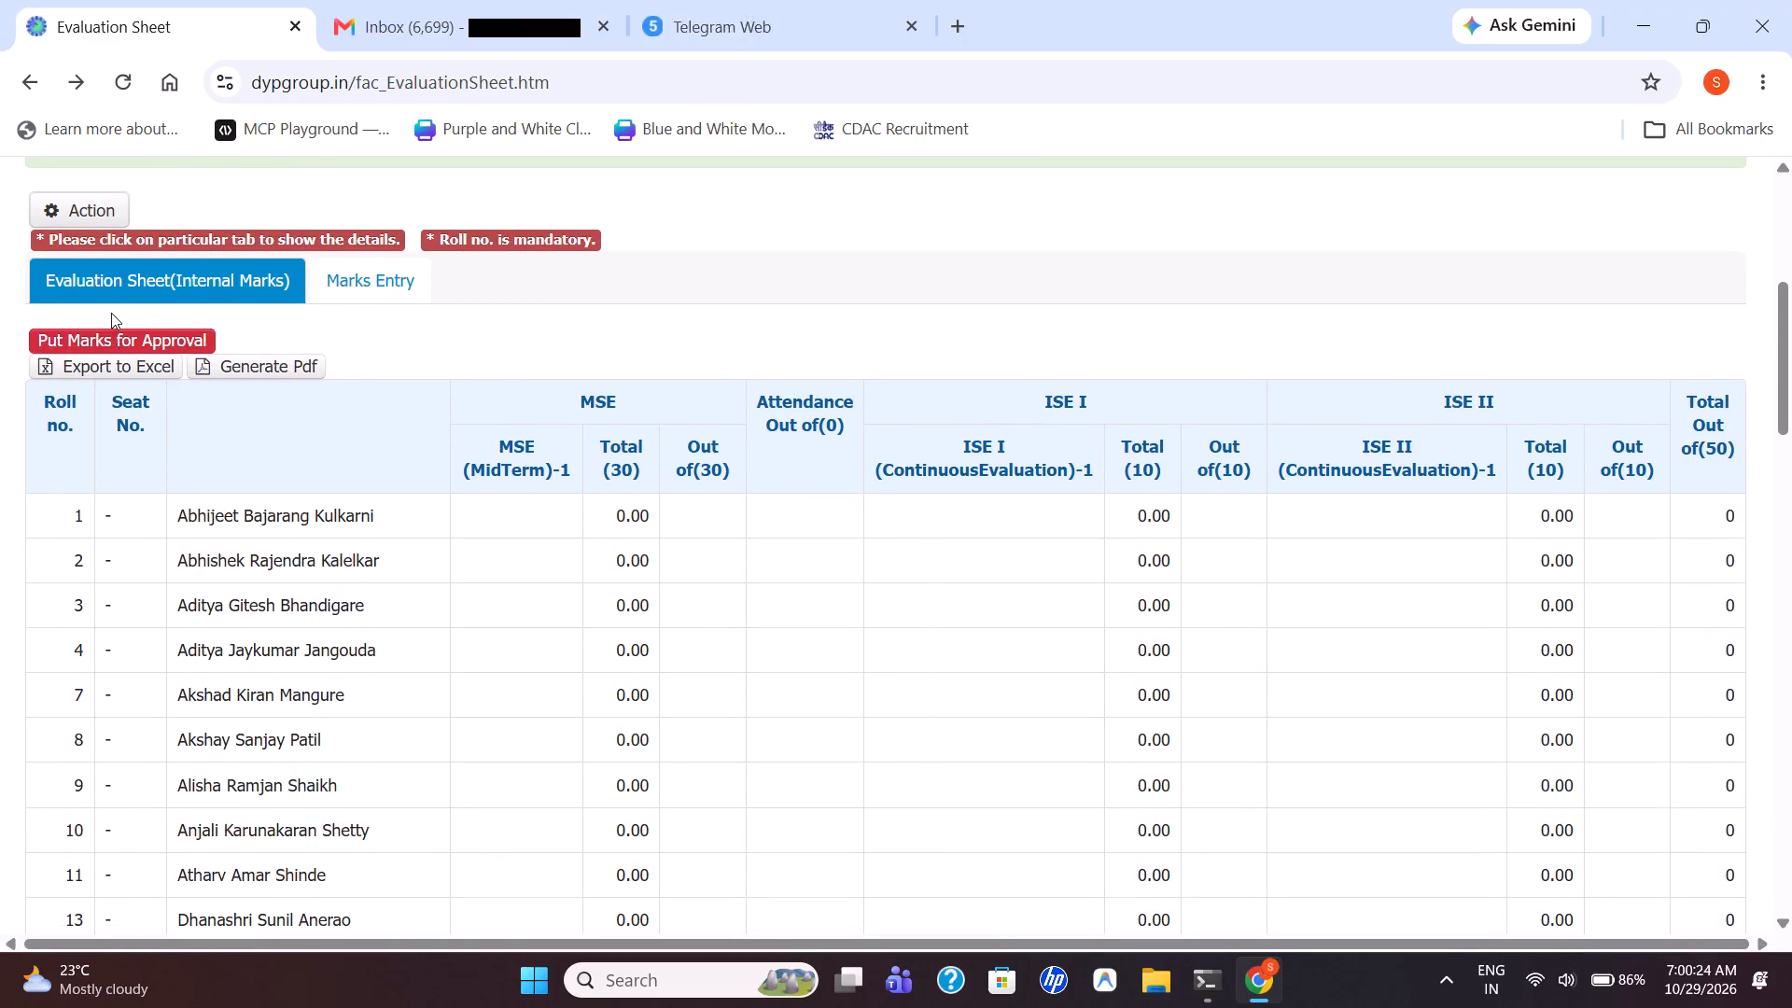
Compare Marks Entry with Evaluation Sheet (Internal Marks), and review the internal marks in the latter down to the last student.
{"action": "left_click", "coordinate": [340, 273]}
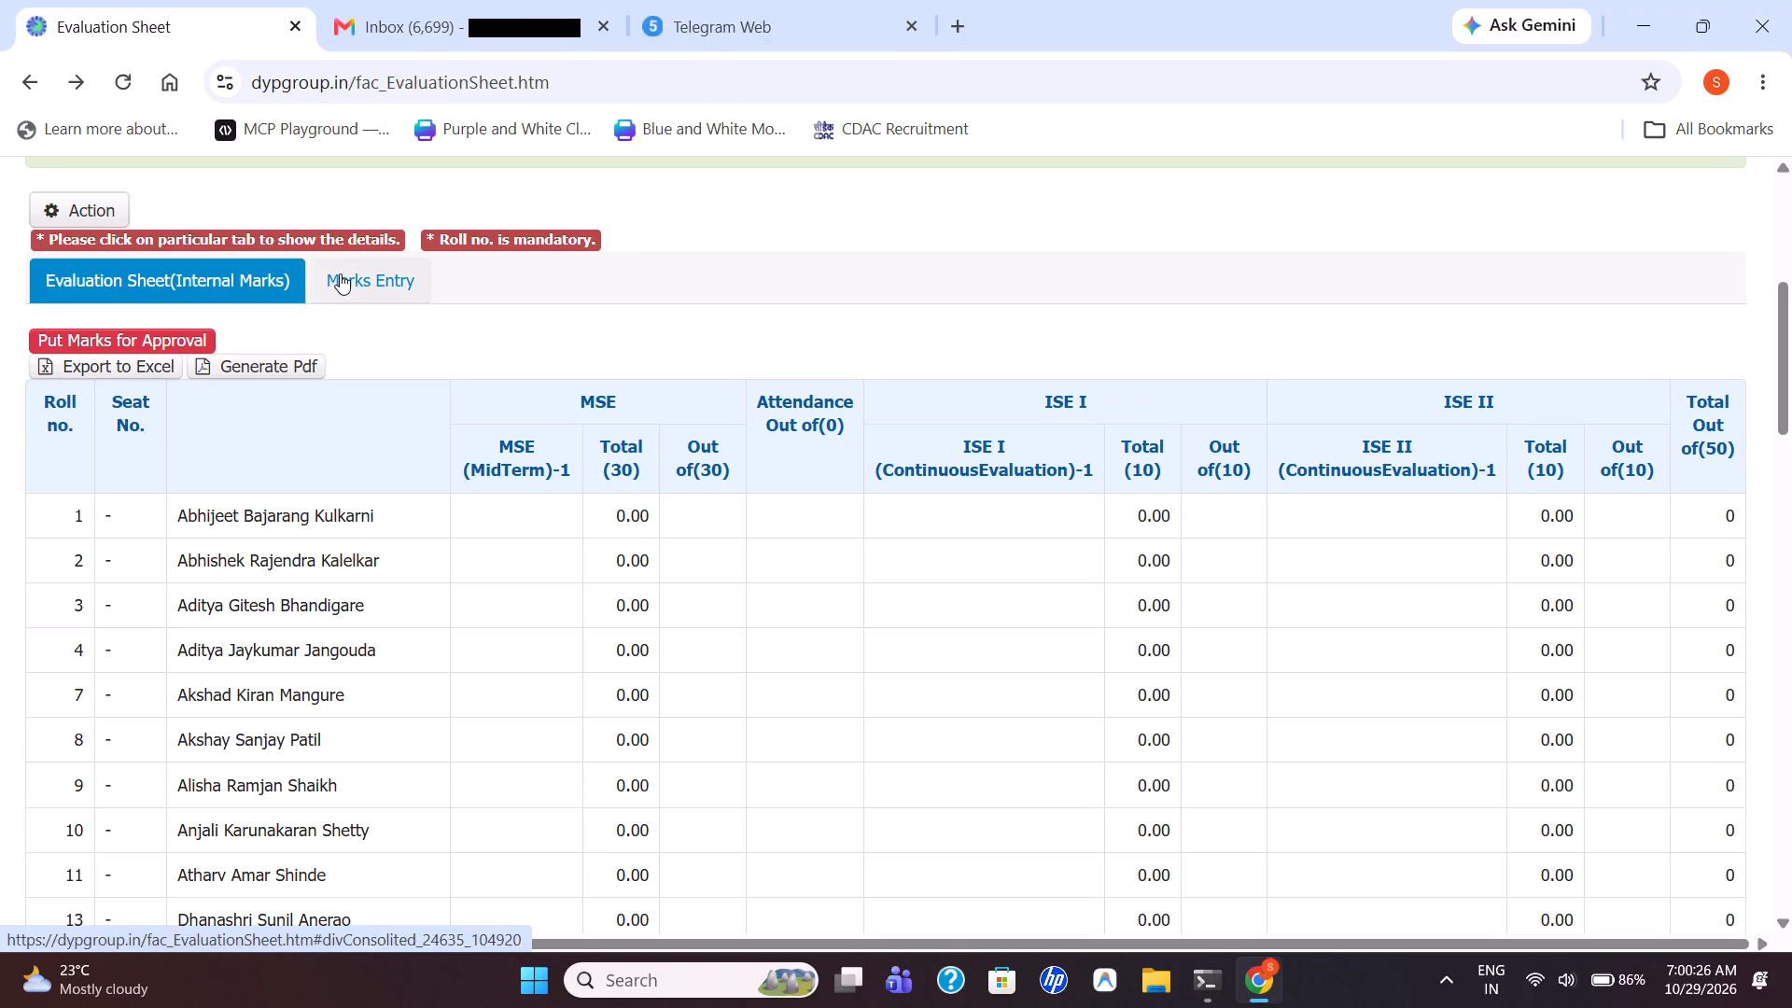
{"action": "left_click", "coordinate": [205, 279]}
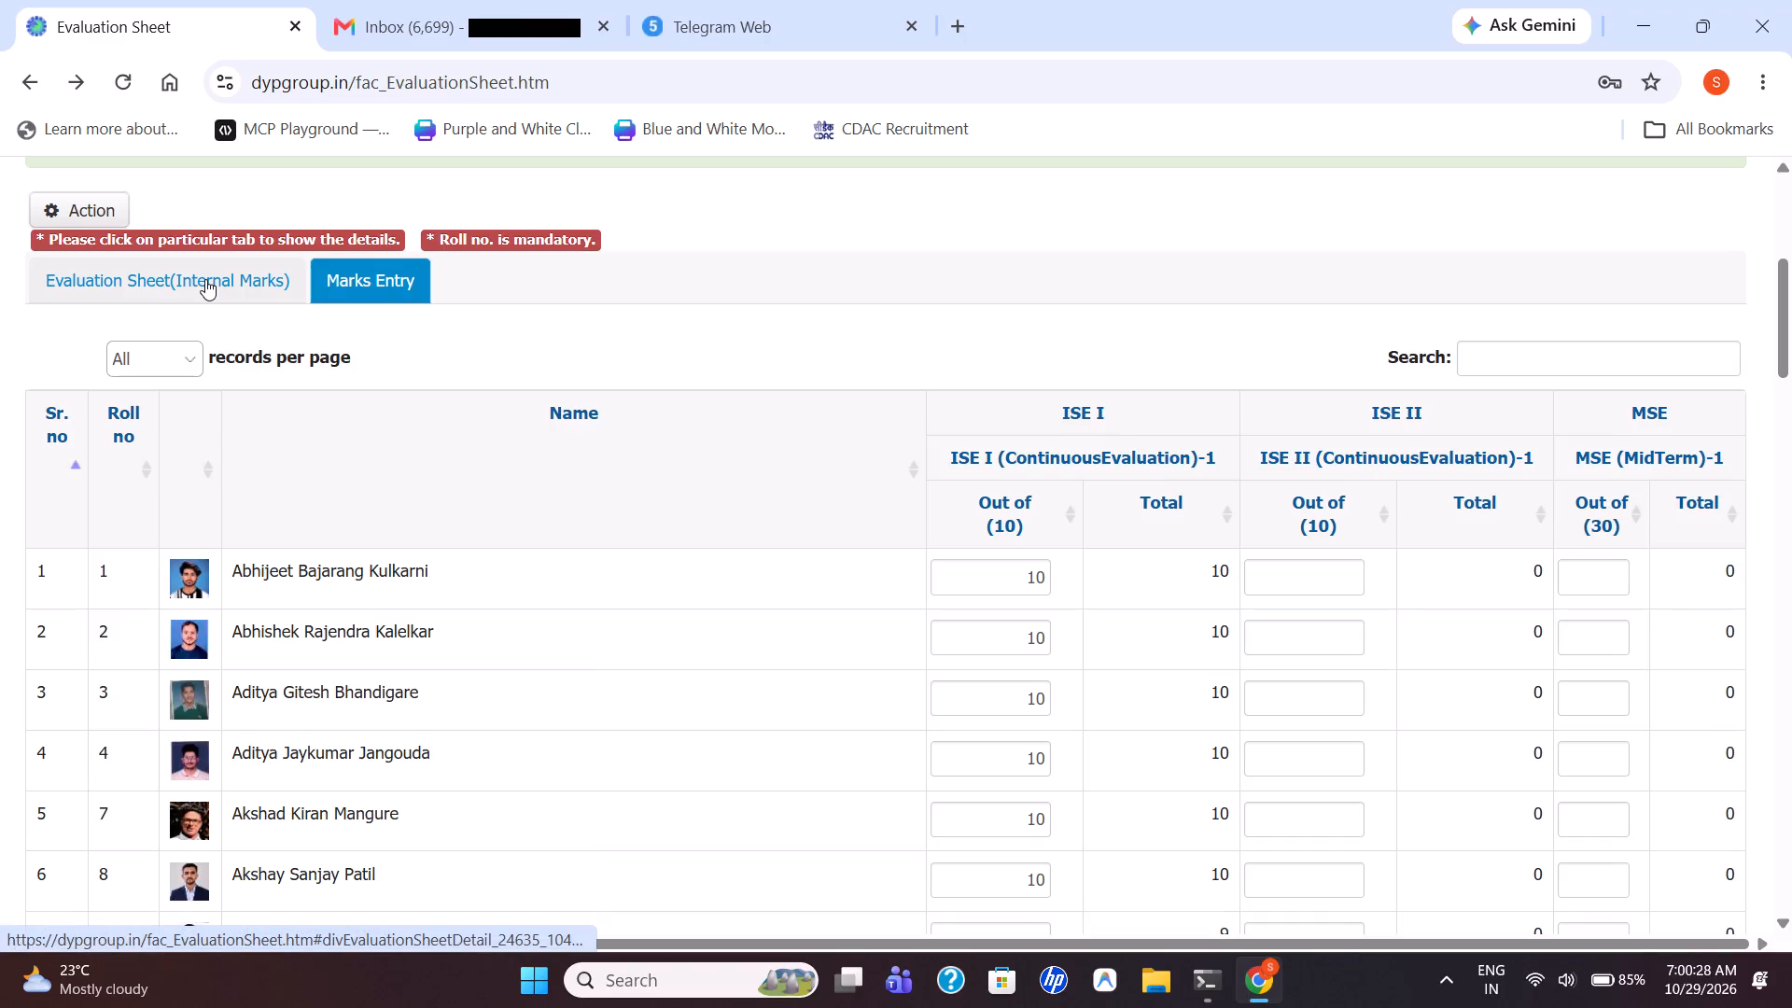
{"action": "left_click", "coordinate": [205, 279]}
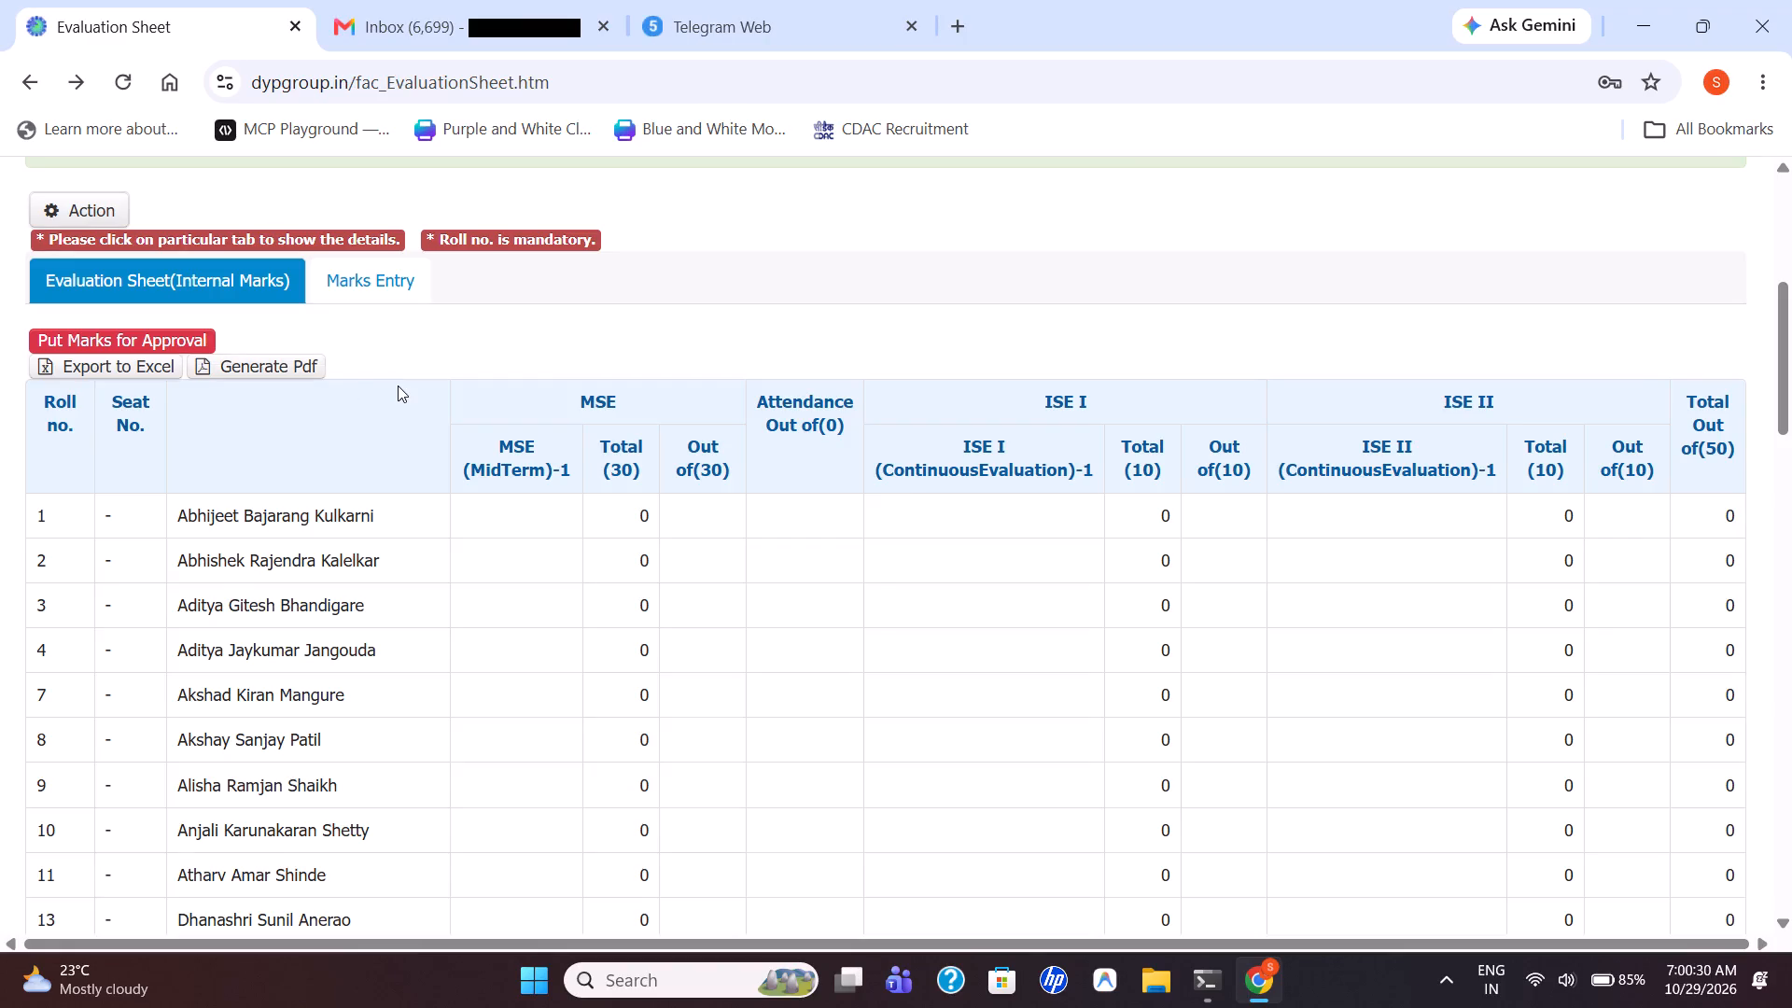
{"action": "scroll", "coordinate": [985, 508], "scroll_direction": "up", "scroll_amount": 3}
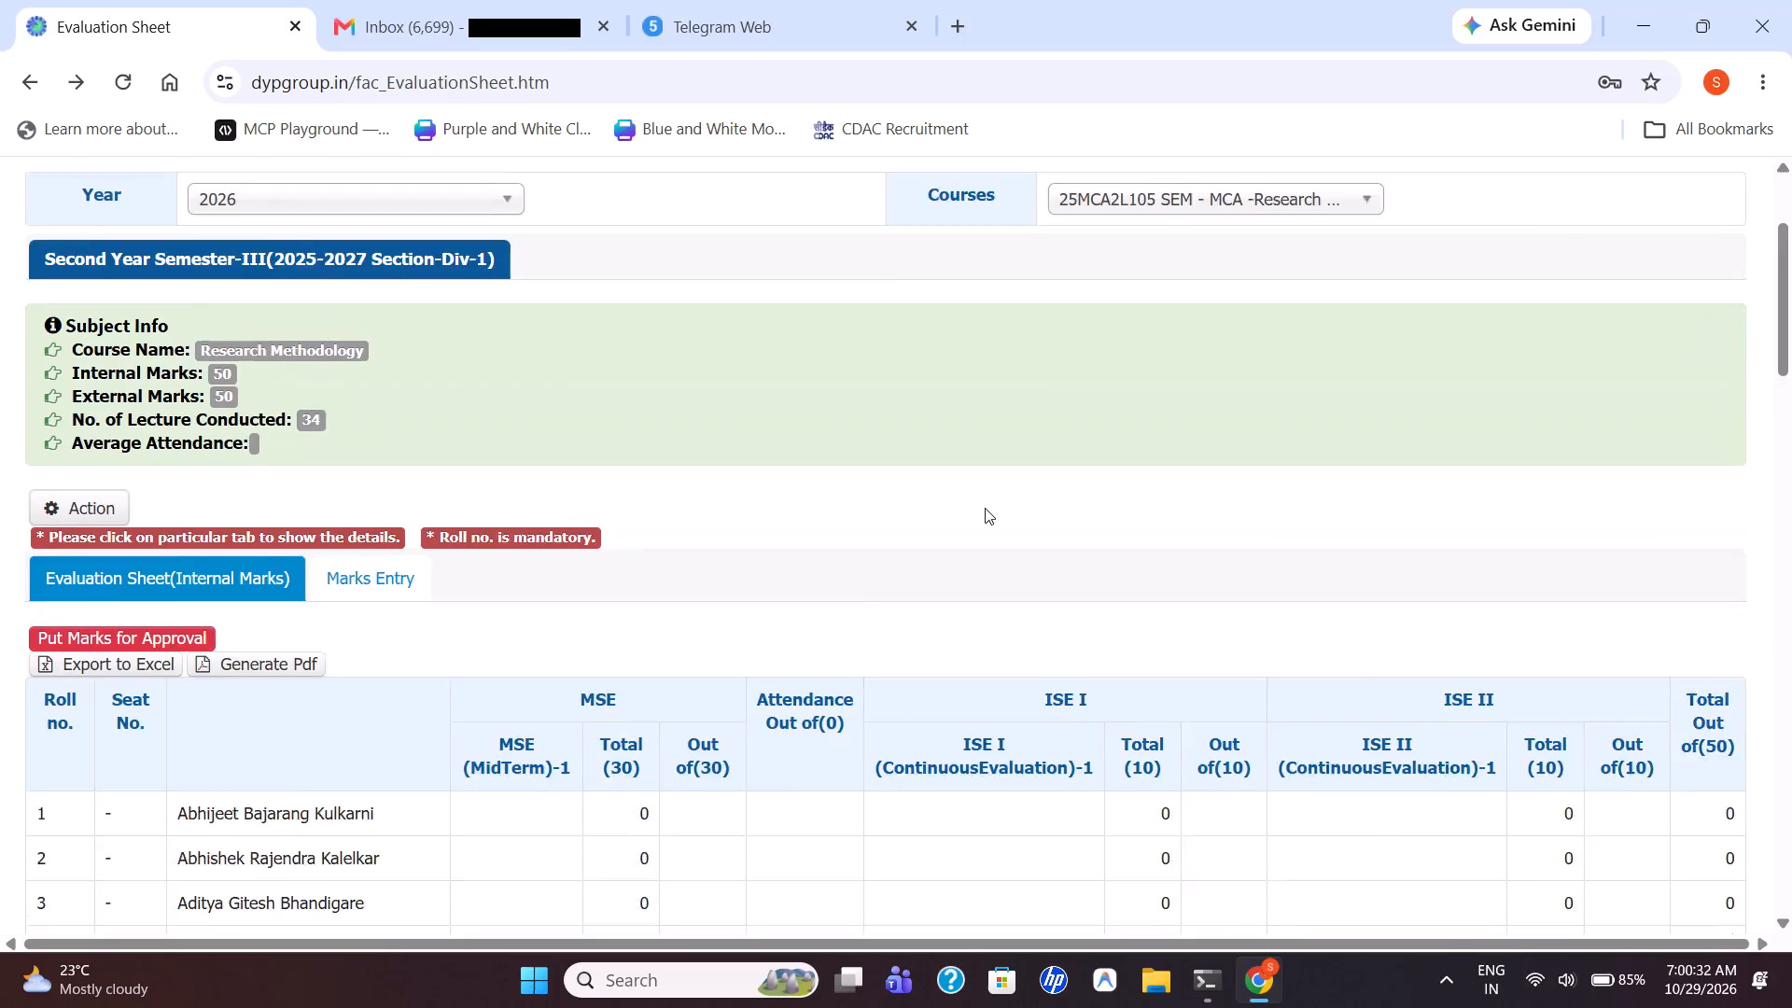
{"action": "scroll", "coordinate": [985, 508], "scroll_direction": "down", "scroll_amount": 9}
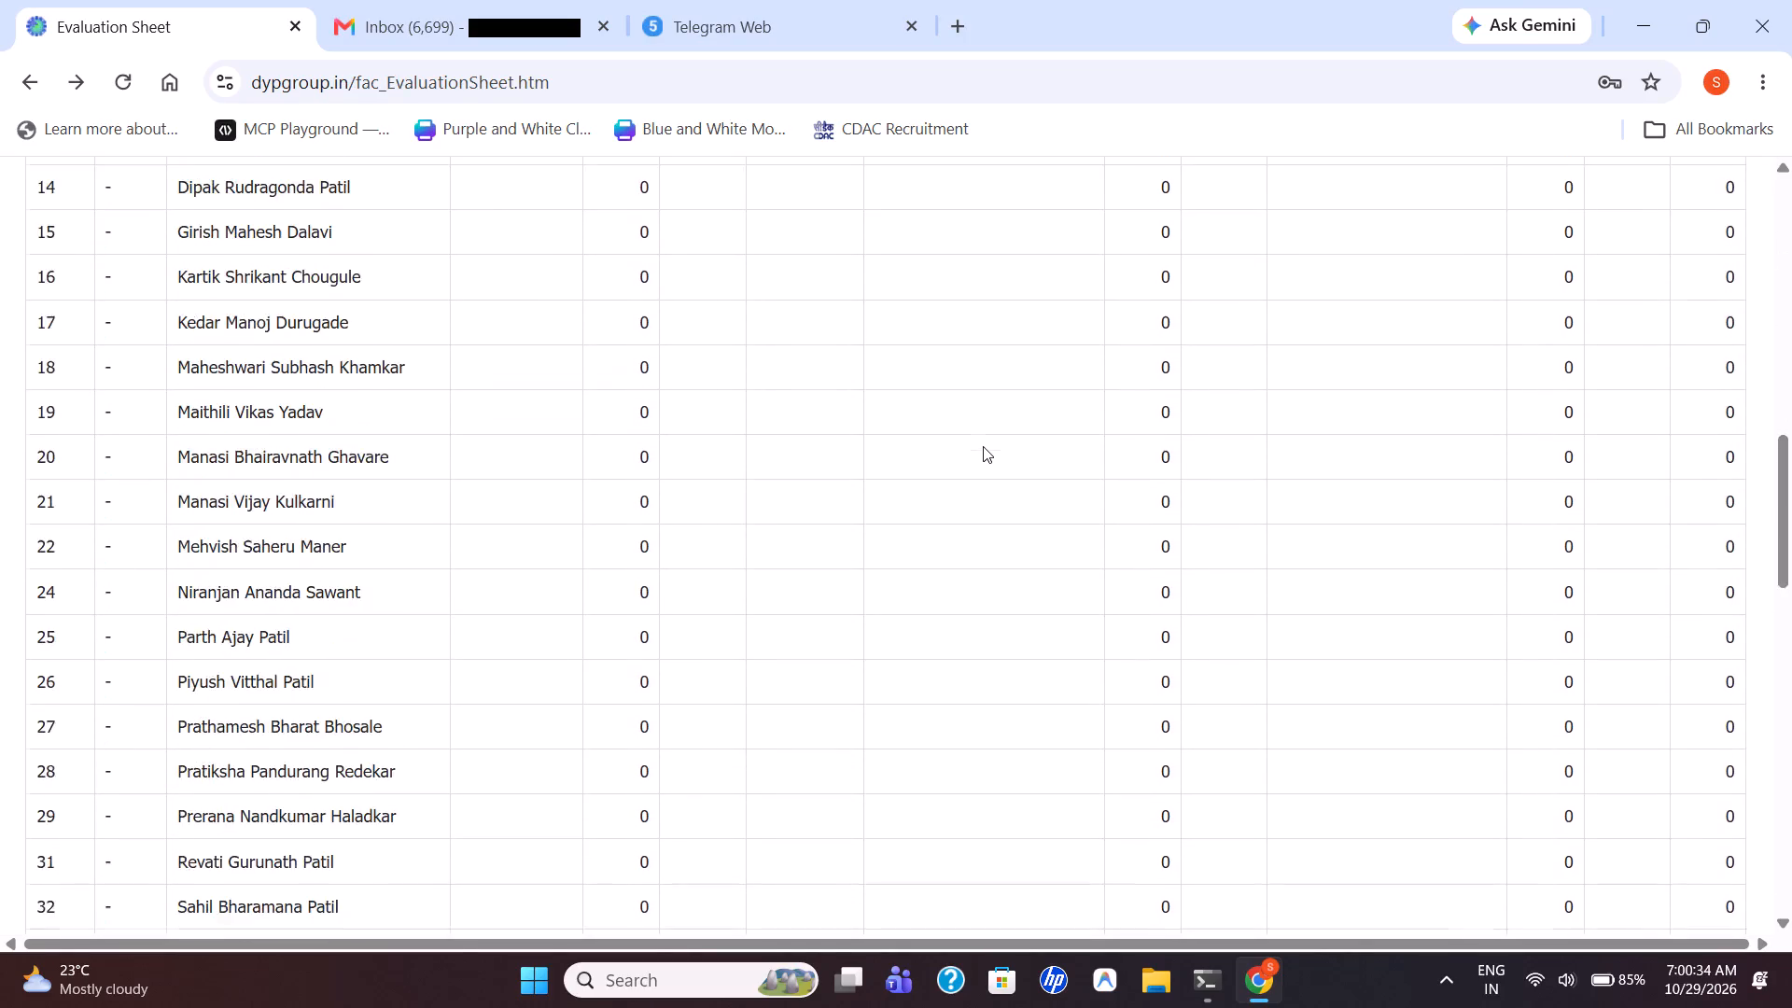
{"action": "scroll", "coordinate": [983, 446], "scroll_direction": "down", "scroll_amount": 17}
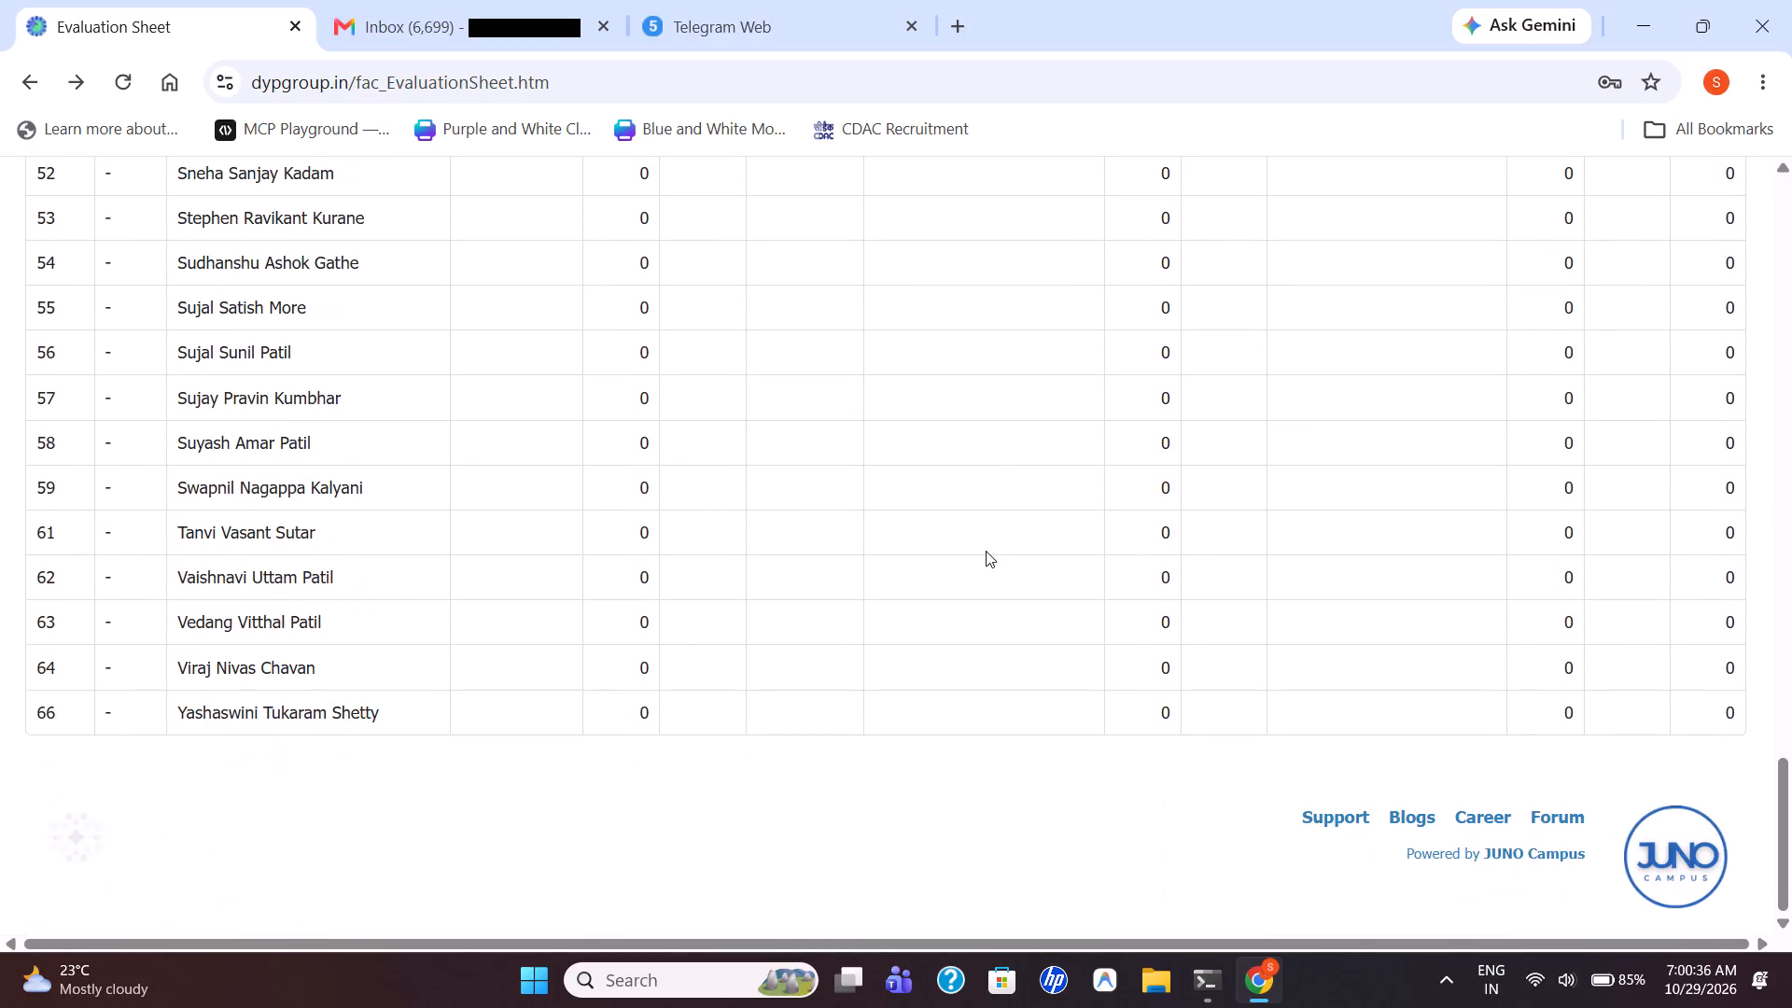
Switch to Marks Entry for Research Methodology and review the ISE I, ISE II and MSE marks down to the last student.
{"action": "scroll", "coordinate": [986, 551], "scroll_direction": "down", "scroll_amount": 1}
{"action": "scroll", "coordinate": [986, 551], "scroll_direction": "up", "scroll_amount": 20}
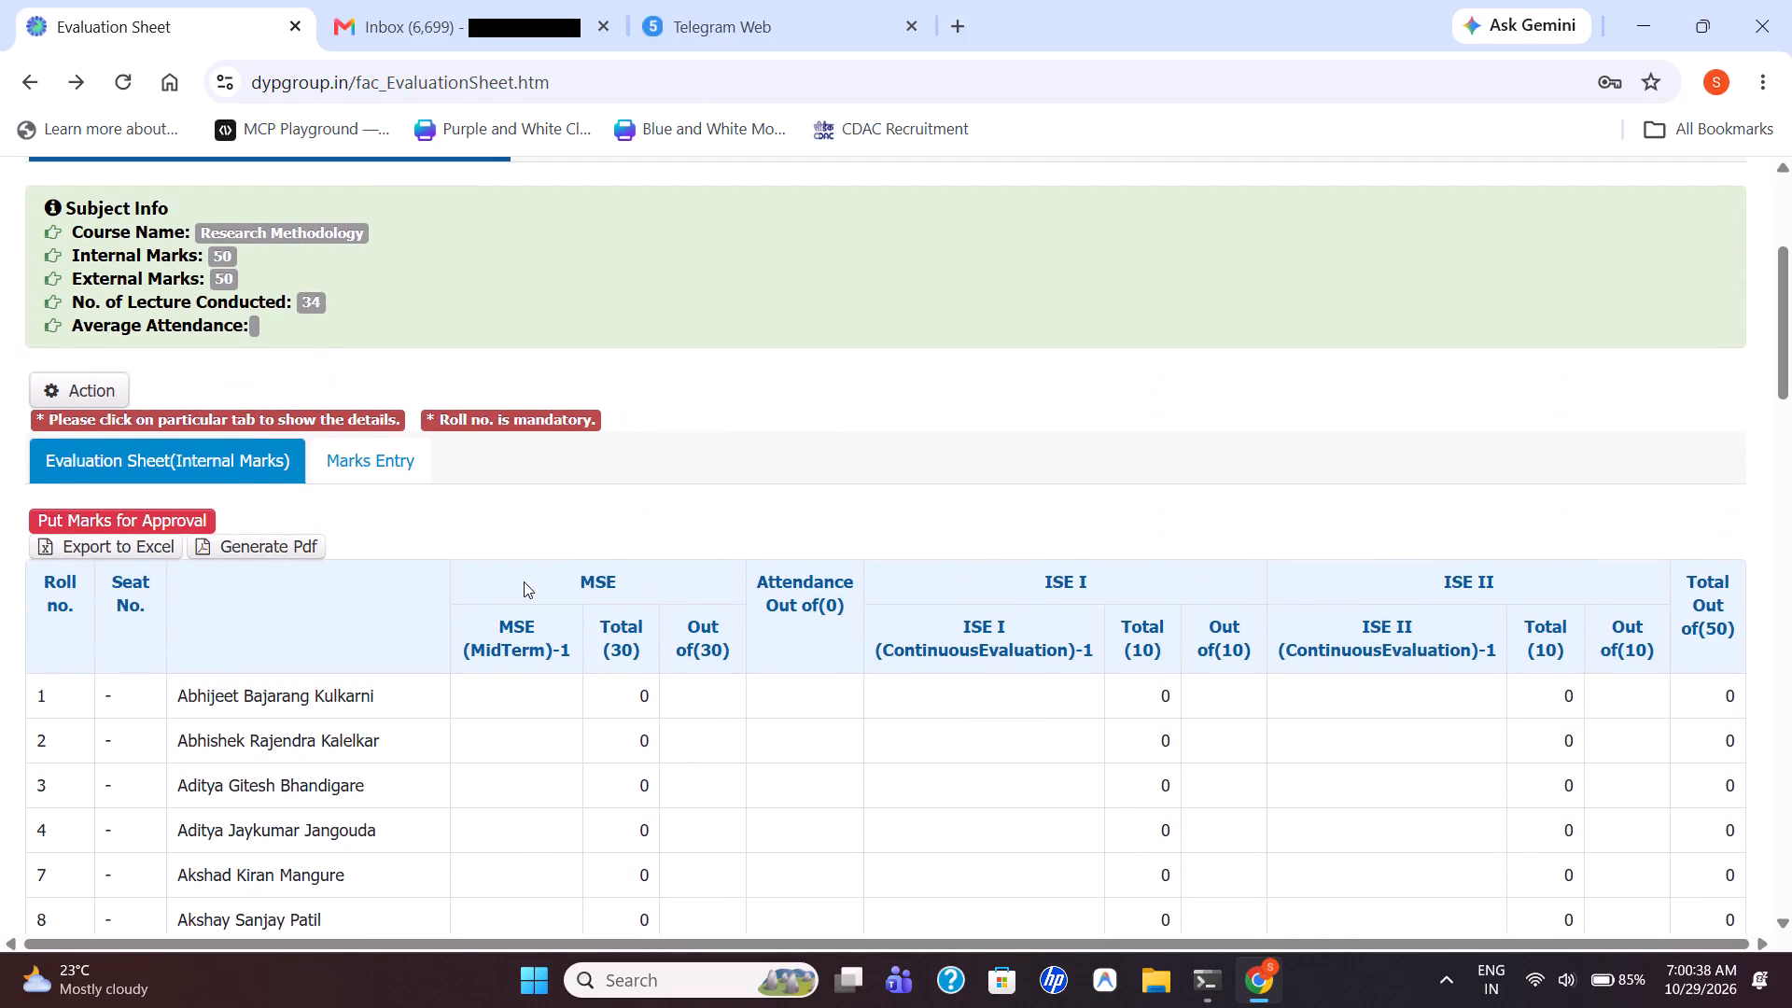
{"action": "left_click", "coordinate": [390, 442]}
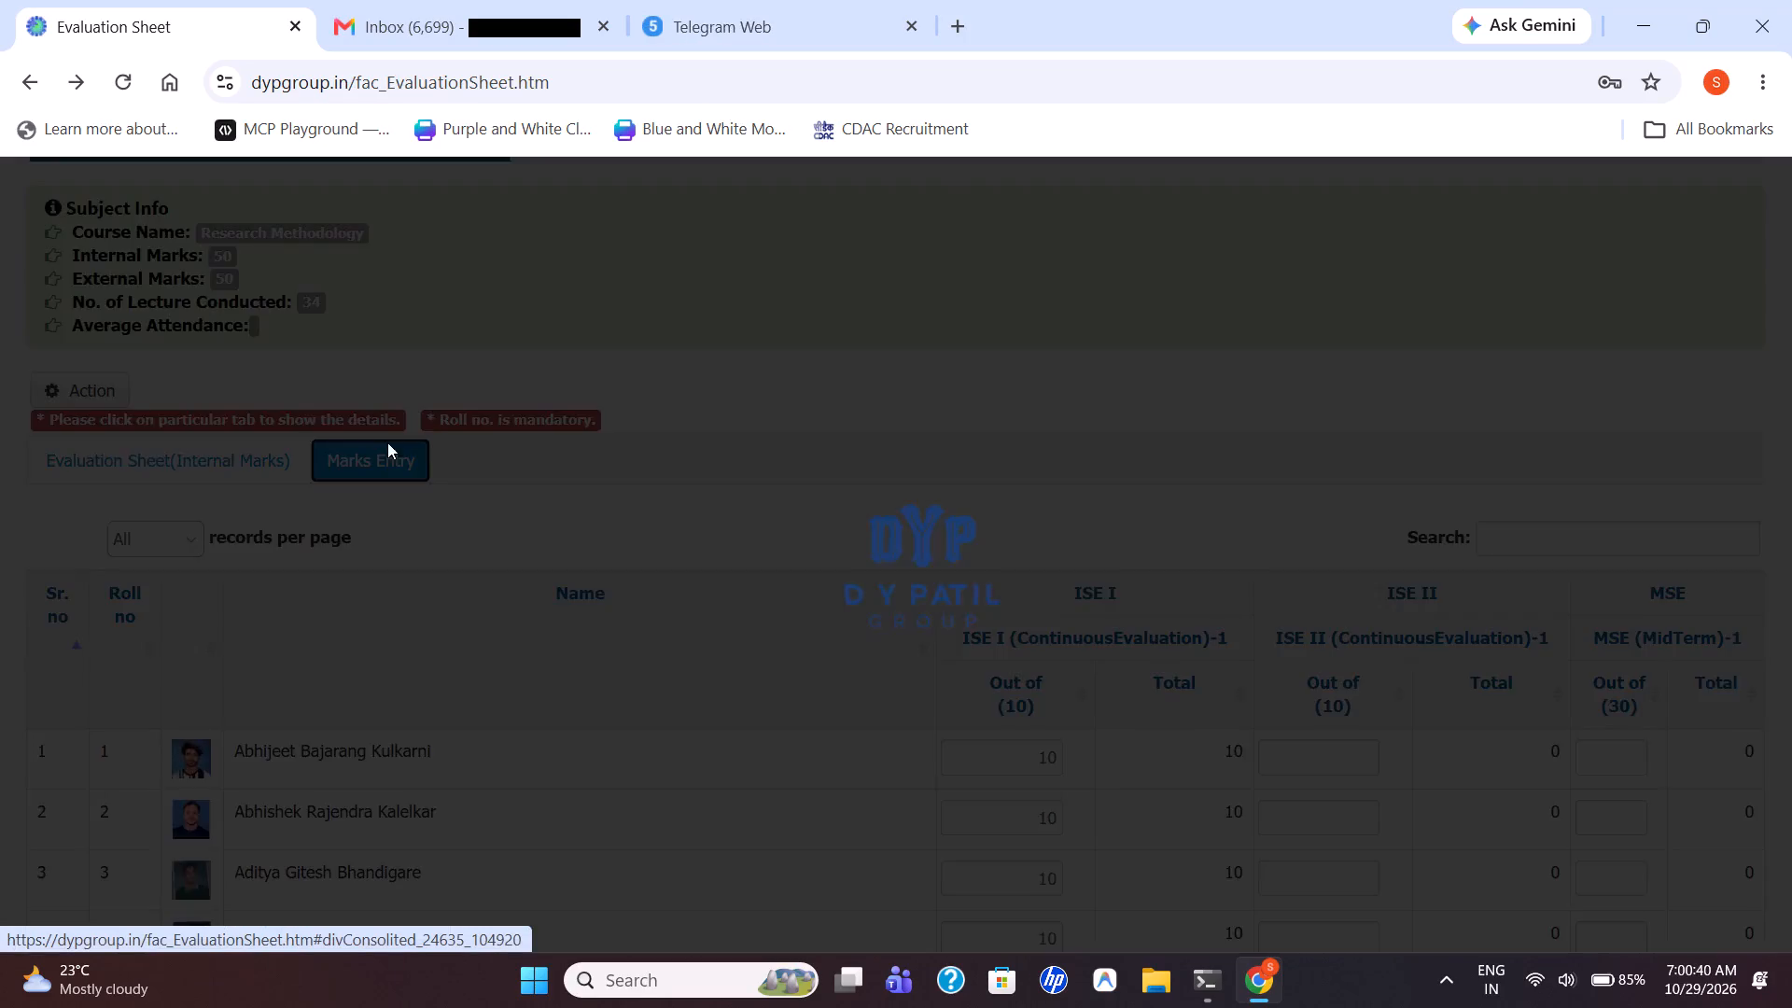
{"action": "scroll", "coordinate": [487, 517], "scroll_direction": "down", "scroll_amount": 19}
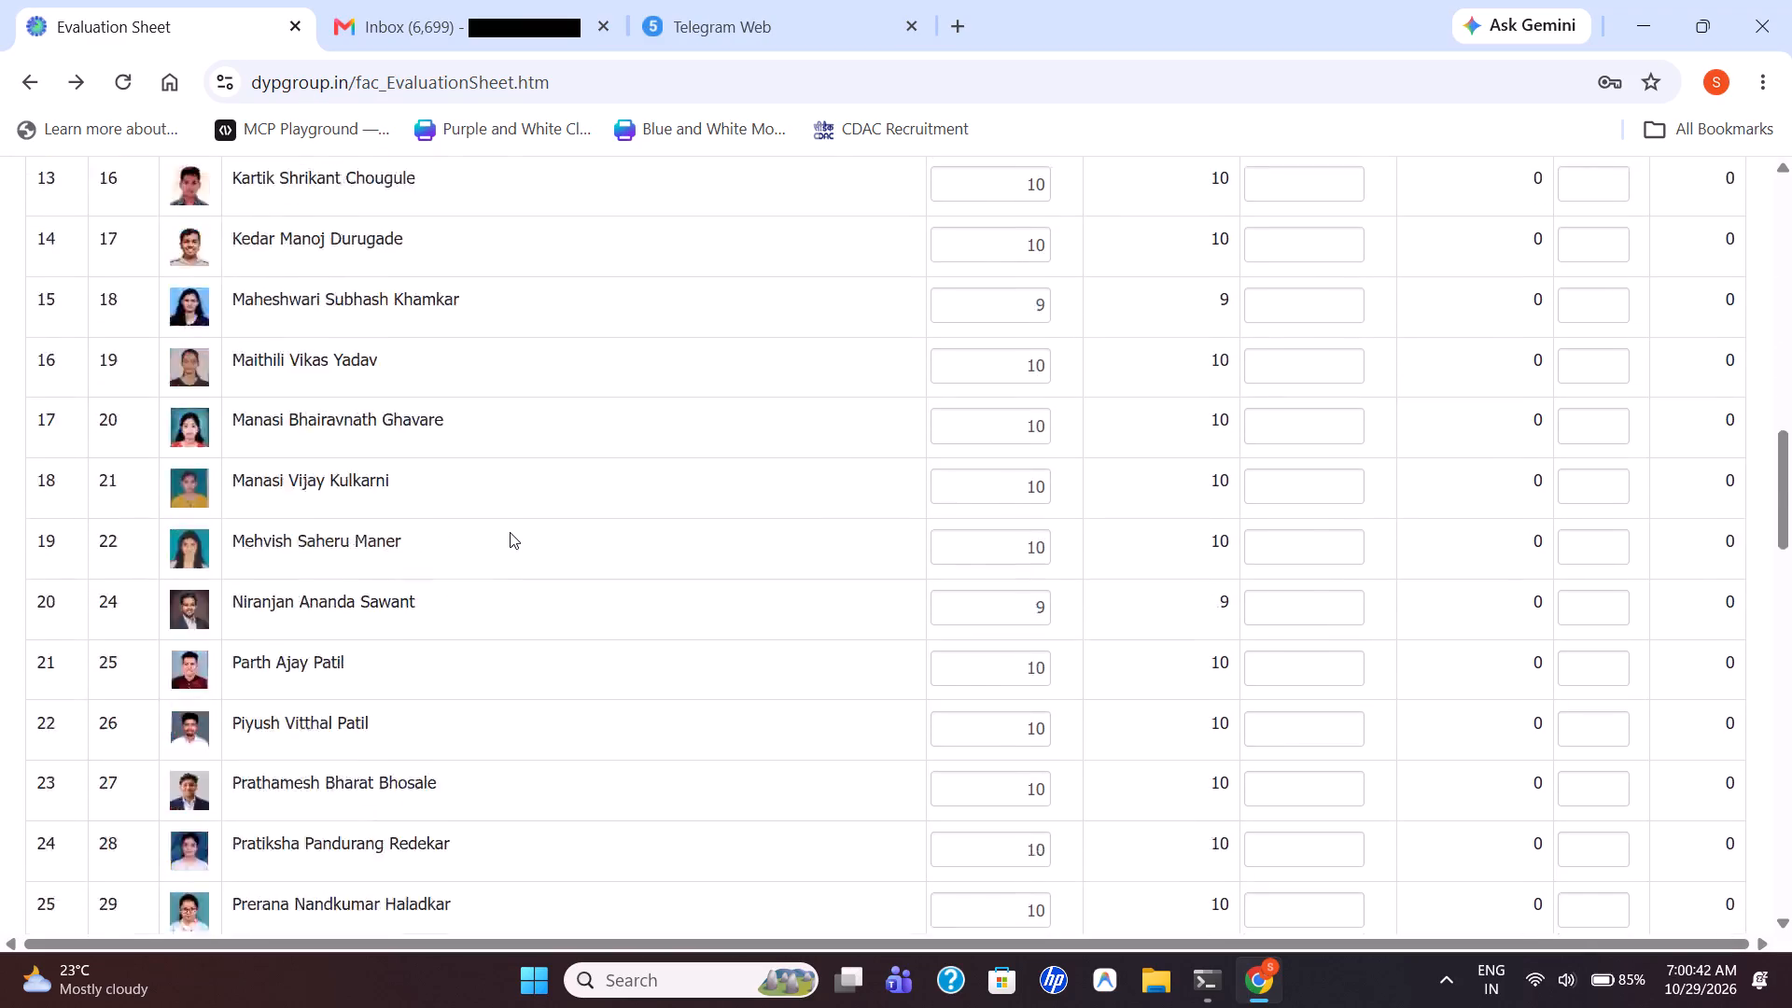
{"action": "scroll", "coordinate": [510, 532], "scroll_direction": "down", "scroll_amount": 17}
{"action": "scroll", "coordinate": [510, 532], "scroll_direction": "up", "scroll_amount": 1}
{"action": "scroll", "coordinate": [510, 532], "scroll_direction": "down", "scroll_amount": 1}
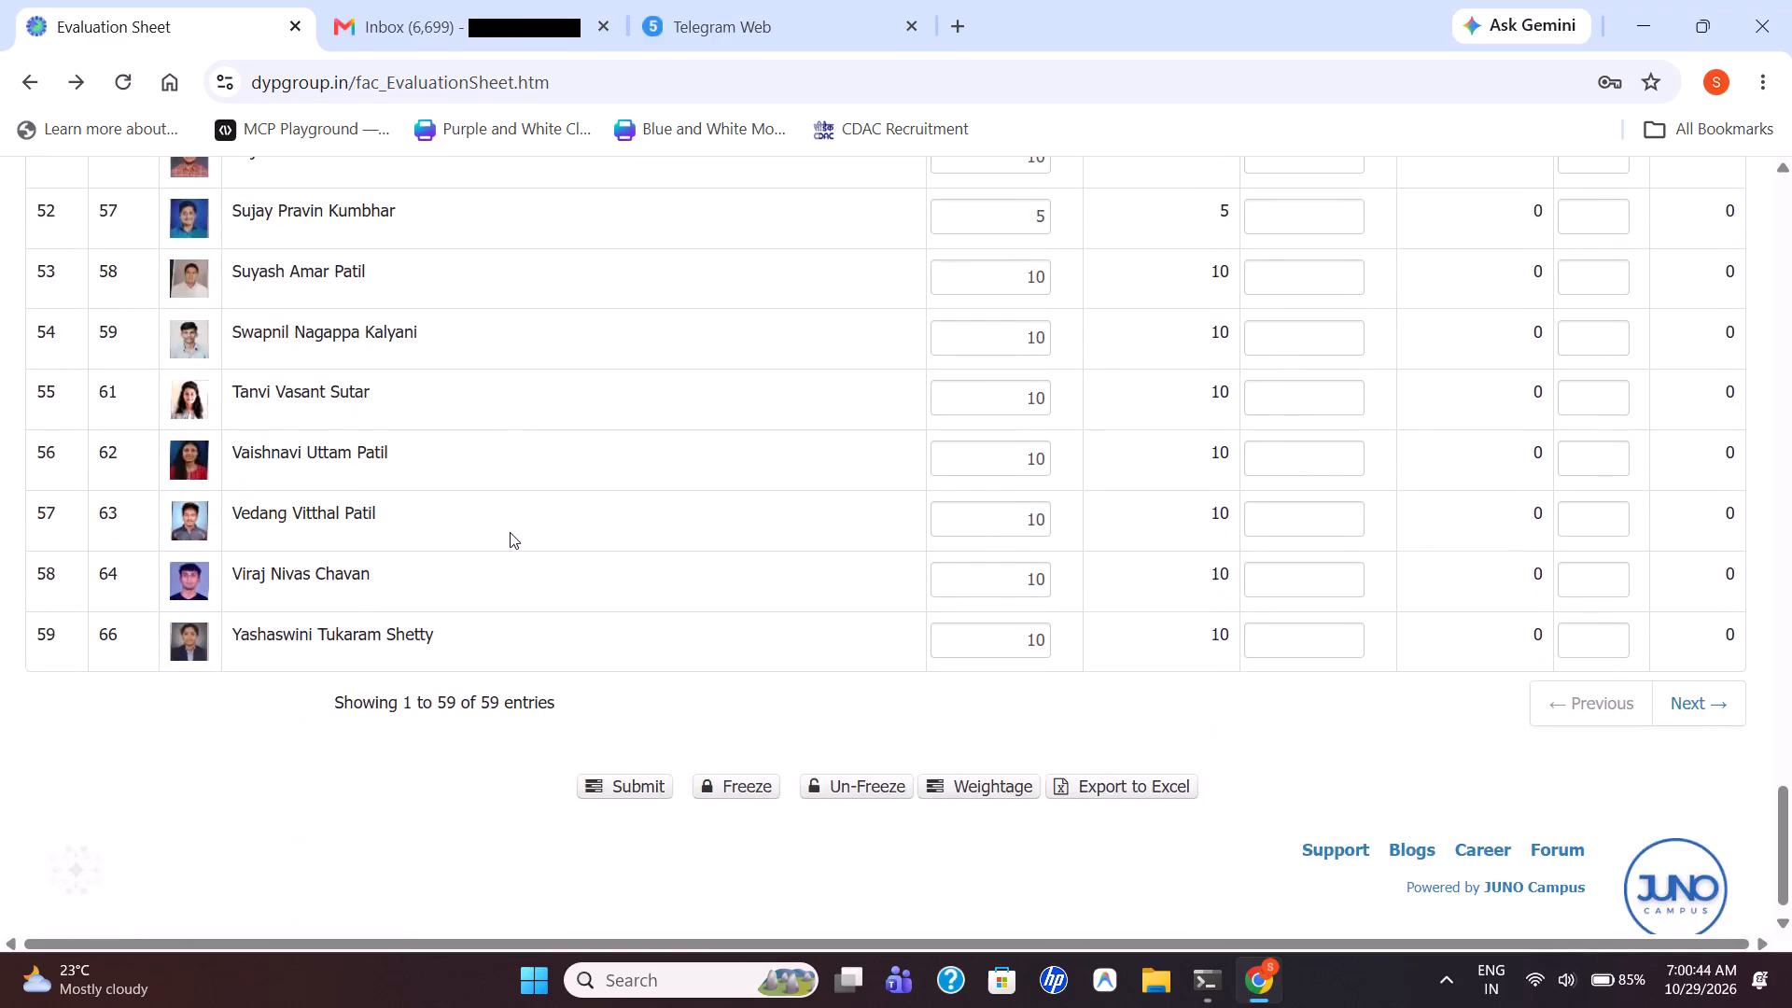
{"action": "scroll", "coordinate": [510, 532], "scroll_direction": "up", "scroll_amount": 20}
{"action": "scroll", "coordinate": [510, 532], "scroll_direction": "up", "scroll_amount": 7}
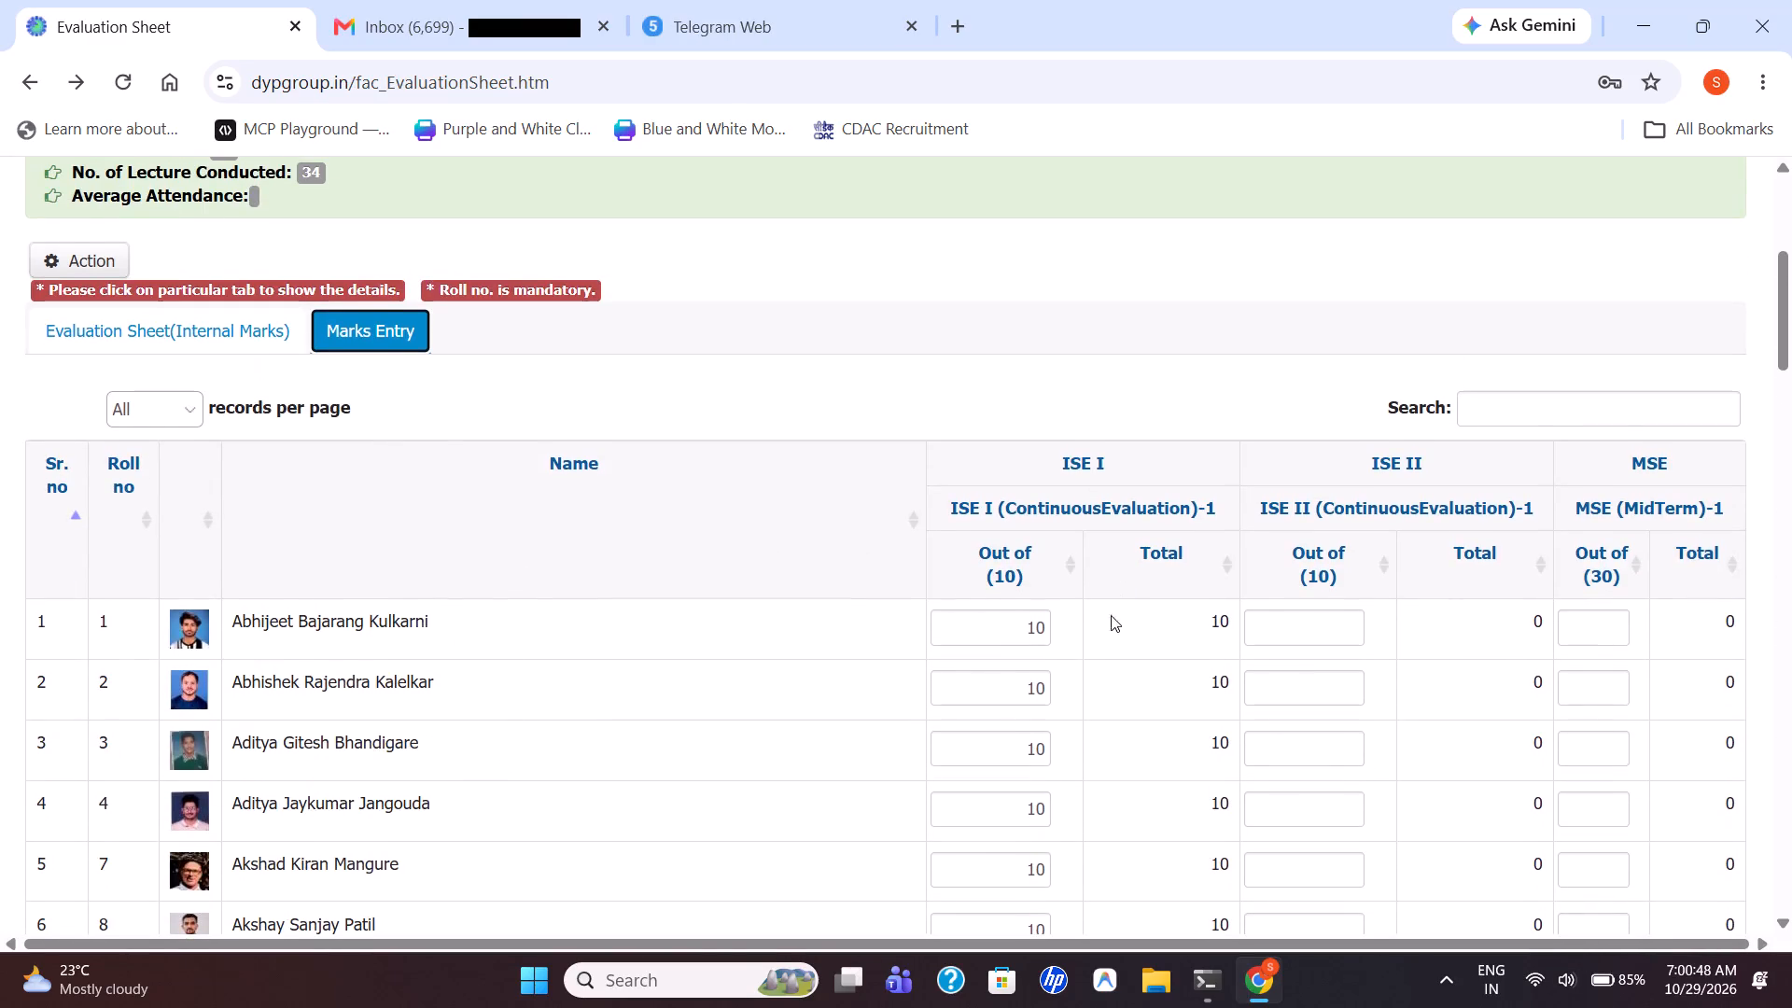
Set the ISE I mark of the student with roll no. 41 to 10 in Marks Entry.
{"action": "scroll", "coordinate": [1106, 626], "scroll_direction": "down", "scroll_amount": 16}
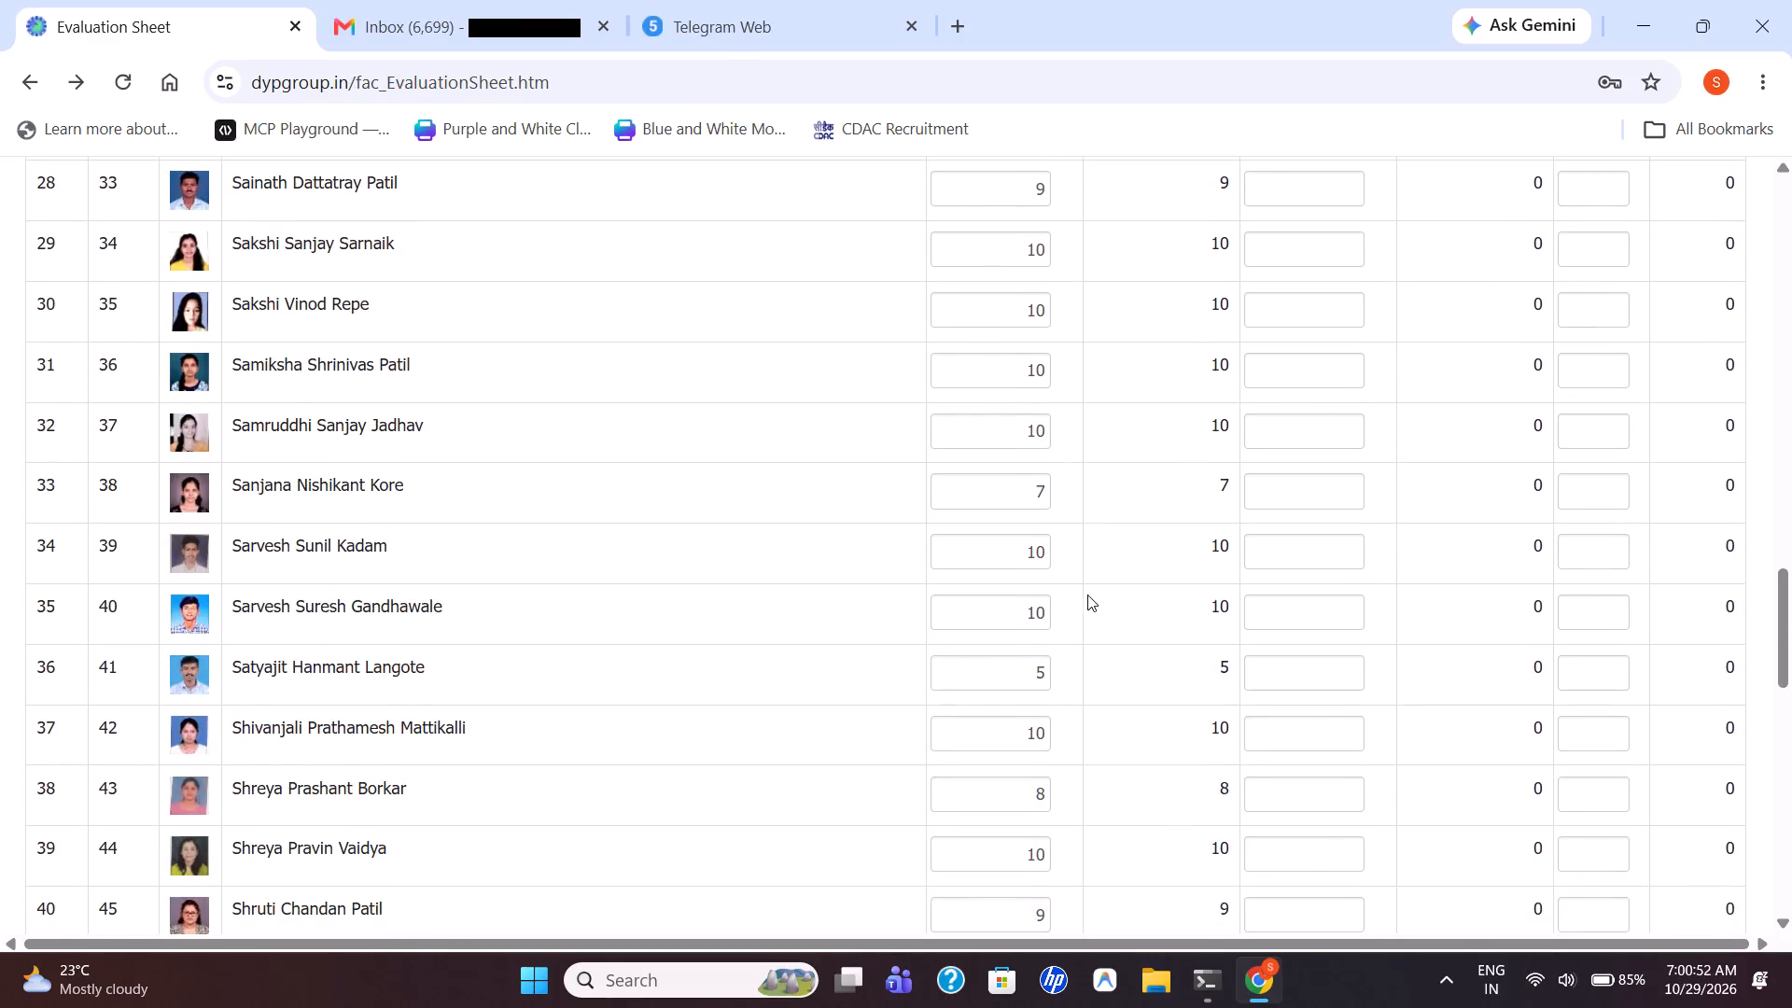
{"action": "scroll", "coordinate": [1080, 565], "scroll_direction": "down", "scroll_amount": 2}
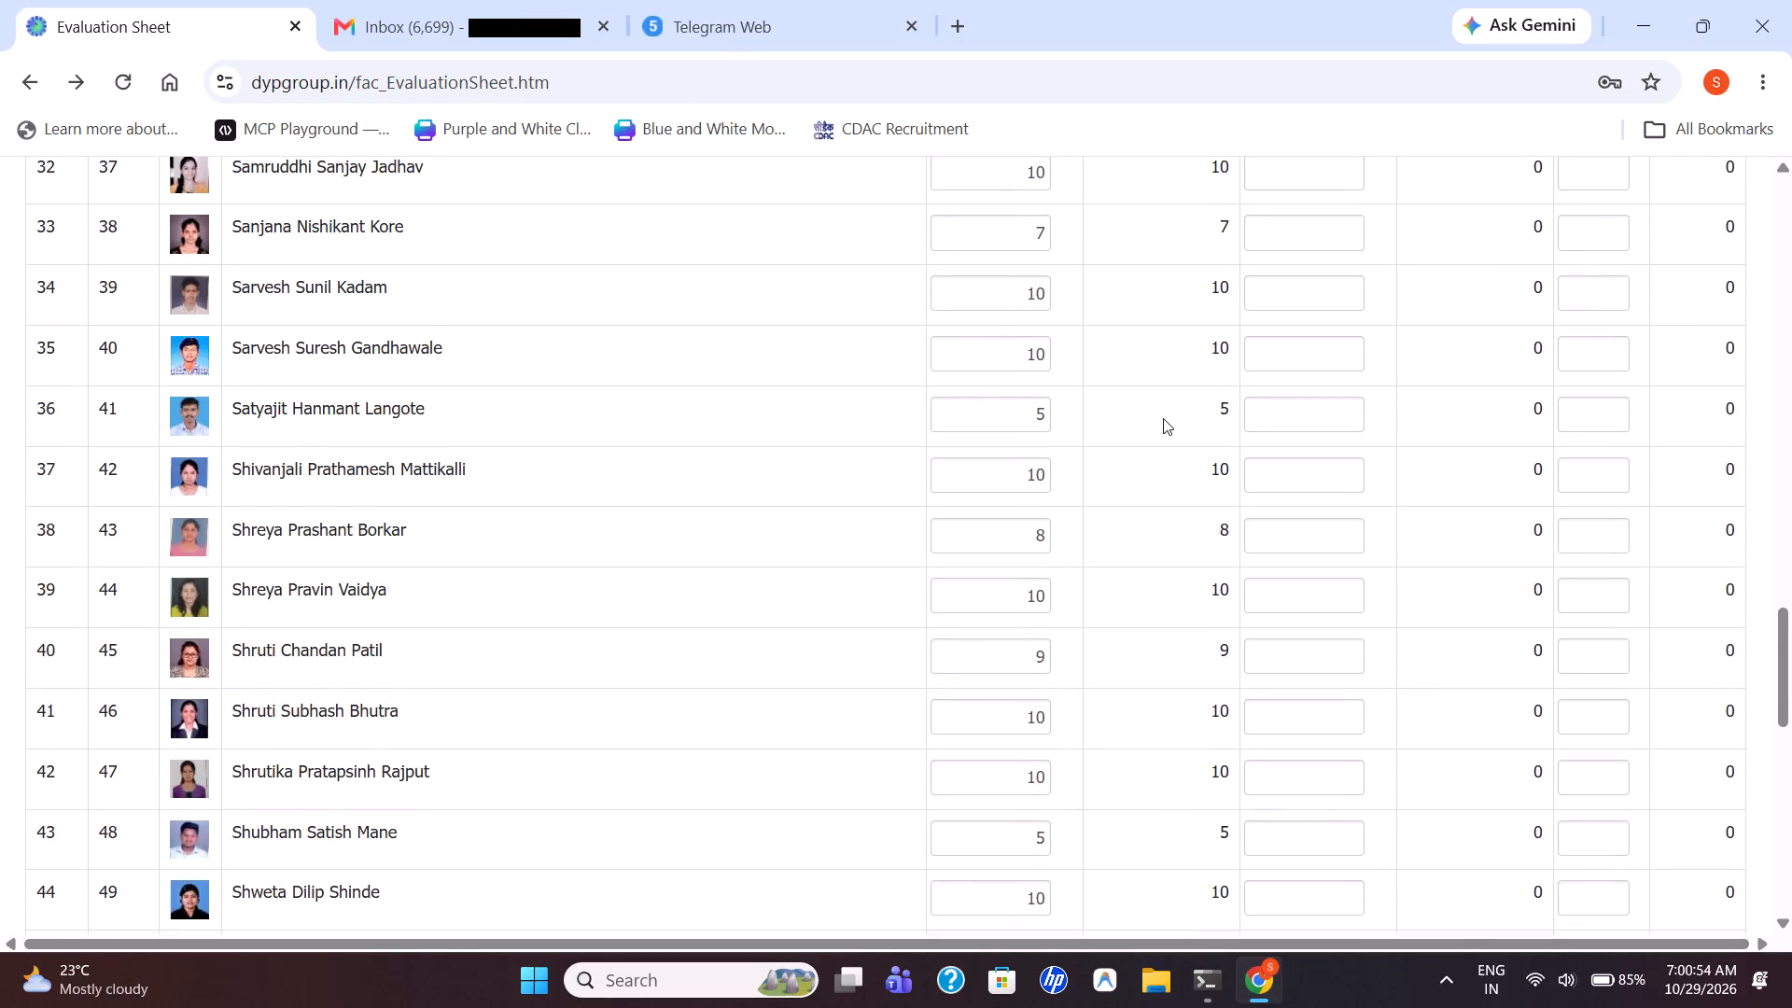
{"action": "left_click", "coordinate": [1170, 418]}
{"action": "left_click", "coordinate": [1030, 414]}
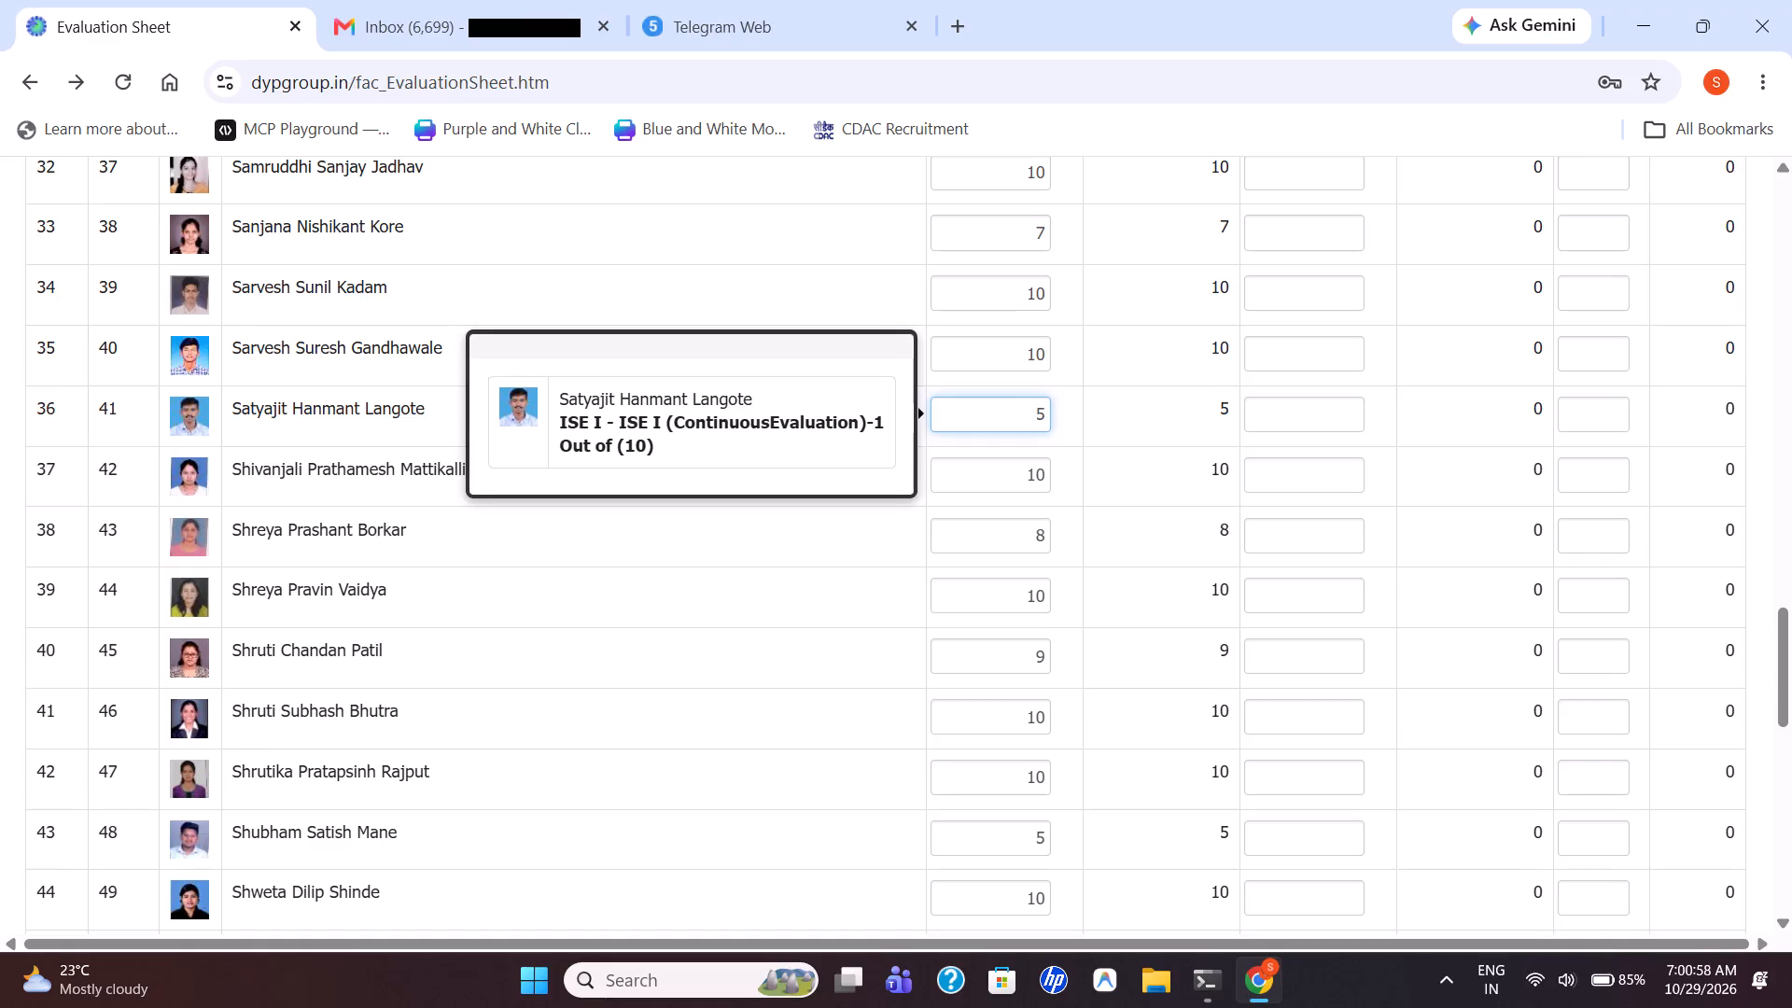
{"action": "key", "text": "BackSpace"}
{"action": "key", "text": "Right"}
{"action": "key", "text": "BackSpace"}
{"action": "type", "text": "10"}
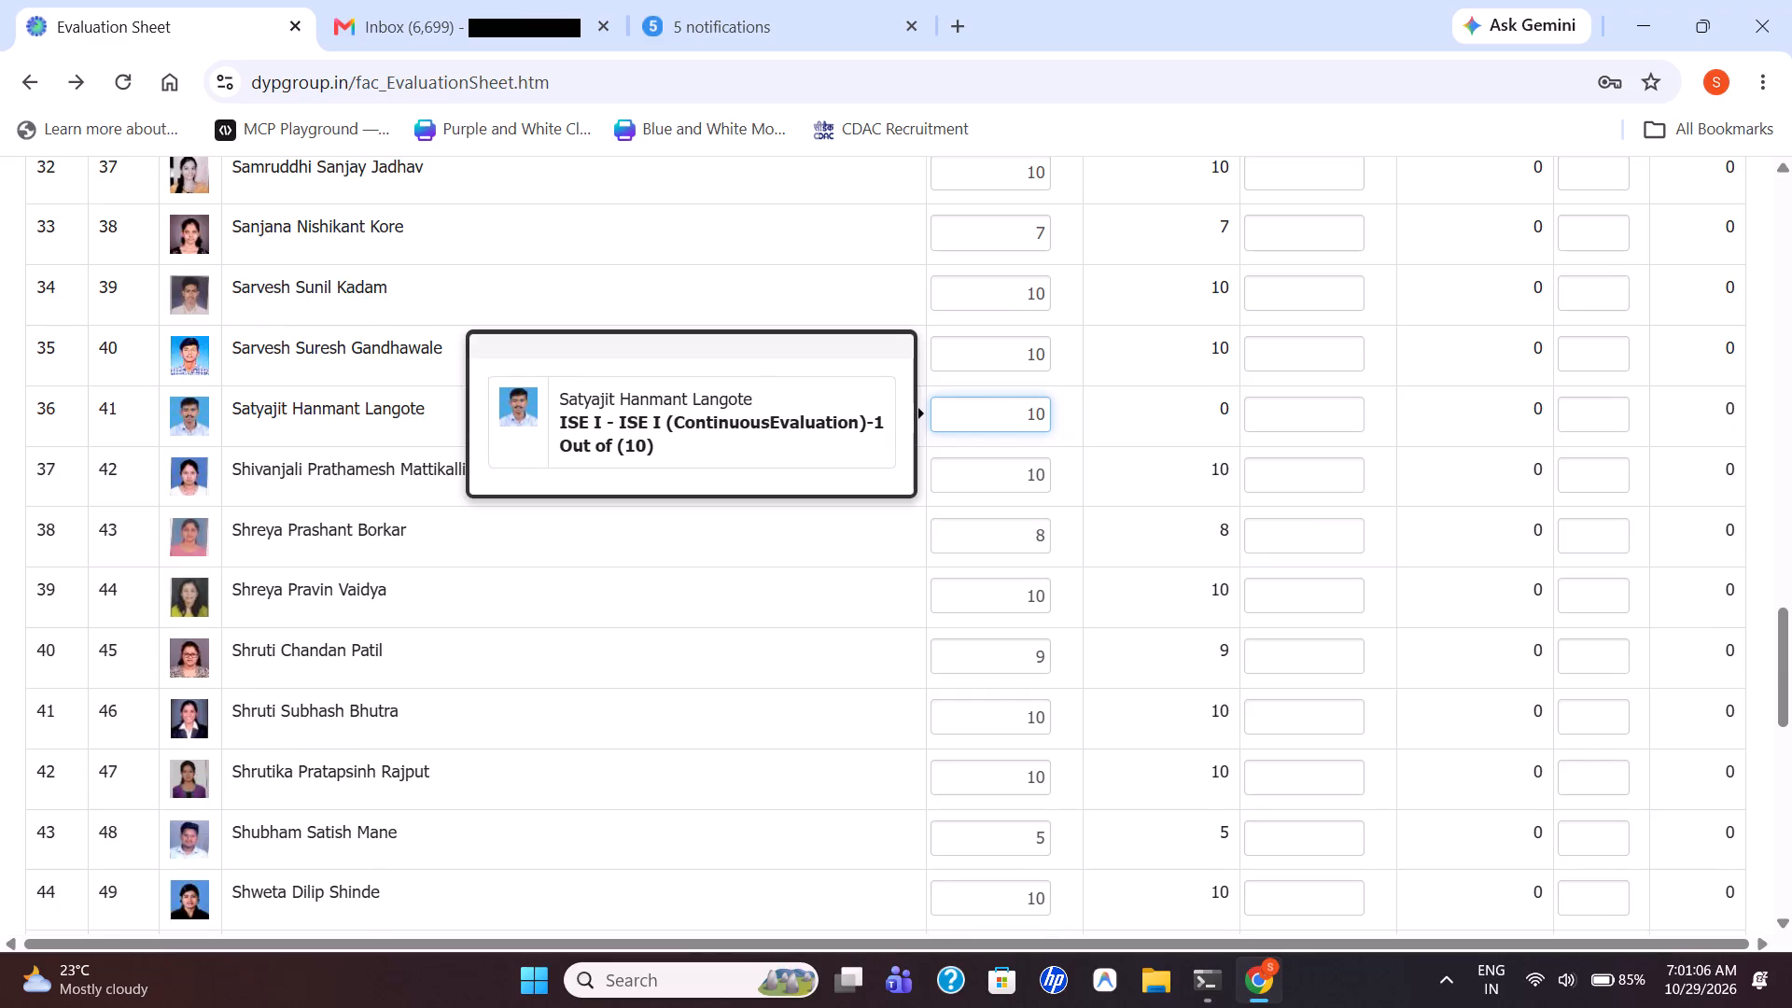
Examine the column headings and the other students' ISE I marks and totals, from the first student back to roll no. 41.
{"action": "scroll", "coordinate": [720, 475], "scroll_direction": "up", "scroll_amount": 19}
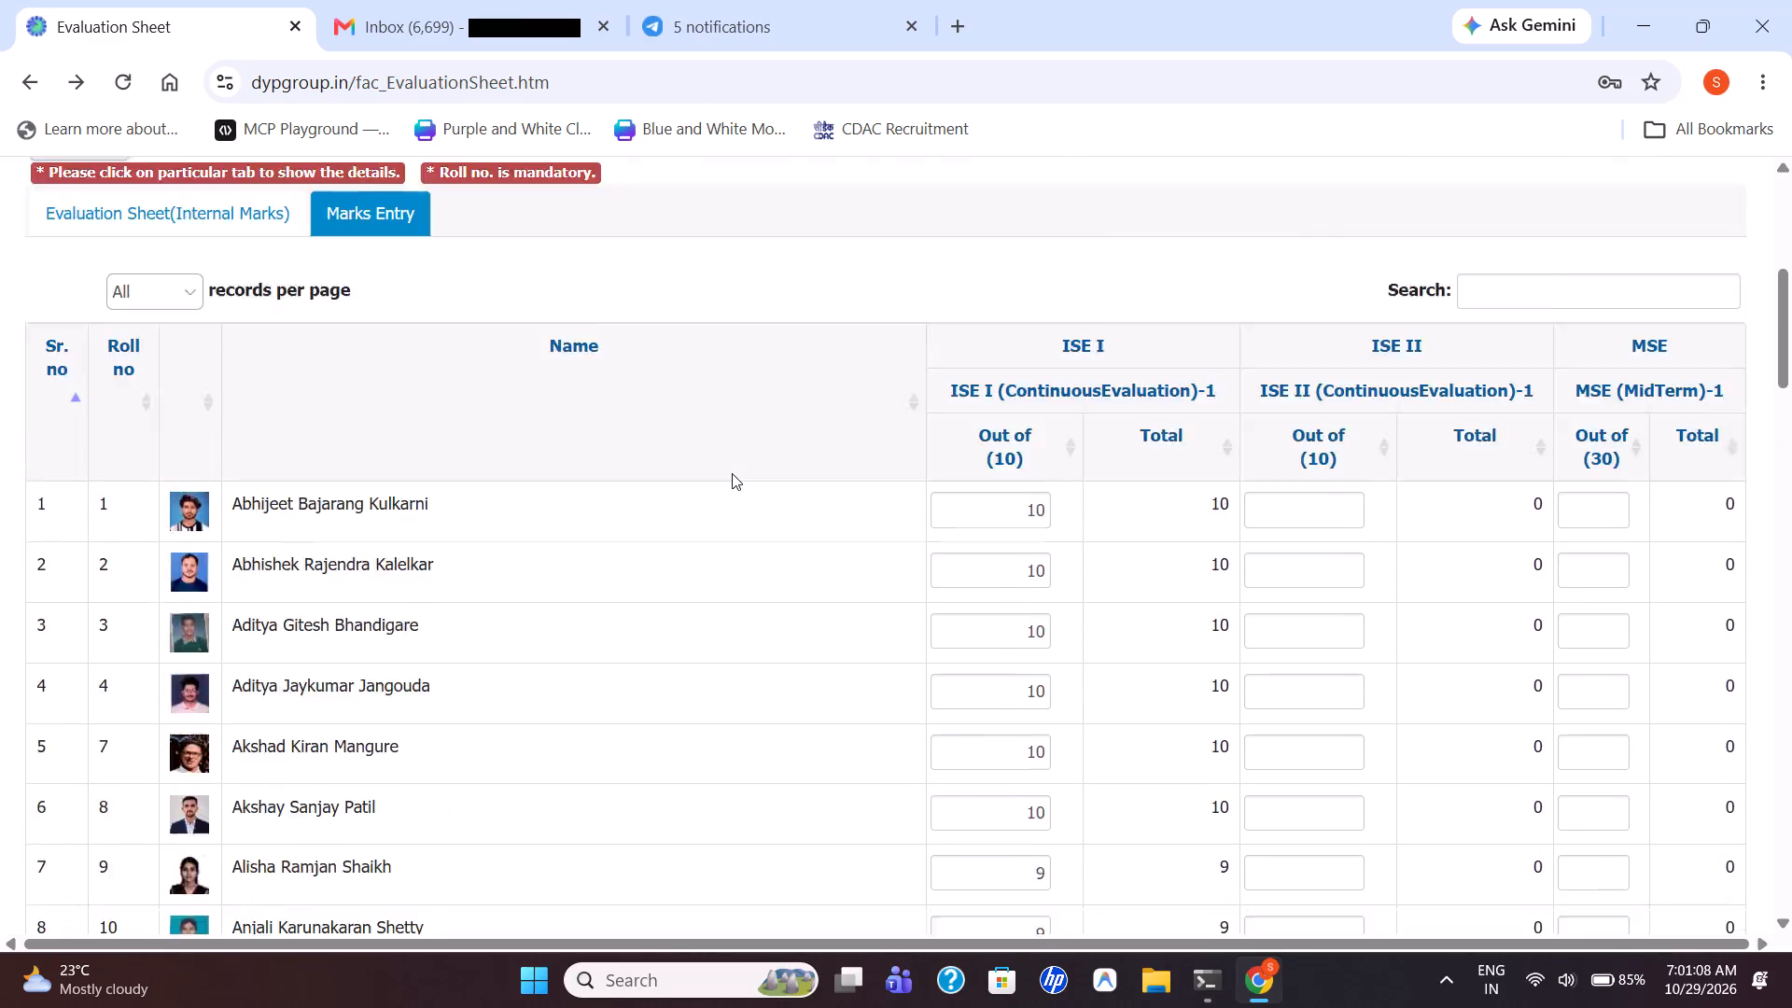
{"action": "scroll", "coordinate": [732, 473], "scroll_direction": "up", "scroll_amount": 1}
{"action": "scroll", "coordinate": [732, 473], "scroll_direction": "down", "scroll_amount": 3}
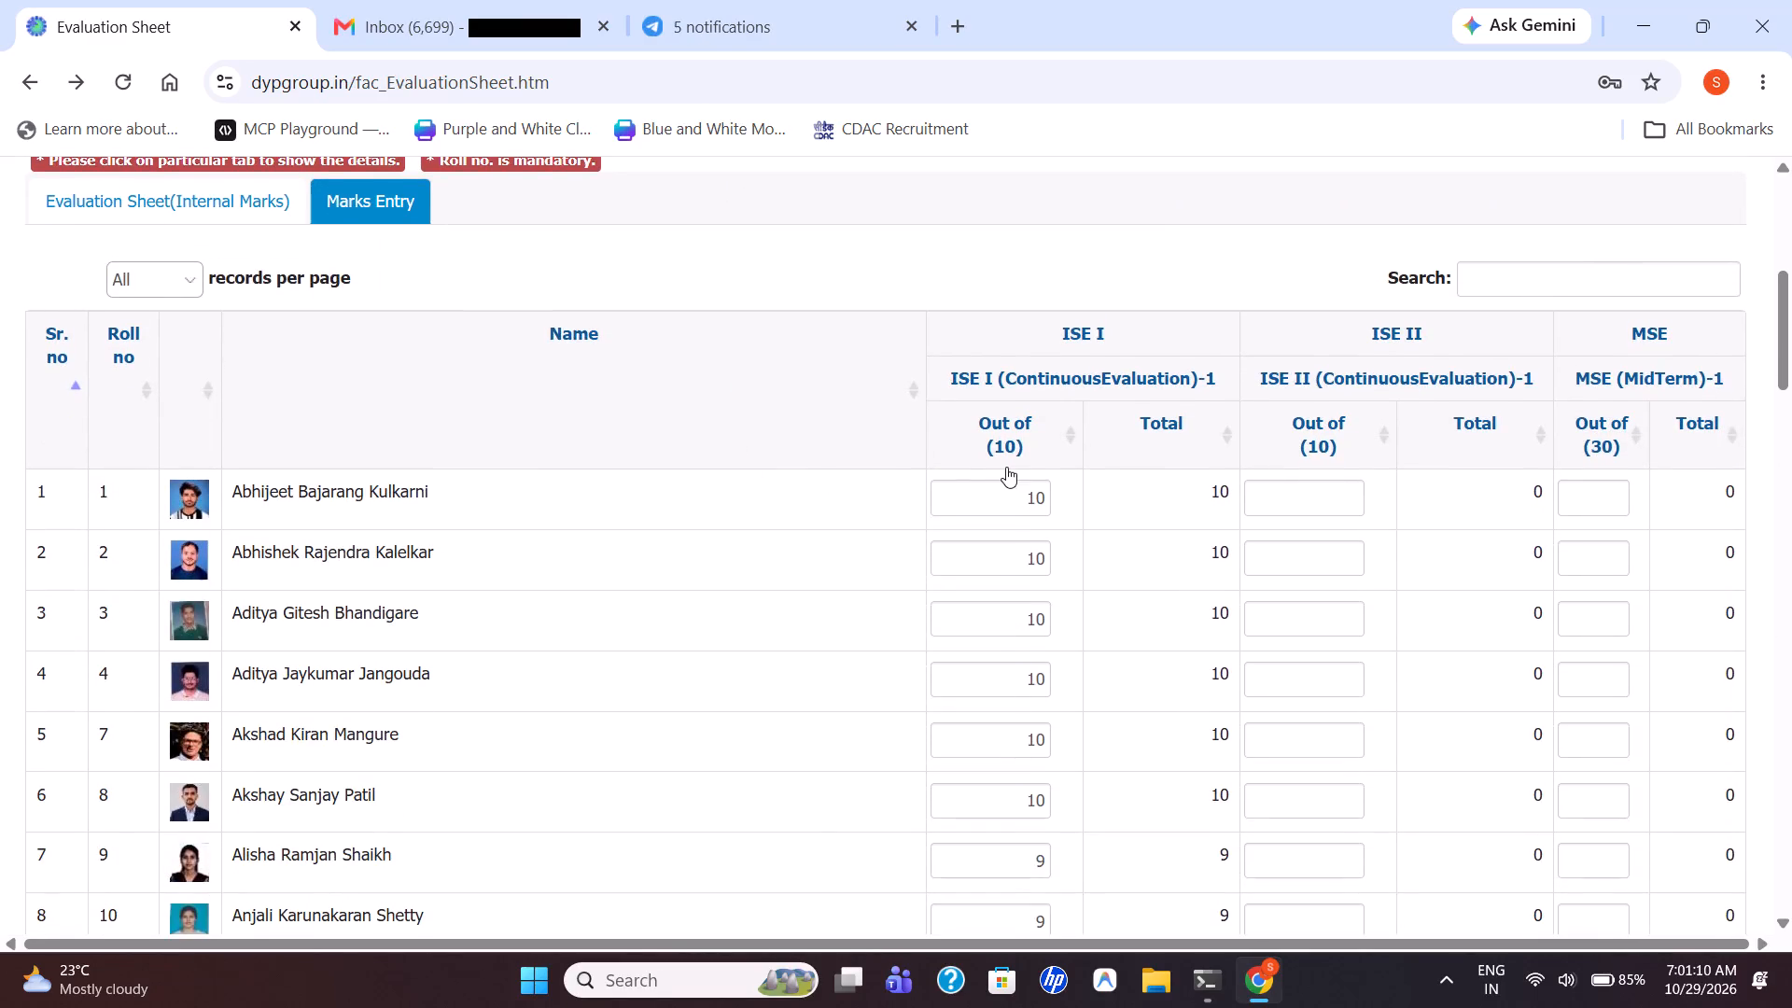
{"action": "scroll", "coordinate": [1006, 467], "scroll_direction": "down", "scroll_amount": 4}
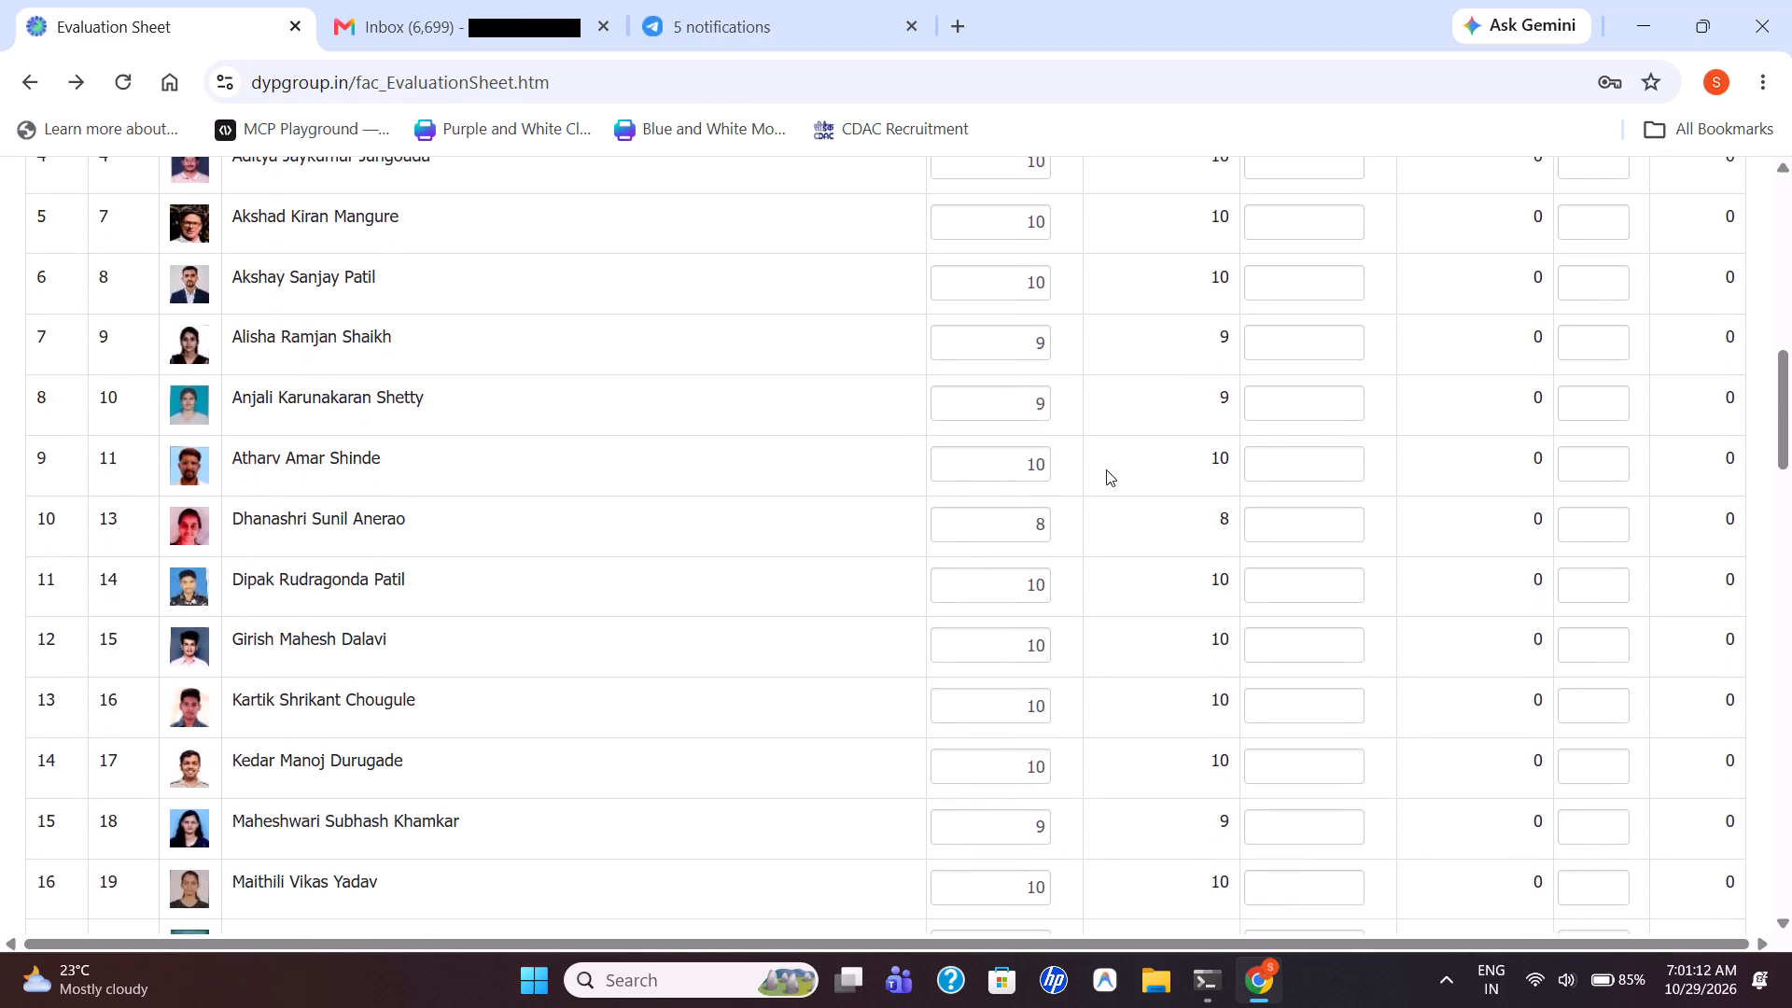
{"action": "scroll", "coordinate": [1164, 550], "scroll_direction": "down", "scroll_amount": 2}
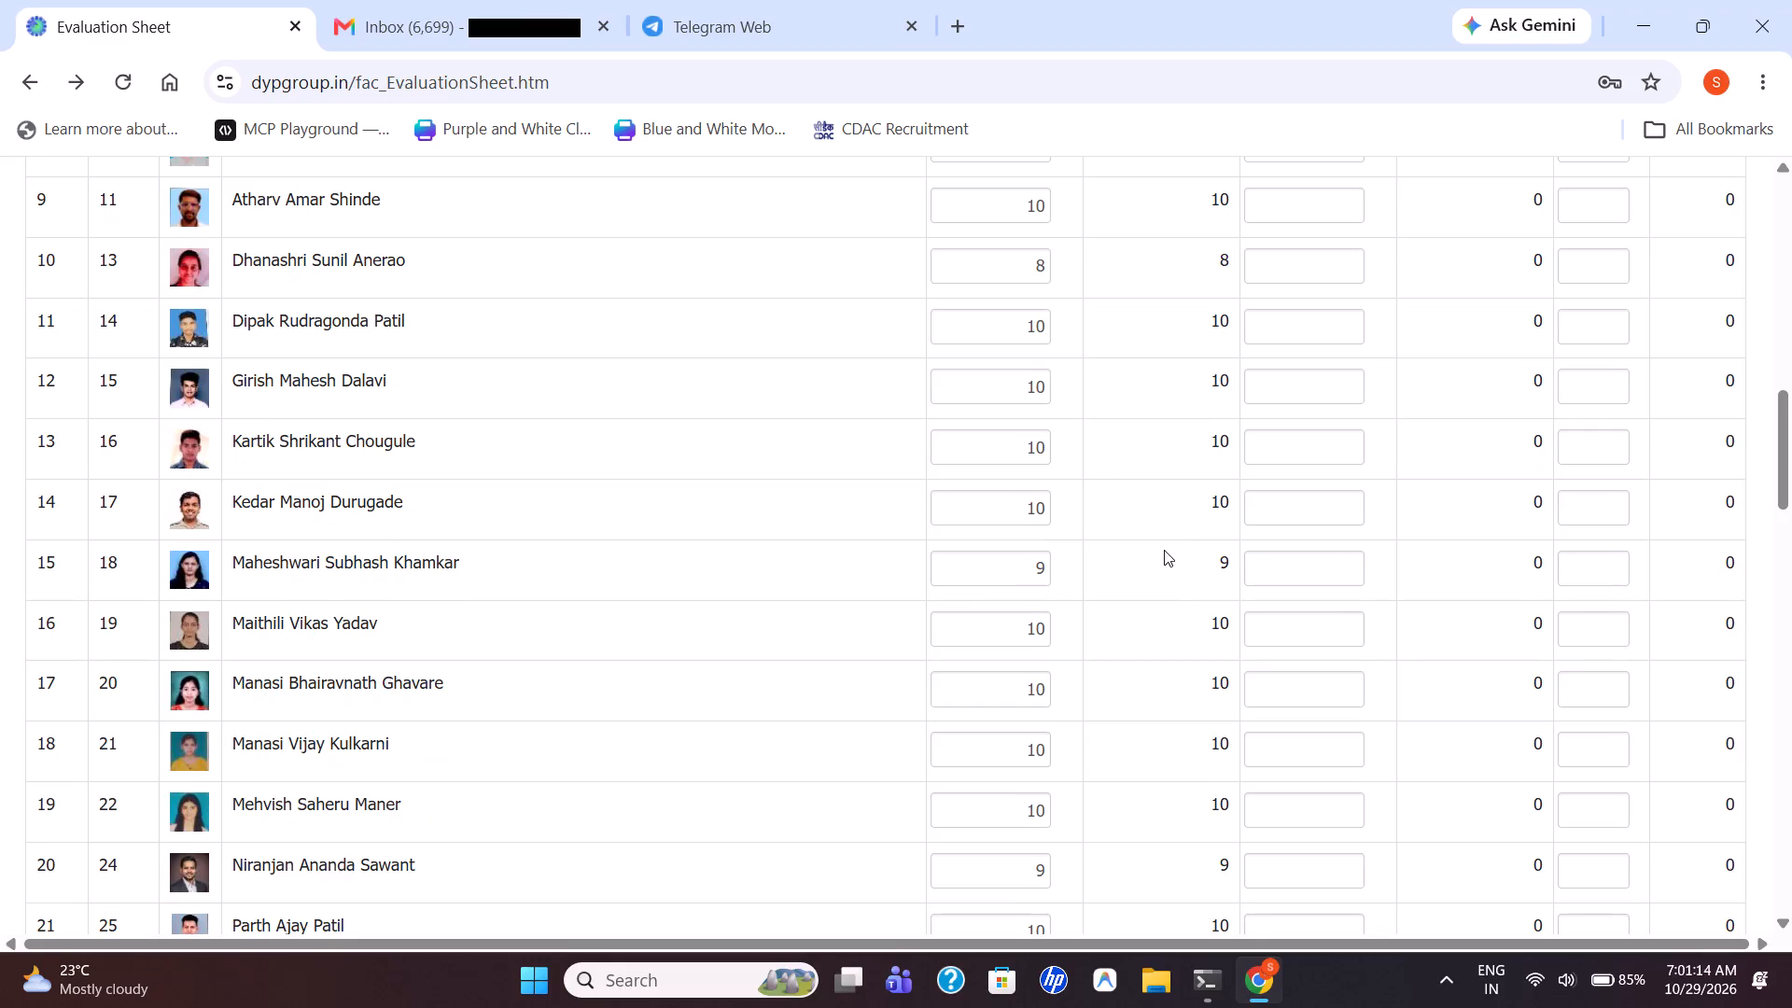
{"action": "scroll", "coordinate": [1164, 562], "scroll_direction": "down", "scroll_amount": 2}
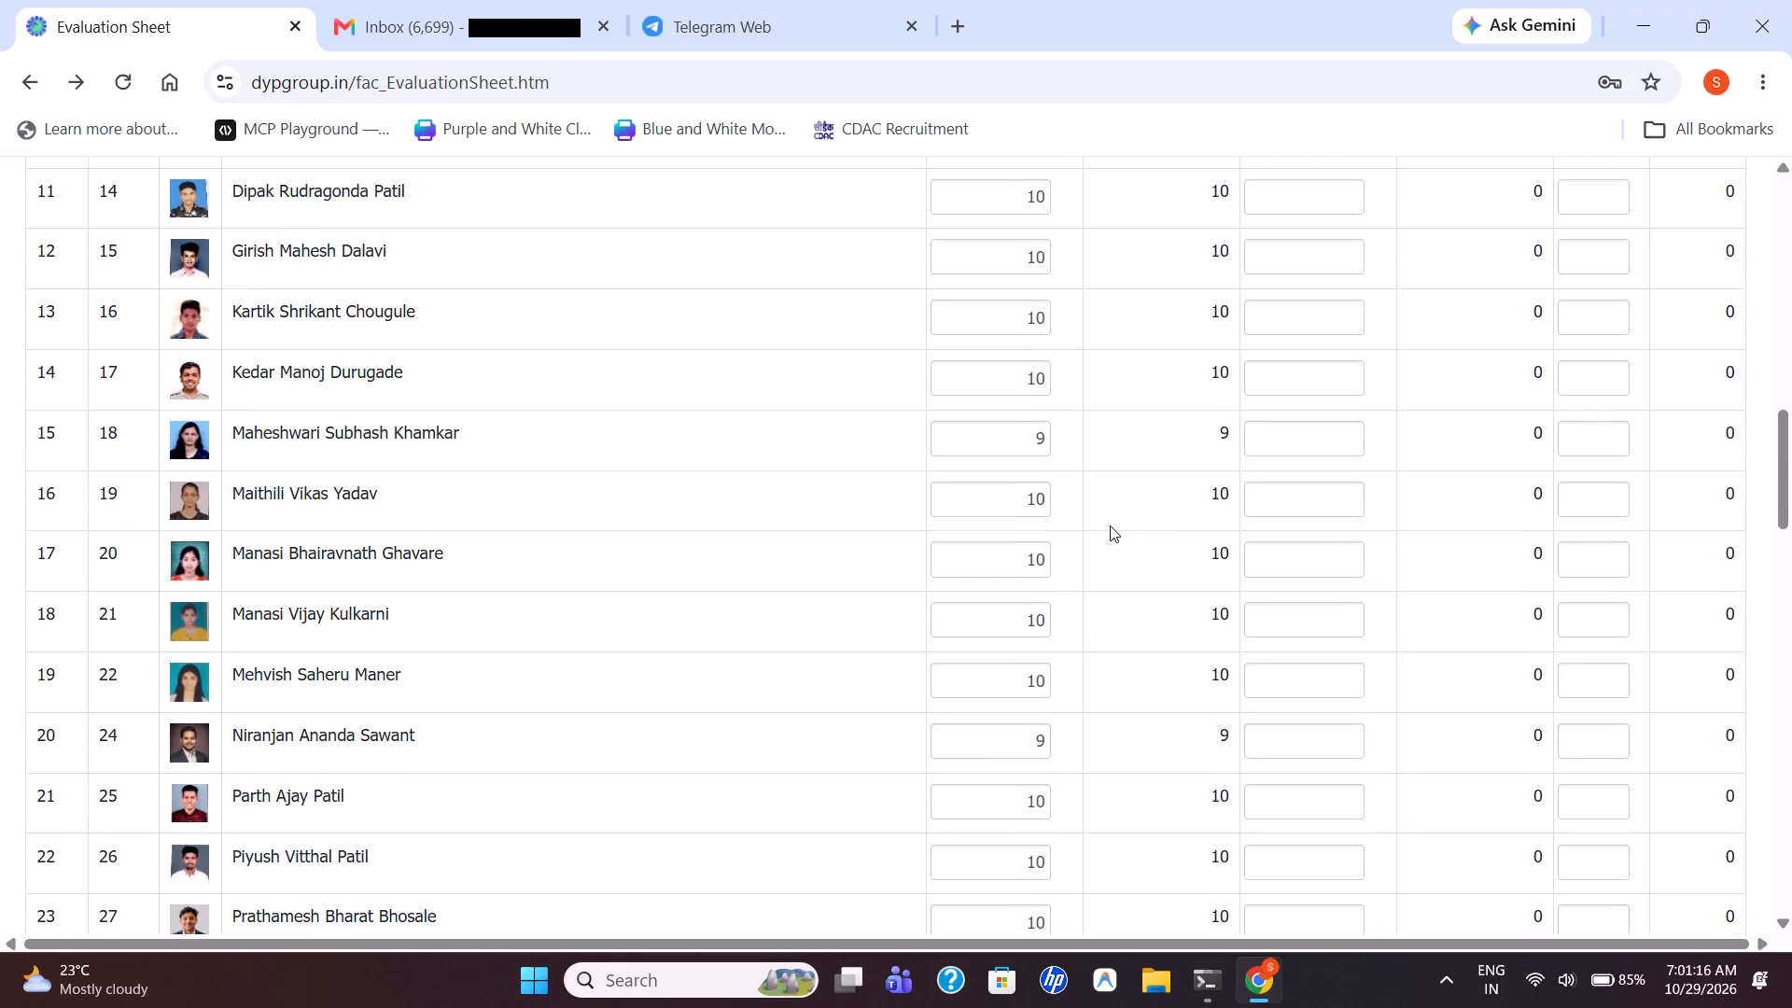
{"action": "scroll", "coordinate": [1110, 525], "scroll_direction": "down", "scroll_amount": 8}
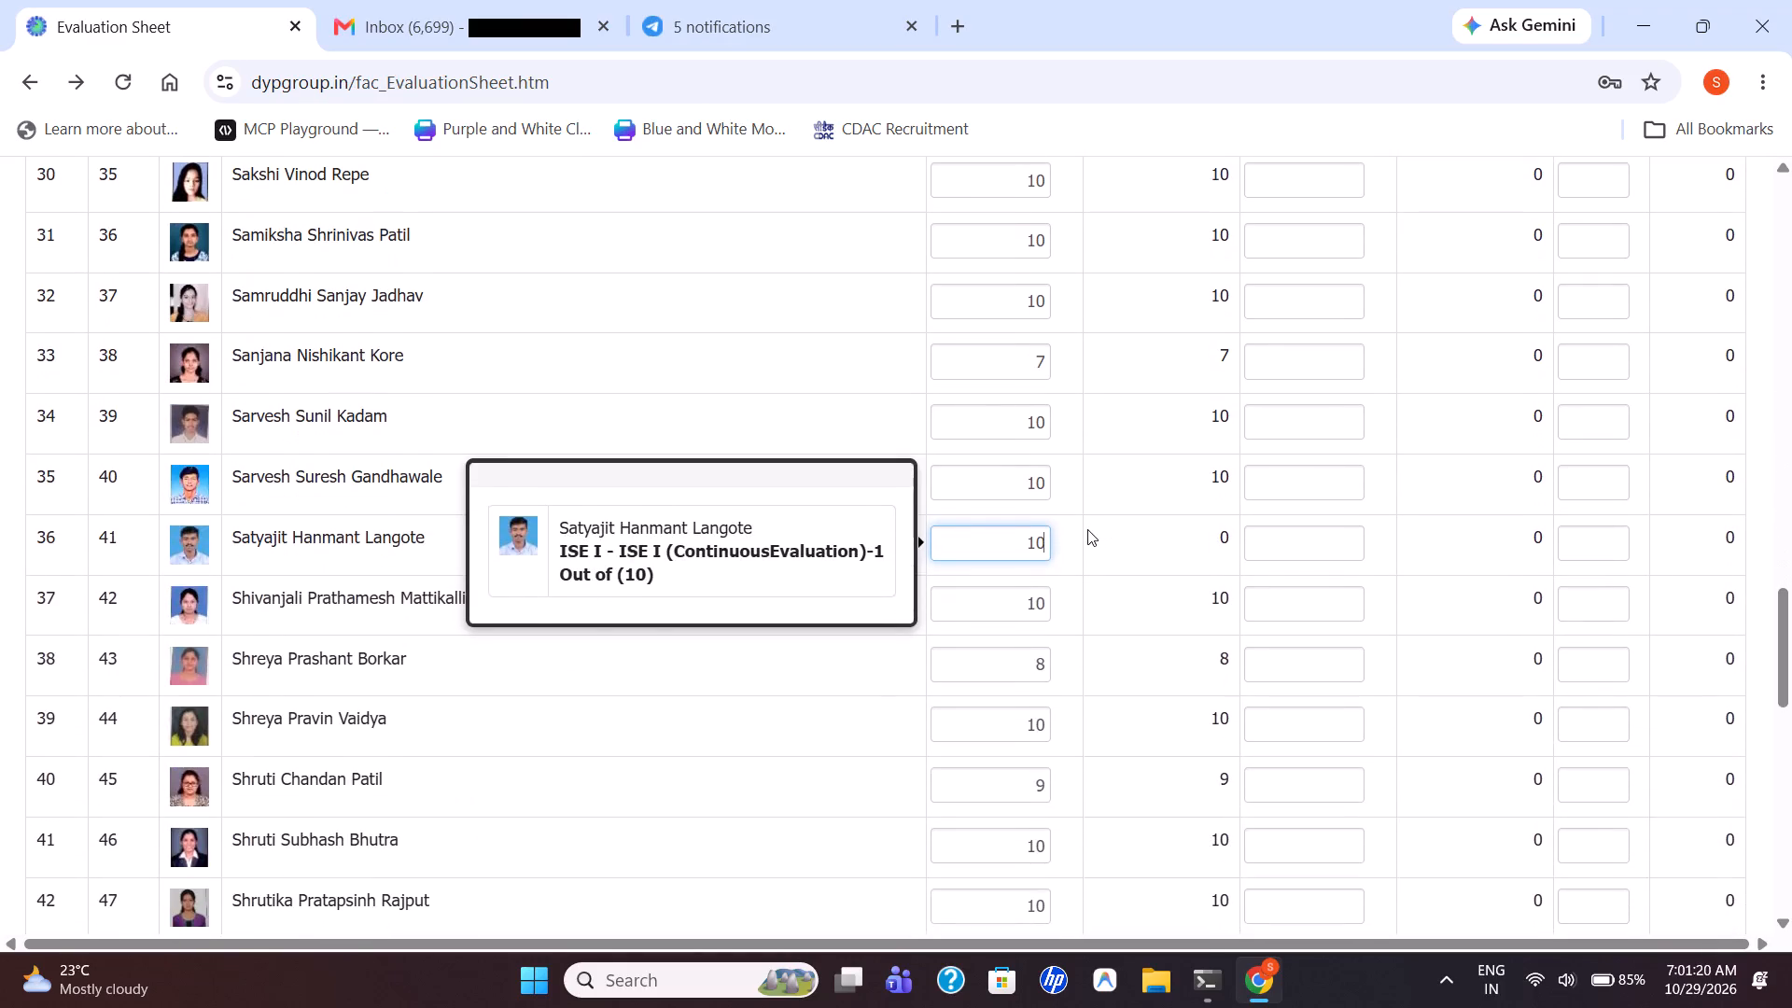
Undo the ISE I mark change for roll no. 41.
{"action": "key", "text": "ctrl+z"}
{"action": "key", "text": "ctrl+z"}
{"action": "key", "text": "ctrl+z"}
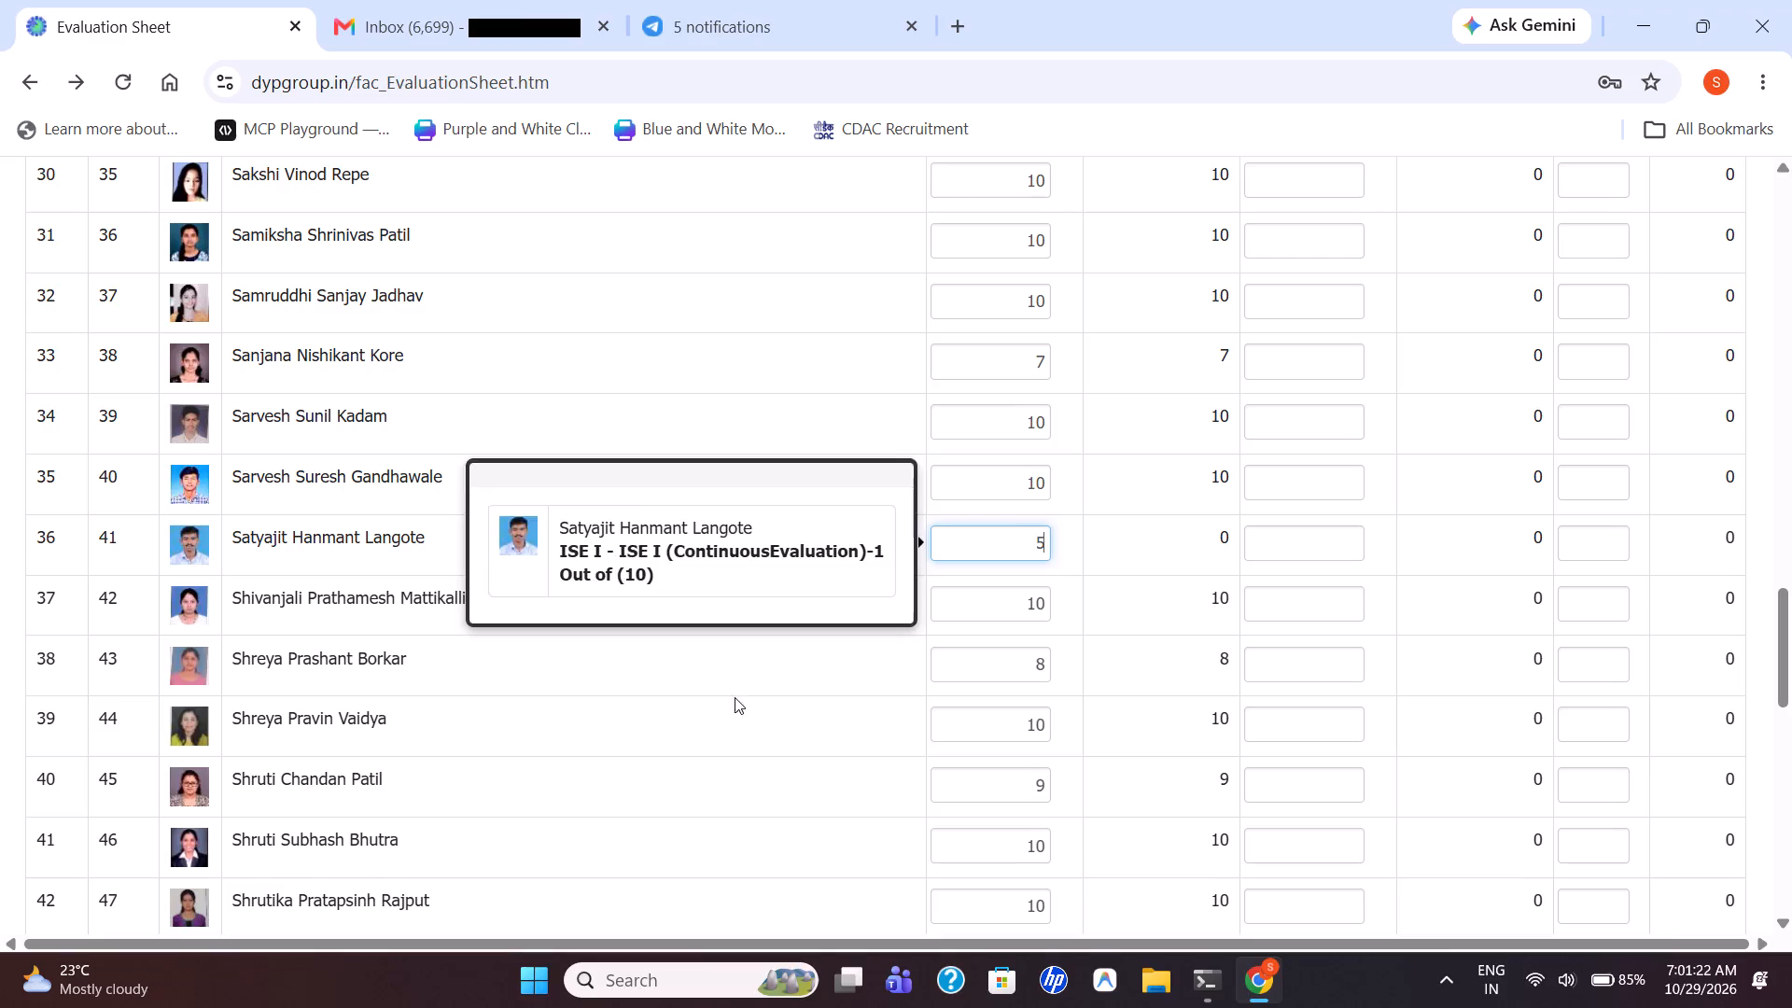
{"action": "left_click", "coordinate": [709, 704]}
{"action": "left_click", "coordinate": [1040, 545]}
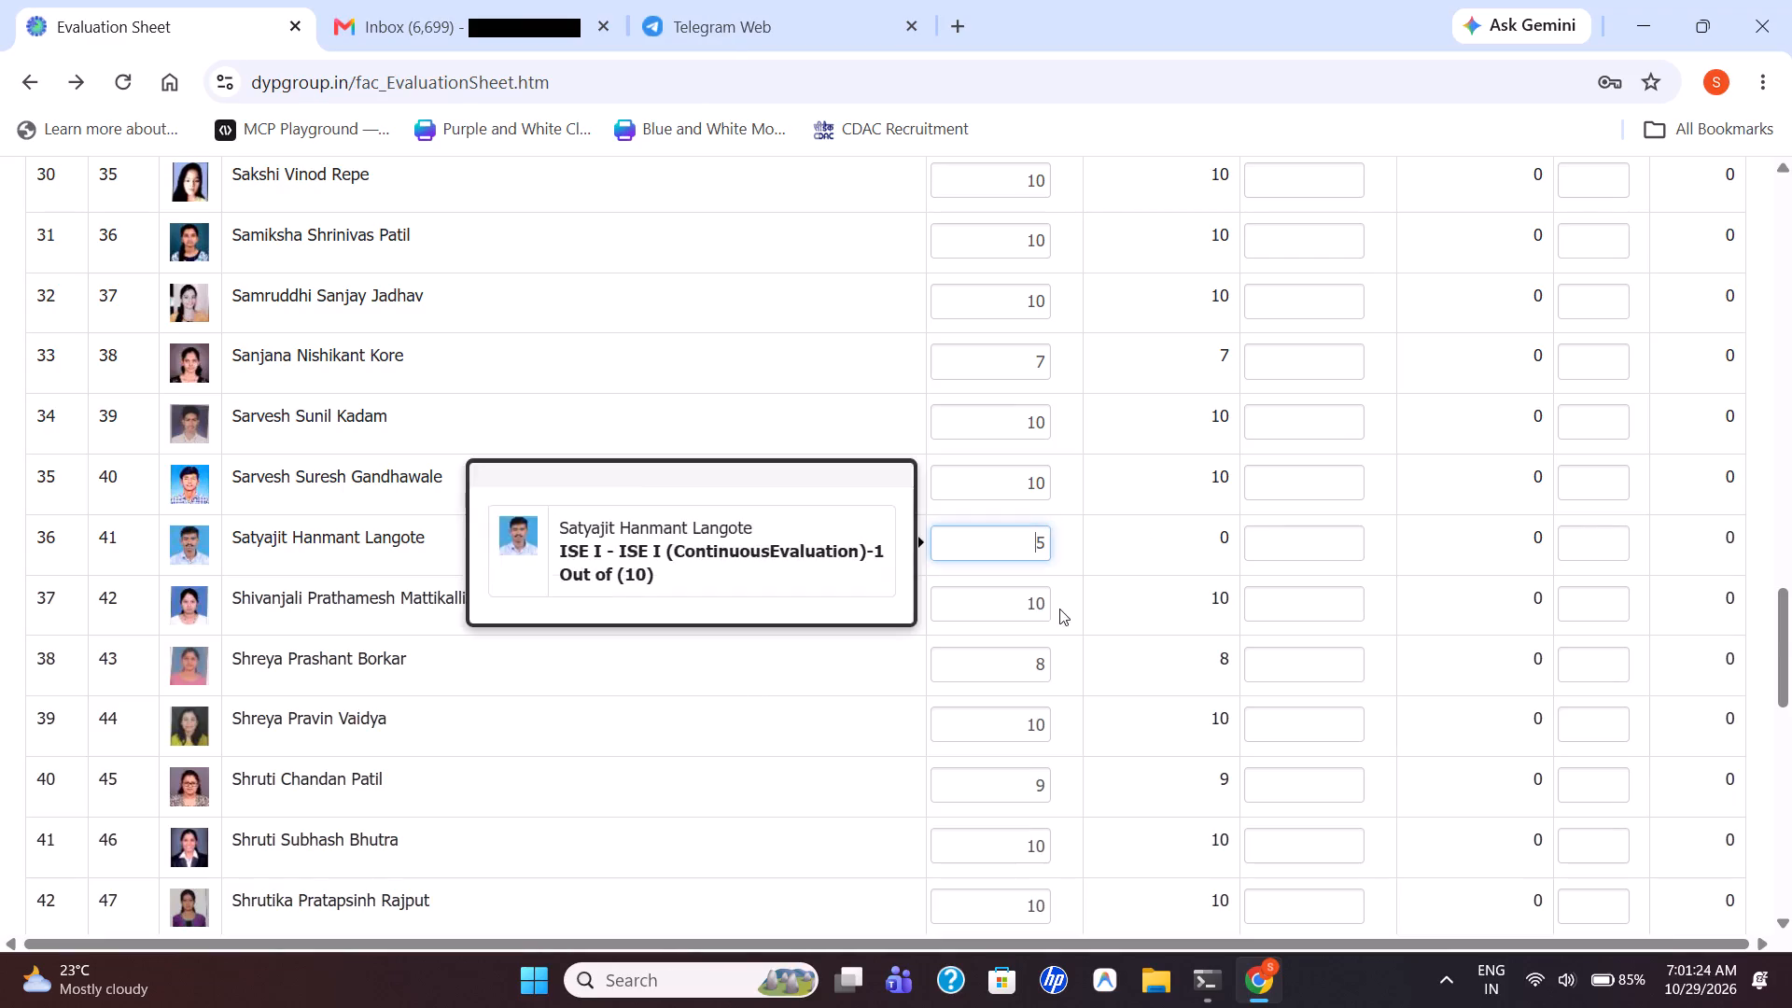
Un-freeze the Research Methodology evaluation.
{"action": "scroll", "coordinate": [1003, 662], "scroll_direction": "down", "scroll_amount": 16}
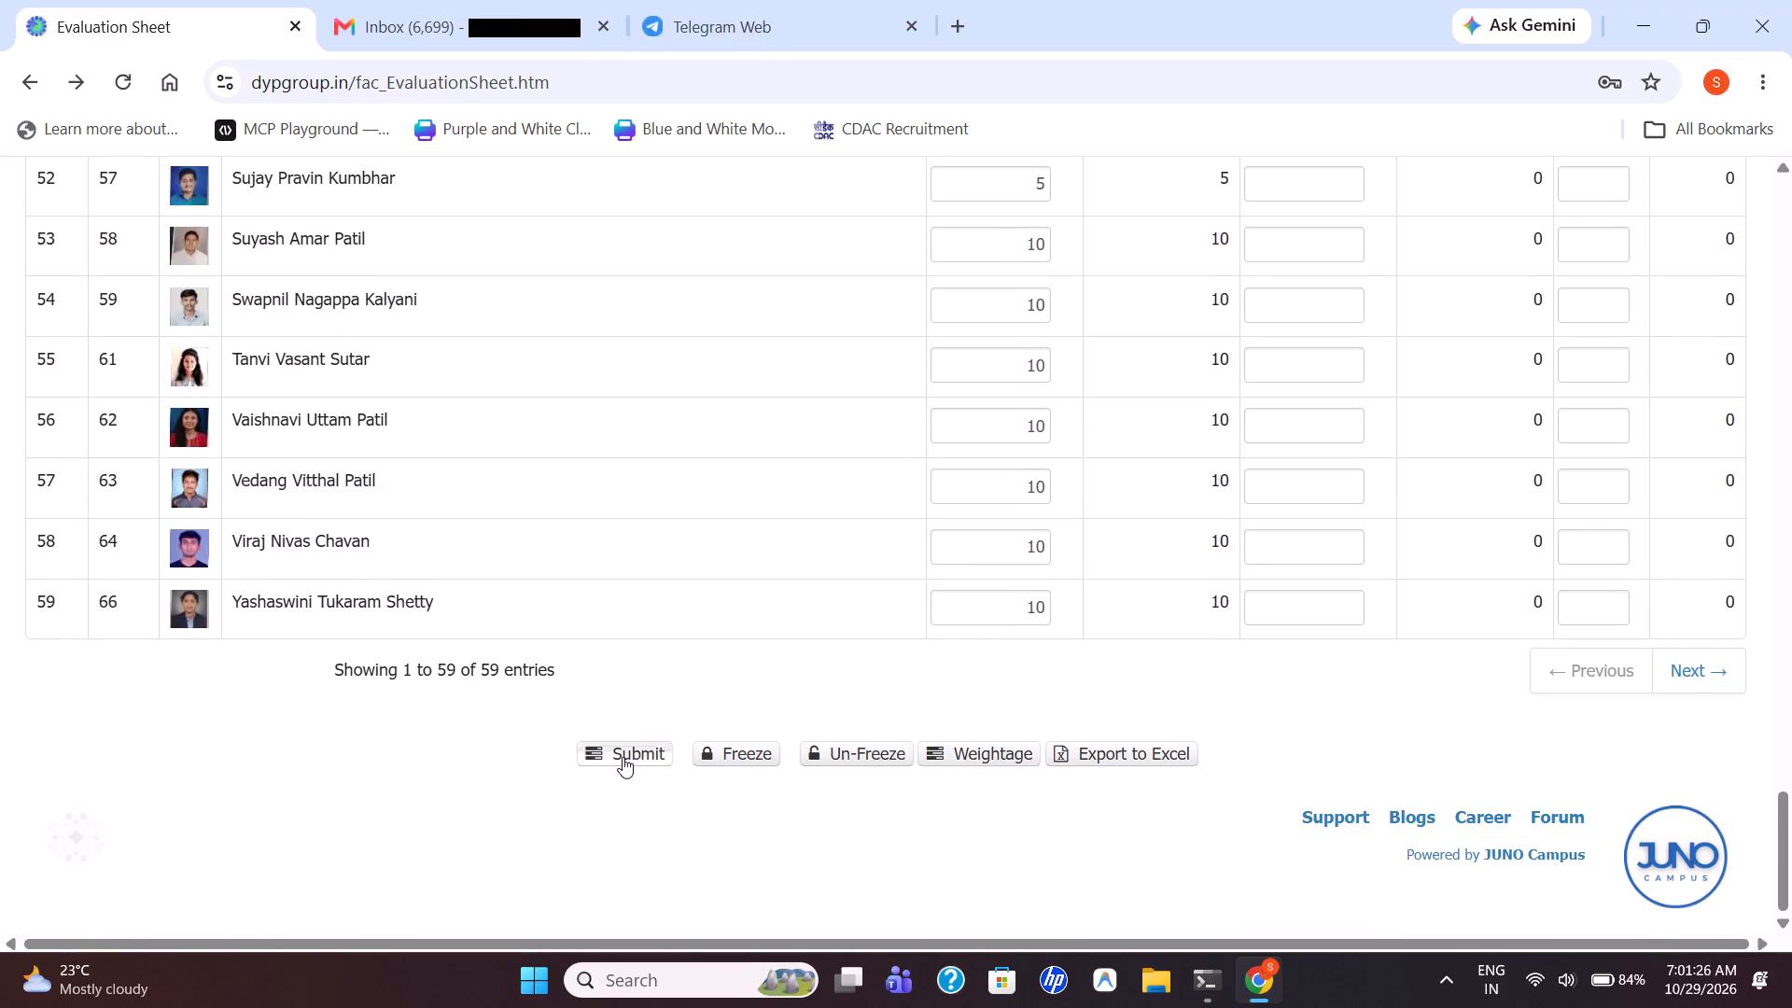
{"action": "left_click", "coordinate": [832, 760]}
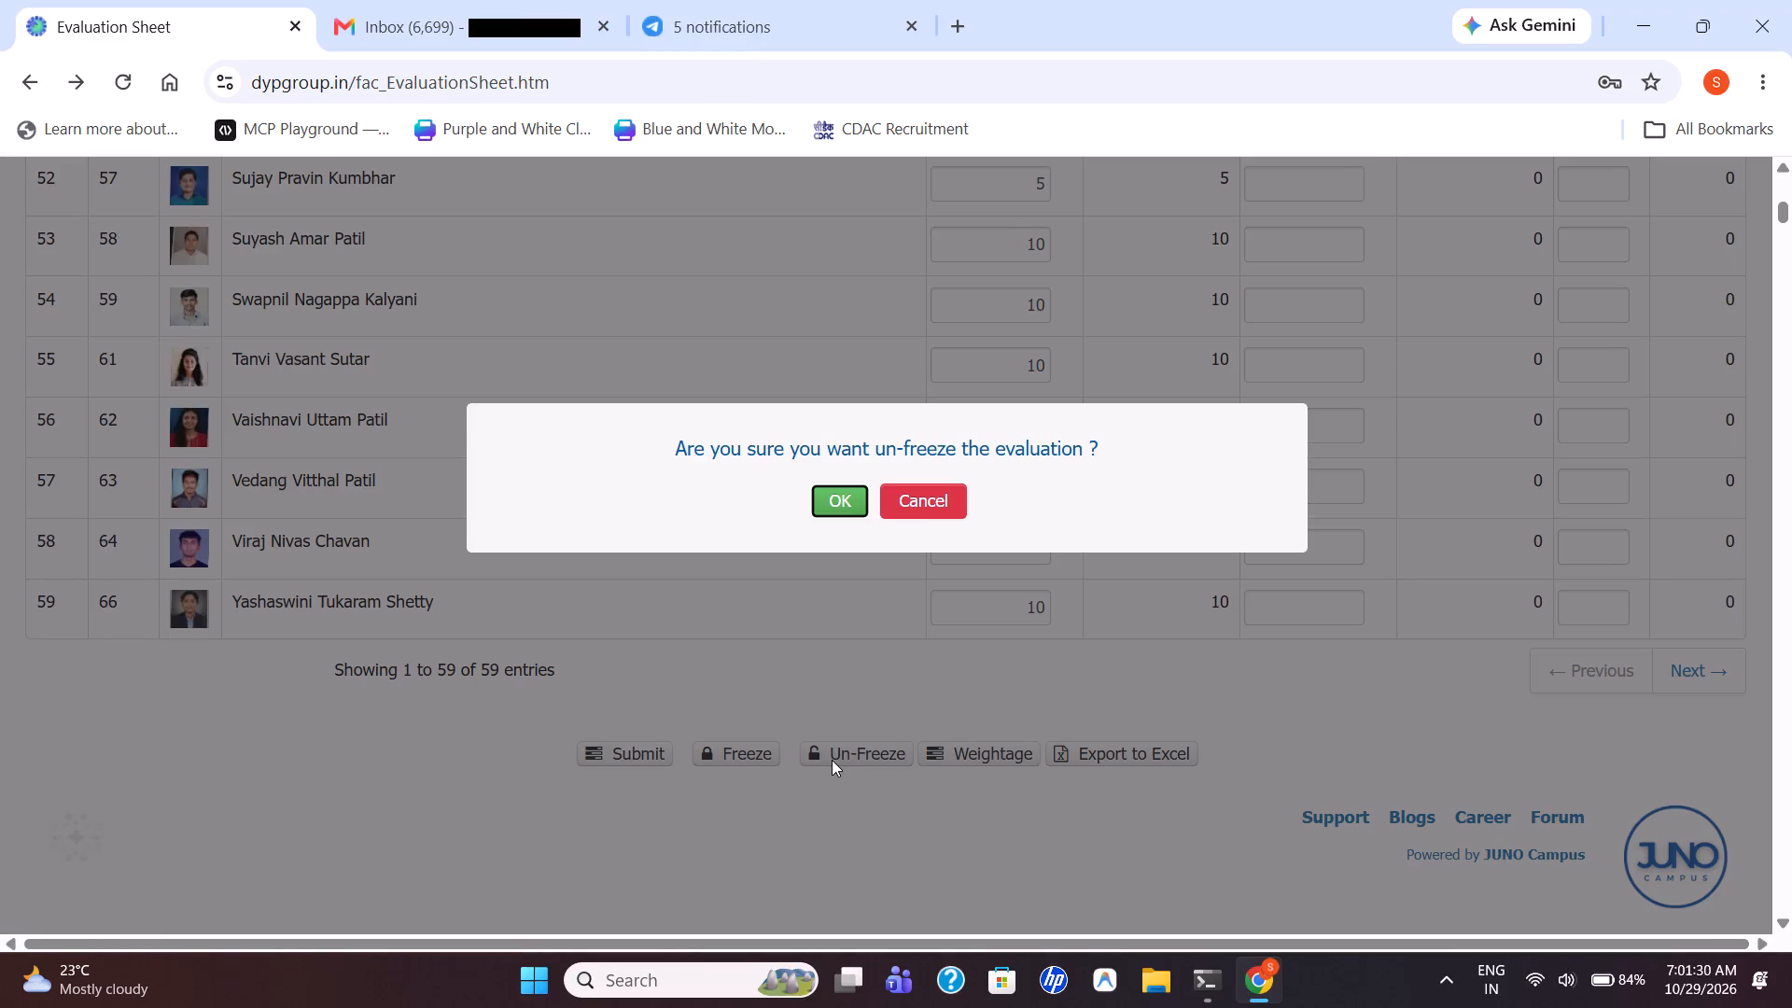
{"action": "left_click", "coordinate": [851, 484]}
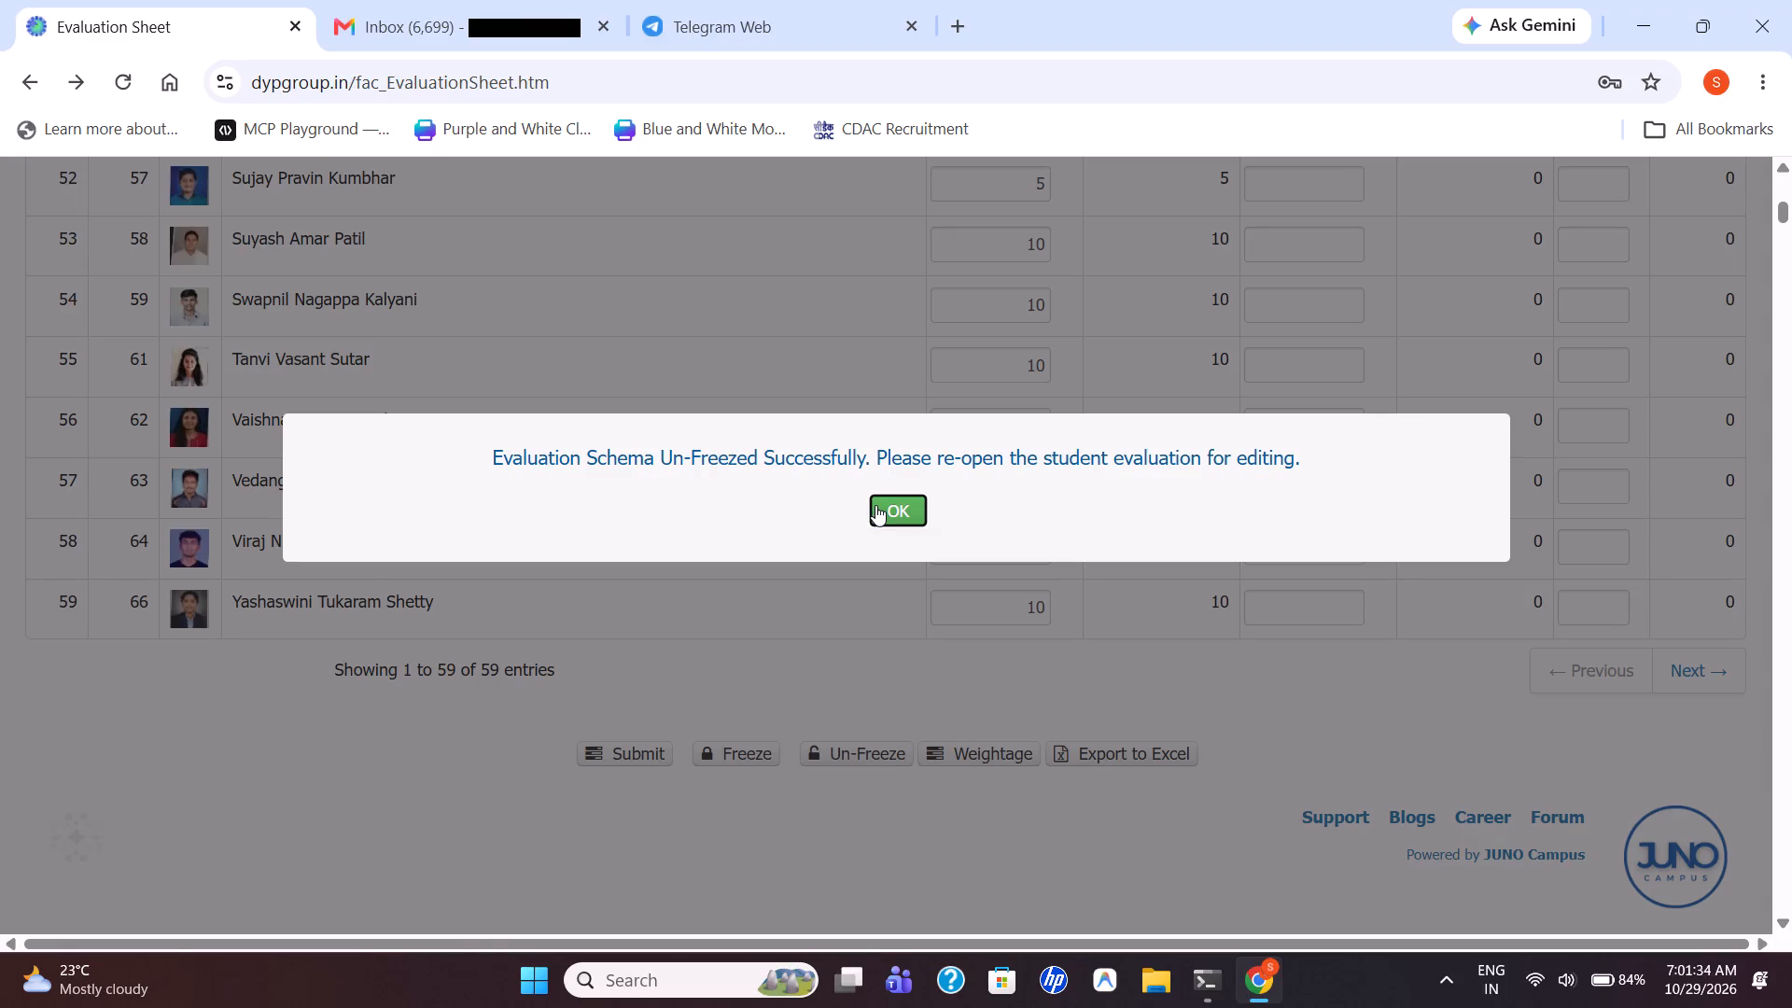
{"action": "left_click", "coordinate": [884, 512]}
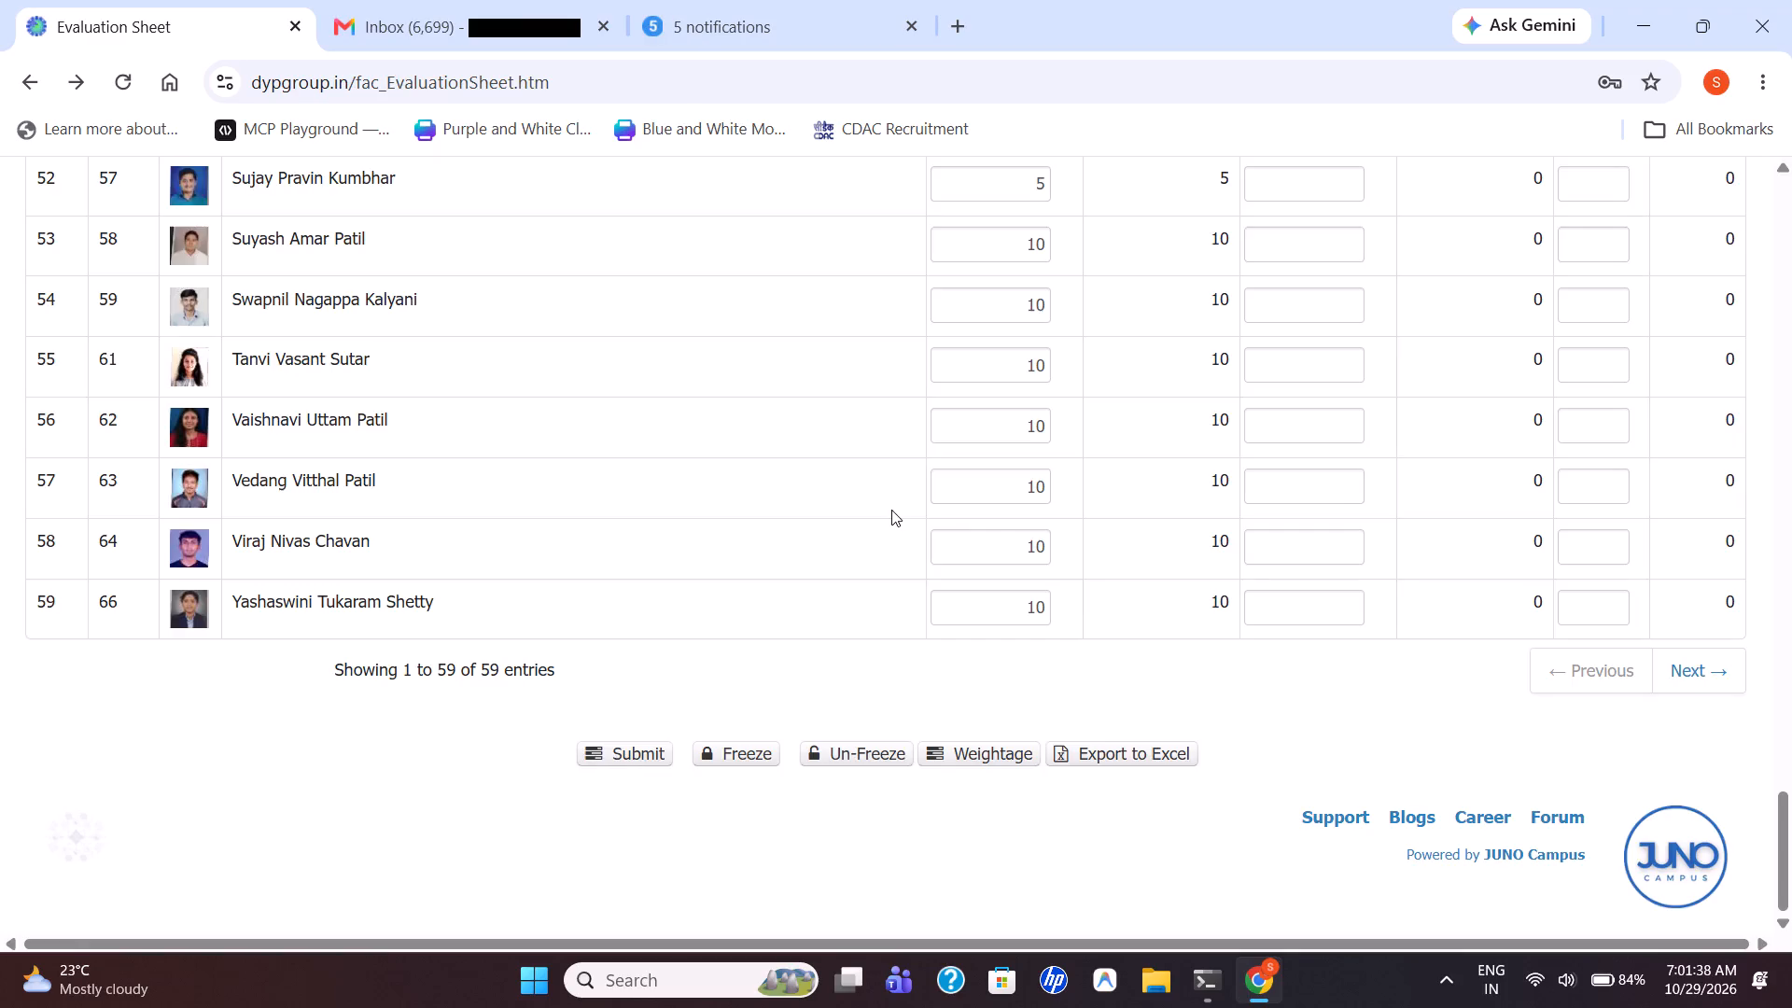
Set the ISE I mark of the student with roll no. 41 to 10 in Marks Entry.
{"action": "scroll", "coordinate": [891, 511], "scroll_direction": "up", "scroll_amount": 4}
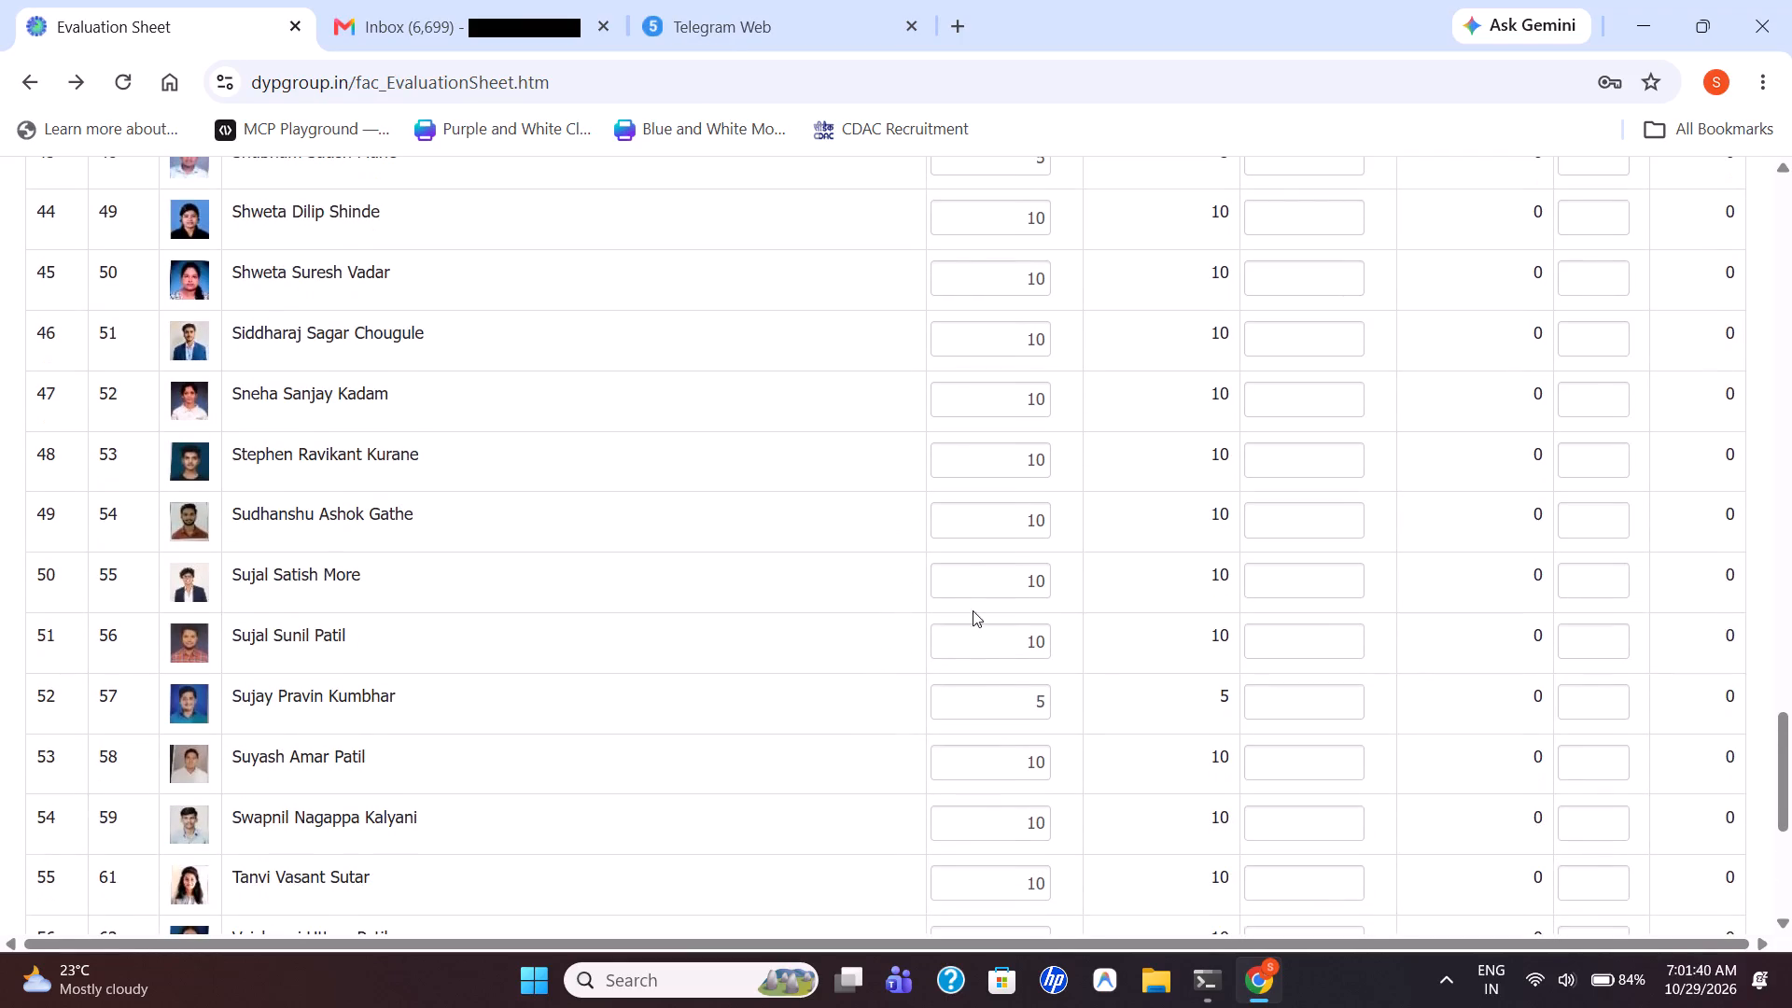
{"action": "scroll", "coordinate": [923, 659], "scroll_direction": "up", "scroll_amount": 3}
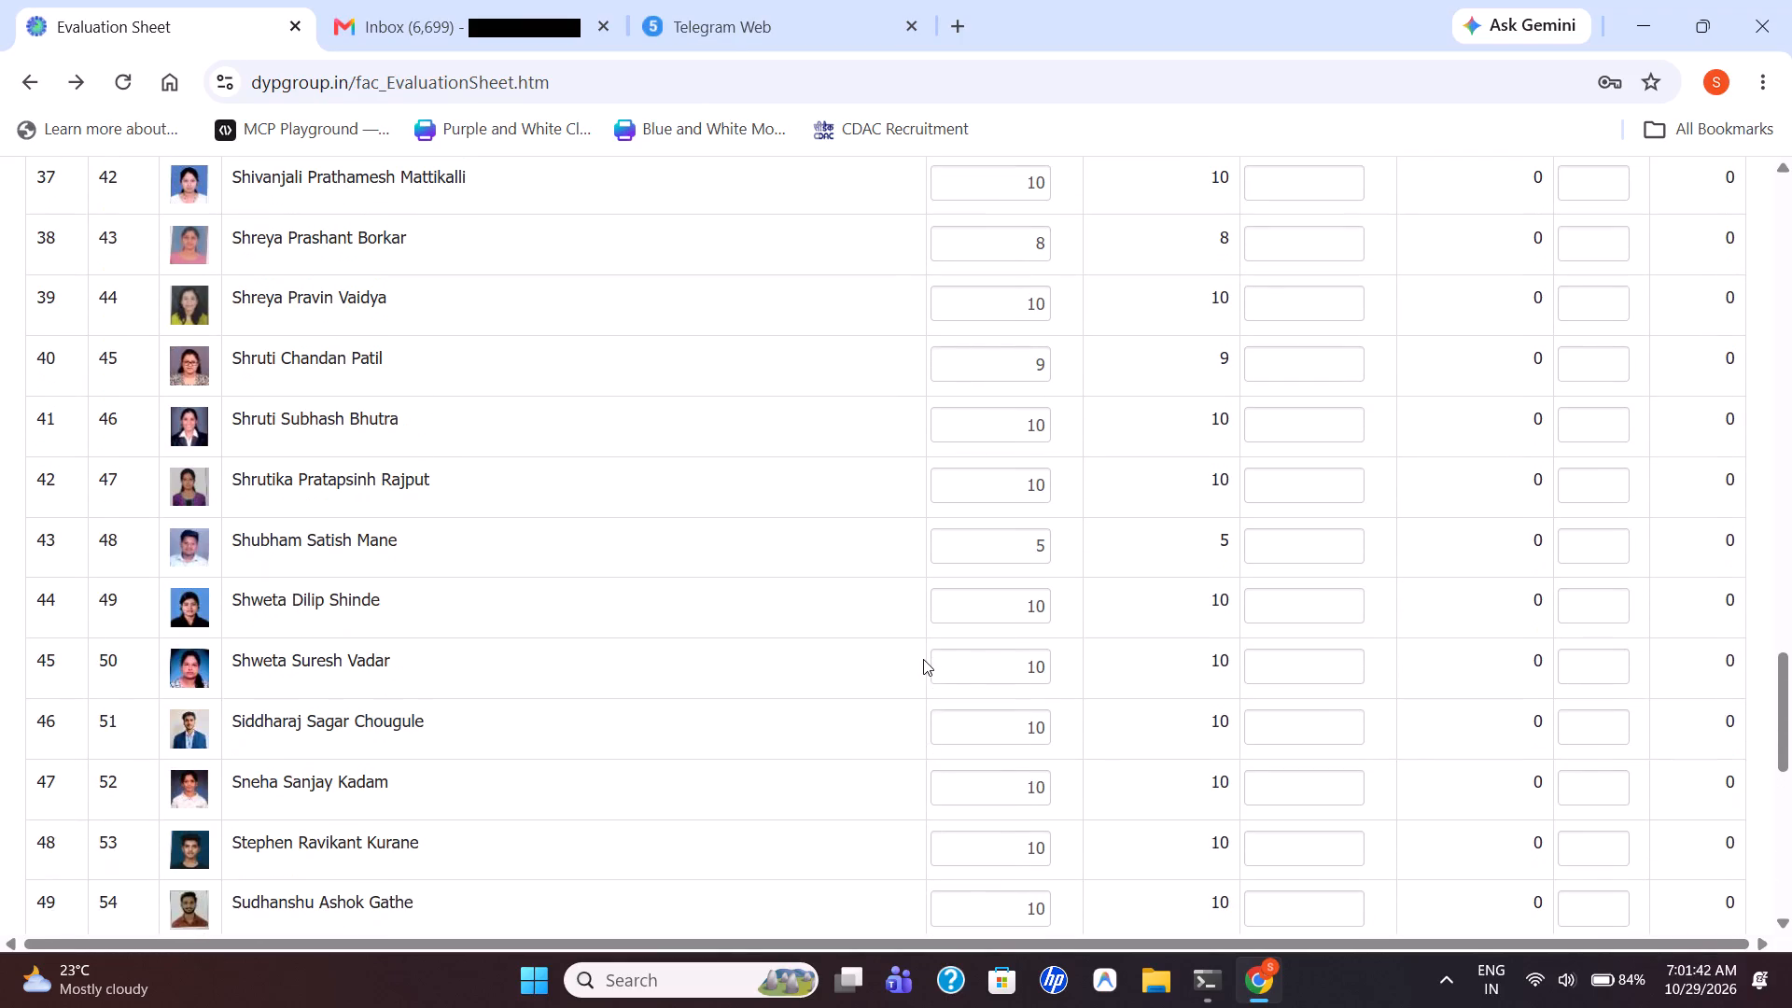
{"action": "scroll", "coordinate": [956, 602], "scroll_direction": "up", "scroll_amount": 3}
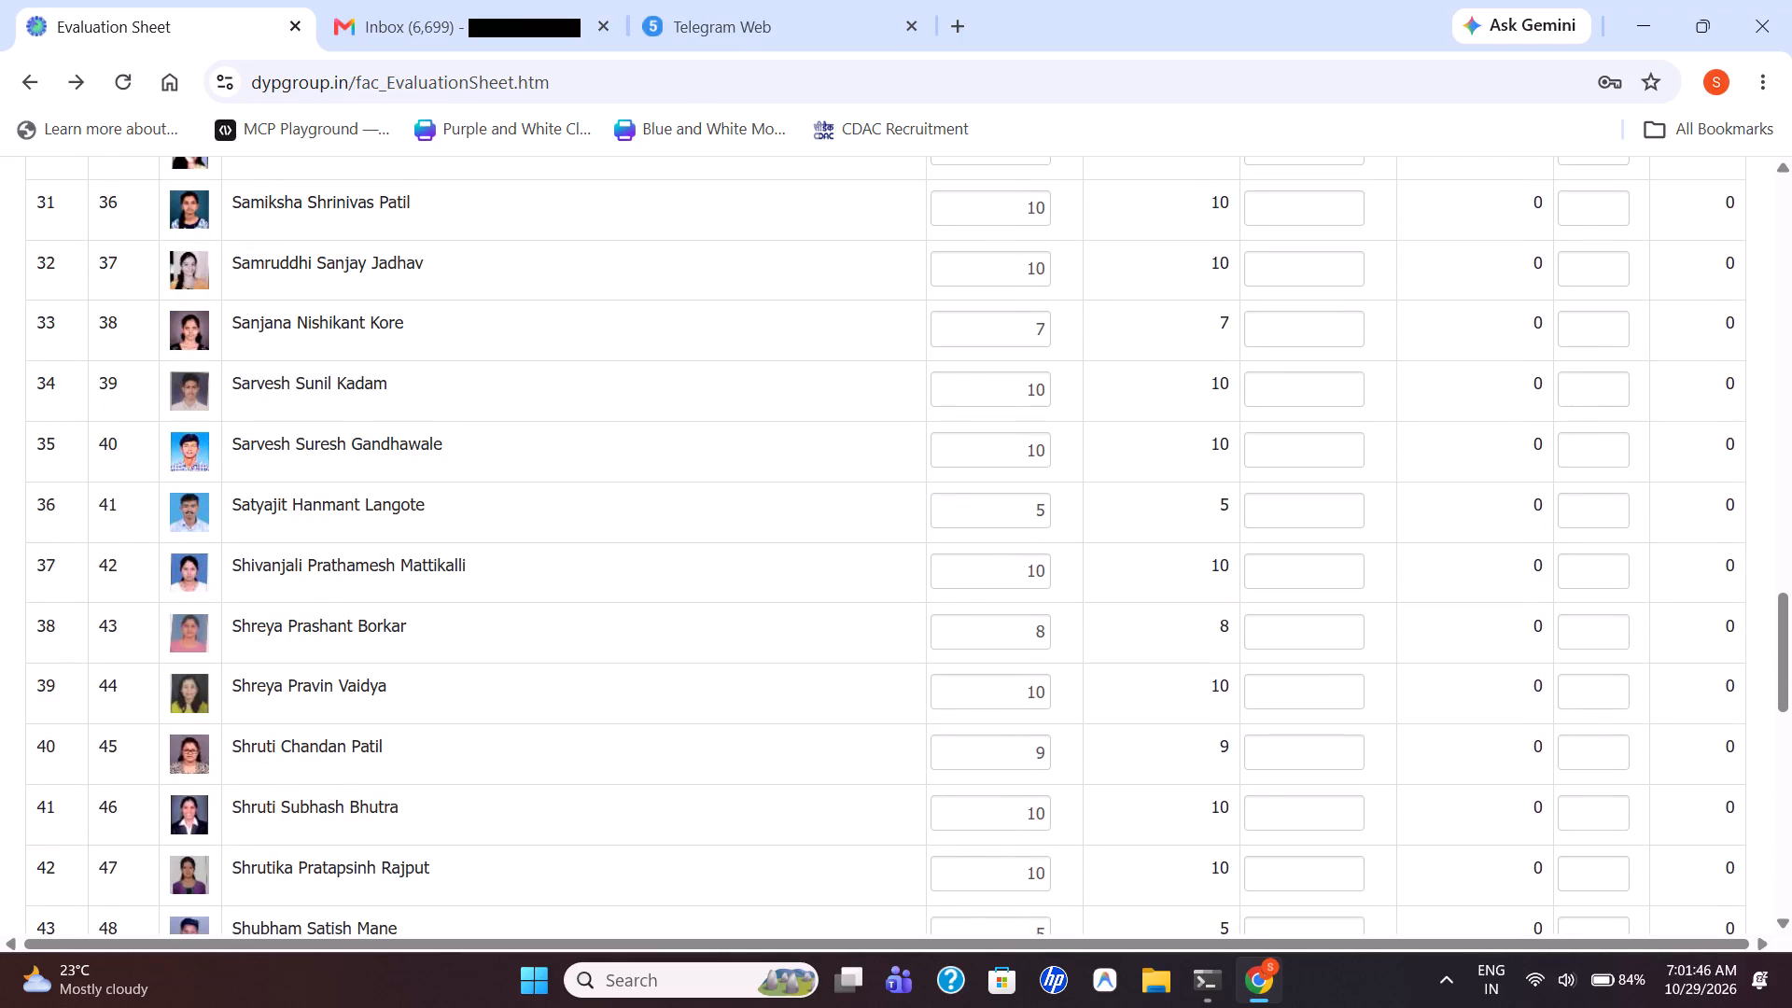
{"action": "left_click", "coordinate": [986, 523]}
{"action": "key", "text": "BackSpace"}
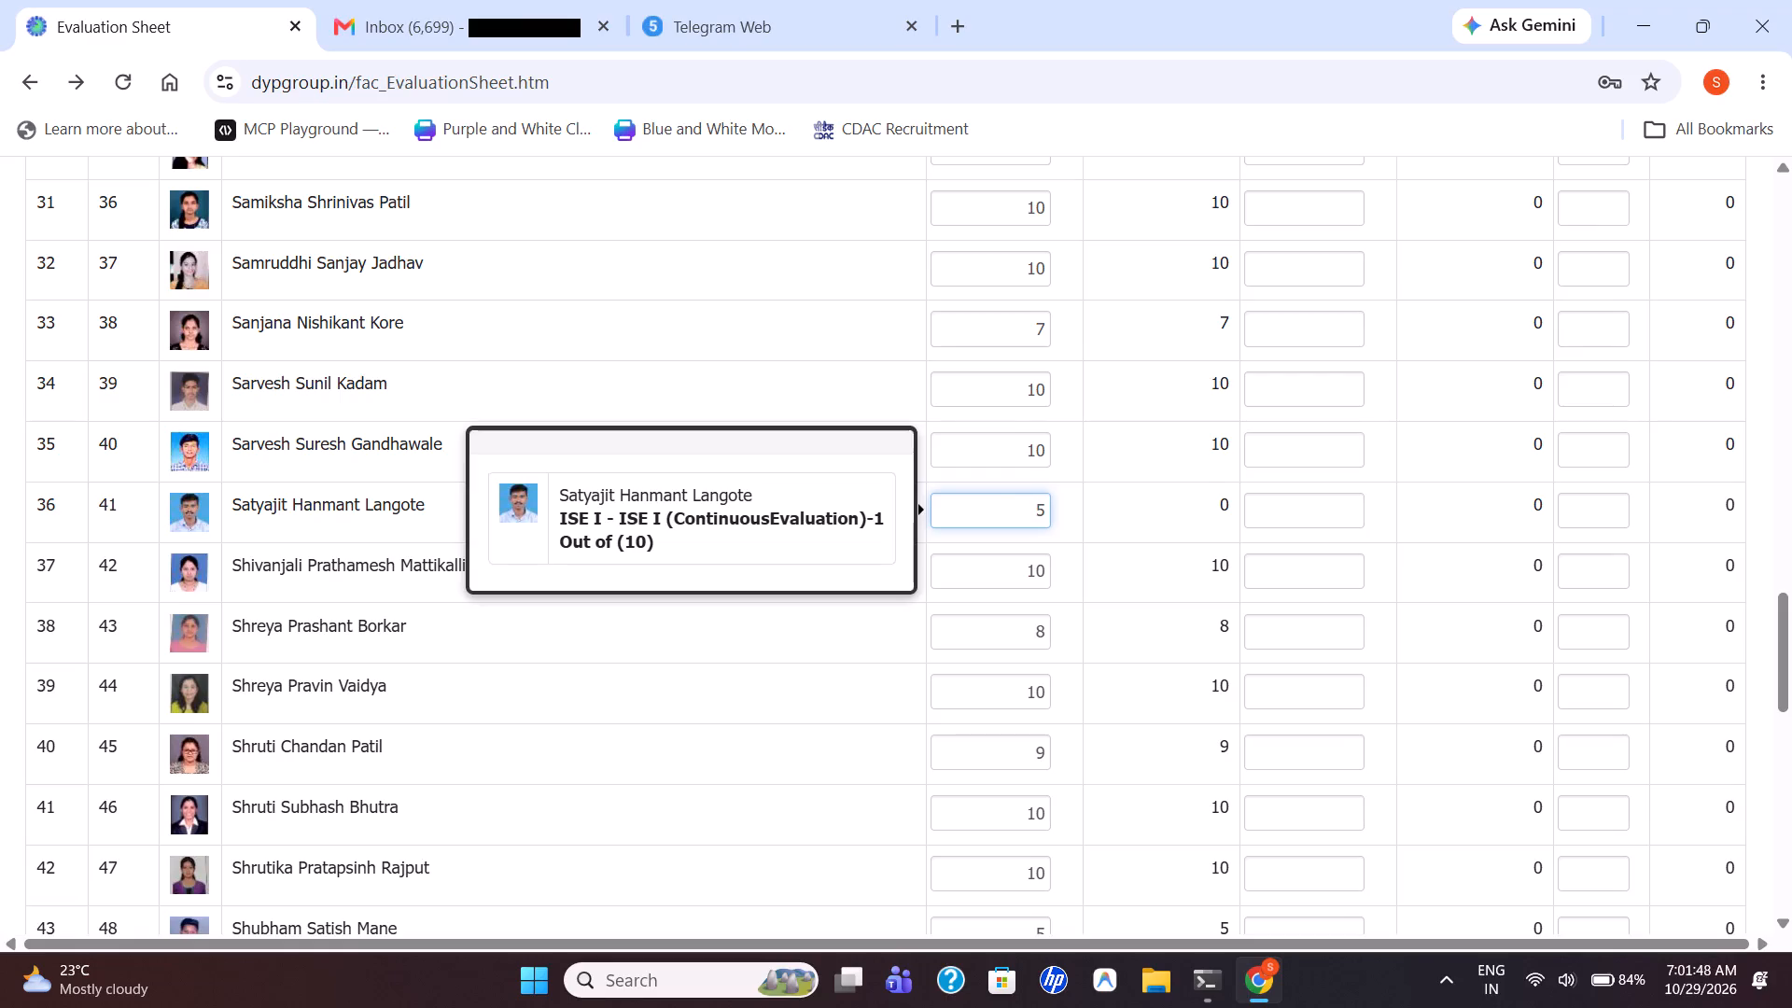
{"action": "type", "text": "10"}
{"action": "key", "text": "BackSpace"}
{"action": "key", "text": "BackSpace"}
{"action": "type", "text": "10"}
Freeze the Research Methodology evaluation.
{"action": "scroll", "coordinate": [958, 582], "scroll_direction": "down", "scroll_amount": 19}
{"action": "left_click", "coordinate": [721, 755]}
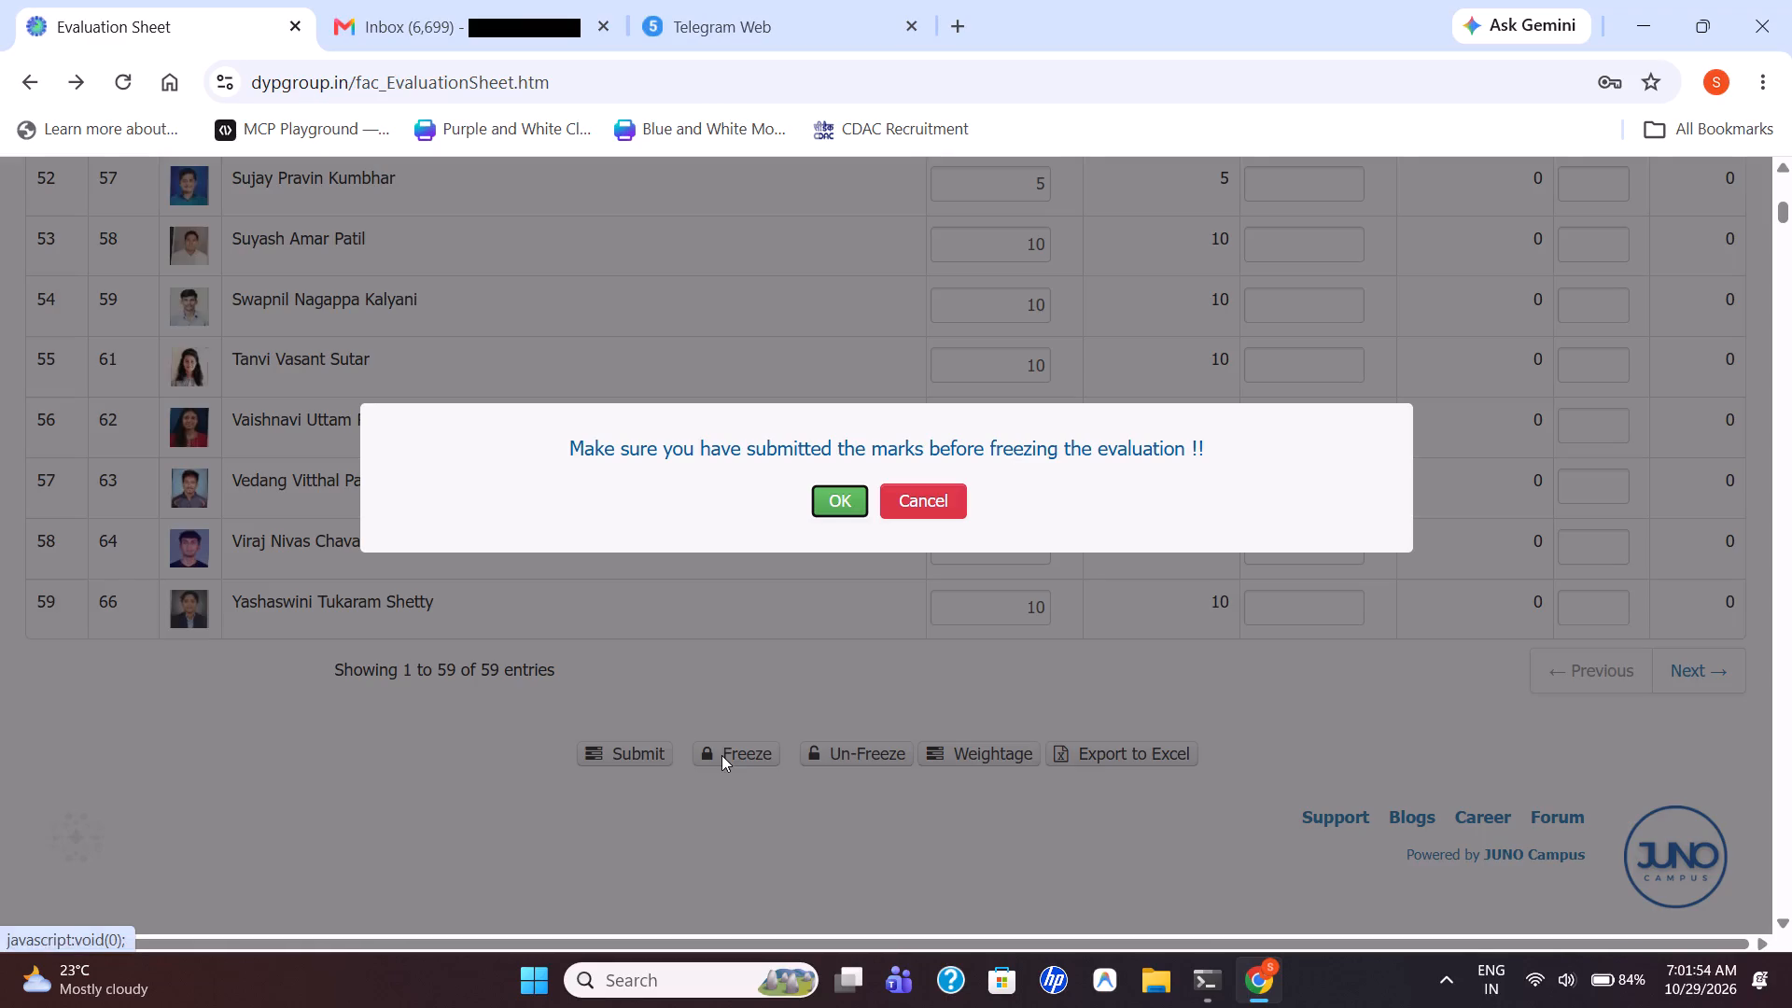
{"action": "left_click", "coordinate": [833, 507]}
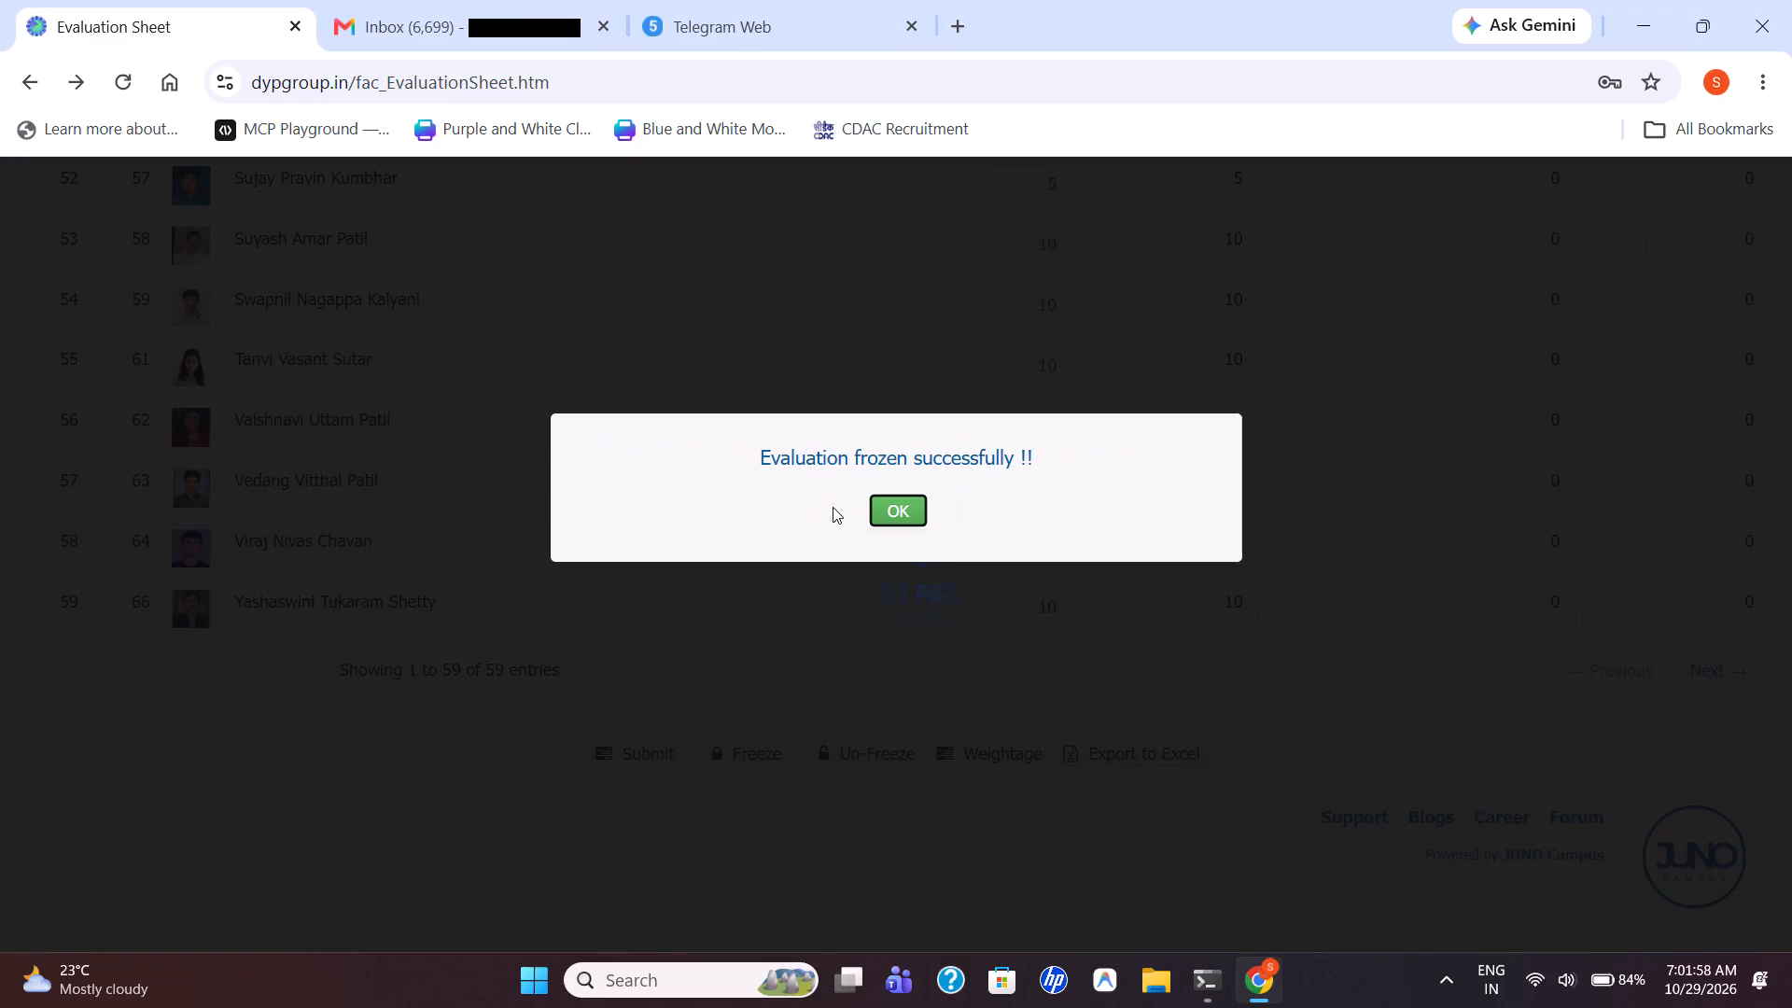
{"action": "left_click", "coordinate": [881, 512]}
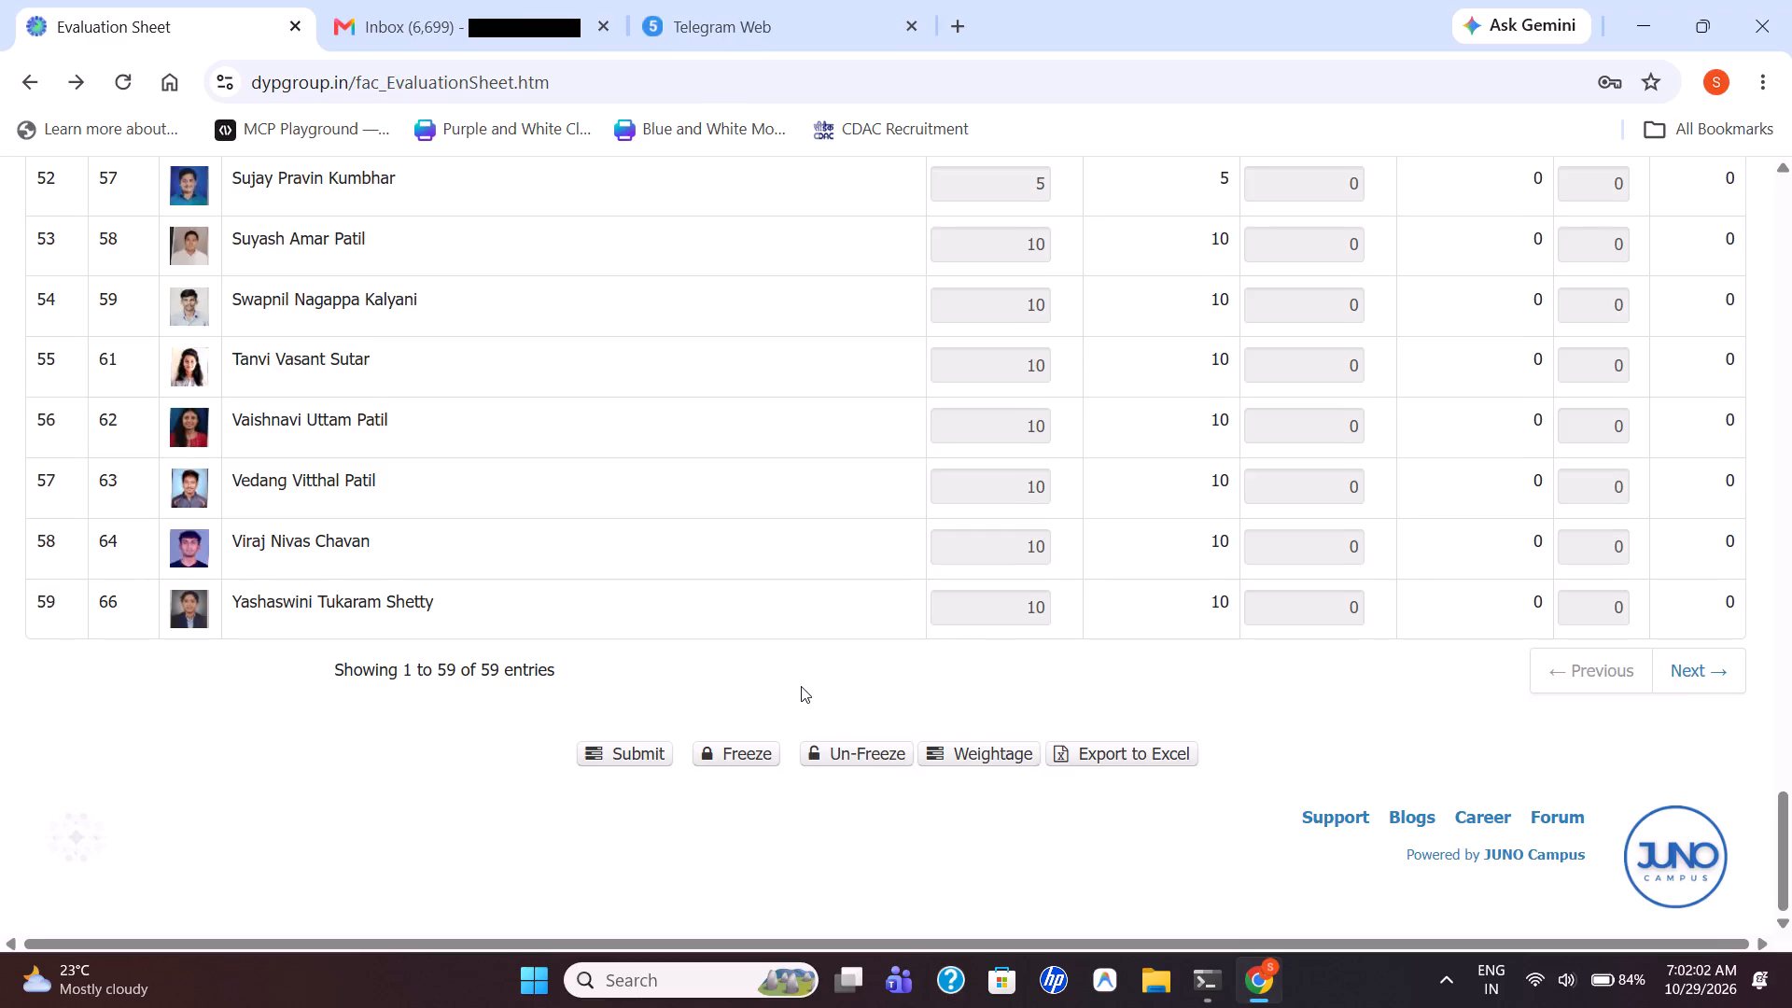
Check the ISE I, ISE II and MSE marks across the frozen student list, including roll no. 41.
{"action": "scroll", "coordinate": [801, 686], "scroll_direction": "up", "scroll_amount": 11}
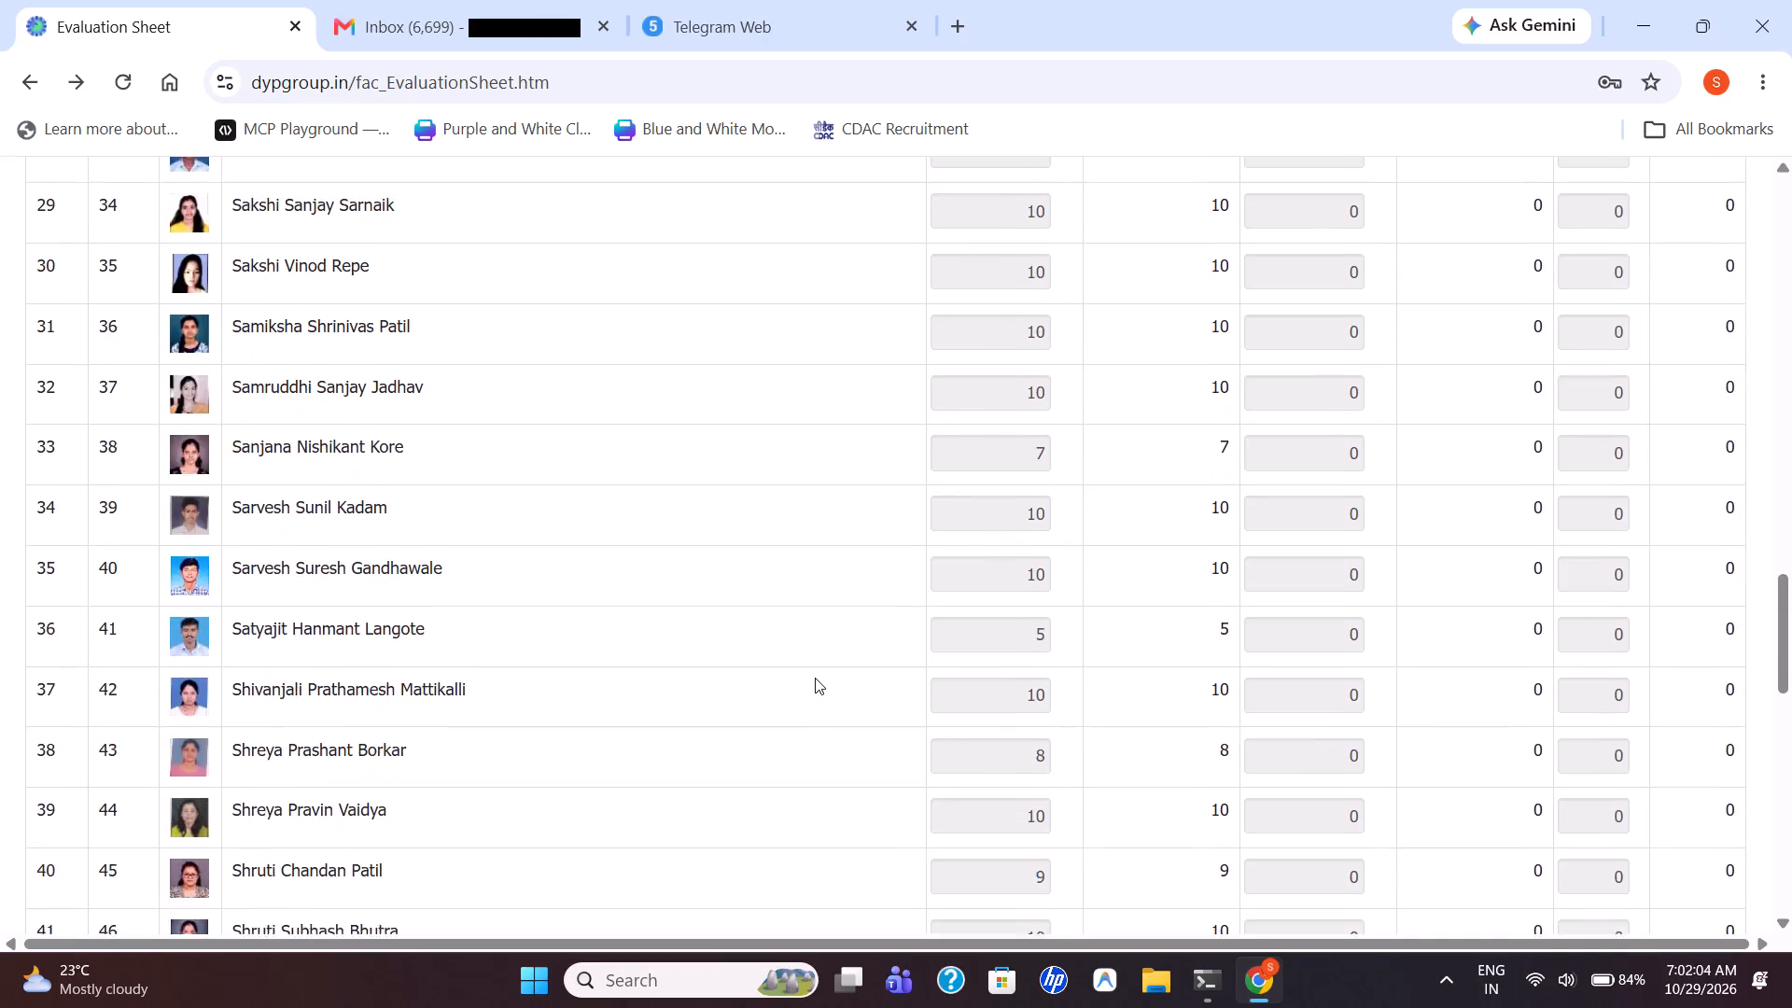
{"action": "scroll", "coordinate": [815, 678], "scroll_direction": "up", "scroll_amount": 9}
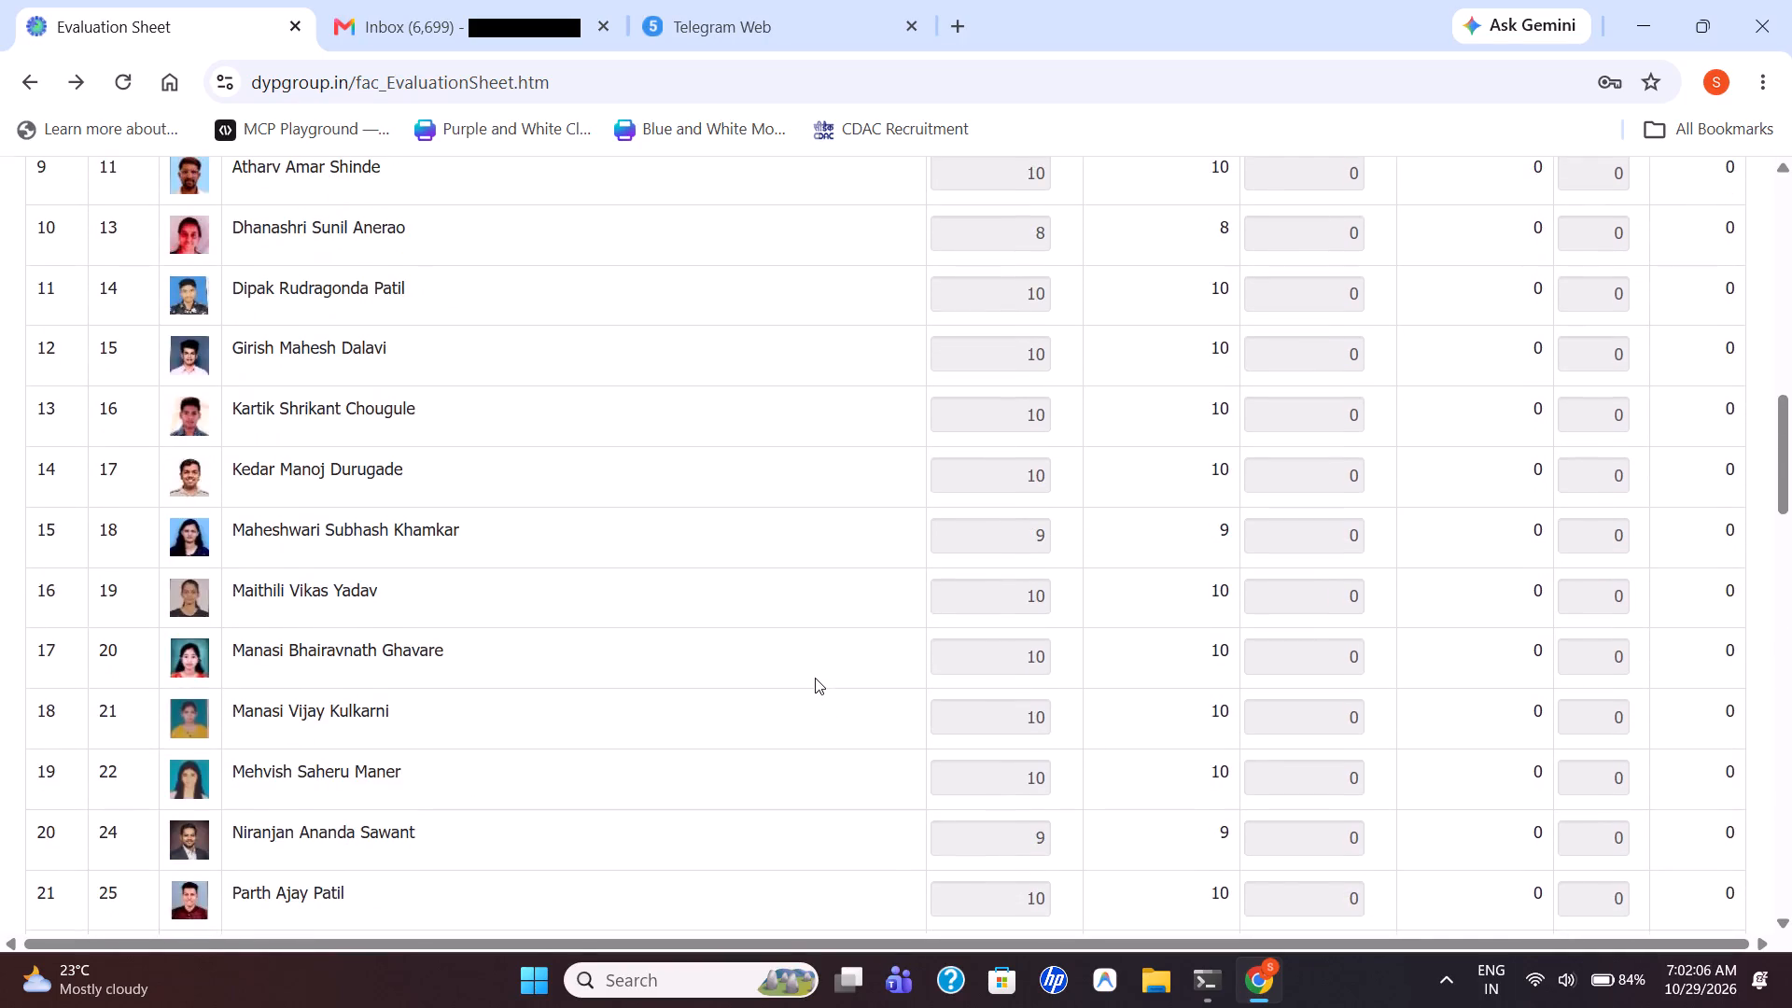
{"action": "scroll", "coordinate": [815, 678], "scroll_direction": "up", "scroll_amount": 4}
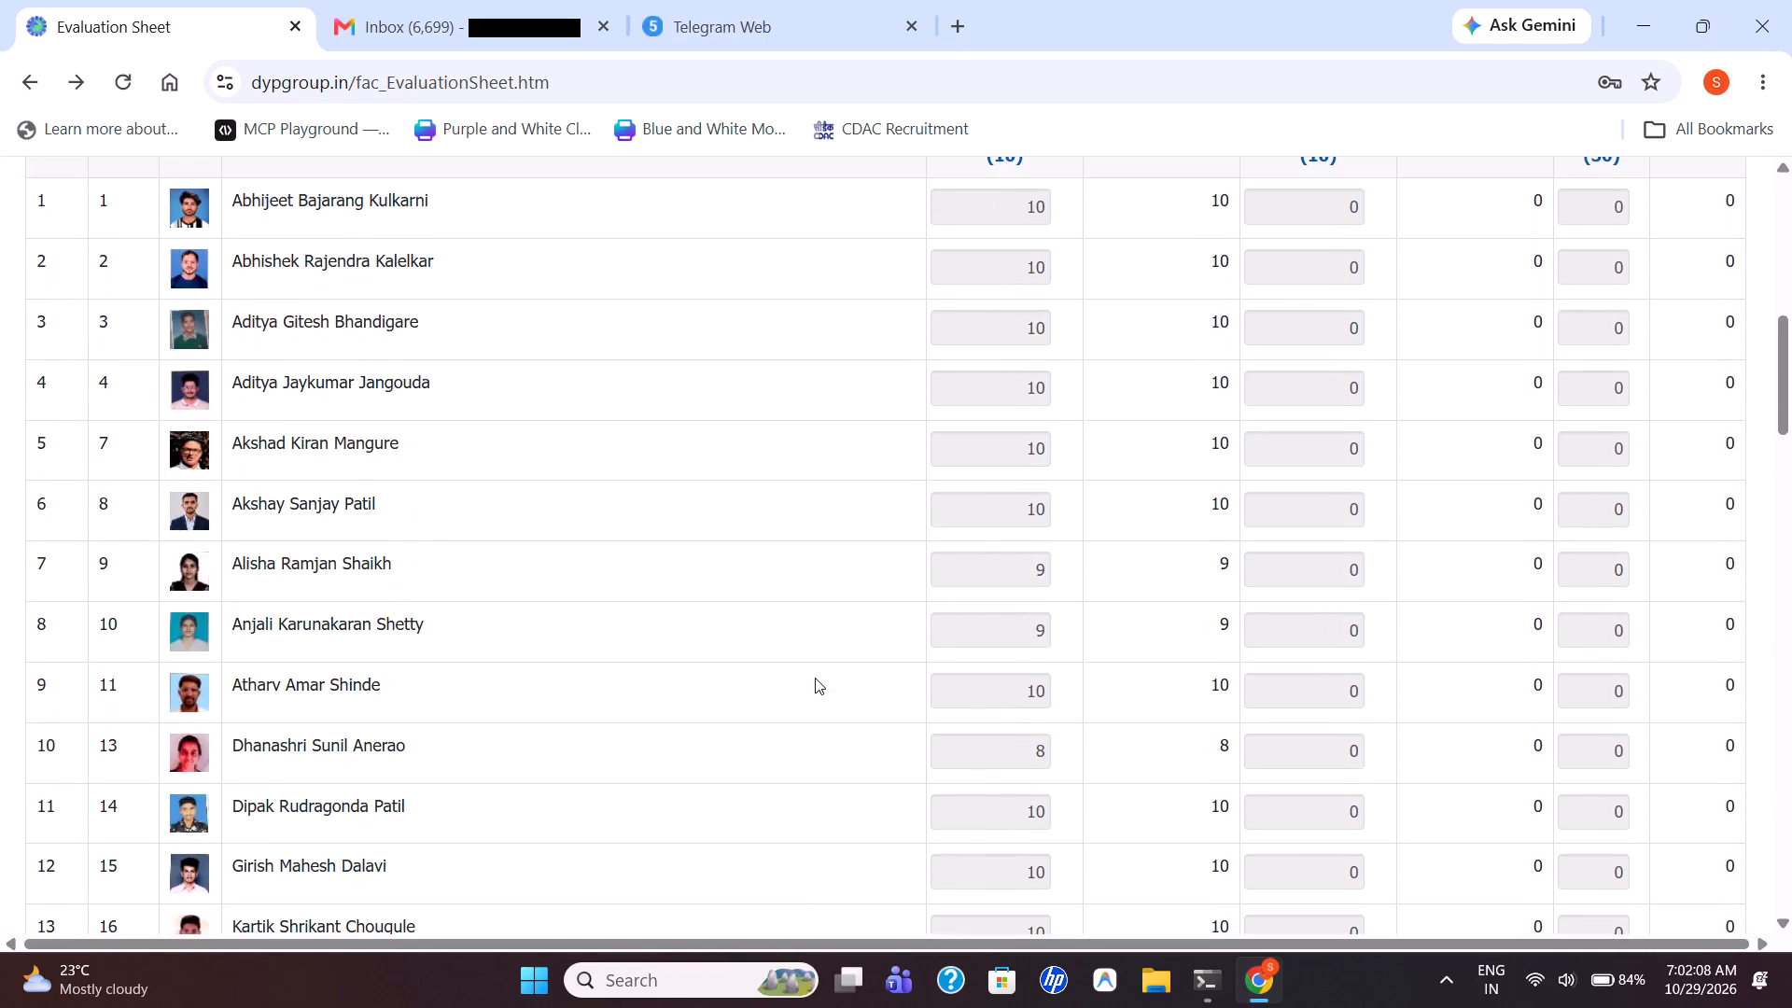
{"action": "scroll", "coordinate": [815, 678], "scroll_direction": "up", "scroll_amount": 1}
{"action": "scroll", "coordinate": [815, 678], "scroll_direction": "down", "scroll_amount": 14}
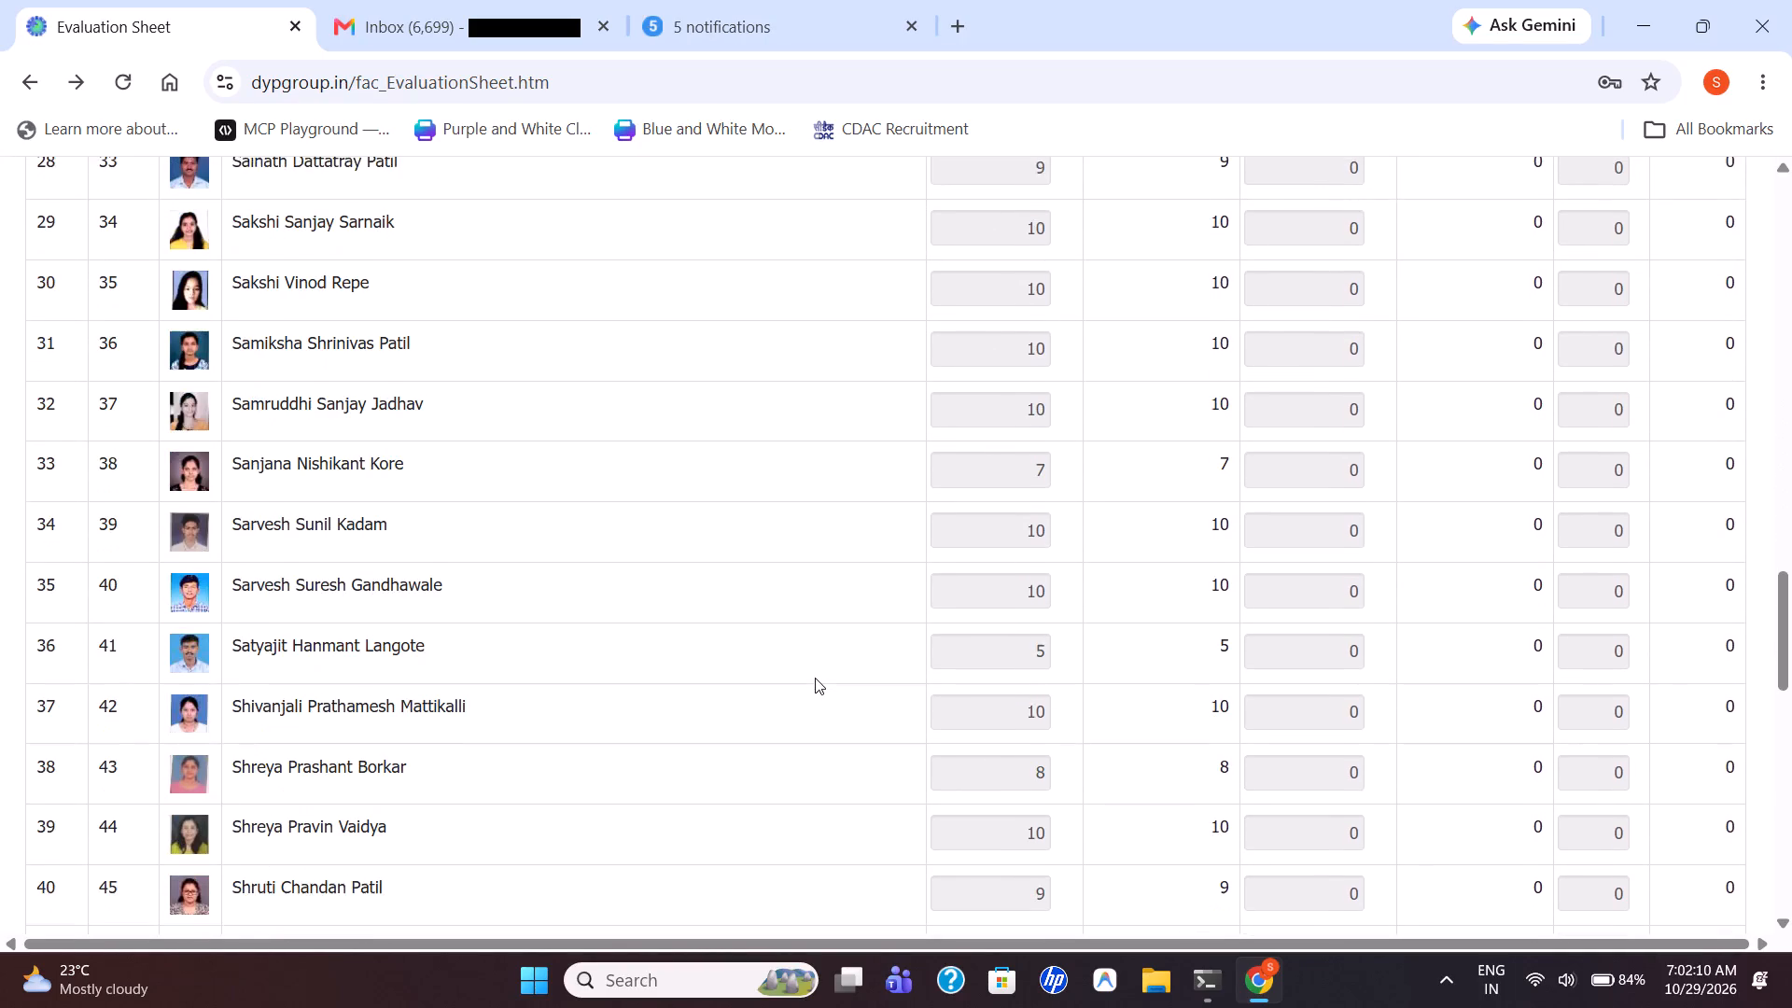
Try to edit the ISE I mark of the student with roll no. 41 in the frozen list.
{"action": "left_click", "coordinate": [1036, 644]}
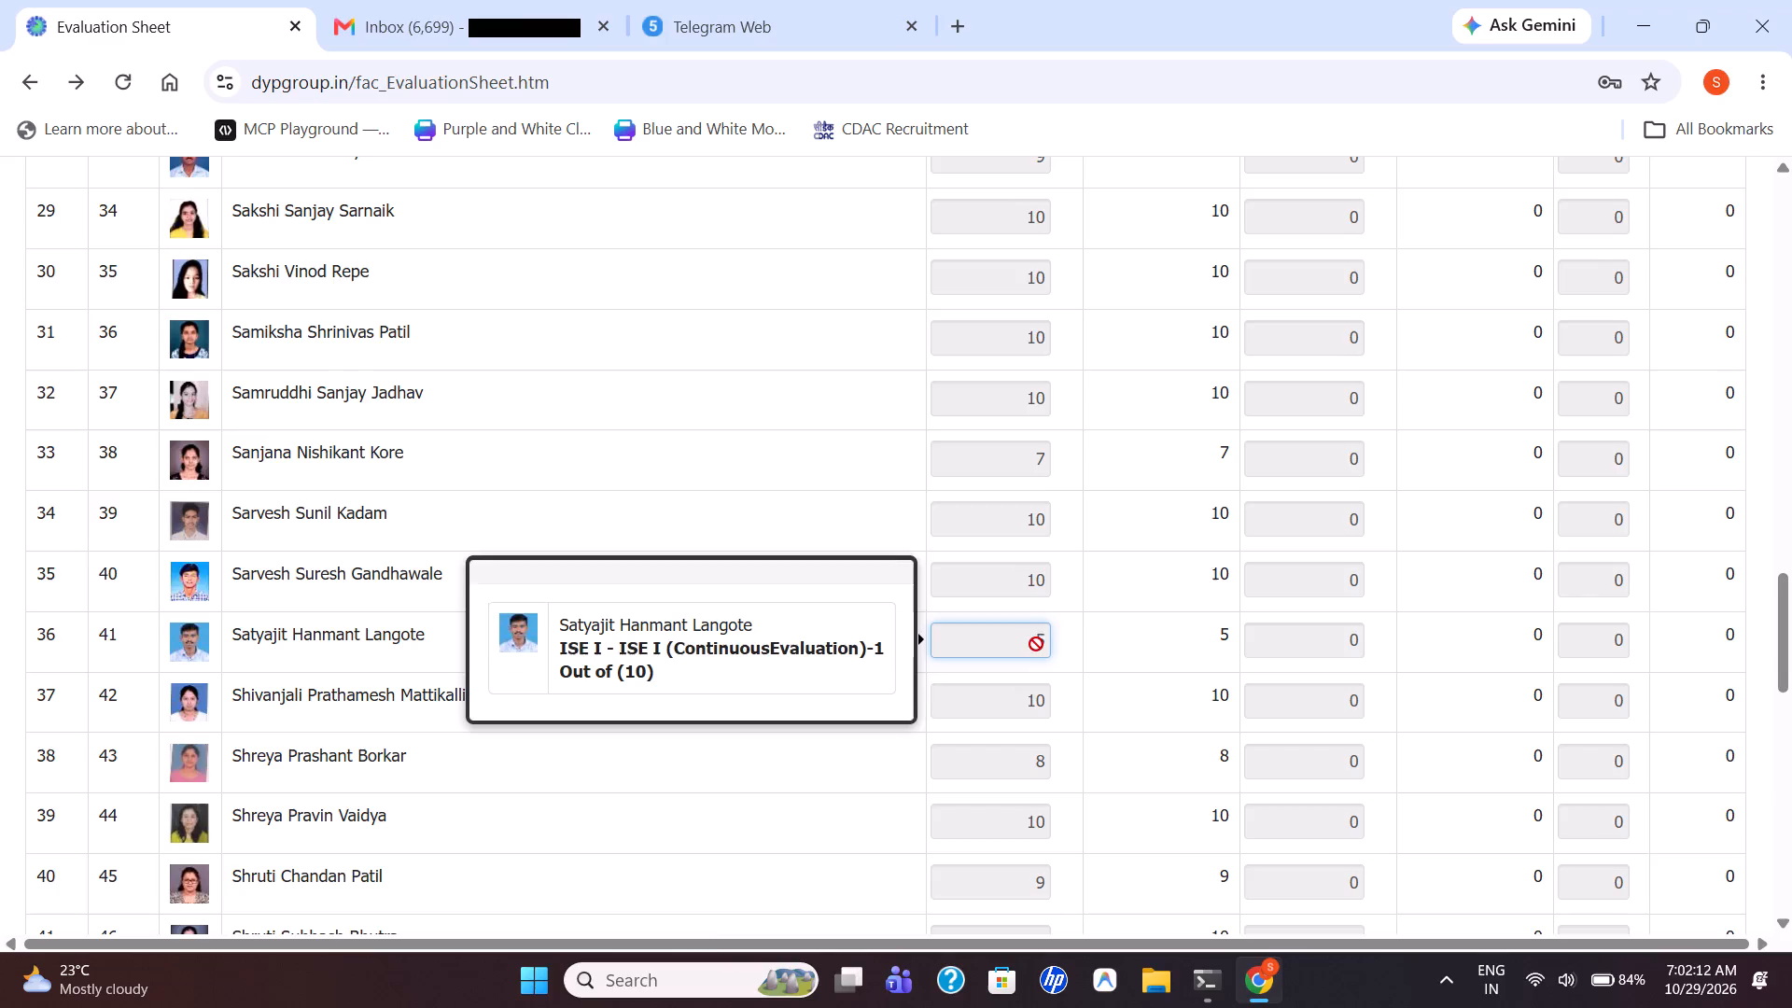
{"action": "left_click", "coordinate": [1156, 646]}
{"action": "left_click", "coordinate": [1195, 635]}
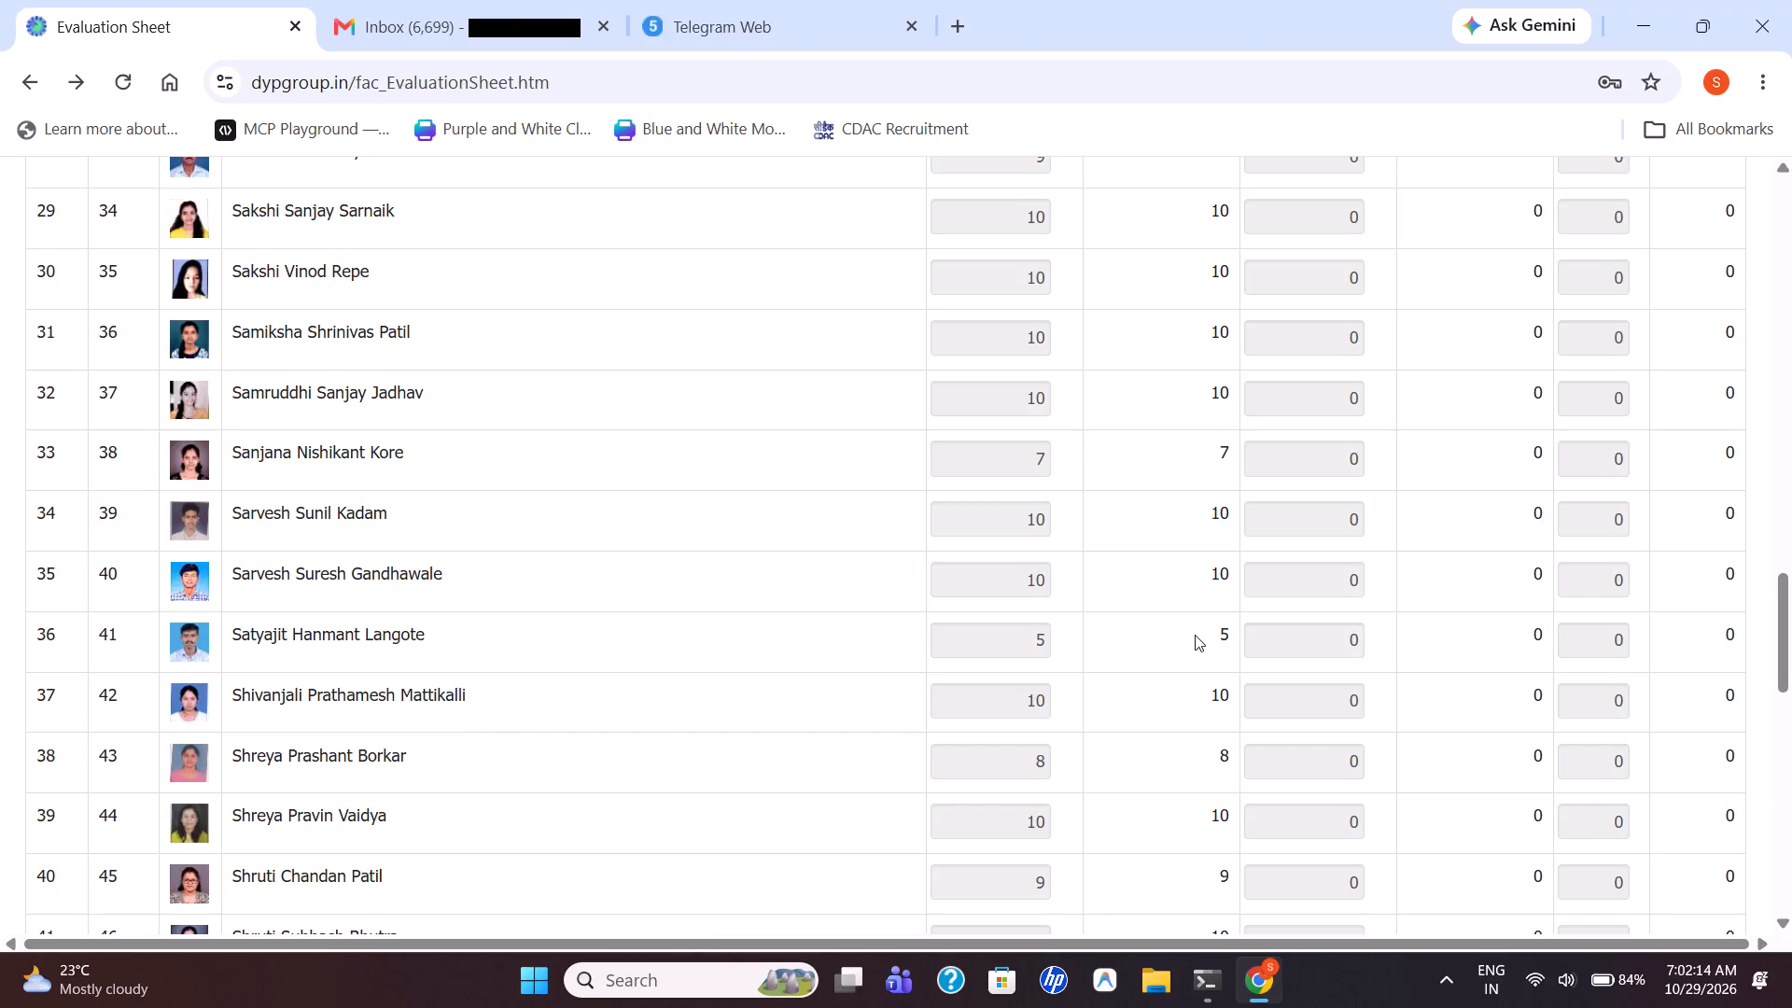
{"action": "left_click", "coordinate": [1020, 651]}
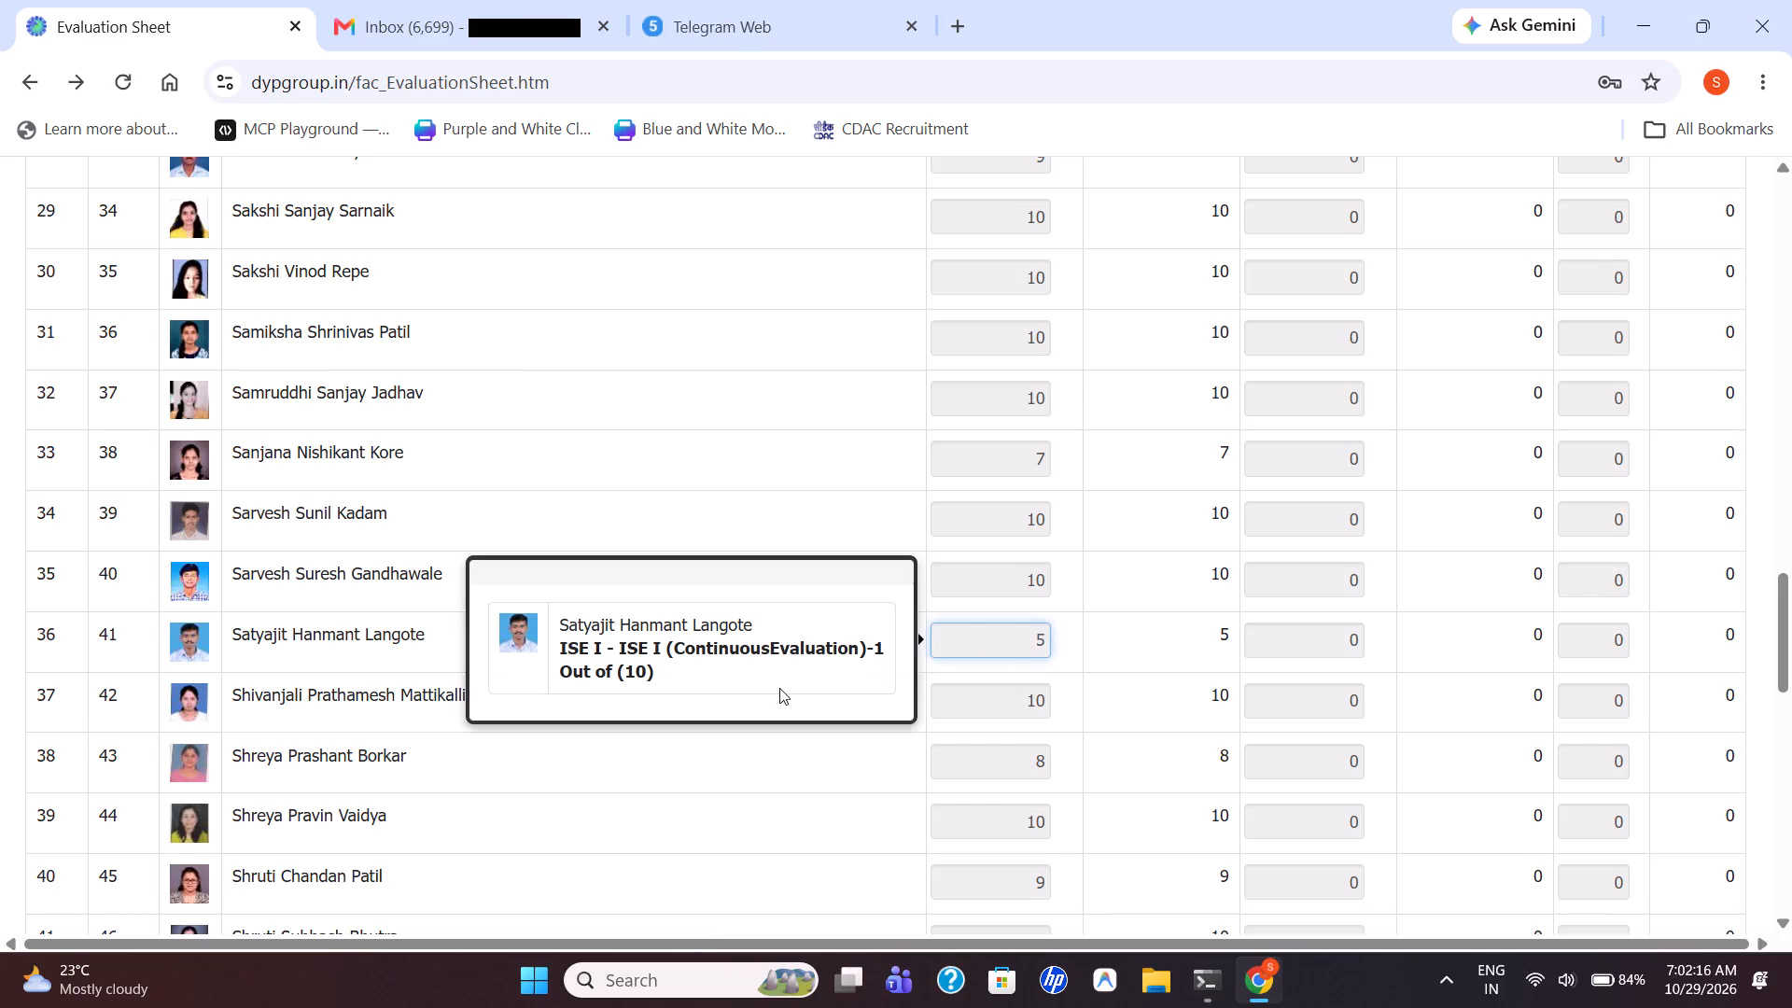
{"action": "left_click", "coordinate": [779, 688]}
Un-freeze the Research Methodology evaluation.
{"action": "scroll", "coordinate": [784, 688], "scroll_direction": "down", "scroll_amount": 16}
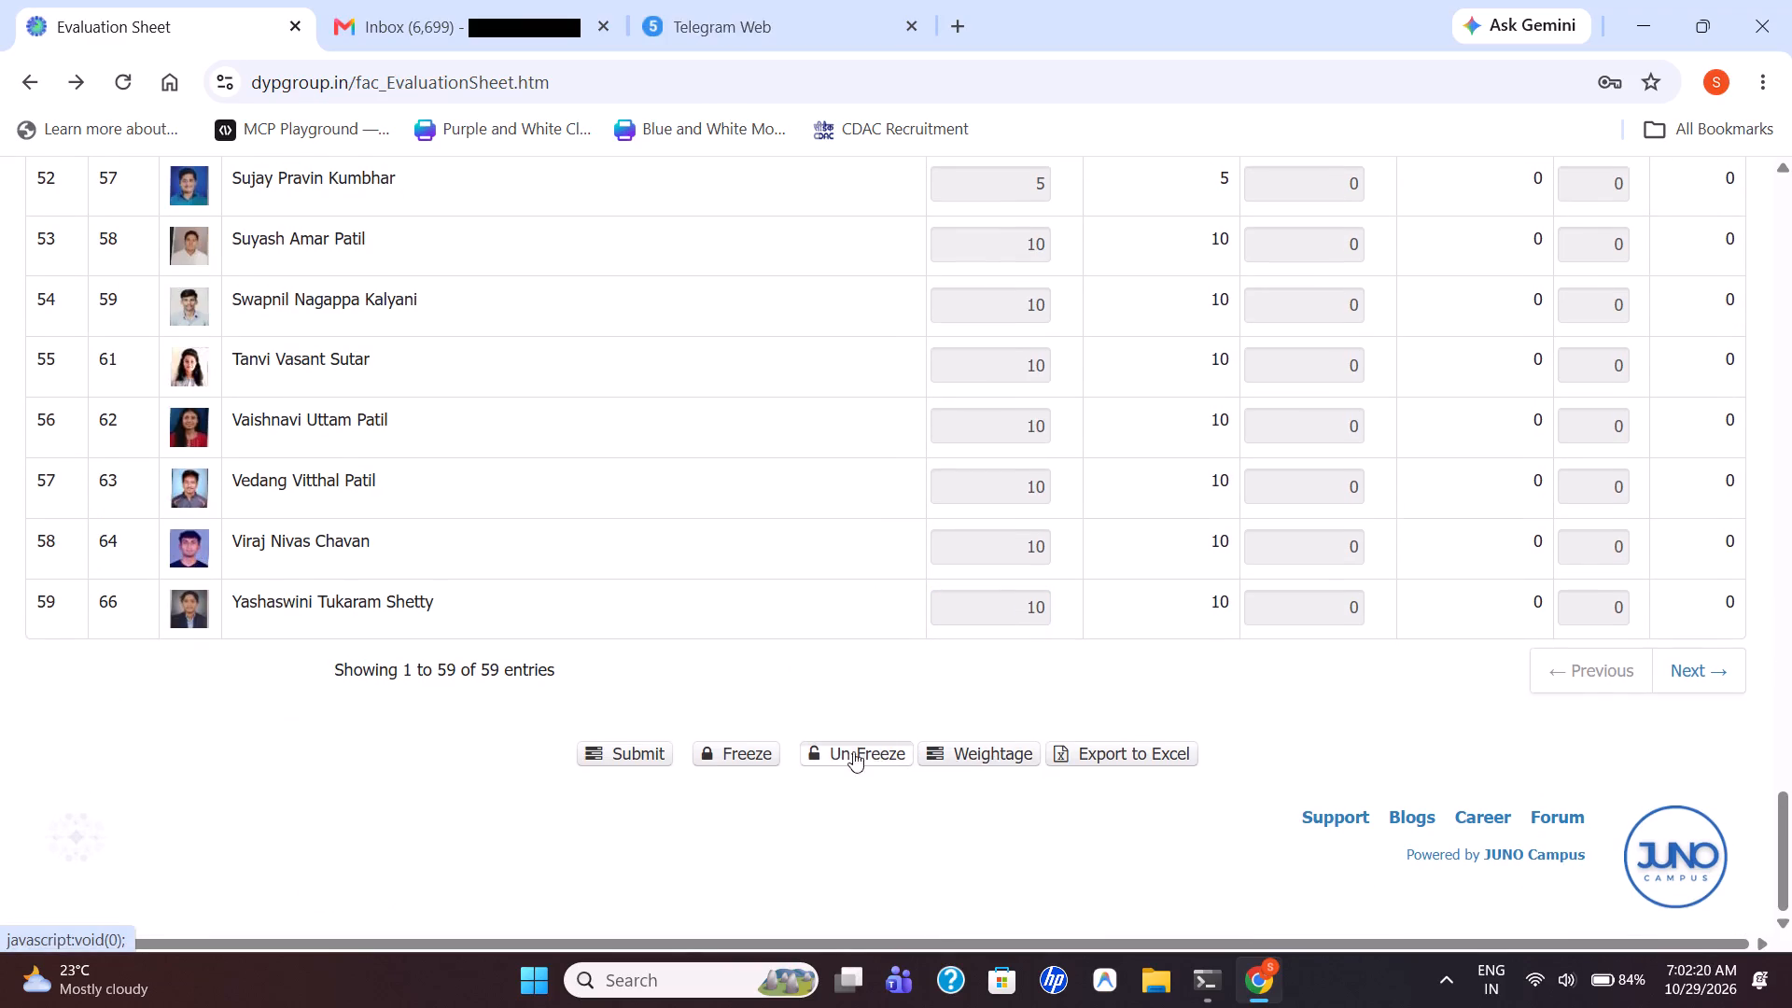
{"action": "left_click", "coordinate": [757, 751]}
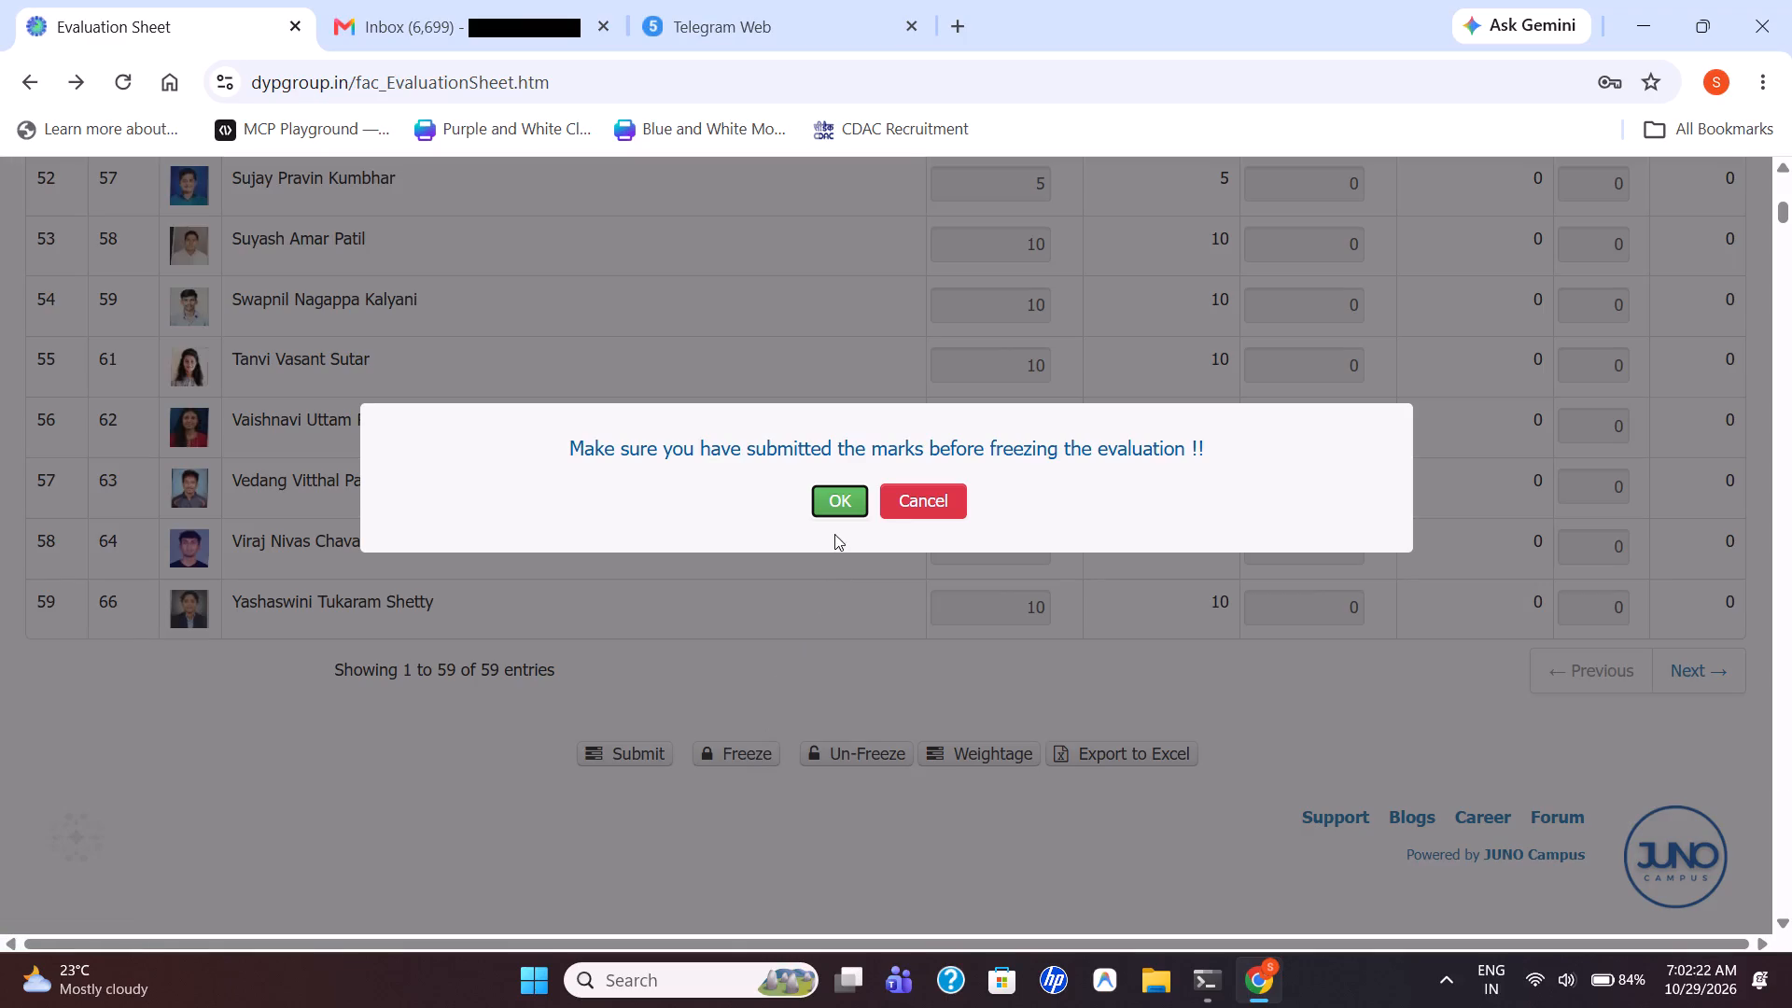
{"action": "left_click", "coordinate": [920, 506]}
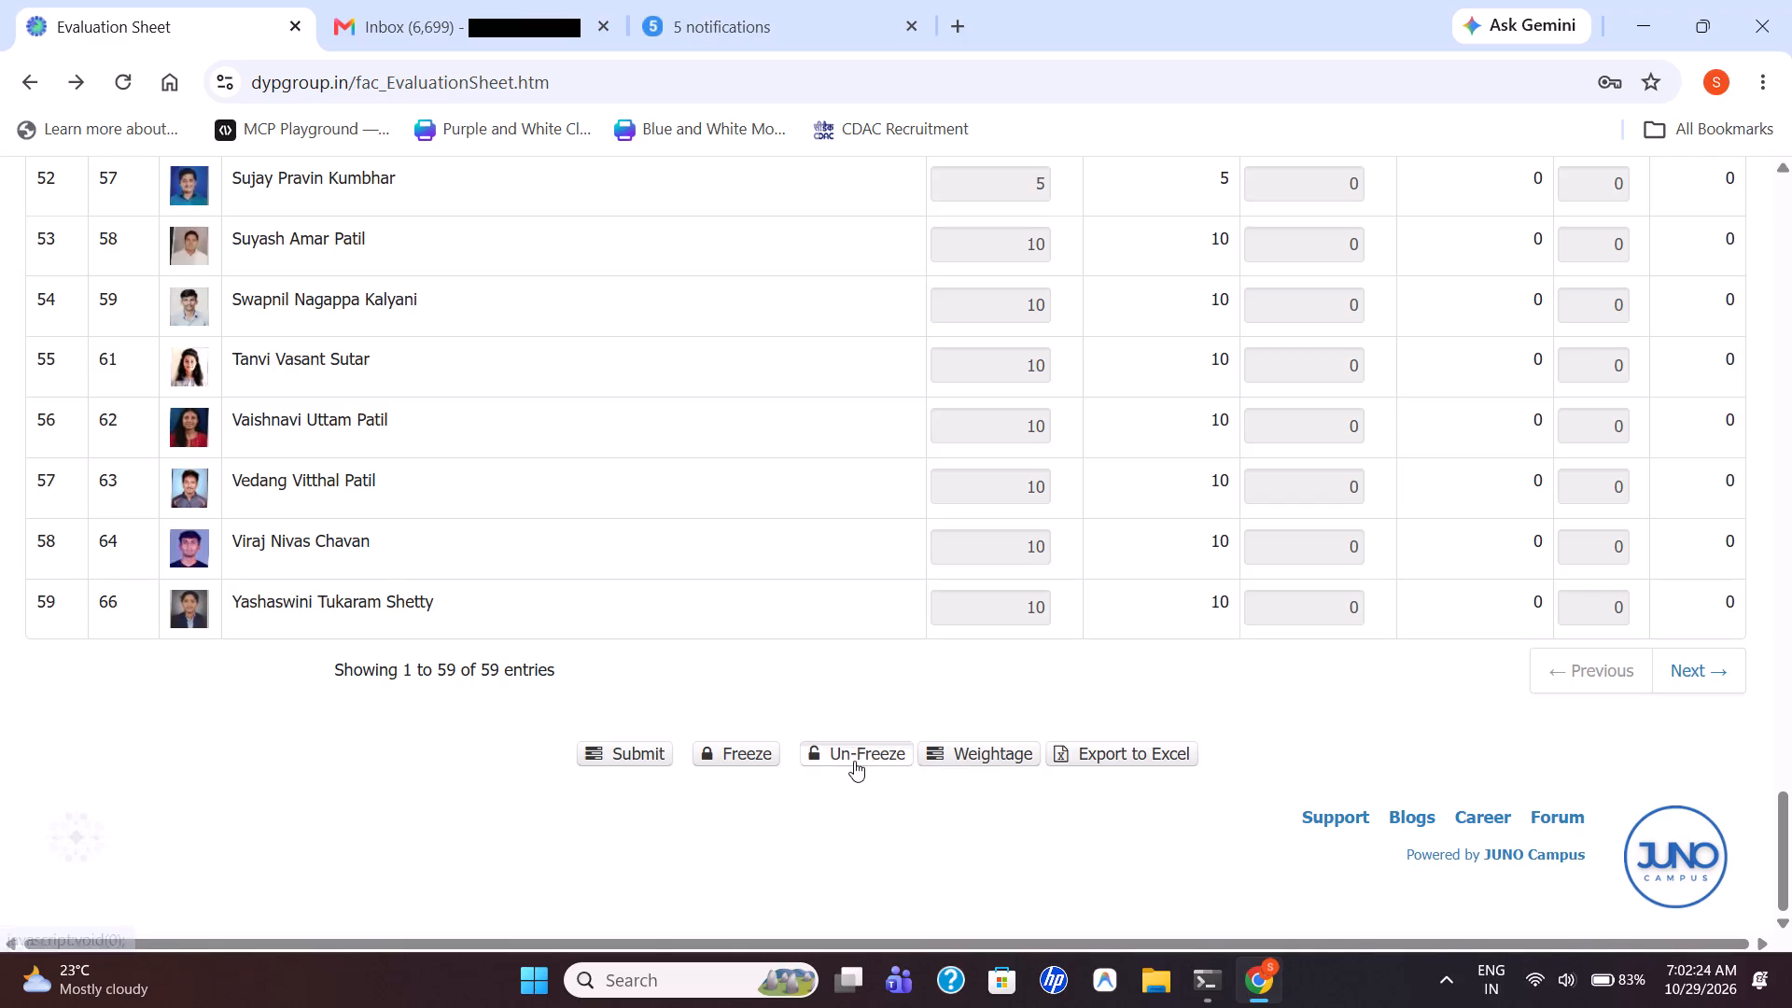
{"action": "left_click", "coordinate": [854, 761]}
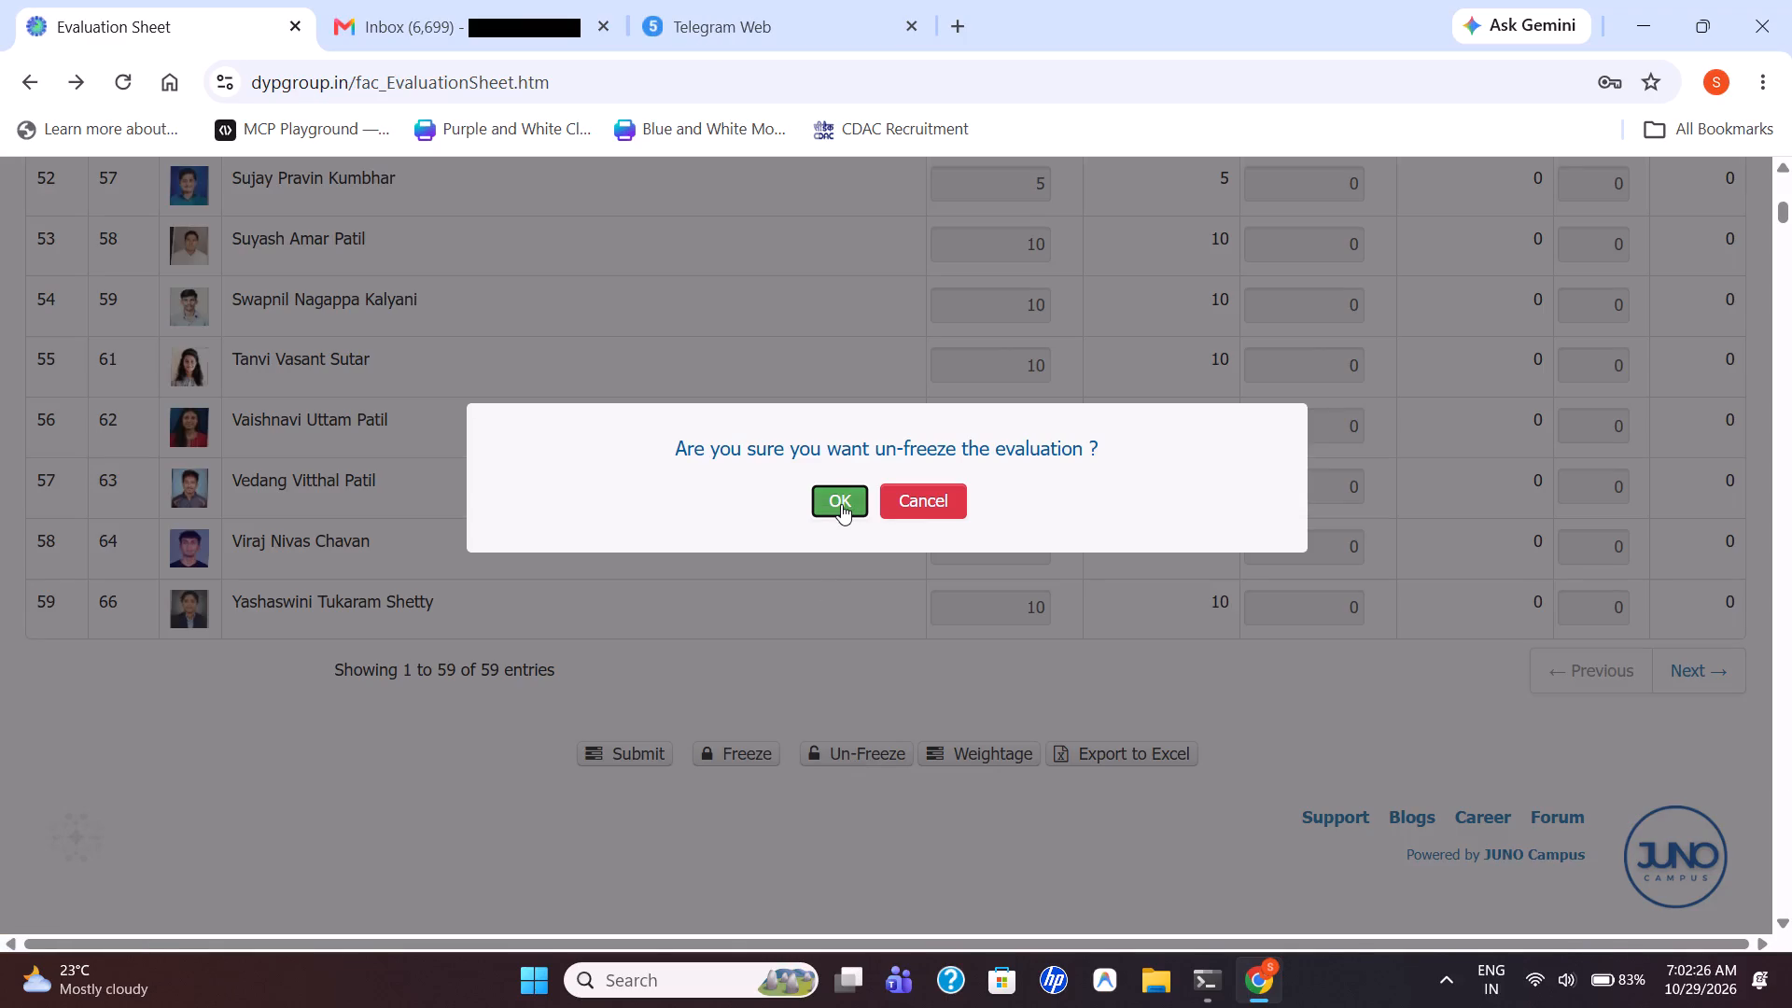
{"action": "left_click", "coordinate": [841, 504]}
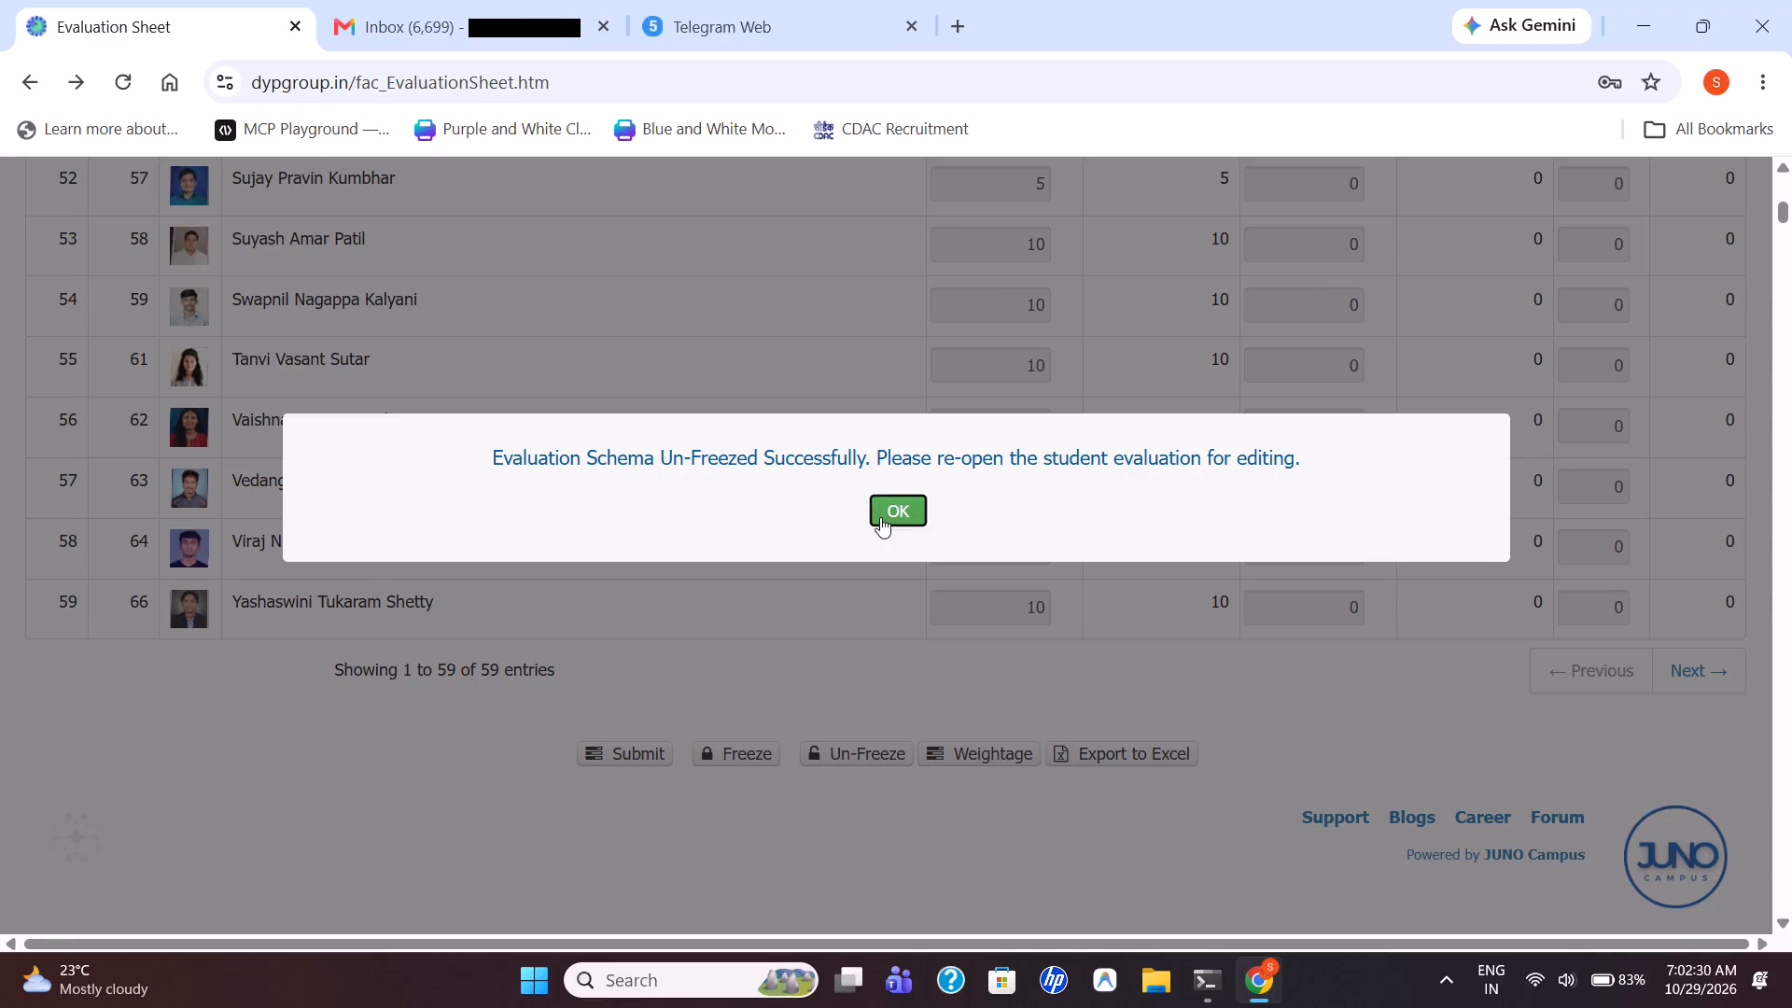
{"action": "left_click", "coordinate": [880, 517]}
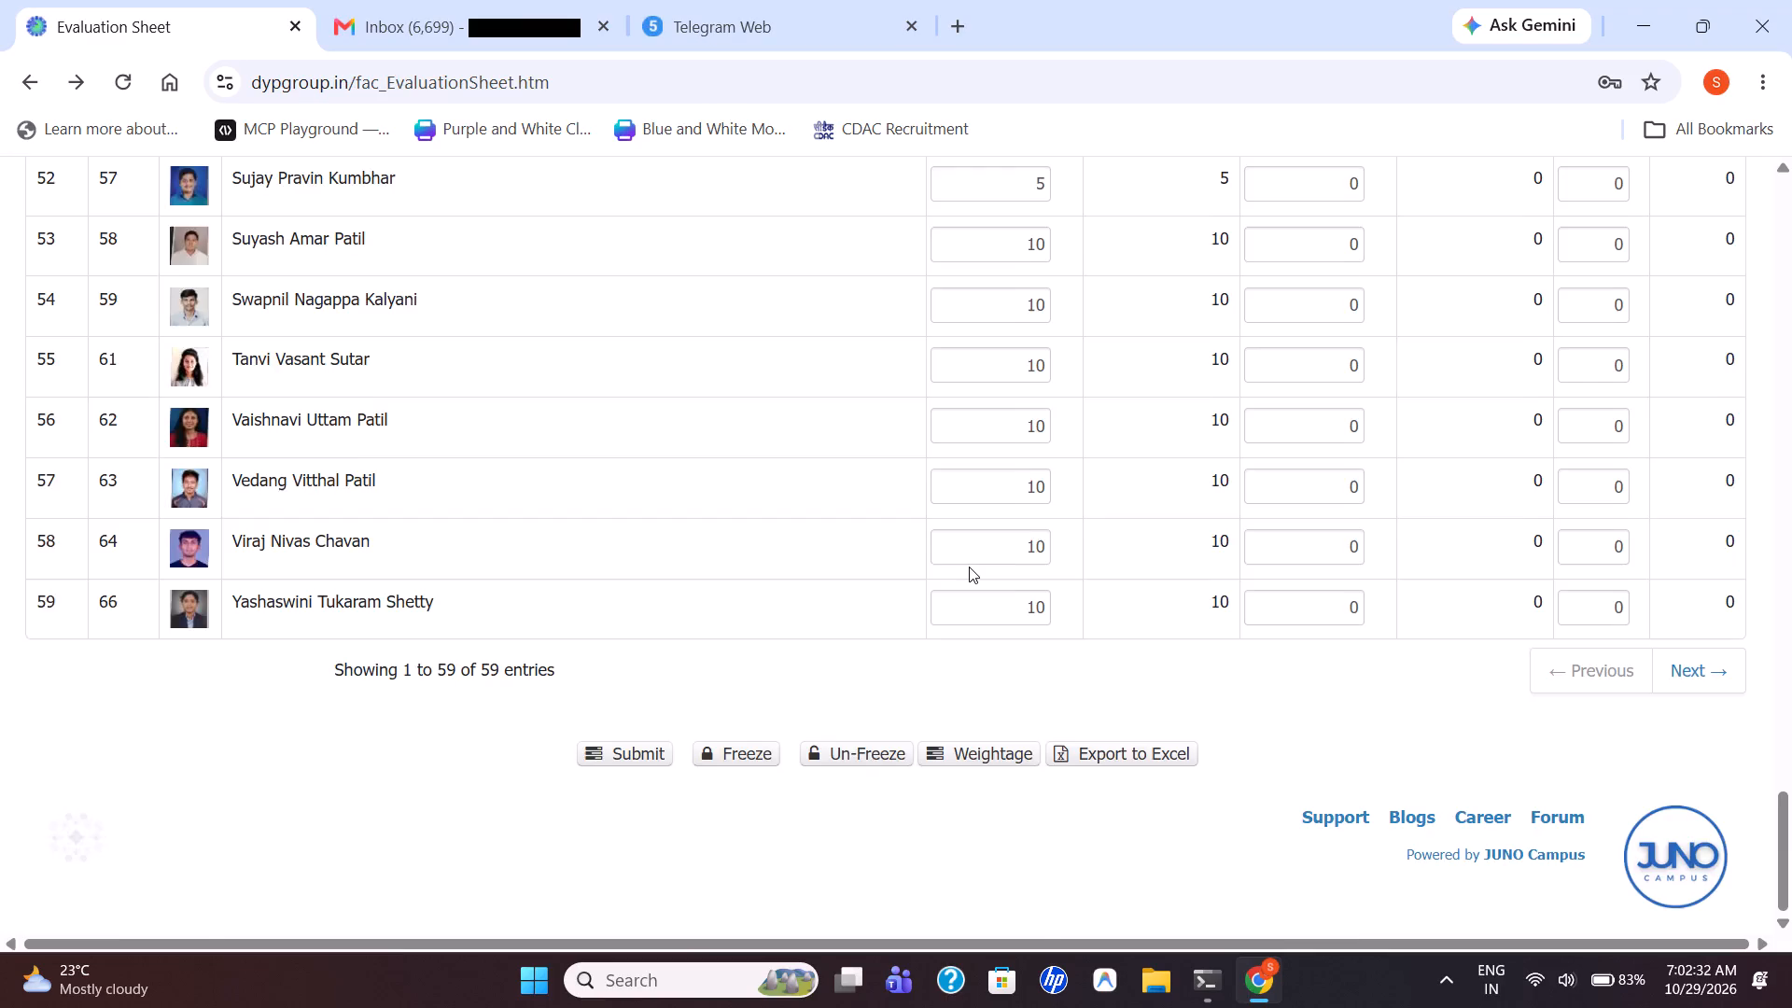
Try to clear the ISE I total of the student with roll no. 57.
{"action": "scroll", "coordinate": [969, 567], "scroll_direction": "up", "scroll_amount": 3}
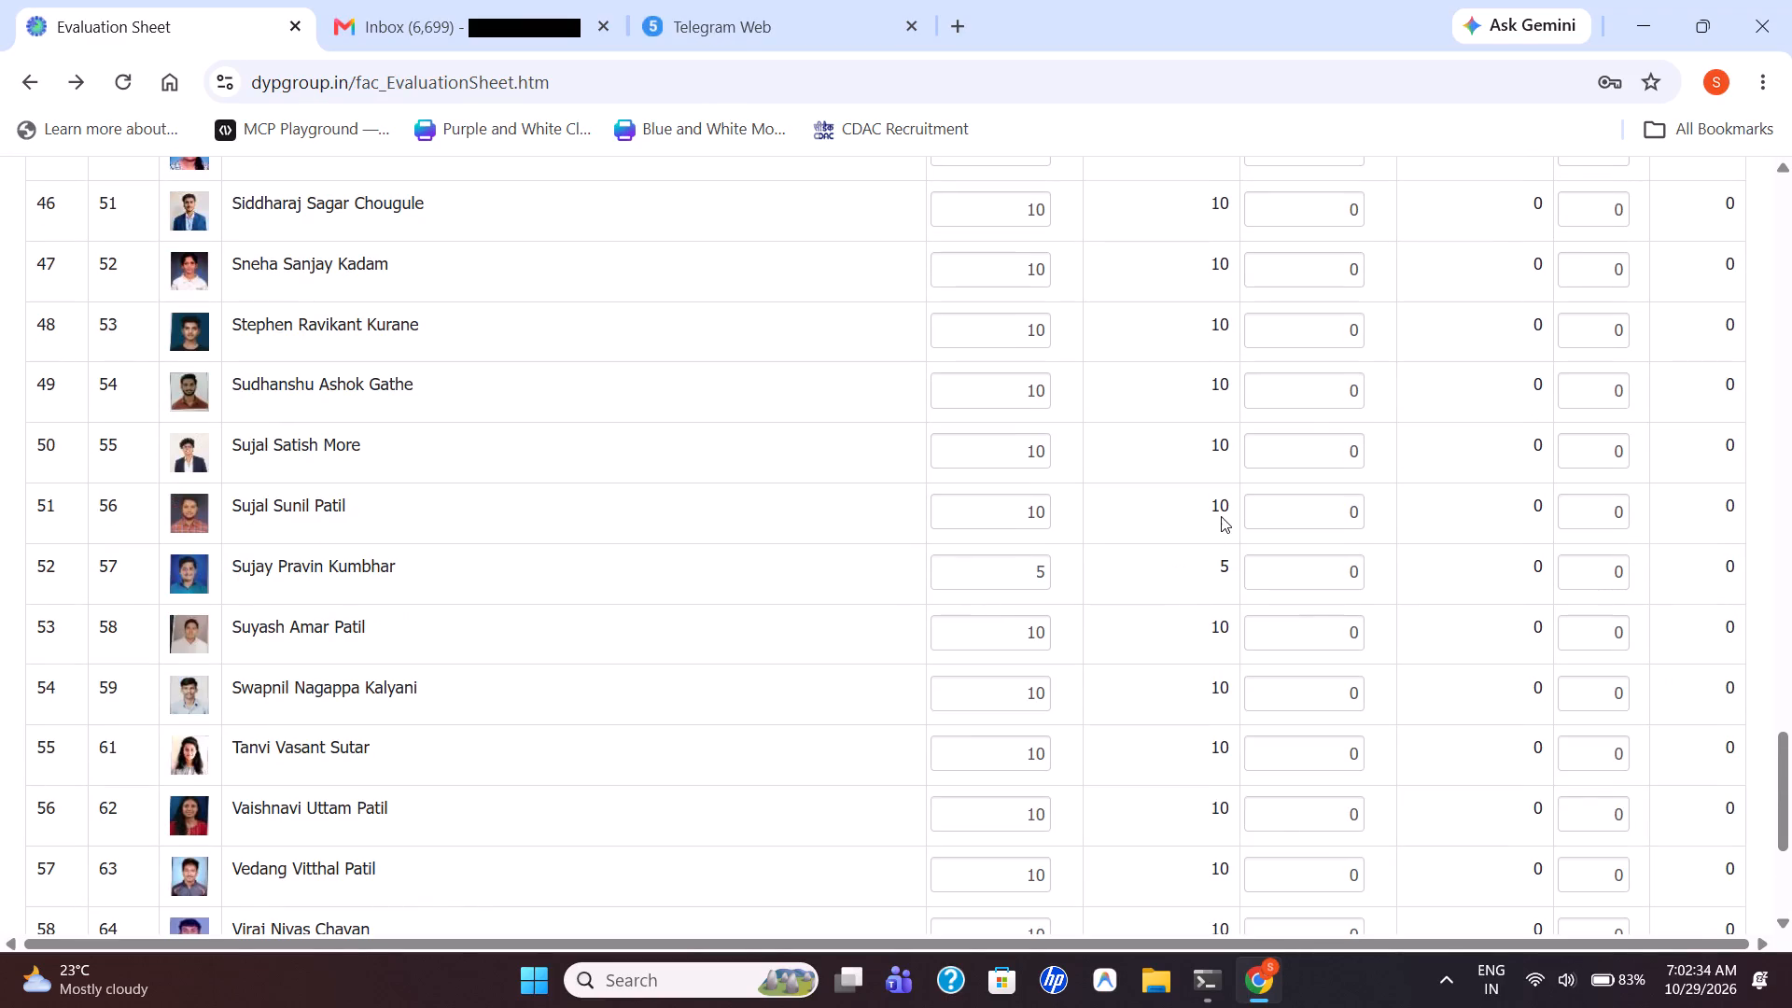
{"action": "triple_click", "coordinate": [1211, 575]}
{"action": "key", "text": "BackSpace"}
Set the ISE I mark of the student with roll no. 41 to 10.
{"action": "scroll", "coordinate": [1151, 578], "scroll_direction": "up", "scroll_amount": 8}
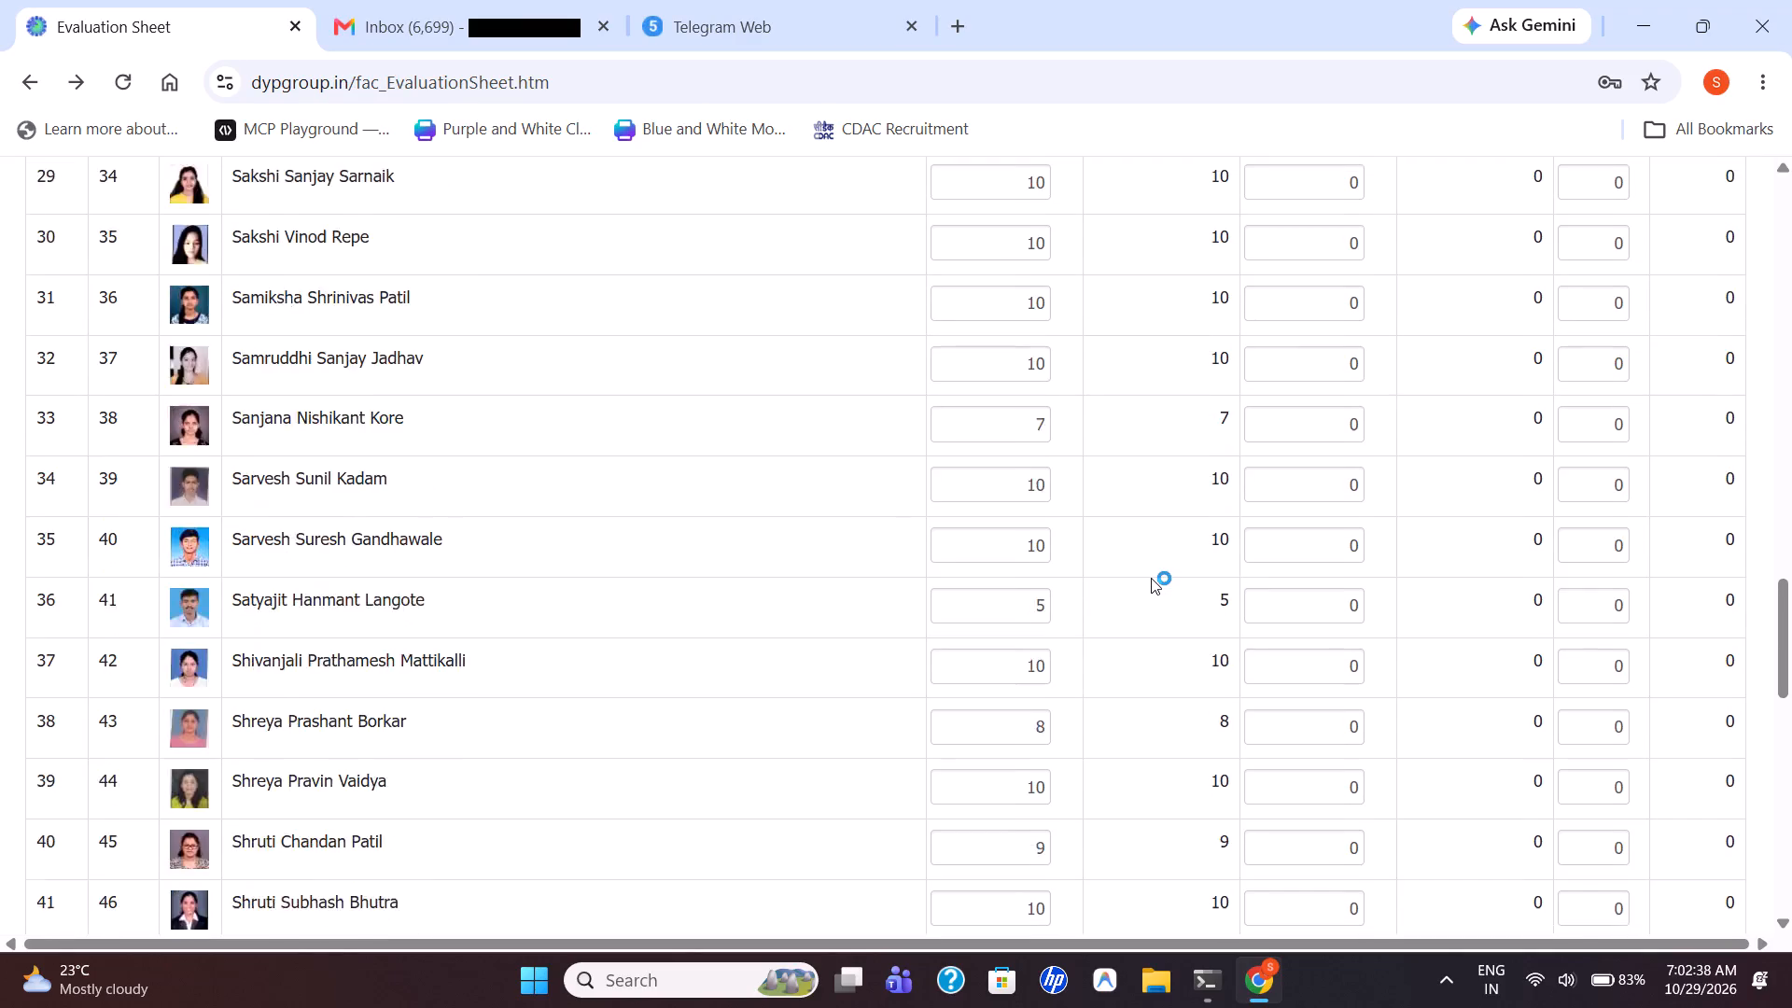
{"action": "scroll", "coordinate": [1151, 578], "scroll_direction": "up", "scroll_amount": 2}
{"action": "scroll", "coordinate": [1093, 665], "scroll_direction": "up", "scroll_amount": 3}
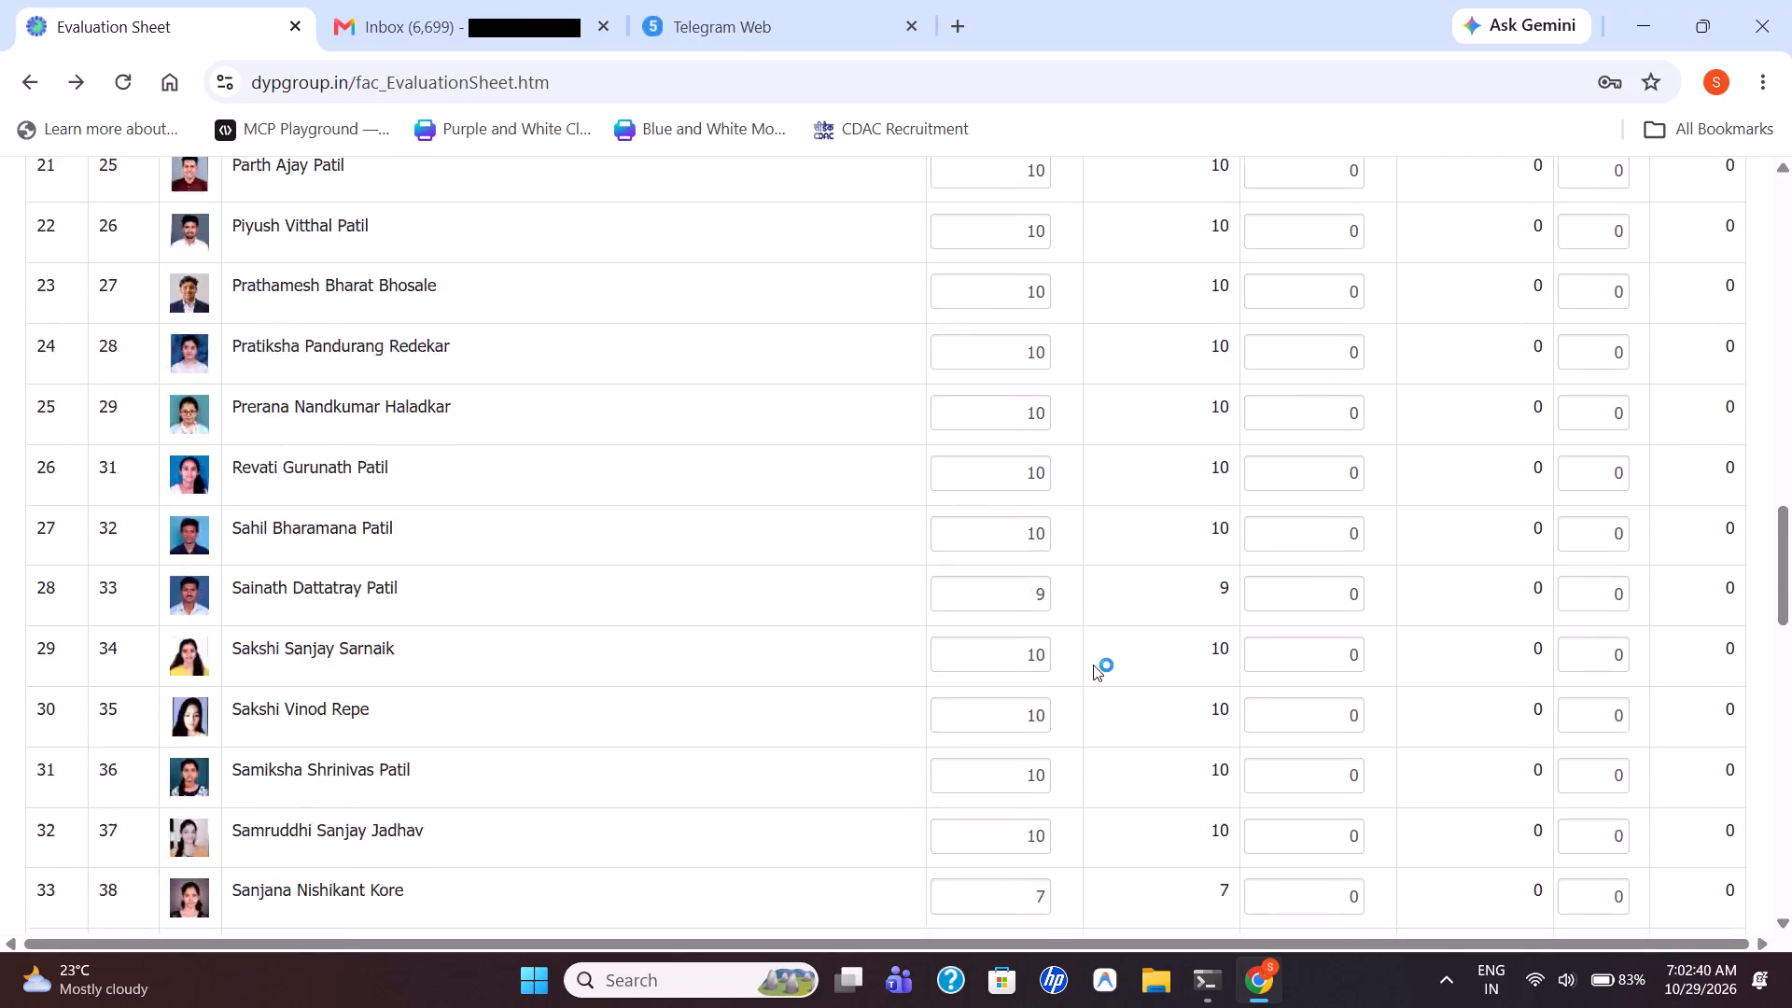
{"action": "scroll", "coordinate": [1093, 665], "scroll_direction": "up", "scroll_amount": 3}
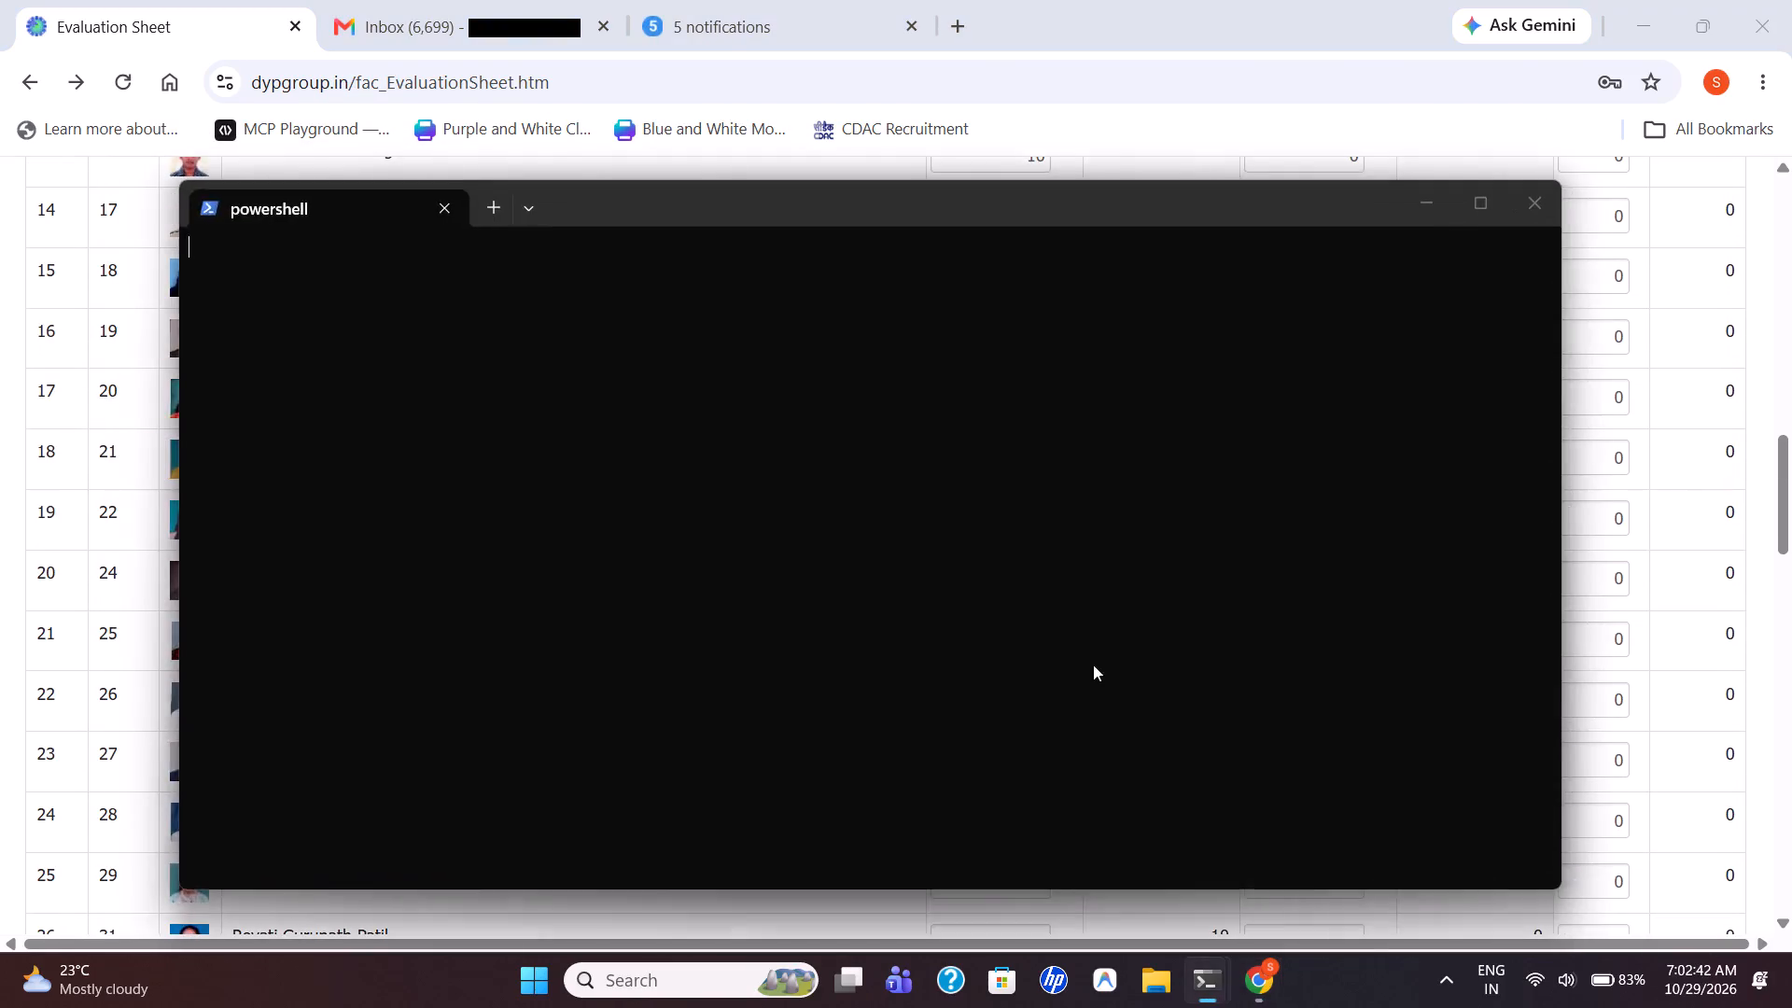
{"action": "scroll", "coordinate": [1083, 662], "scroll_direction": "down", "scroll_amount": 5}
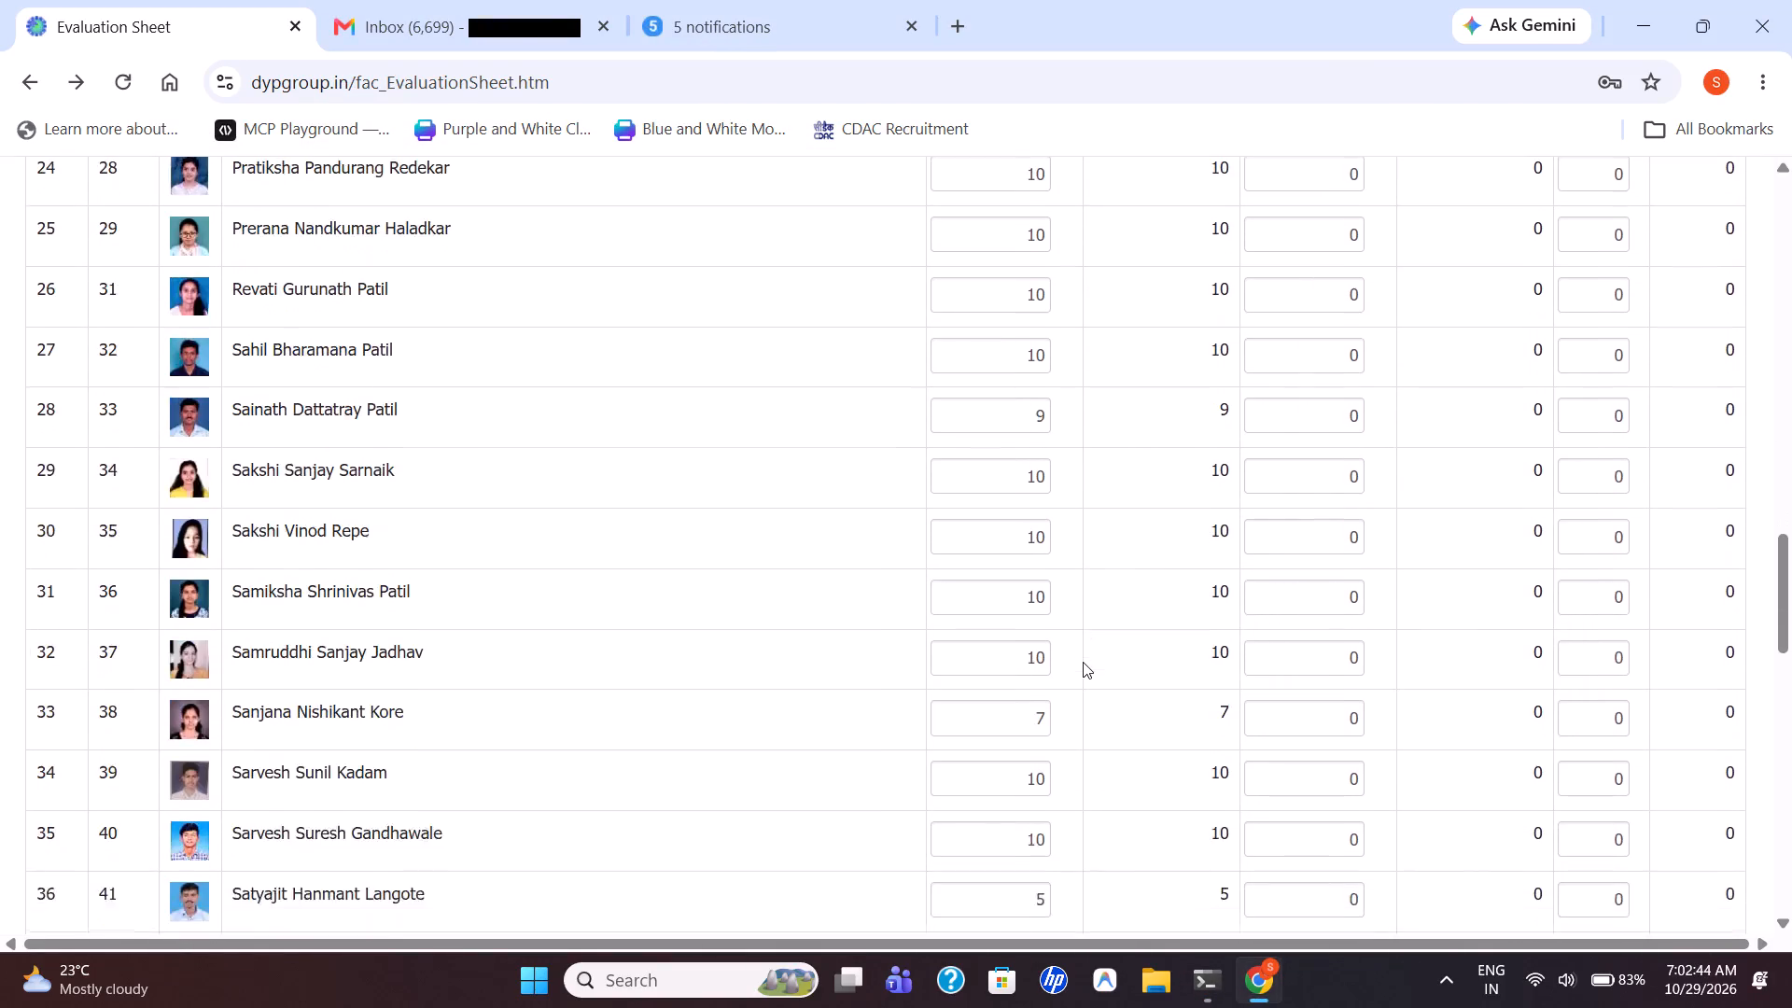
{"action": "scroll", "coordinate": [1083, 662], "scroll_direction": "down", "scroll_amount": 3}
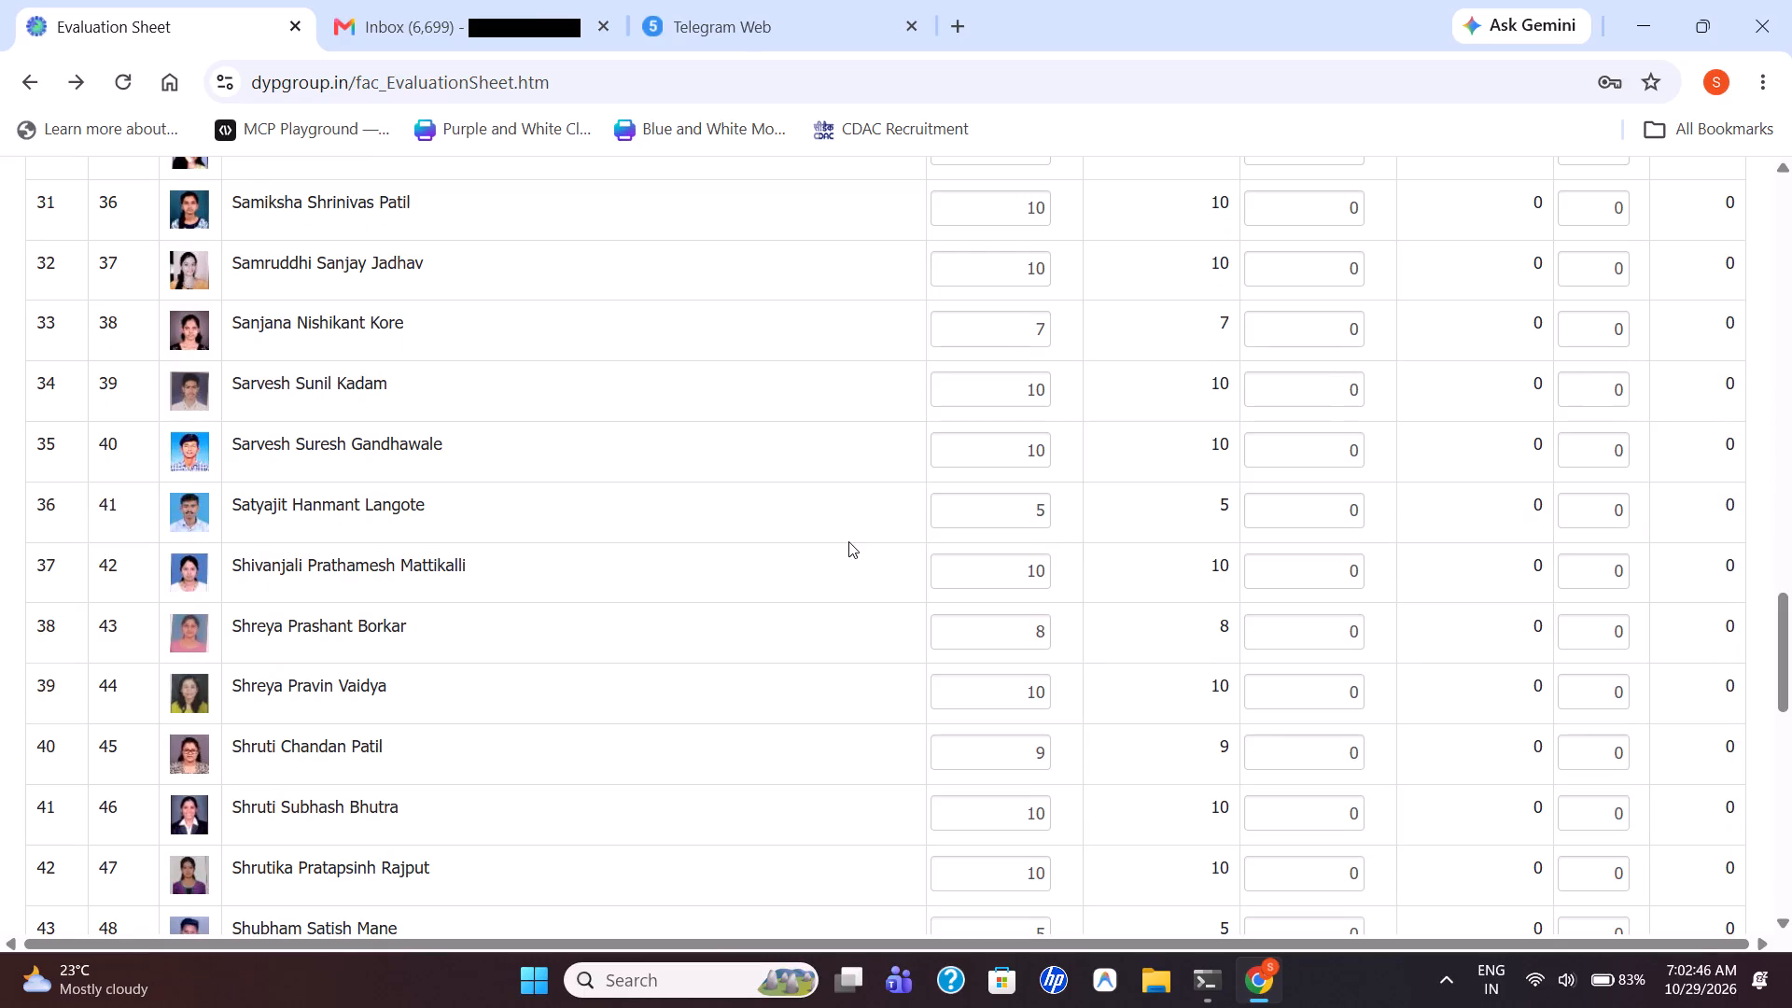
{"action": "left_click", "coordinate": [1040, 511]}
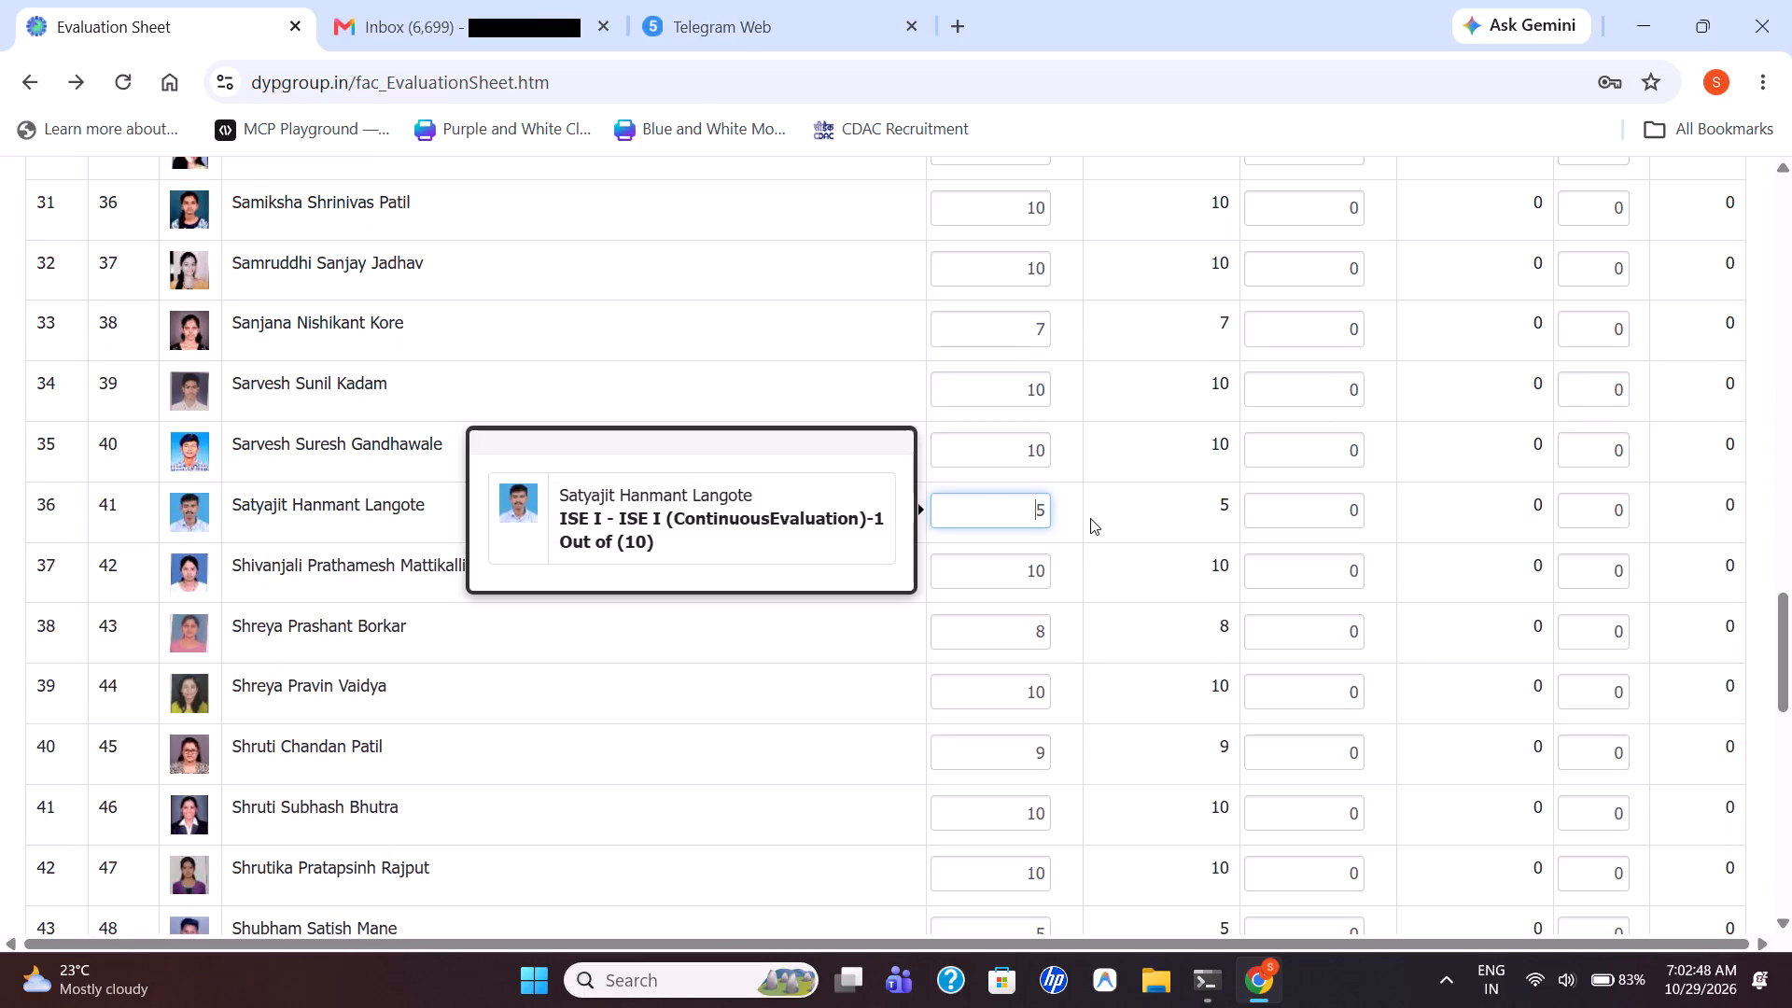
{"action": "key", "text": "1"}
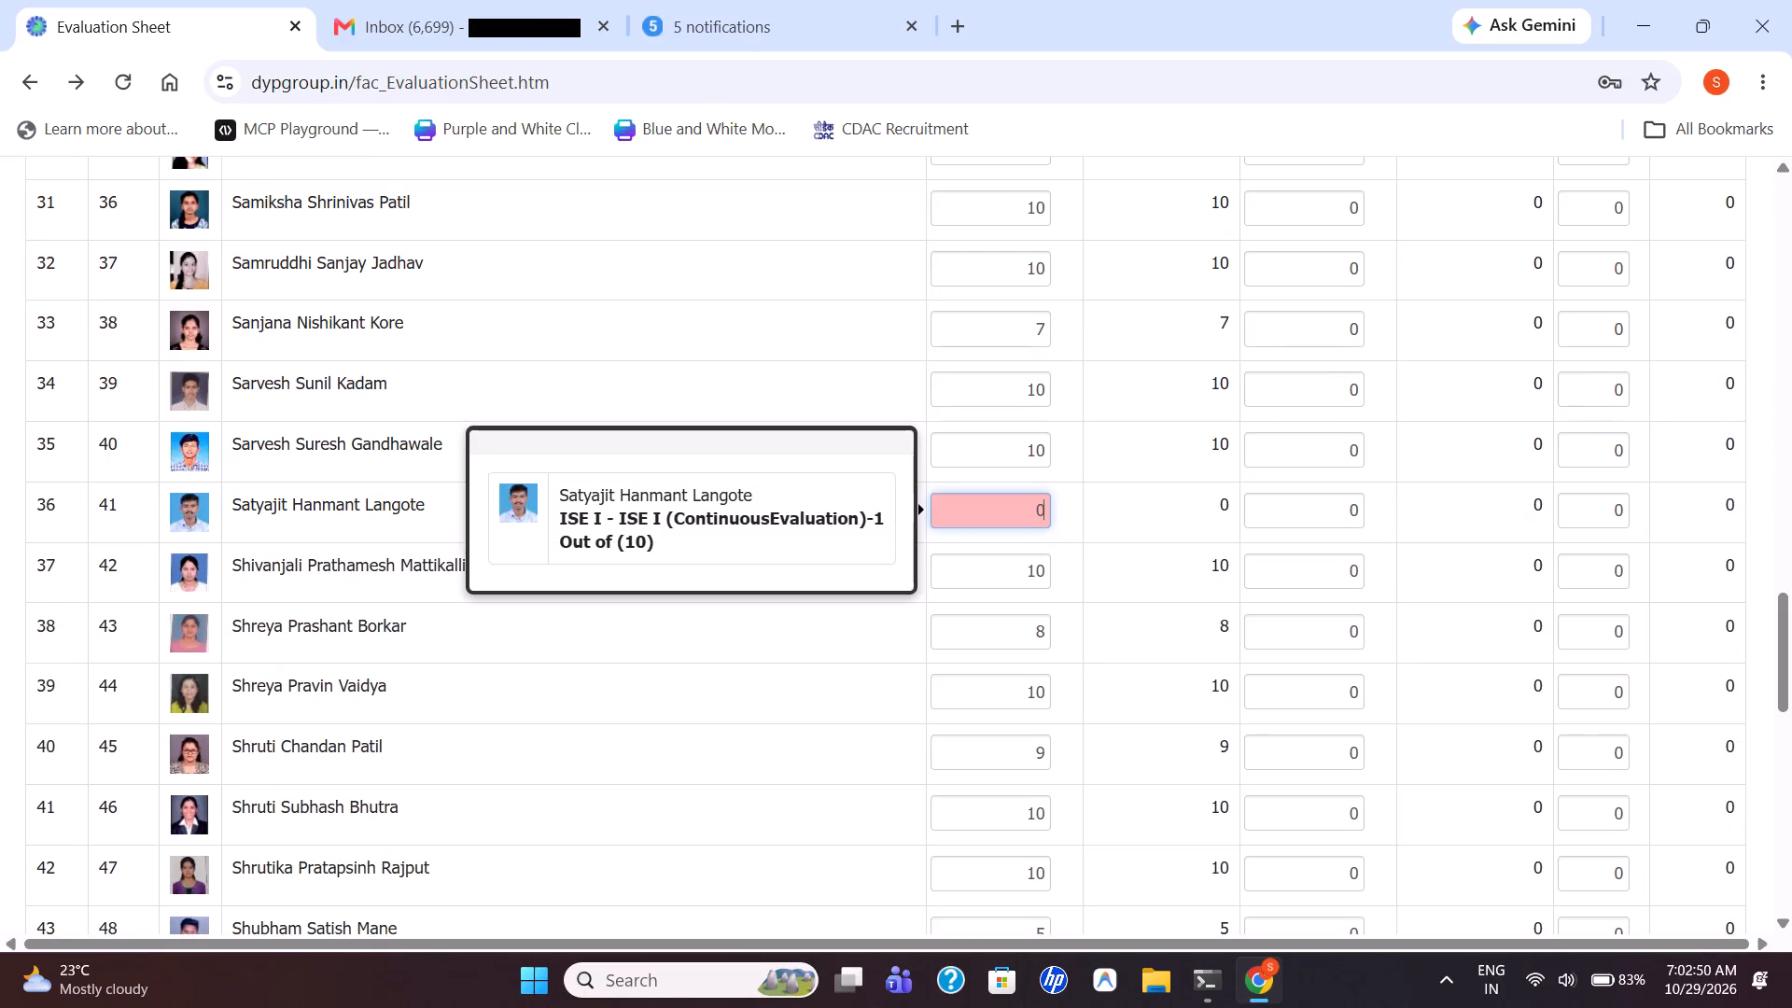
{"action": "key", "text": "0"}
{"action": "key", "text": "BackSpace"}
{"action": "key", "text": "BackSpace"}
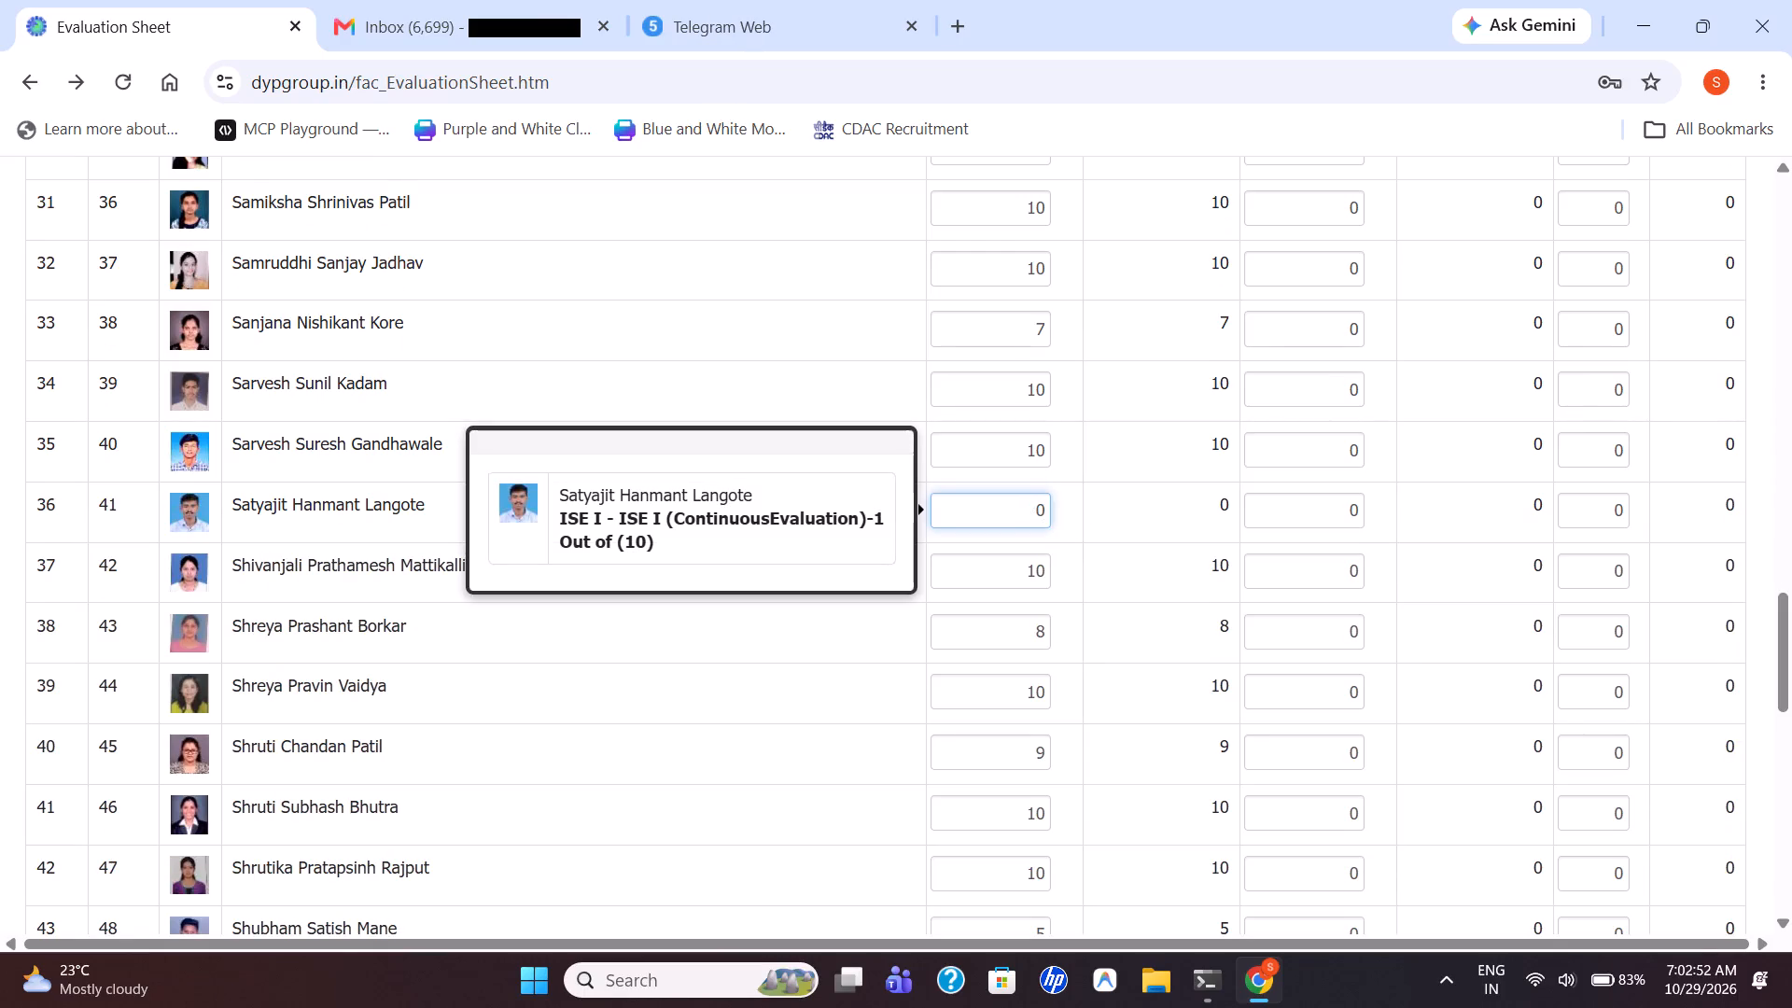
{"action": "type", "text": "10"}
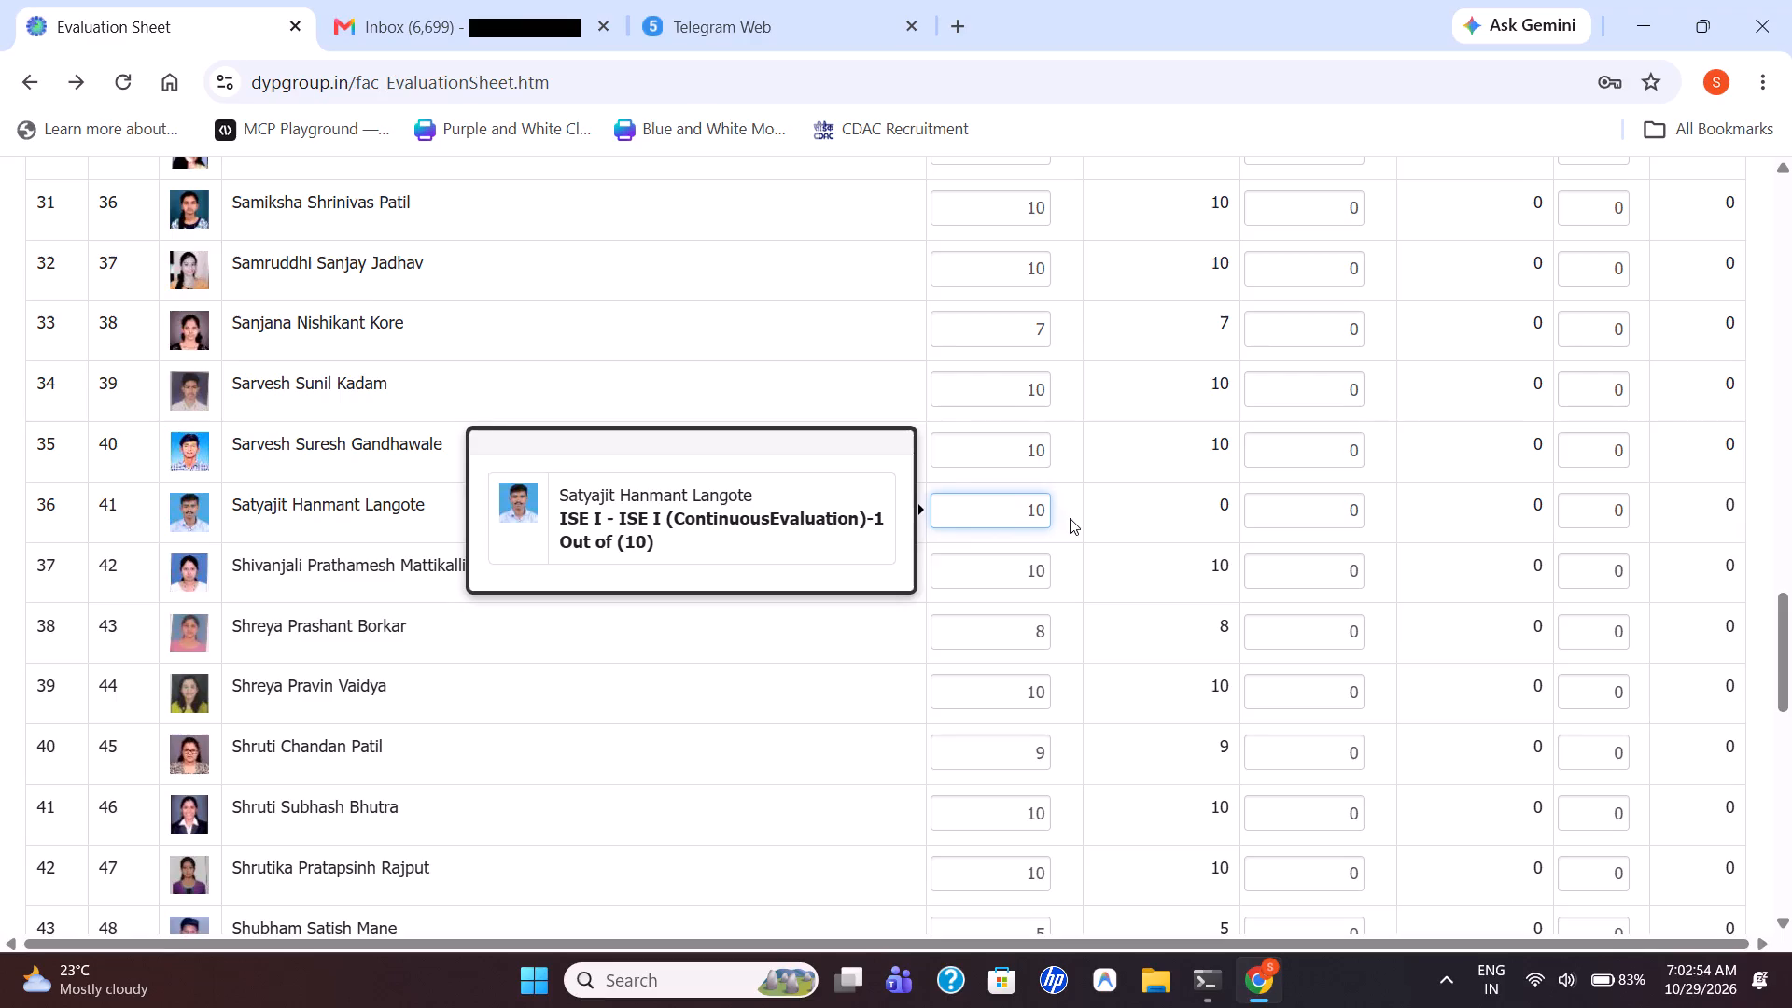
{"action": "key", "text": "Return"}
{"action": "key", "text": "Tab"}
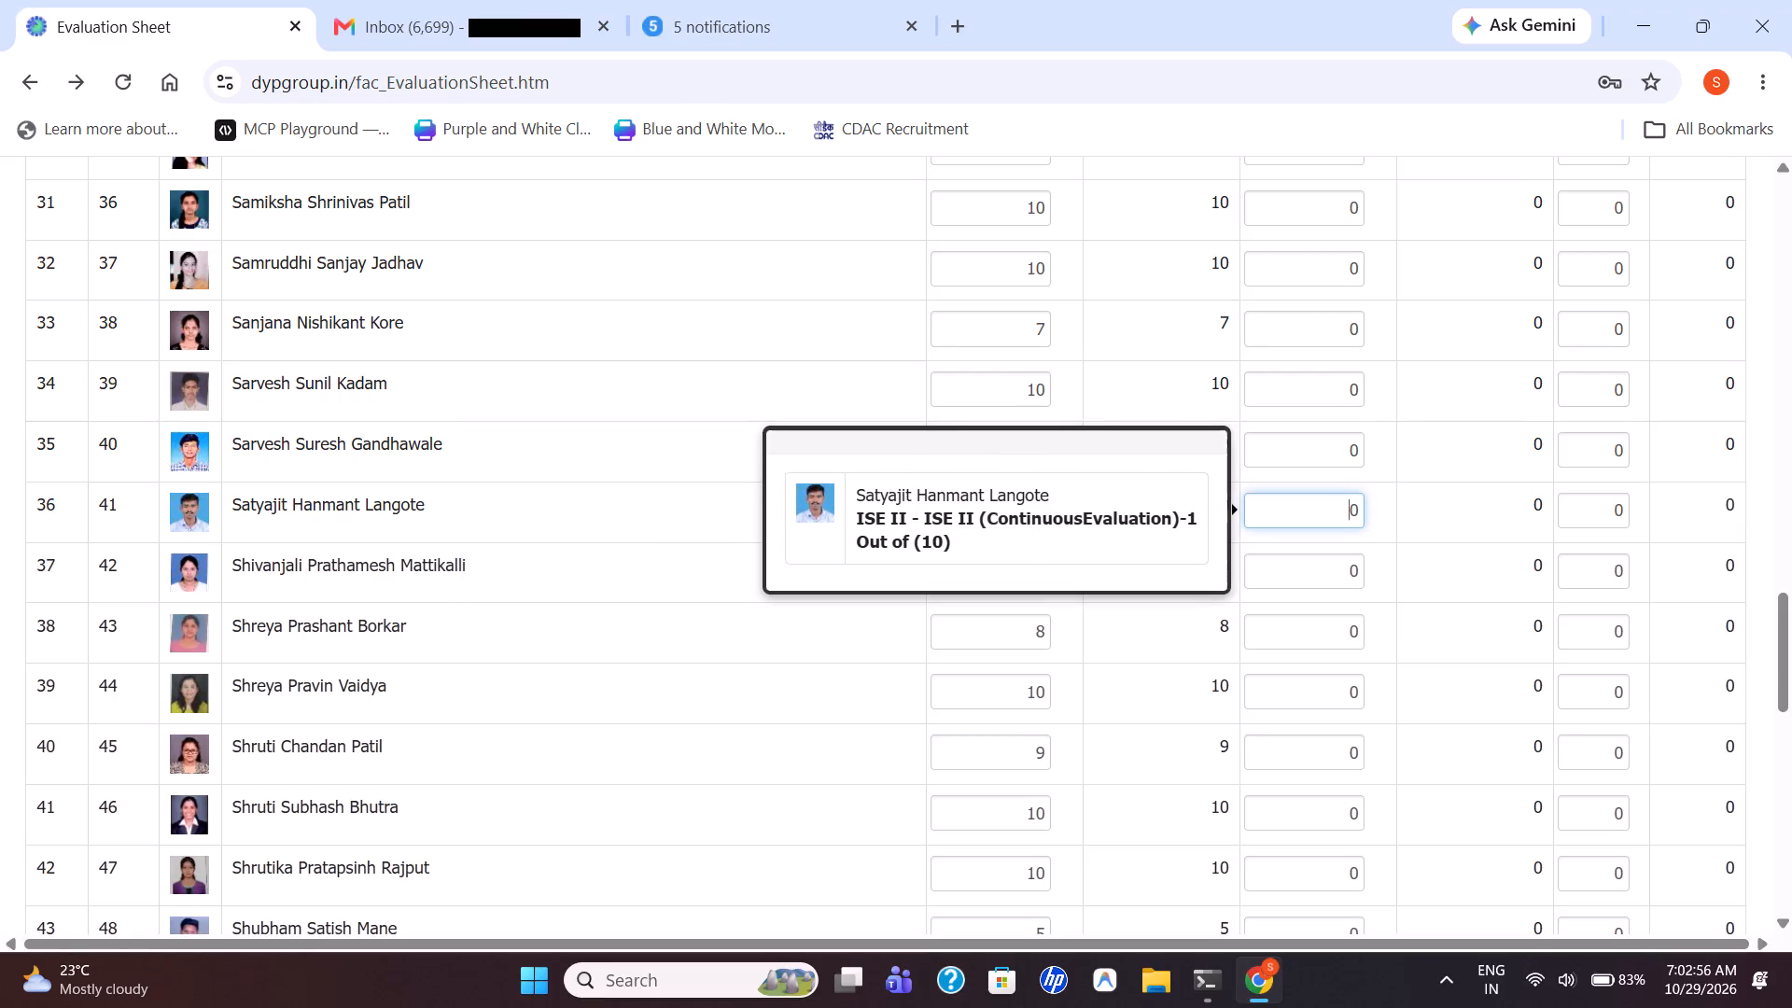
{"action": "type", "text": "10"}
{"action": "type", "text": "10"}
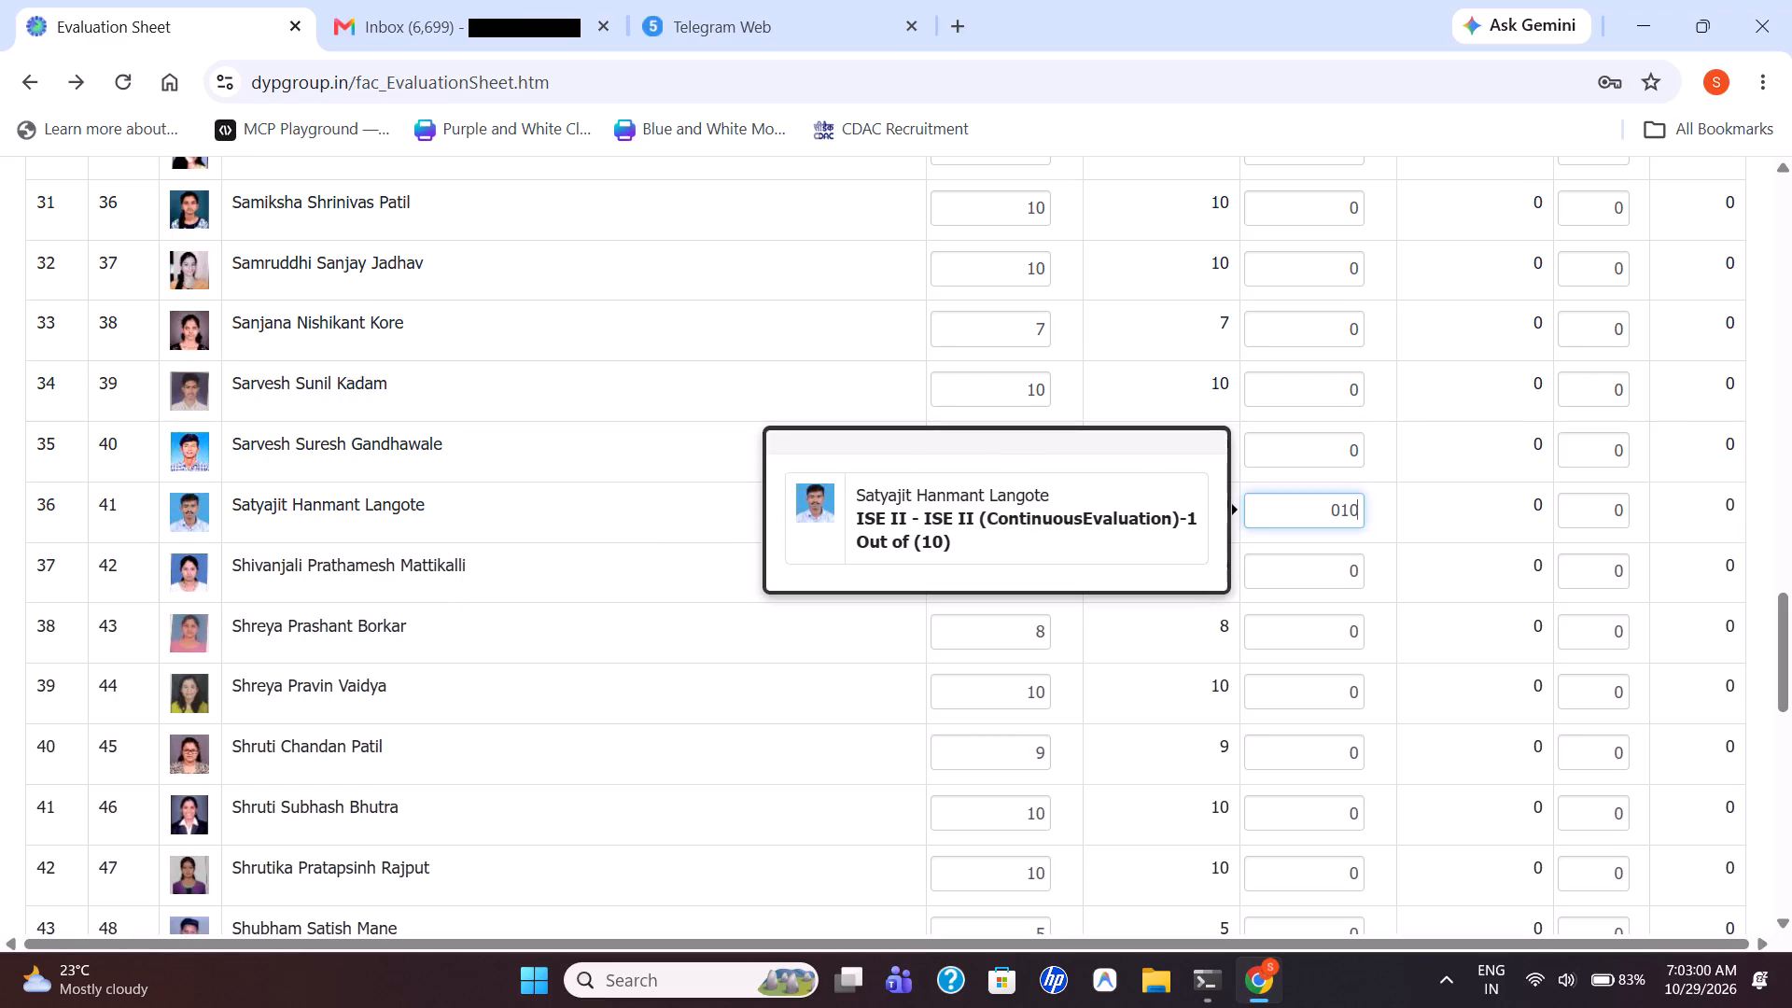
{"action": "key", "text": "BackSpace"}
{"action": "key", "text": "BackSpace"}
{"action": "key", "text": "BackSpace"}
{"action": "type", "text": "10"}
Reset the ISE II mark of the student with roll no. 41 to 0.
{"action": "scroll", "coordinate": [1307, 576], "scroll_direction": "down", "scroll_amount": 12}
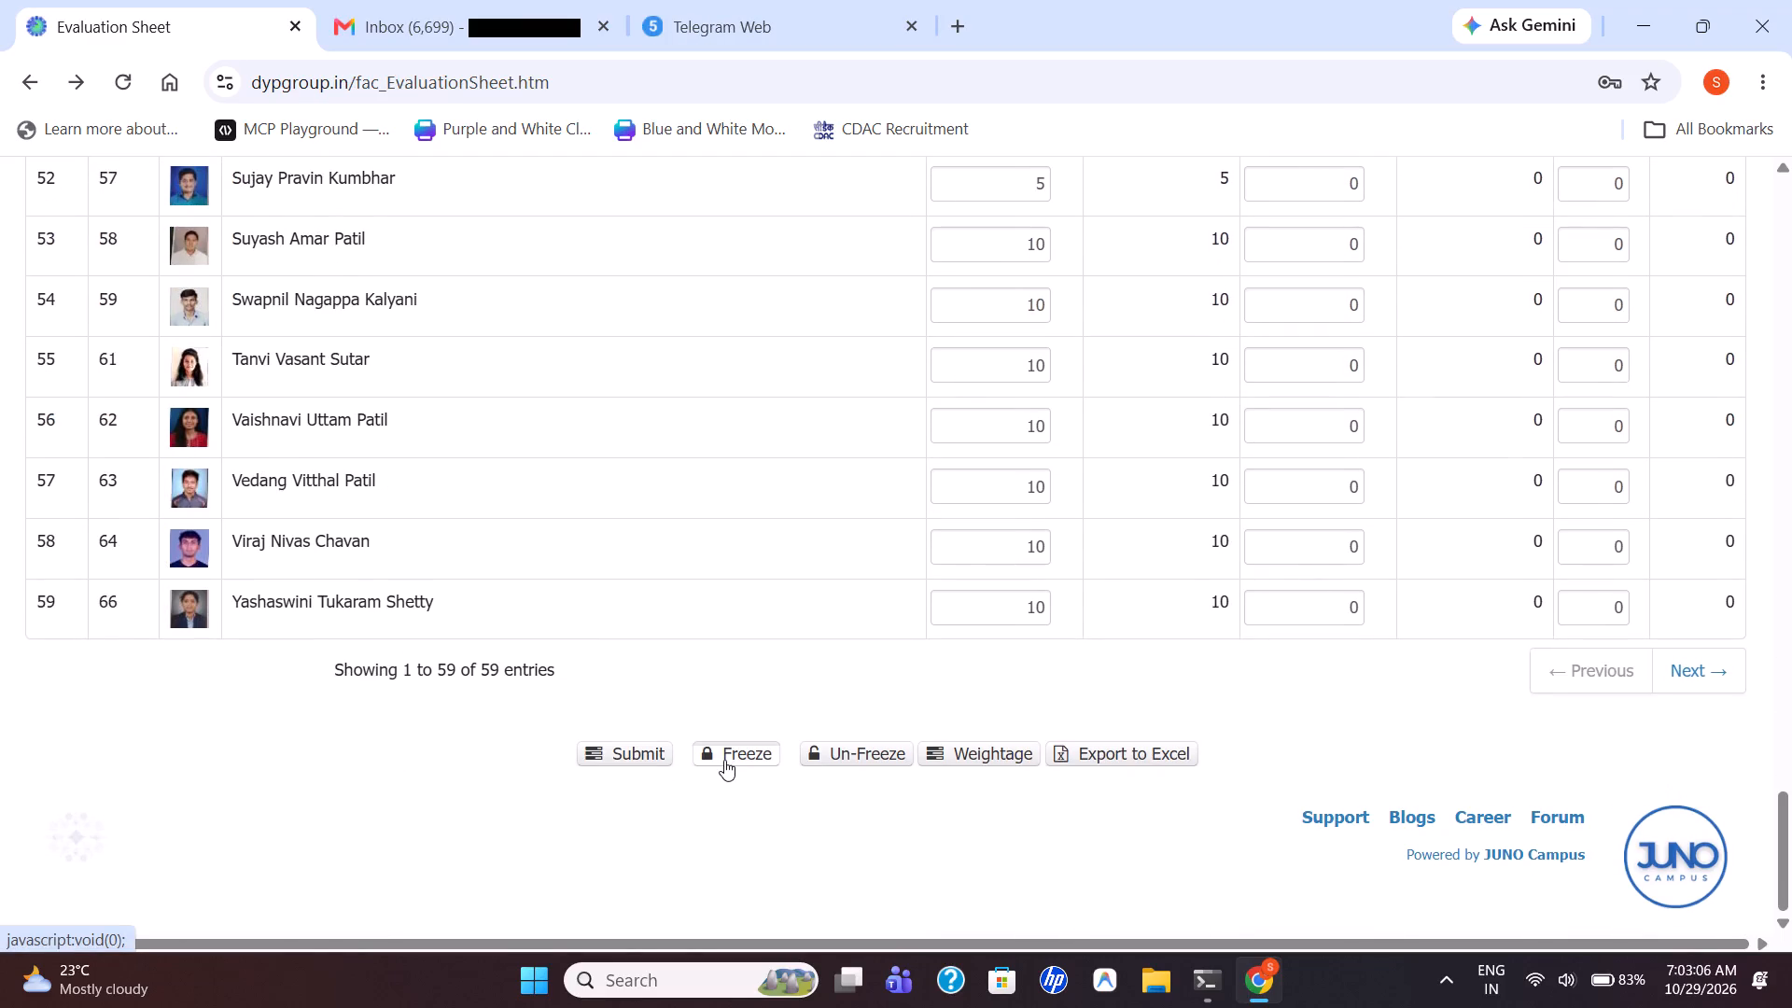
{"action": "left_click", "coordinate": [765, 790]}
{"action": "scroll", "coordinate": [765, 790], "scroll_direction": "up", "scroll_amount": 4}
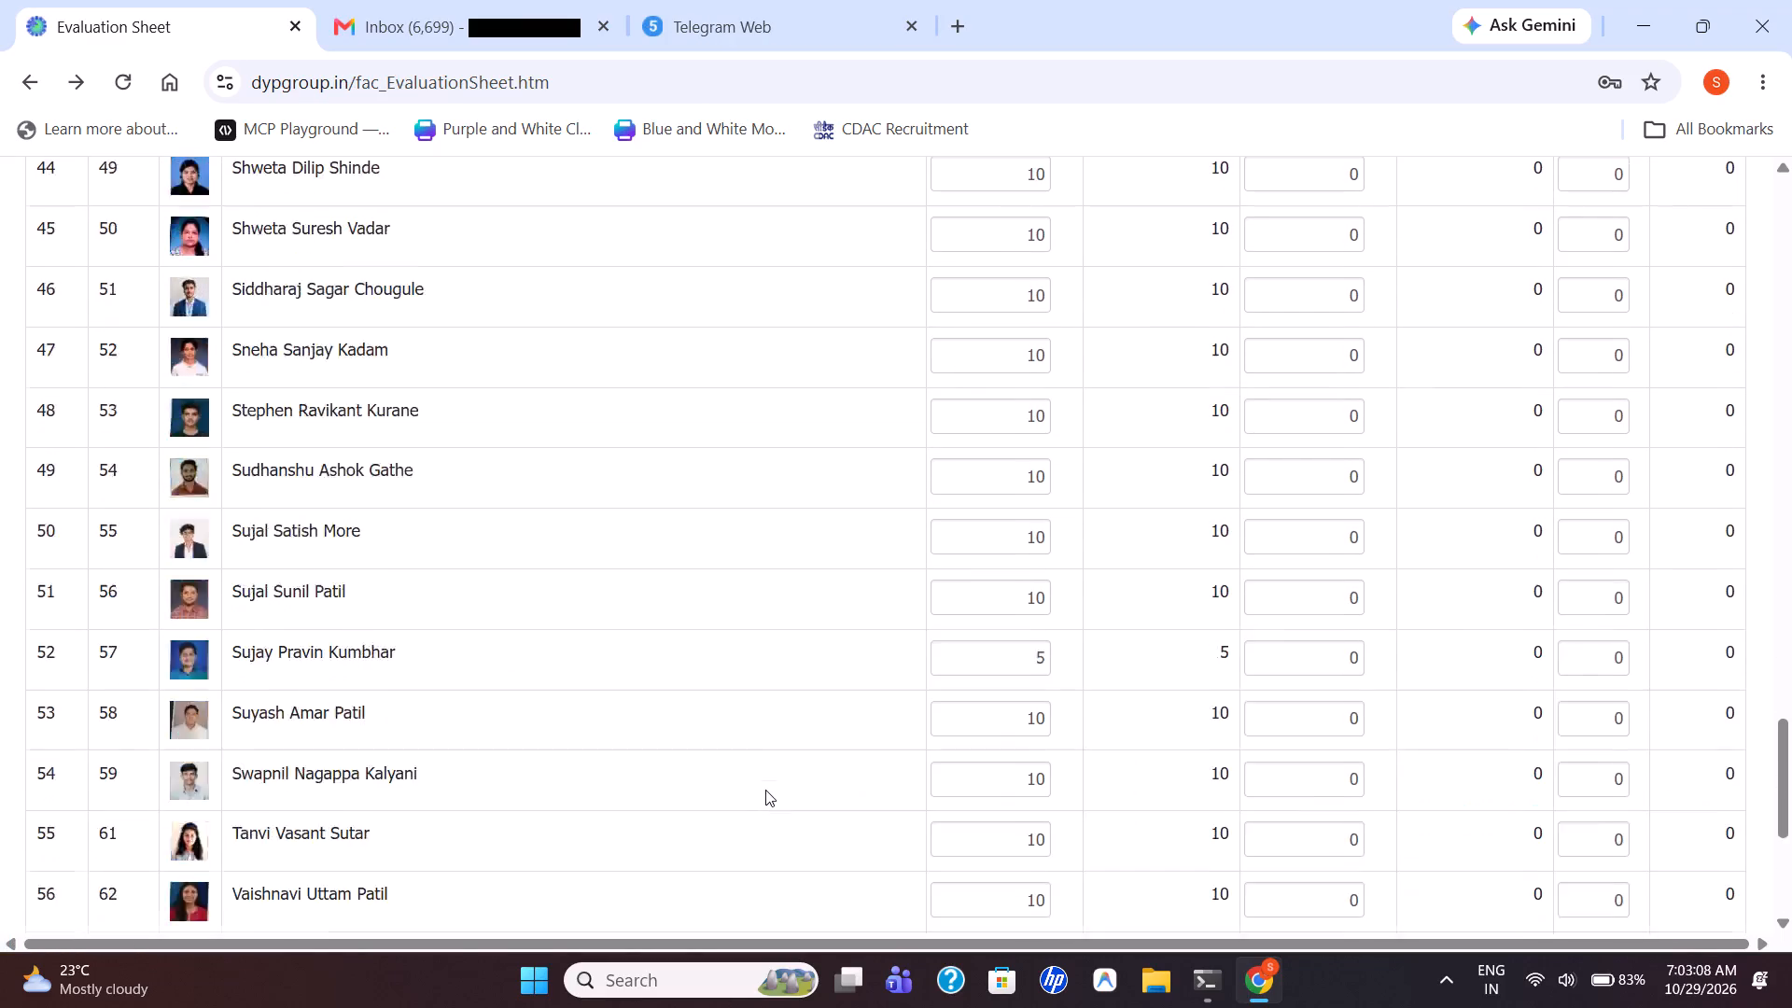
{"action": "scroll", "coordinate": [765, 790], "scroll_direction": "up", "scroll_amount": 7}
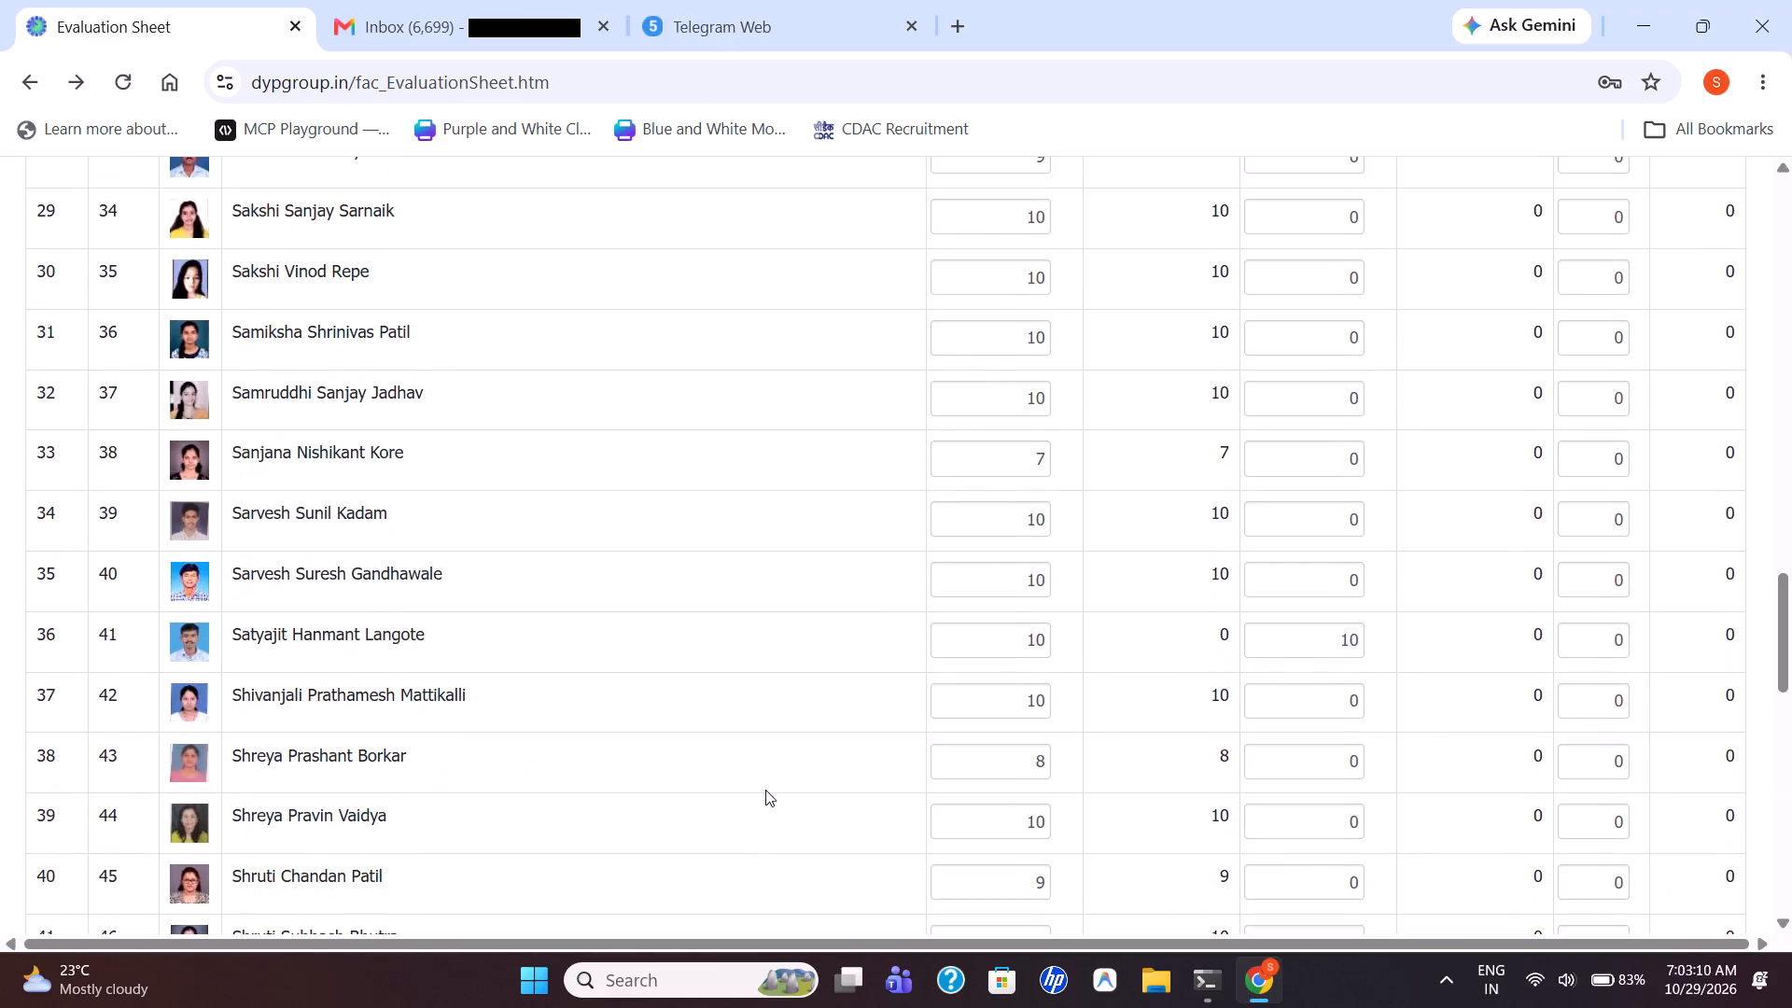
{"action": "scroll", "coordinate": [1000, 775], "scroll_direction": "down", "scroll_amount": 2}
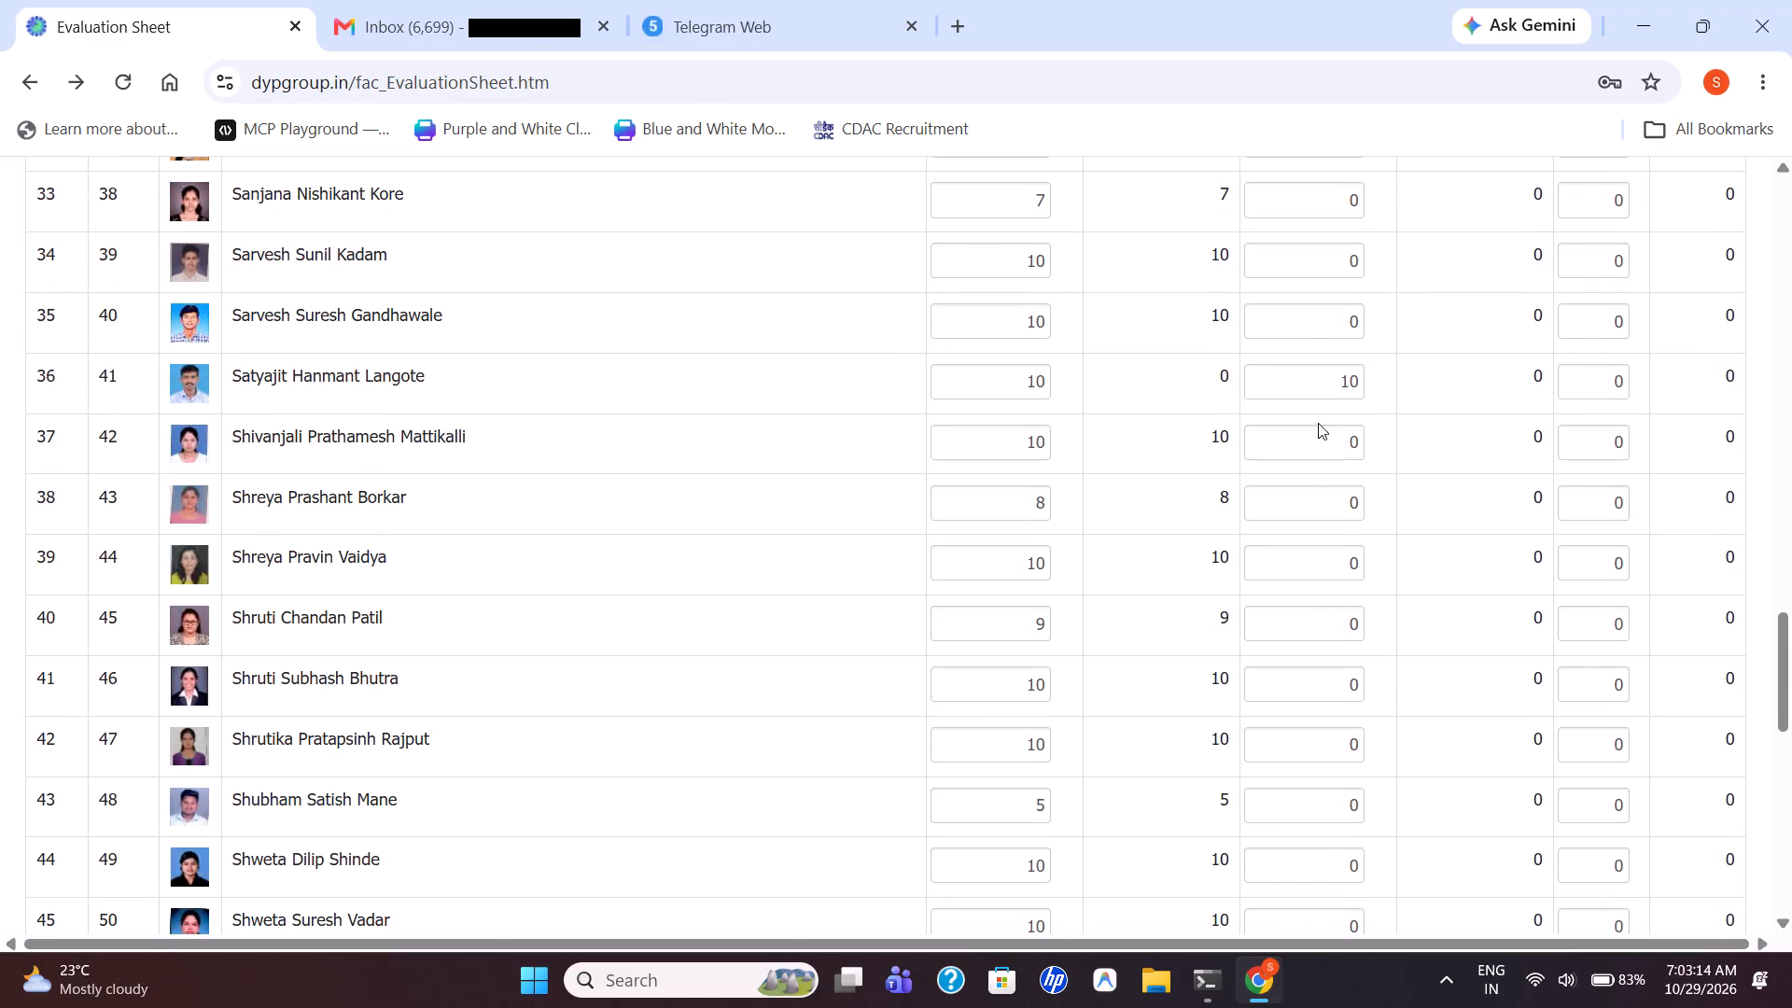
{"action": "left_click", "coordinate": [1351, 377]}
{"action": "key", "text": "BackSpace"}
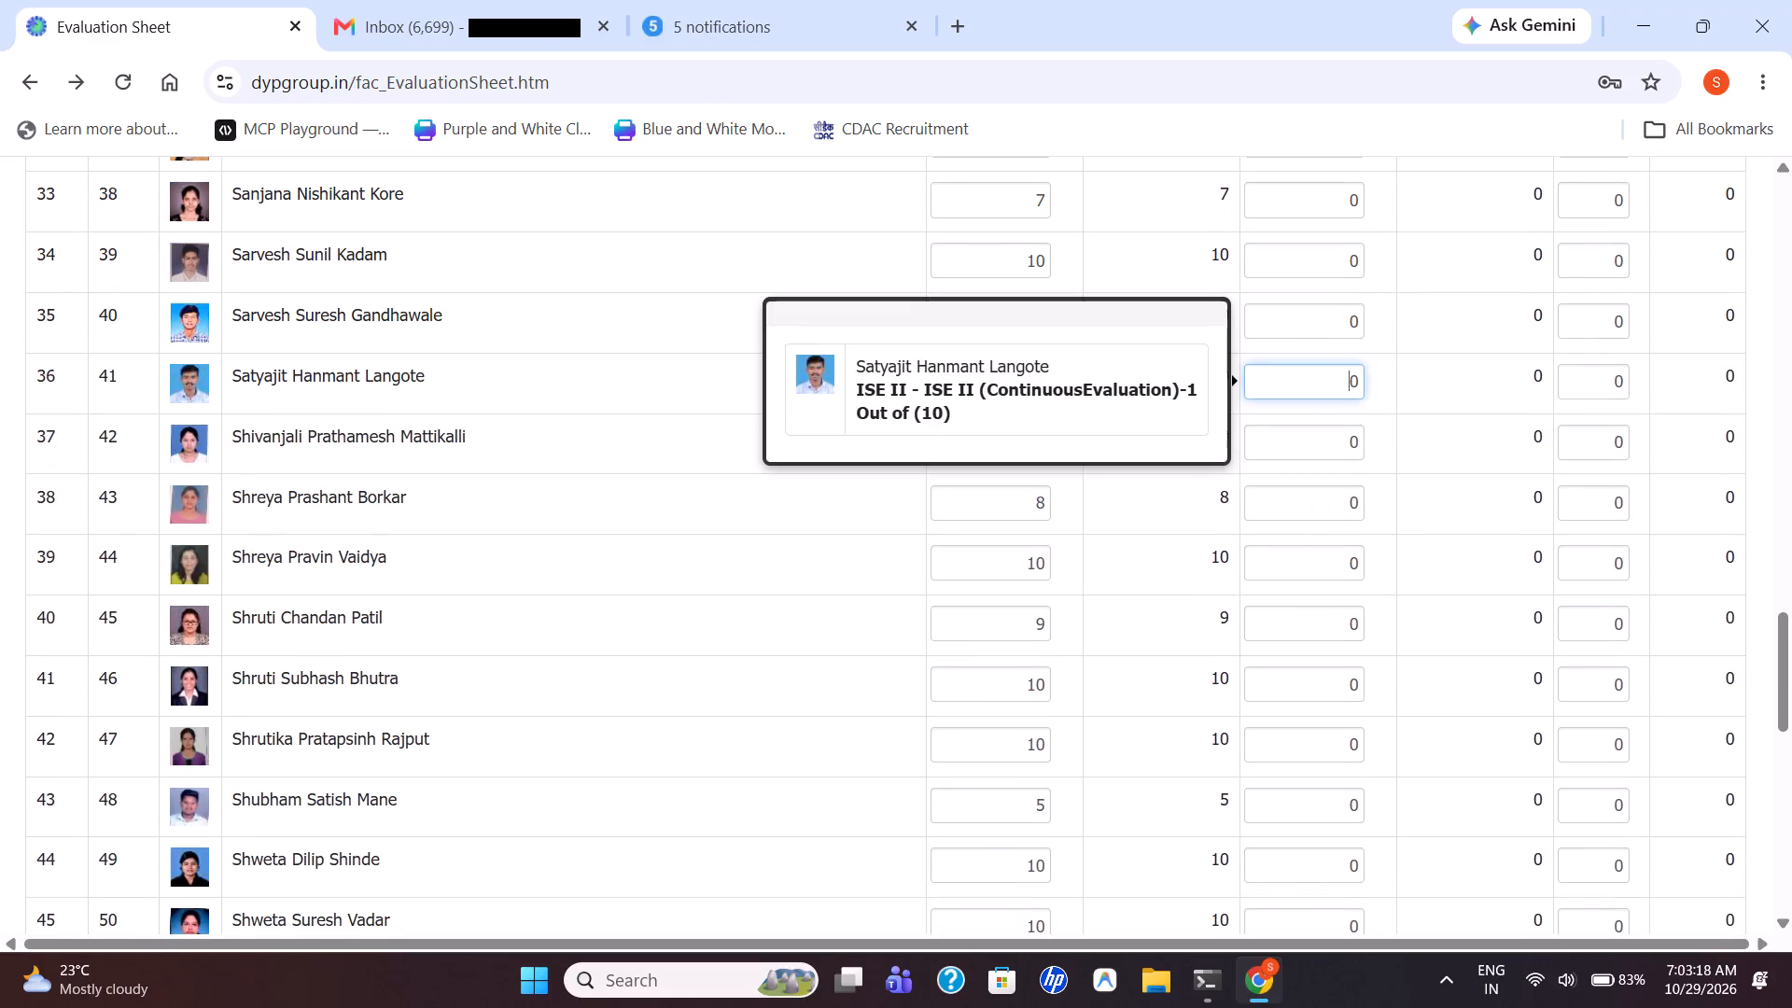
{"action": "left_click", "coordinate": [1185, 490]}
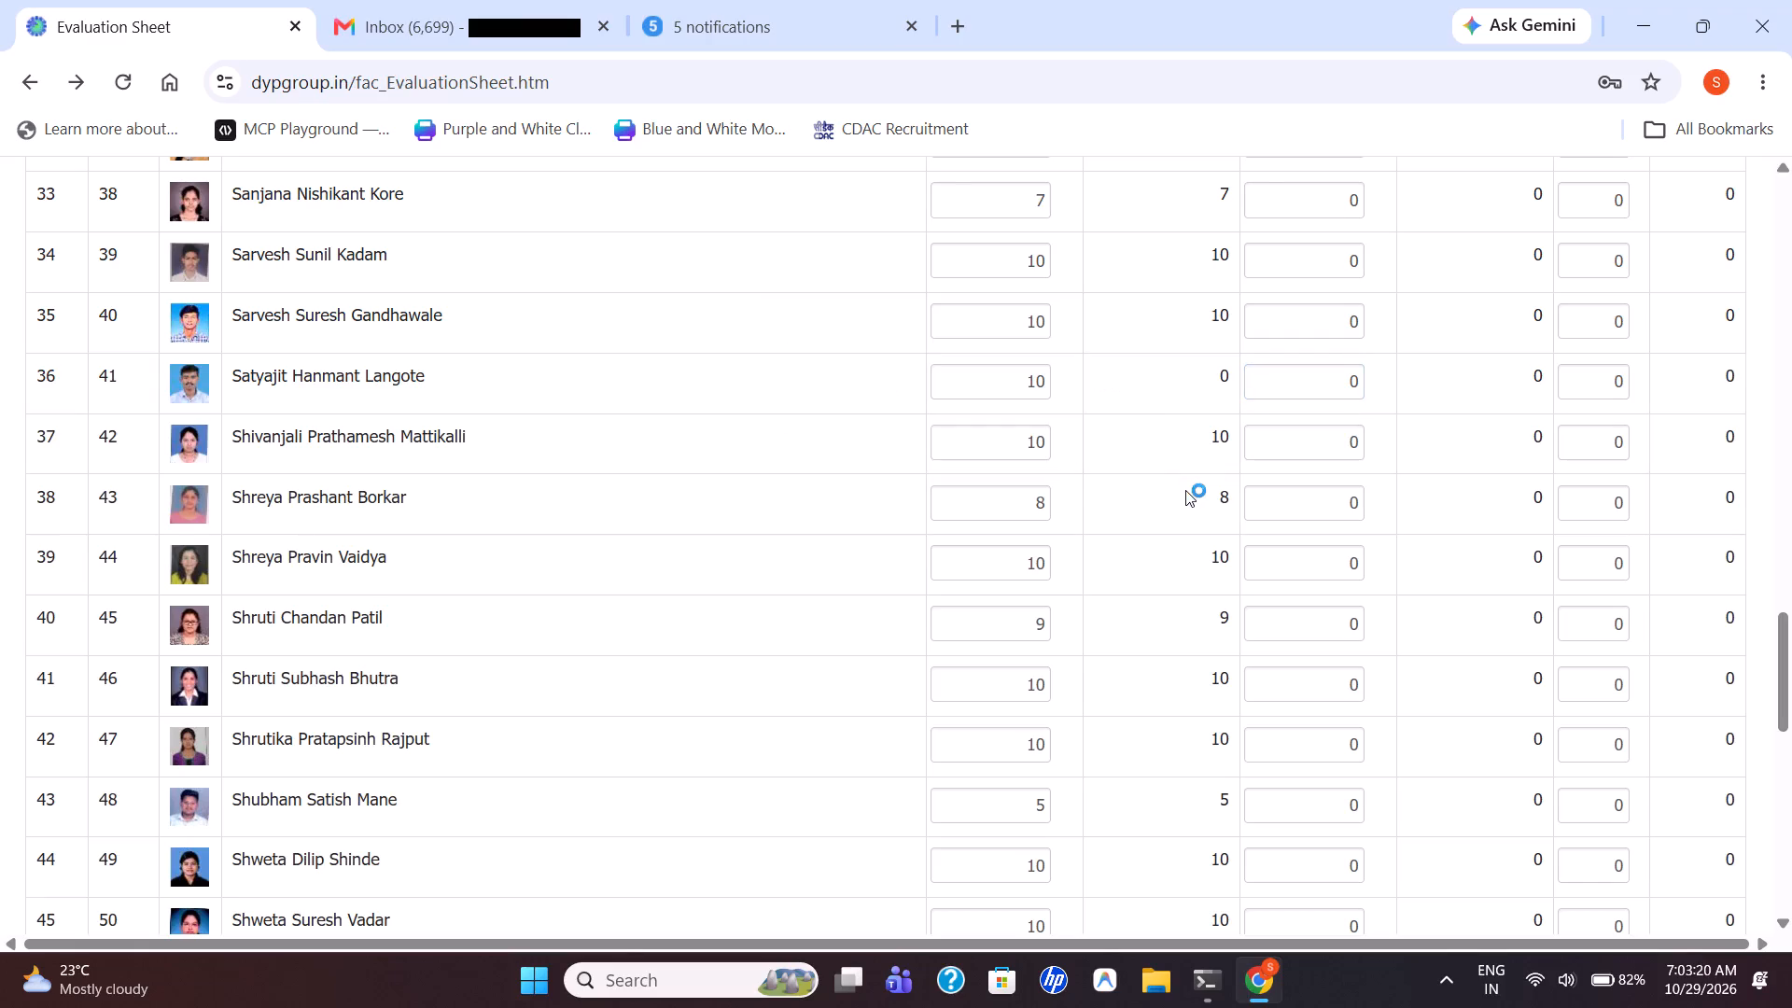
Examine the ISE I marks against their totals across the student list, including roll no. 41.
{"action": "left_click", "coordinate": [1186, 367]}
{"action": "scroll", "coordinate": [1254, 476], "scroll_direction": "up", "scroll_amount": 9}
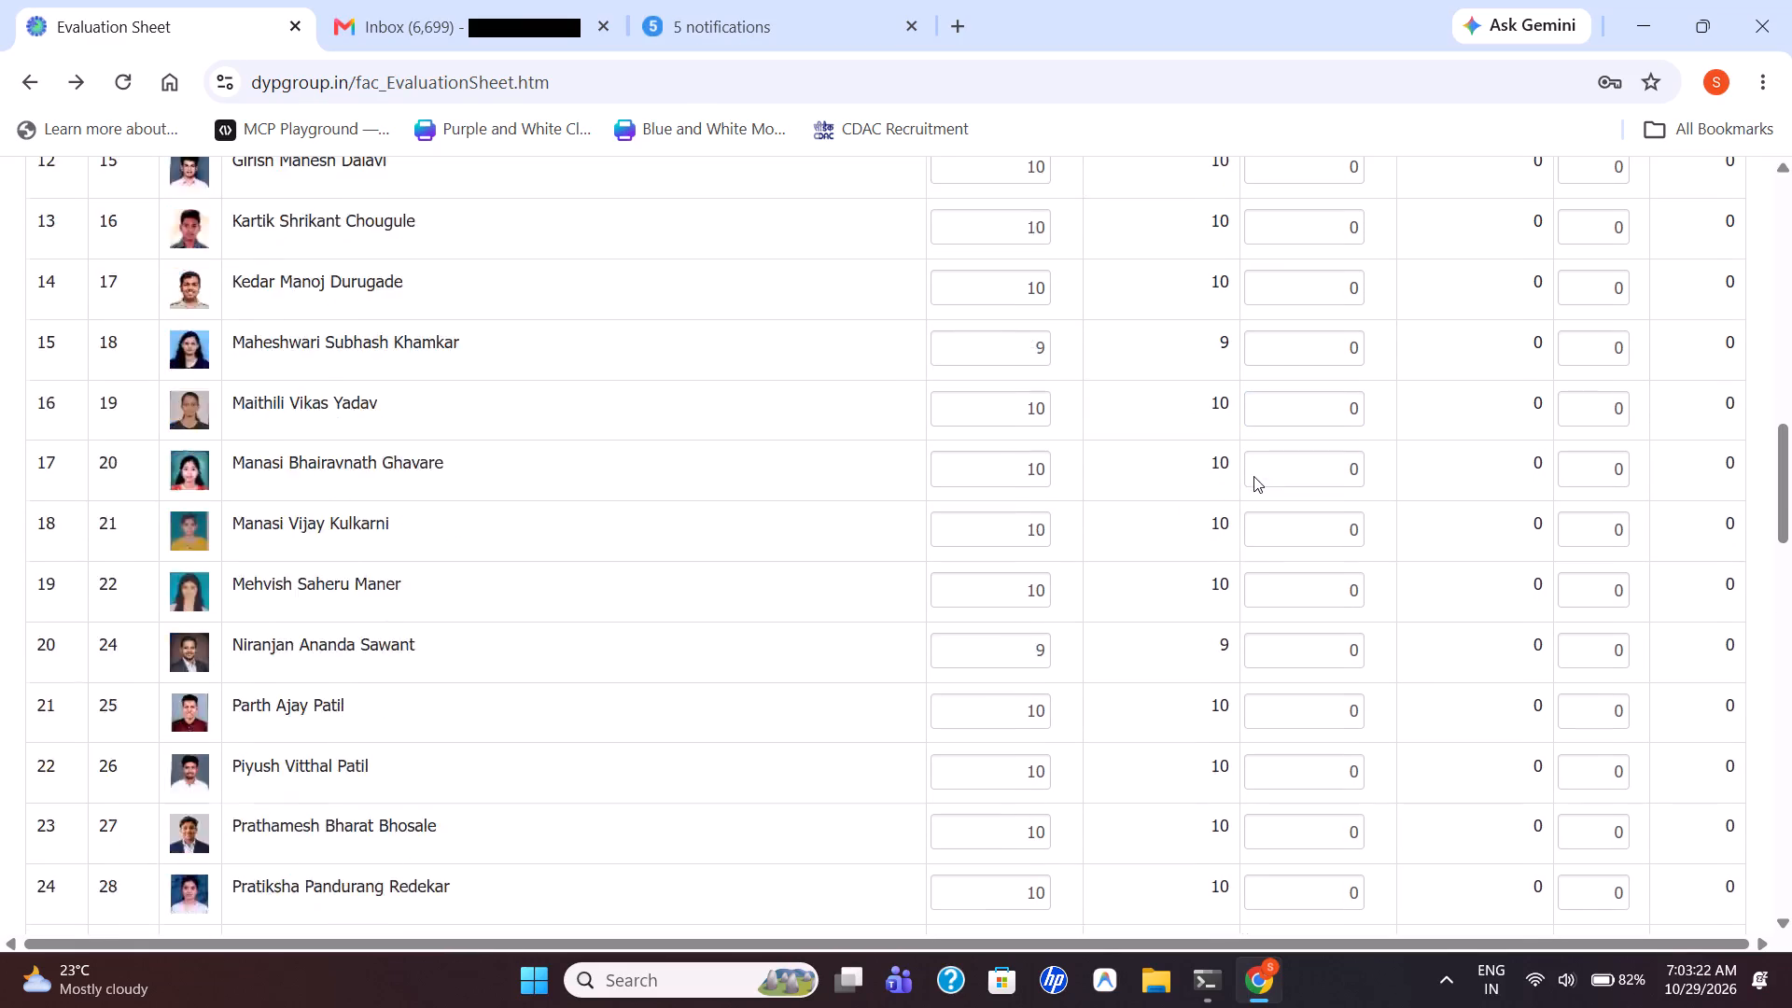
{"action": "scroll", "coordinate": [1253, 476], "scroll_direction": "up", "scroll_amount": 9}
{"action": "scroll", "coordinate": [1190, 539], "scroll_direction": "down", "scroll_amount": 2}
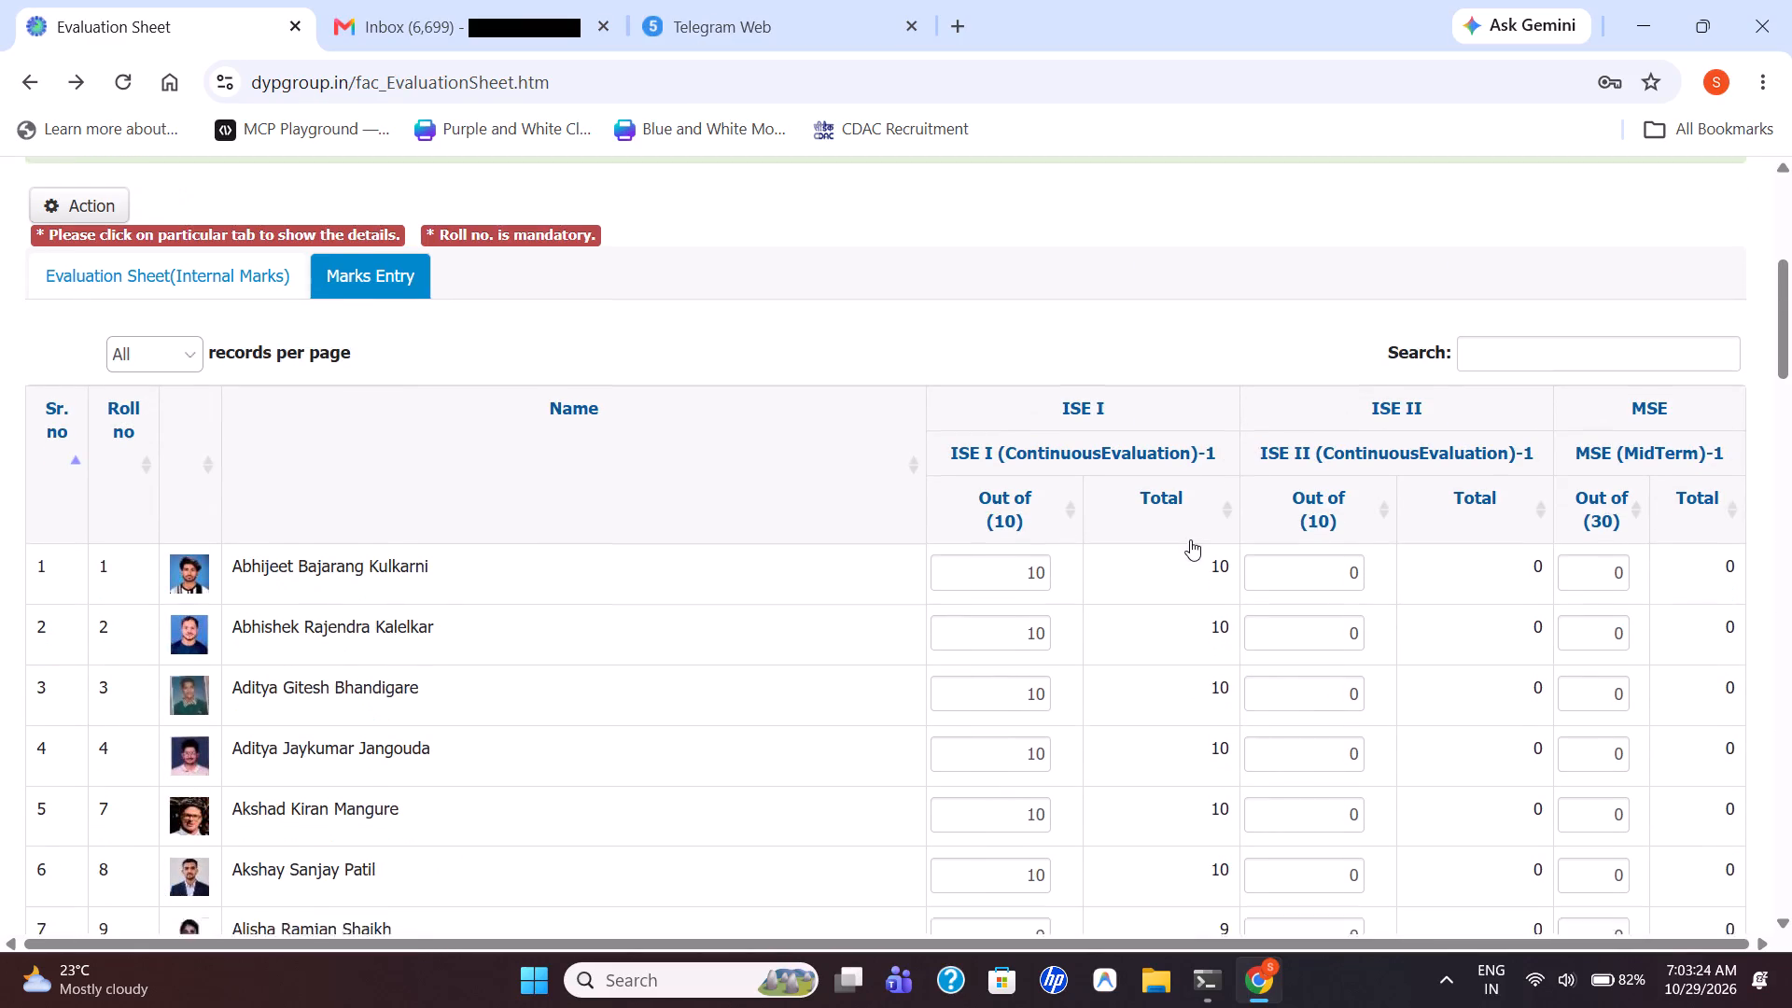
{"action": "scroll", "coordinate": [1190, 539], "scroll_direction": "down", "scroll_amount": 4}
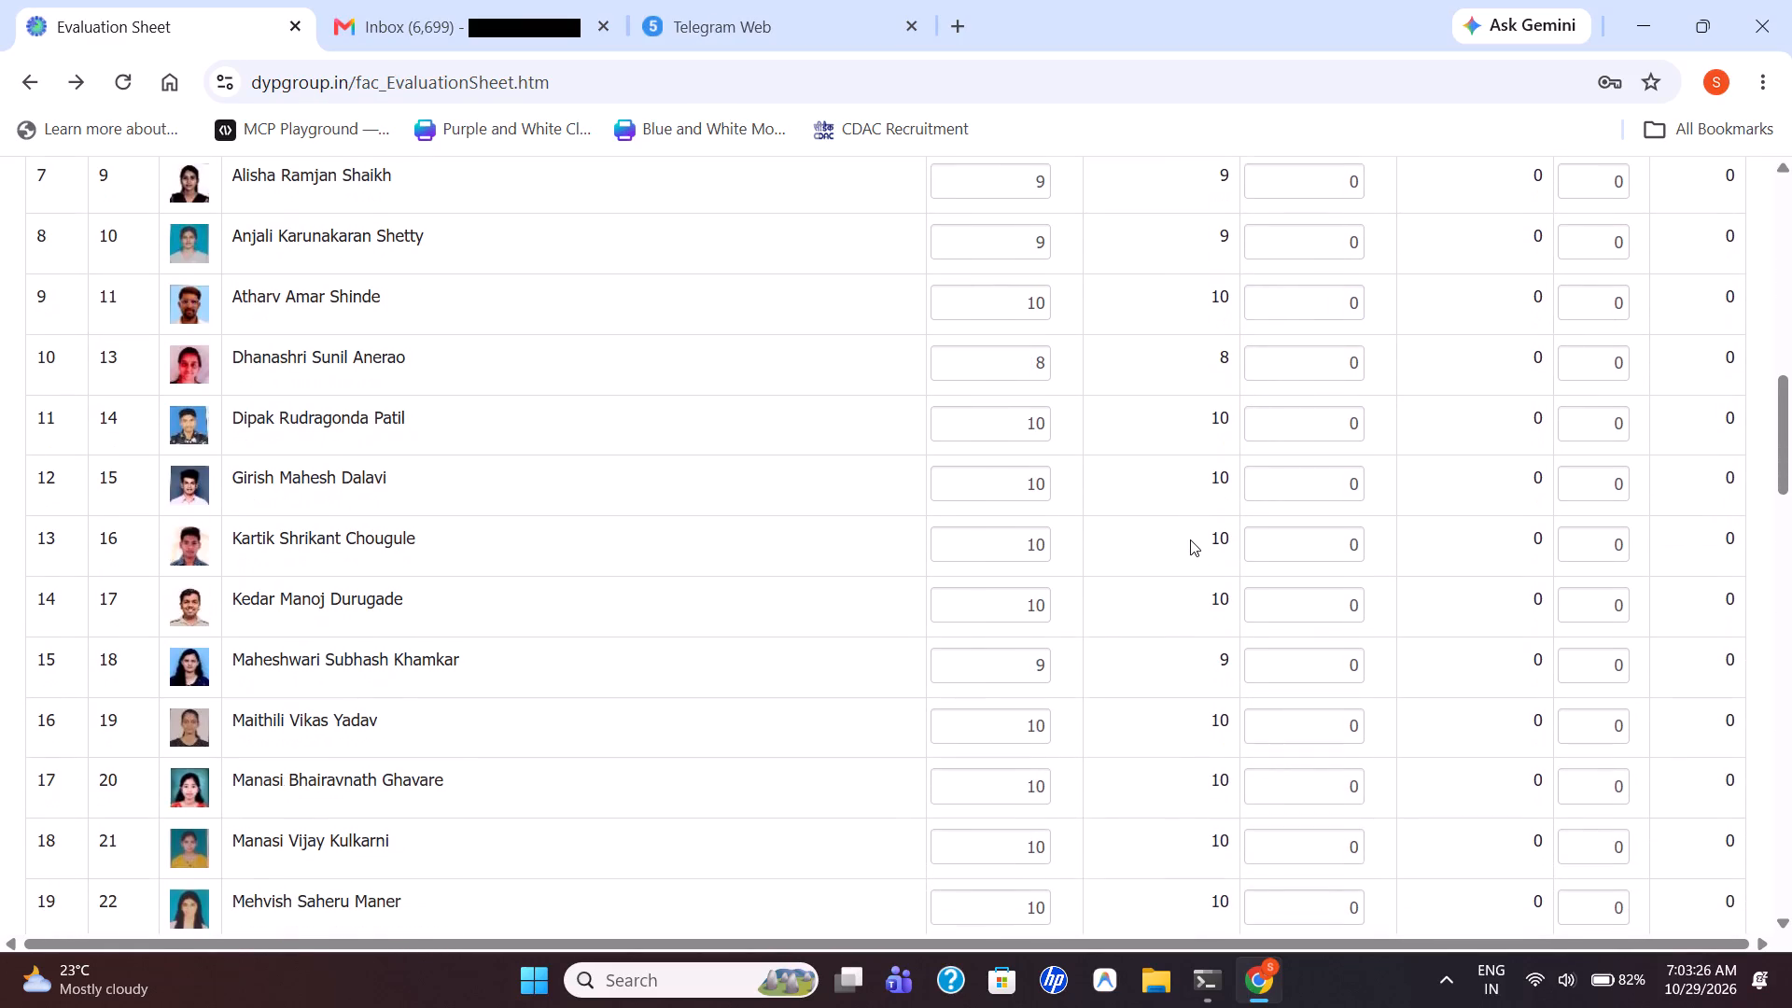
{"action": "scroll", "coordinate": [1199, 549], "scroll_direction": "down", "scroll_amount": 1}
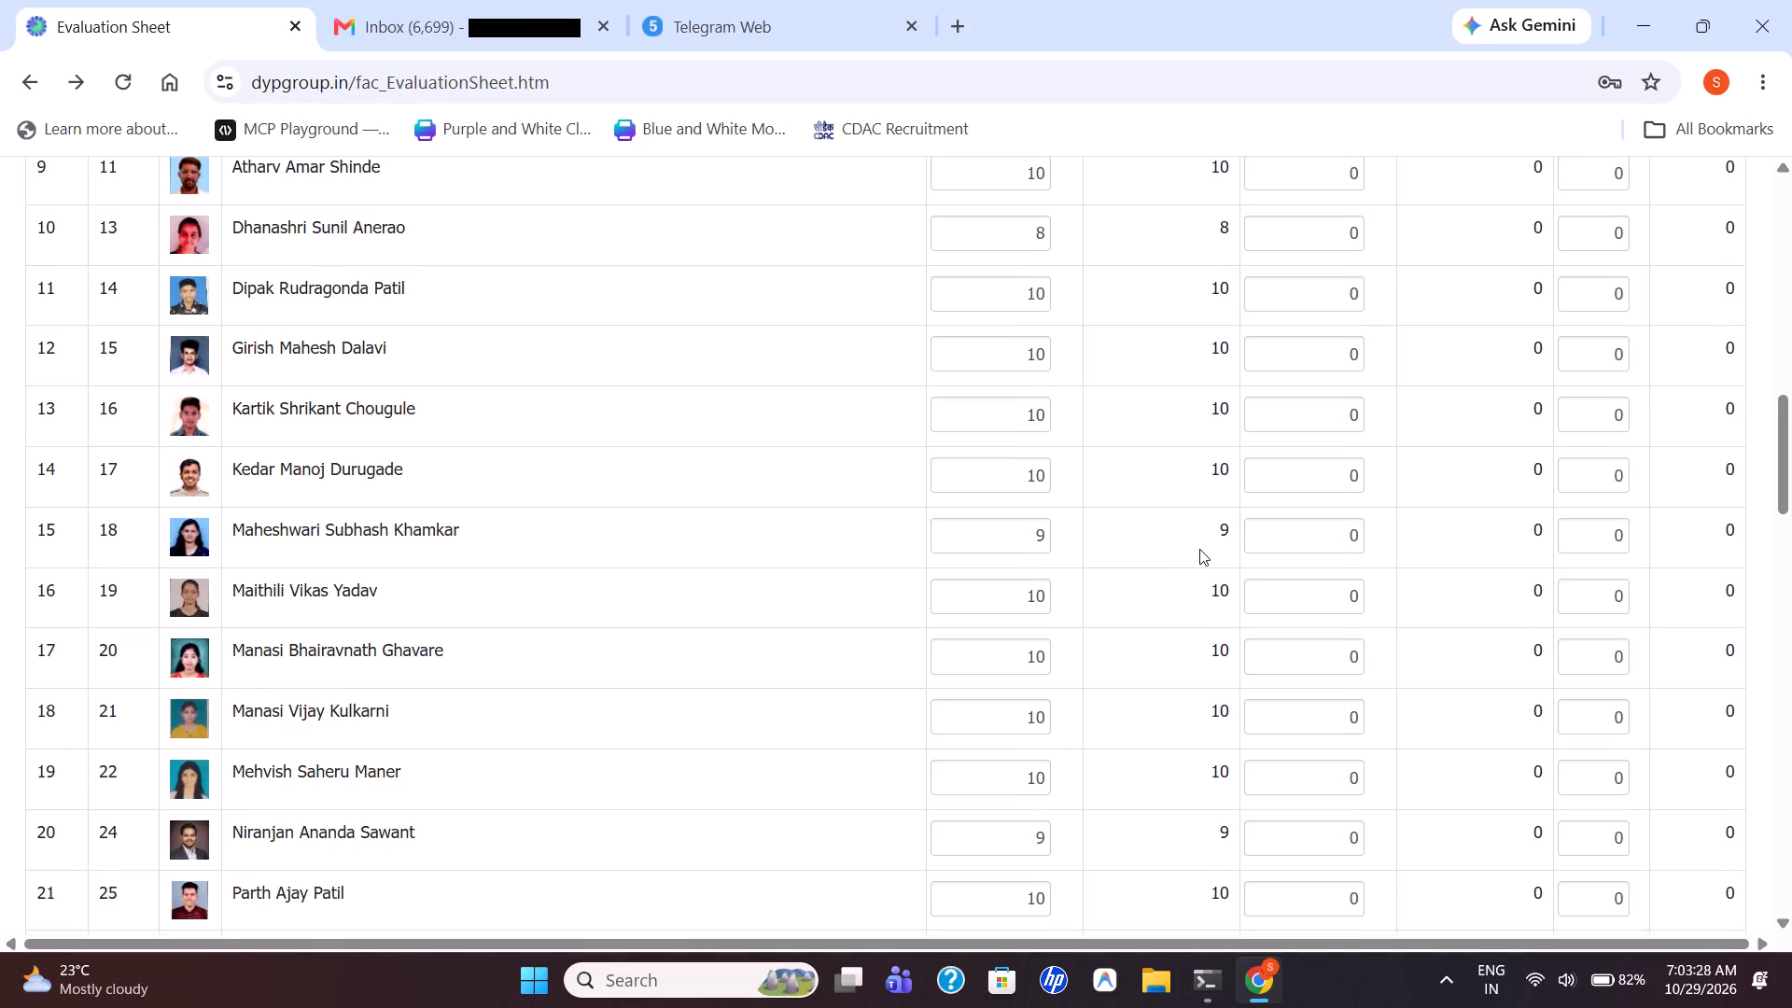
{"action": "scroll", "coordinate": [1199, 549], "scroll_direction": "up", "scroll_amount": 1}
{"action": "scroll", "coordinate": [1199, 549], "scroll_direction": "down", "scroll_amount": 5}
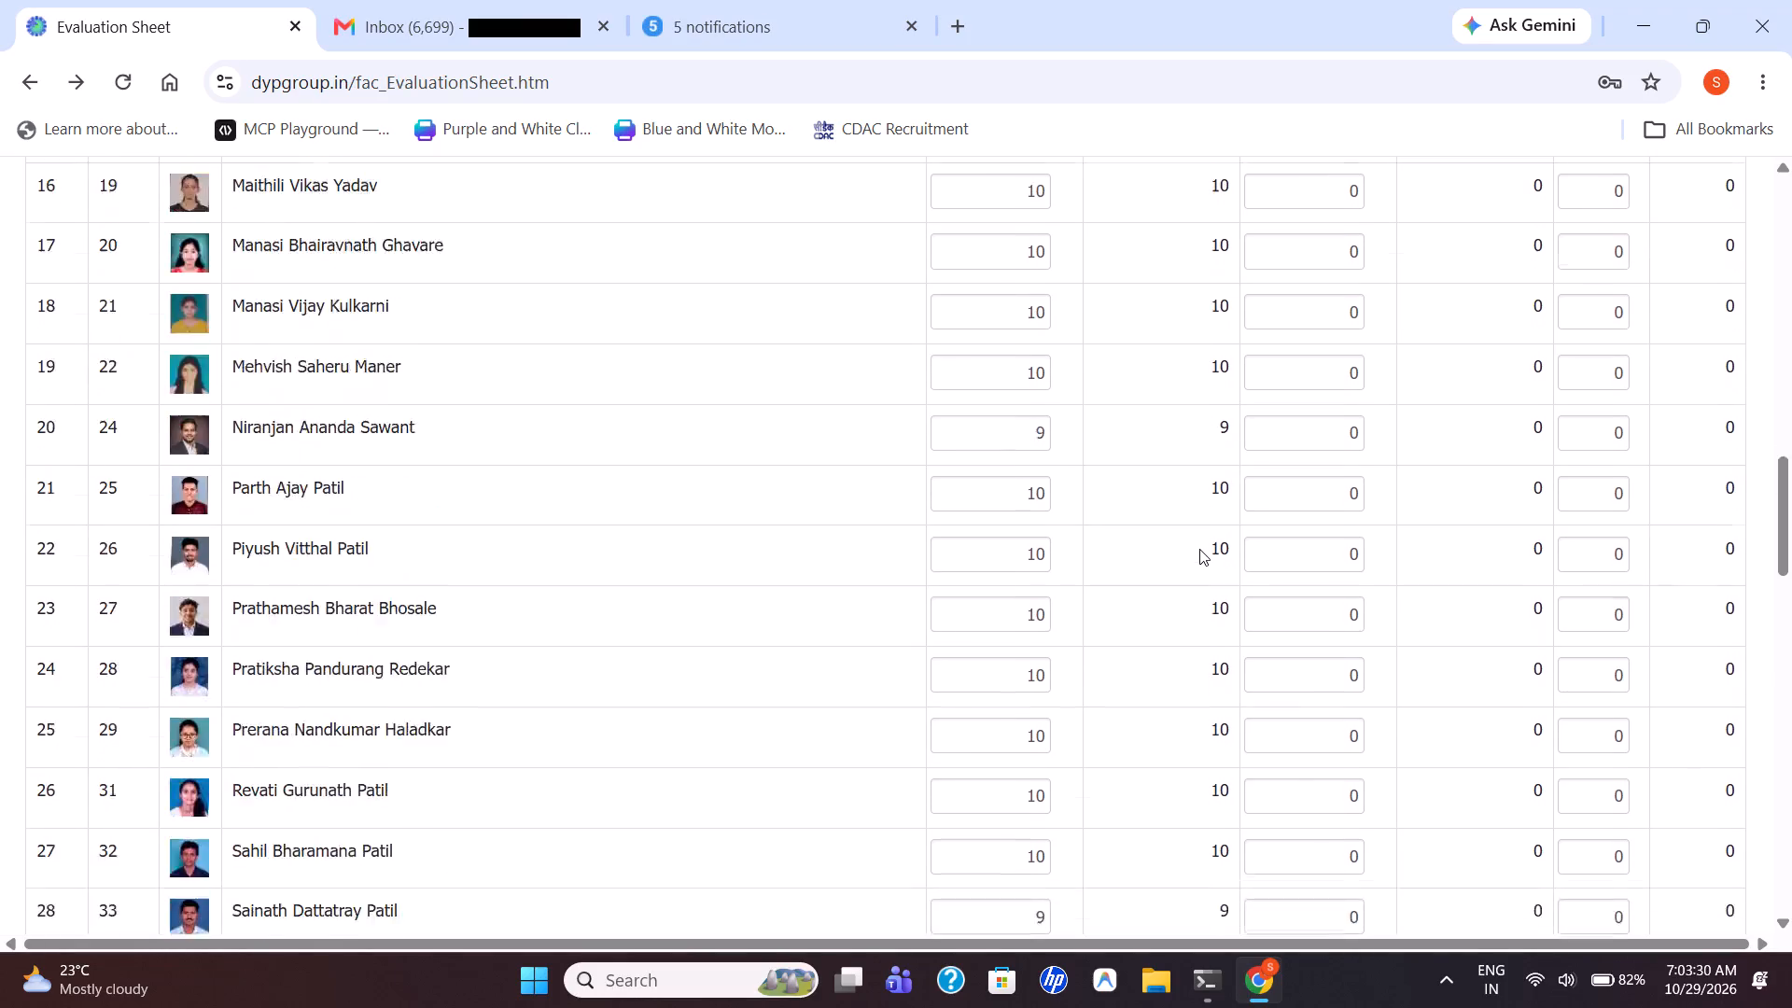
{"action": "scroll", "coordinate": [1199, 549], "scroll_direction": "down", "scroll_amount": 1}
{"action": "left_click", "coordinate": [1200, 549]}
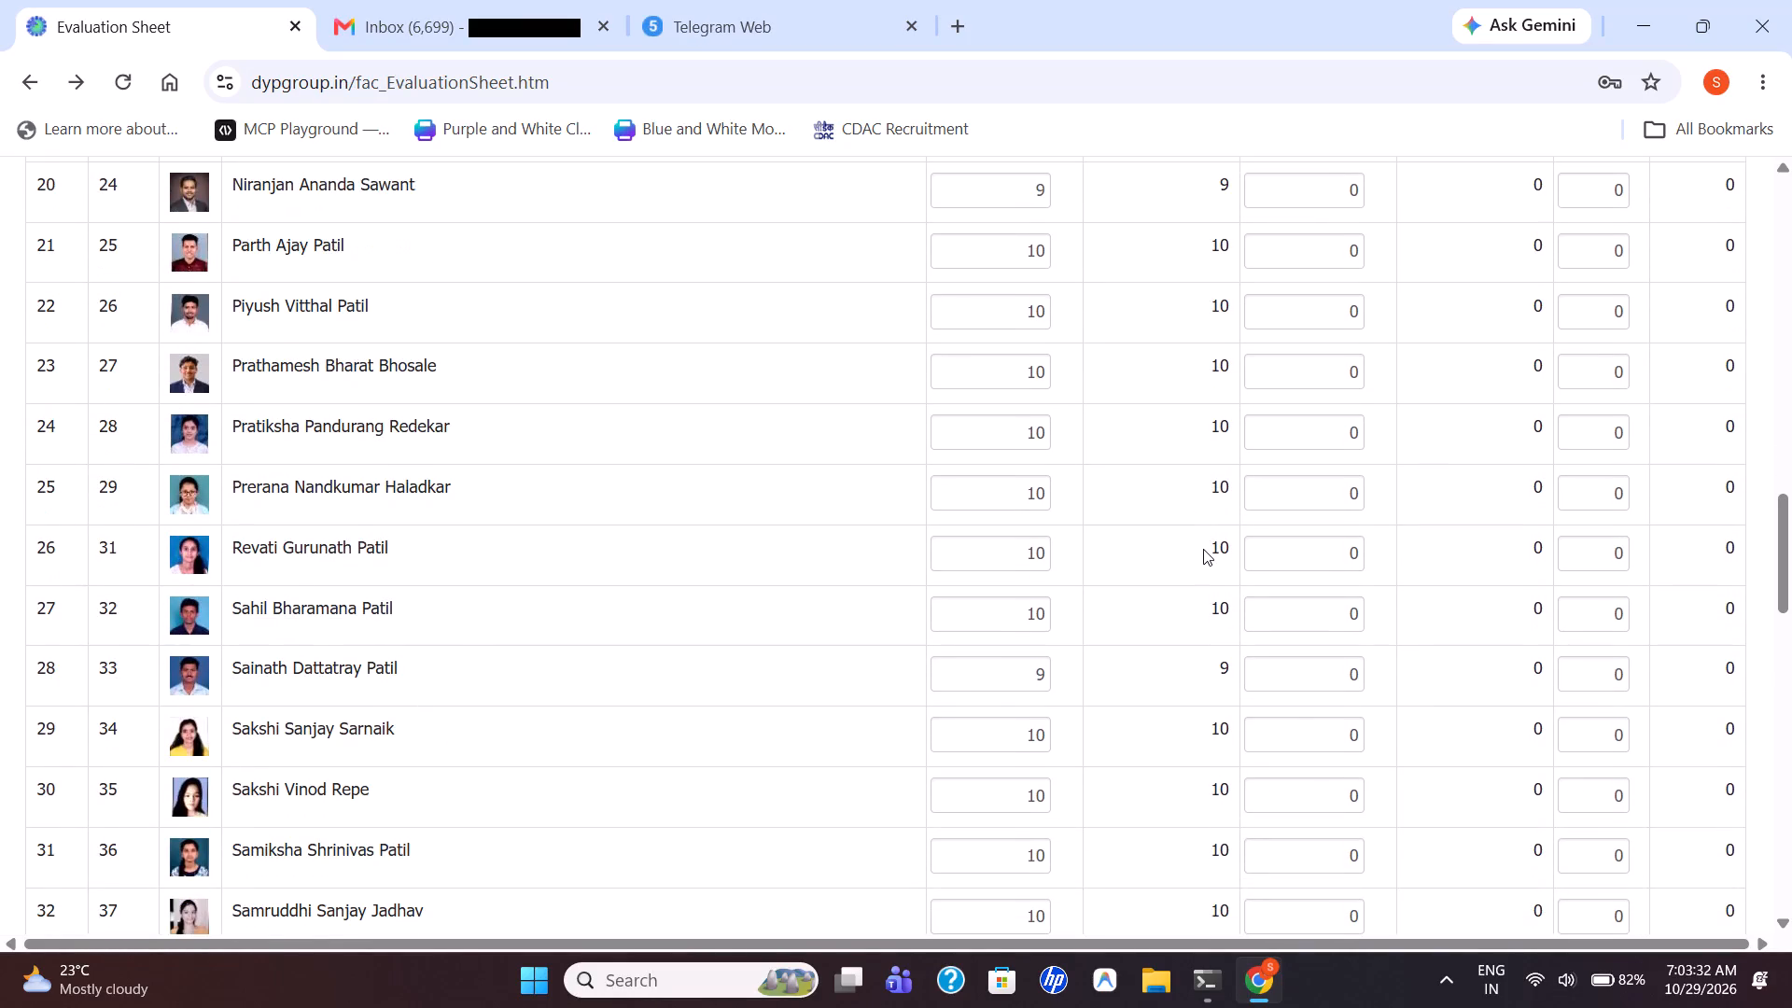
{"action": "scroll", "coordinate": [1203, 549], "scroll_direction": "up", "scroll_amount": 3}
{"action": "scroll", "coordinate": [1203, 549], "scroll_direction": "down", "scroll_amount": 6}
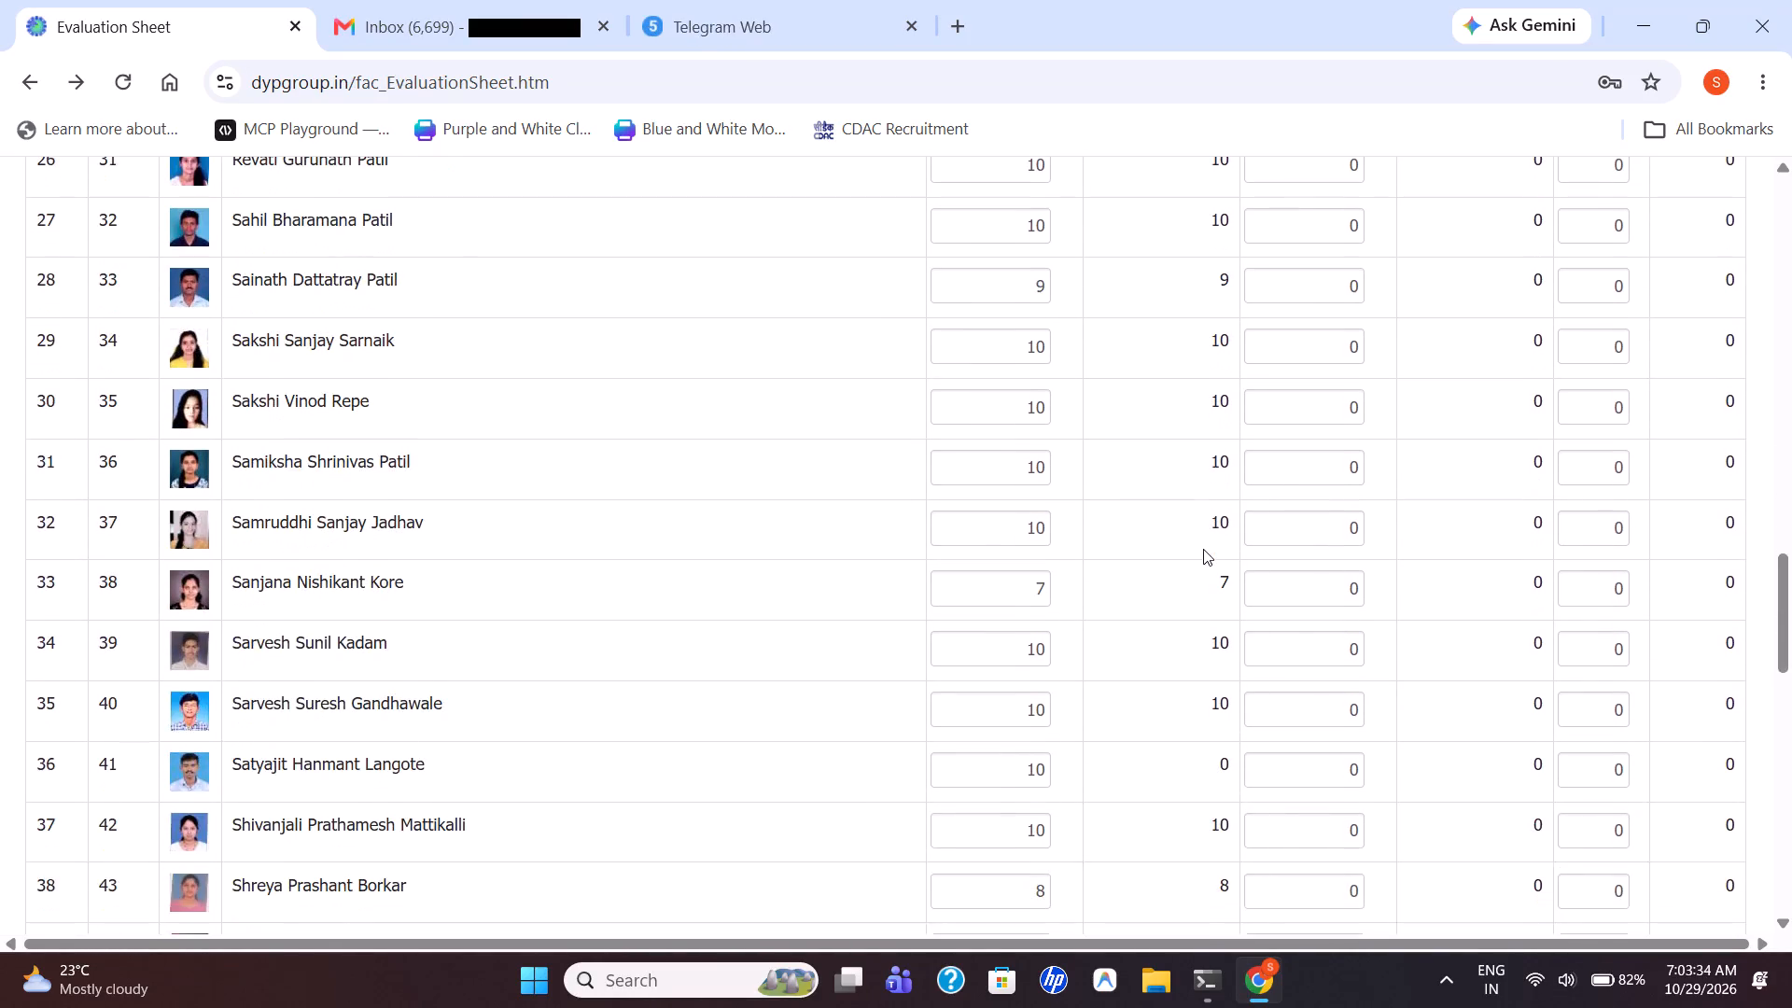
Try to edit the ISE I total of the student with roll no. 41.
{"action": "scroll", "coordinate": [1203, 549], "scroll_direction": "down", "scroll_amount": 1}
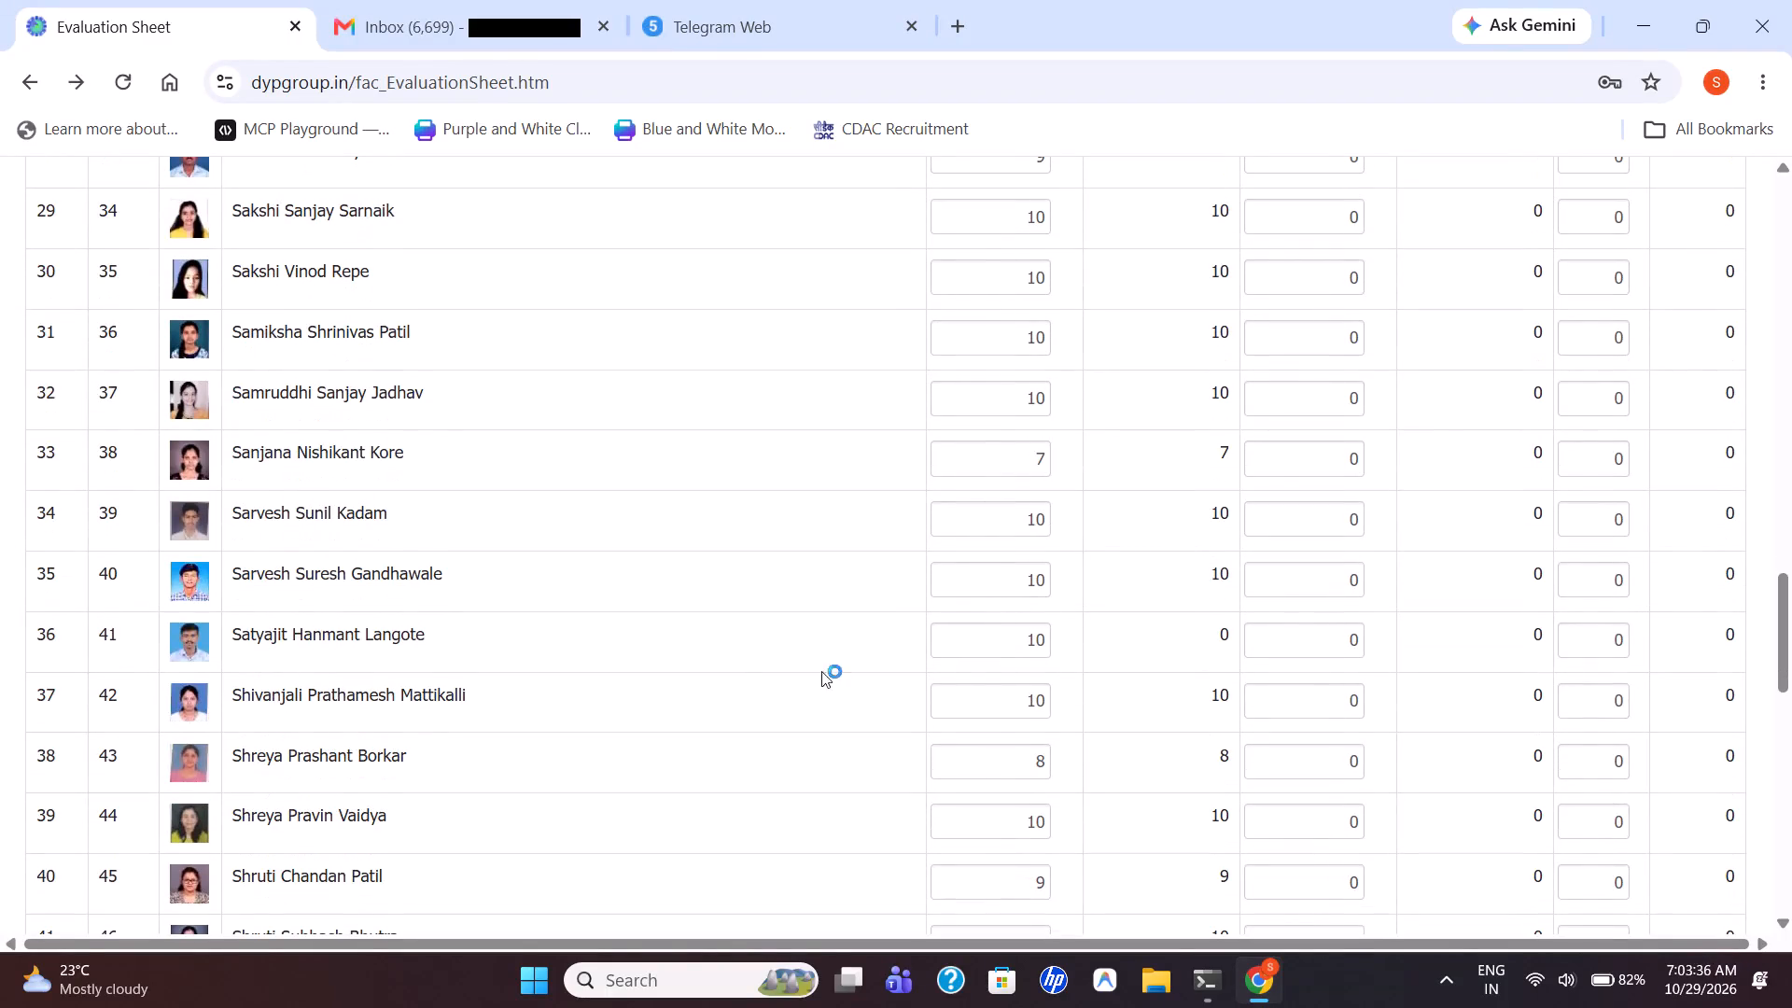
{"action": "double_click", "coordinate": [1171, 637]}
Sort the Marks Entry student list by ISE I total in descending order.
{"action": "scroll", "coordinate": [1169, 637], "scroll_direction": "up", "scroll_amount": 14}
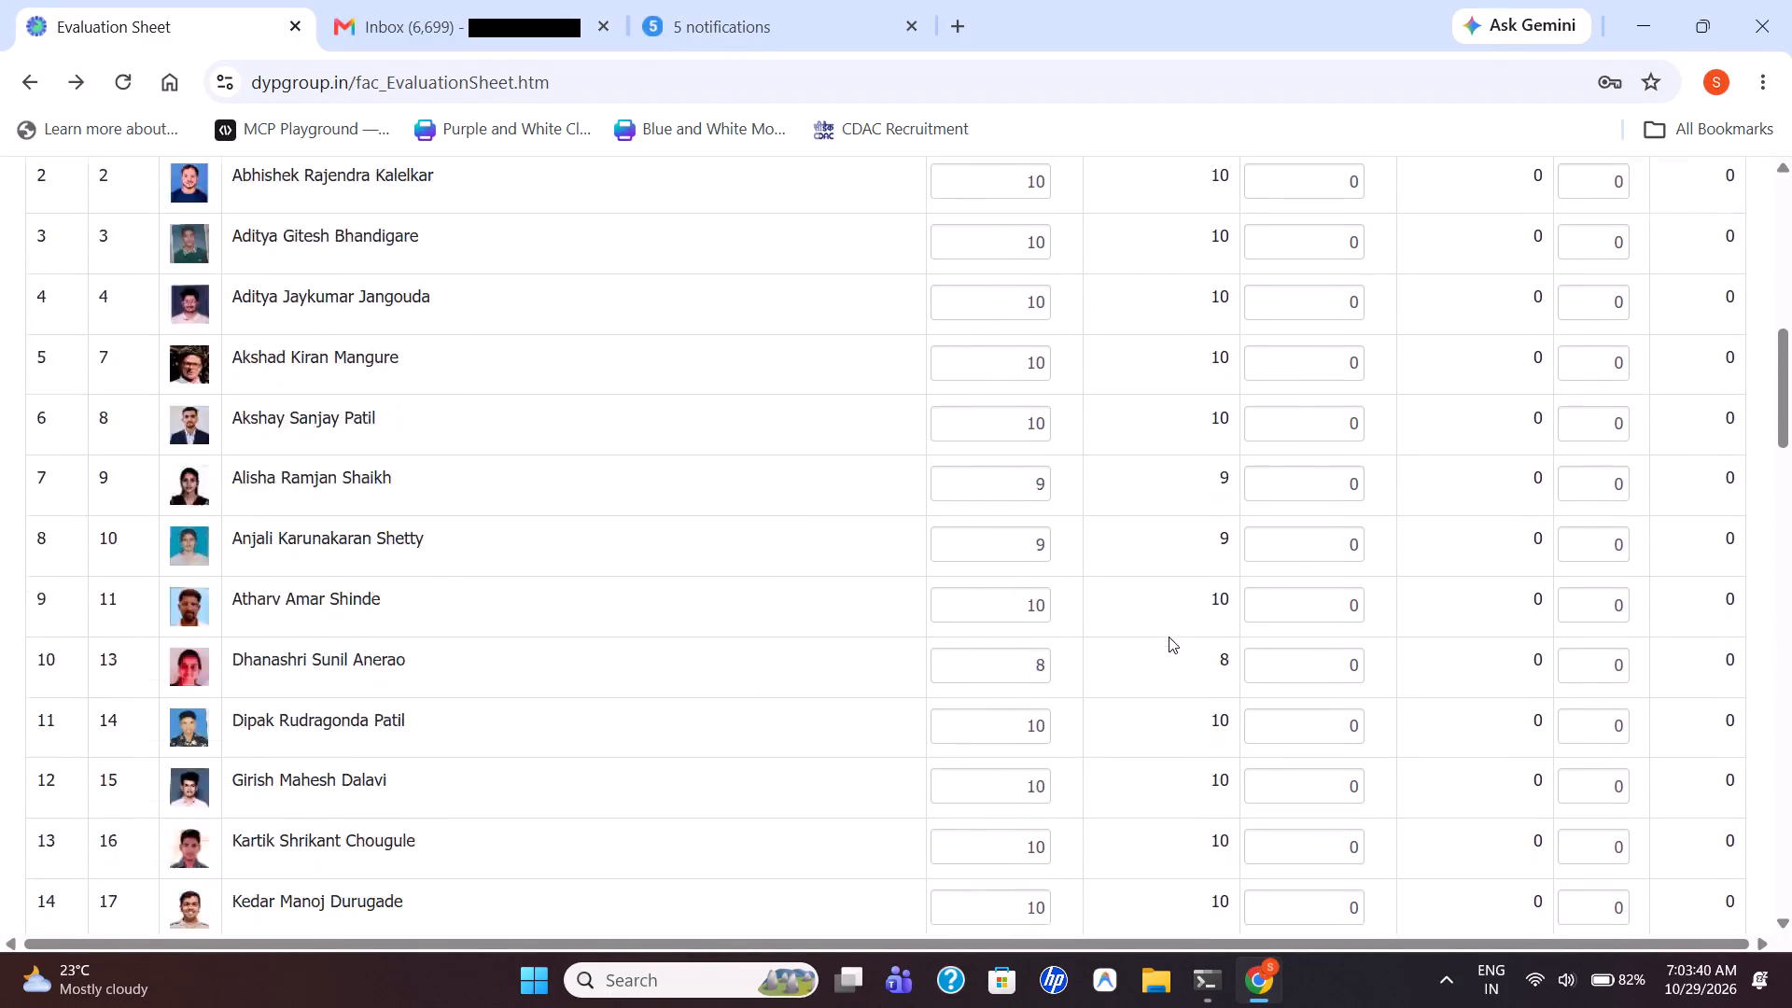
{"action": "scroll", "coordinate": [1169, 637], "scroll_direction": "up", "scroll_amount": 4}
{"action": "scroll", "coordinate": [1169, 637], "scroll_direction": "down", "scroll_amount": 2}
{"action": "left_click", "coordinate": [1169, 441]}
{"action": "left_click", "coordinate": [1162, 483]}
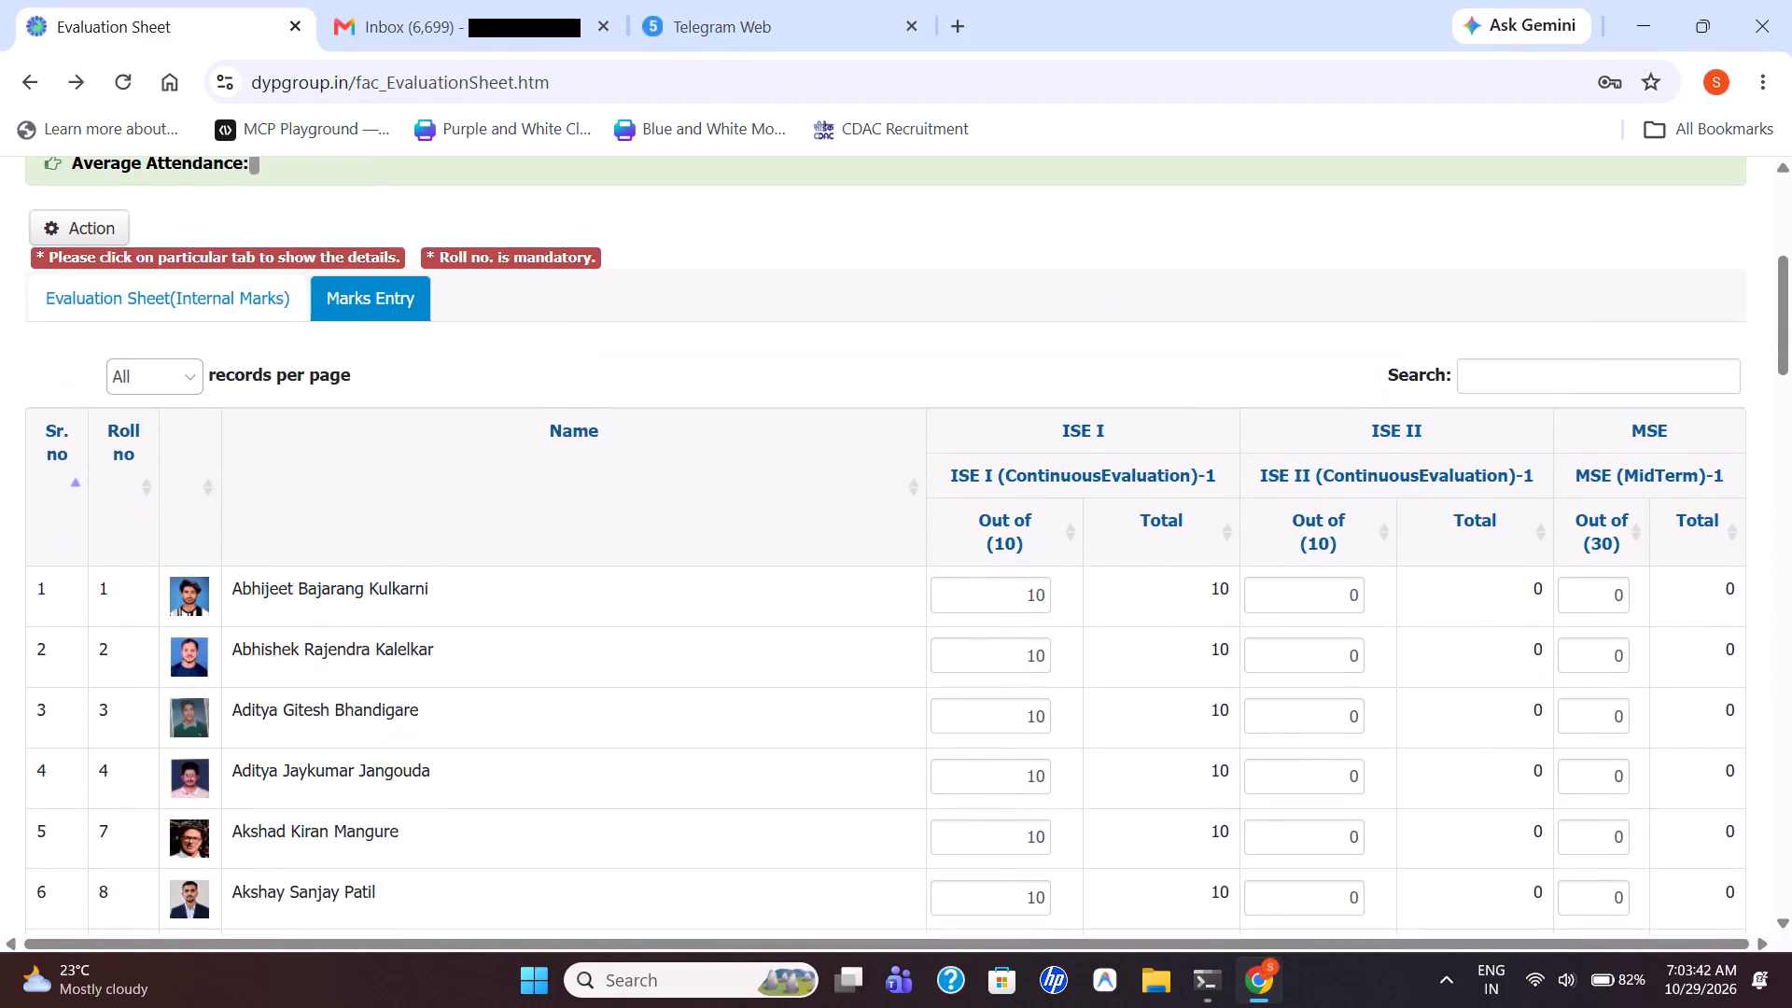
{"action": "double_click", "coordinate": [1158, 501]}
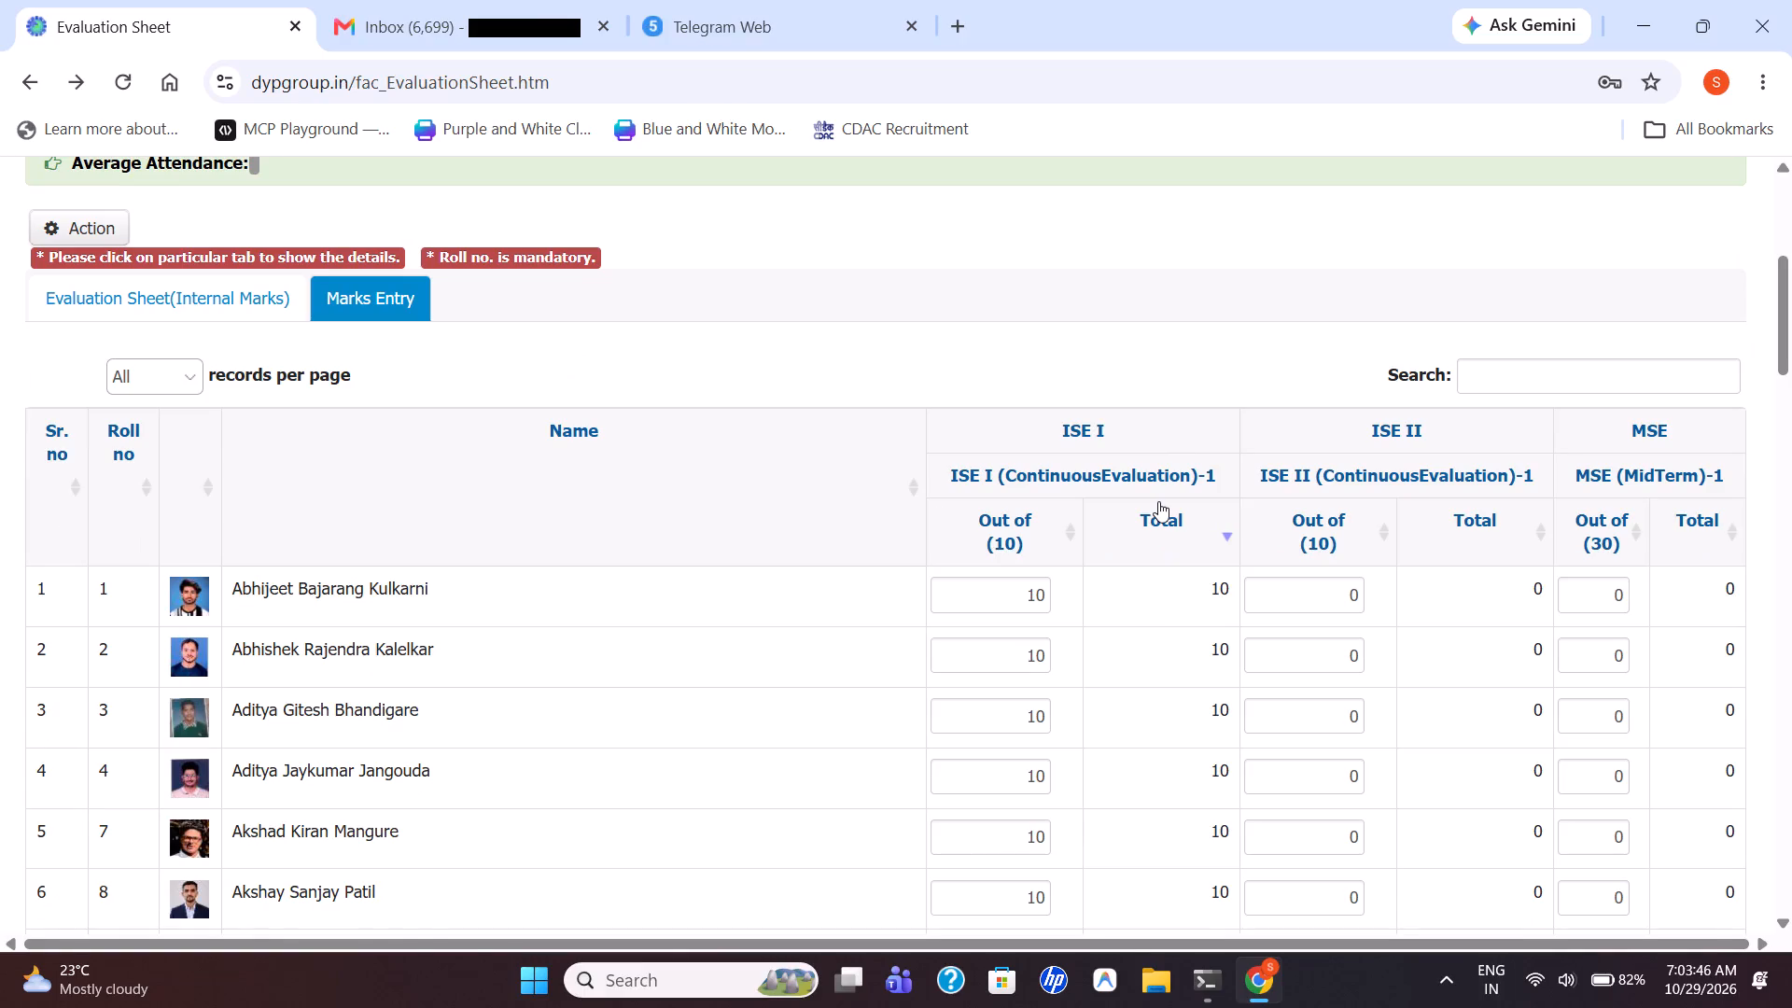
{"action": "left_click", "coordinate": [197, 371]}
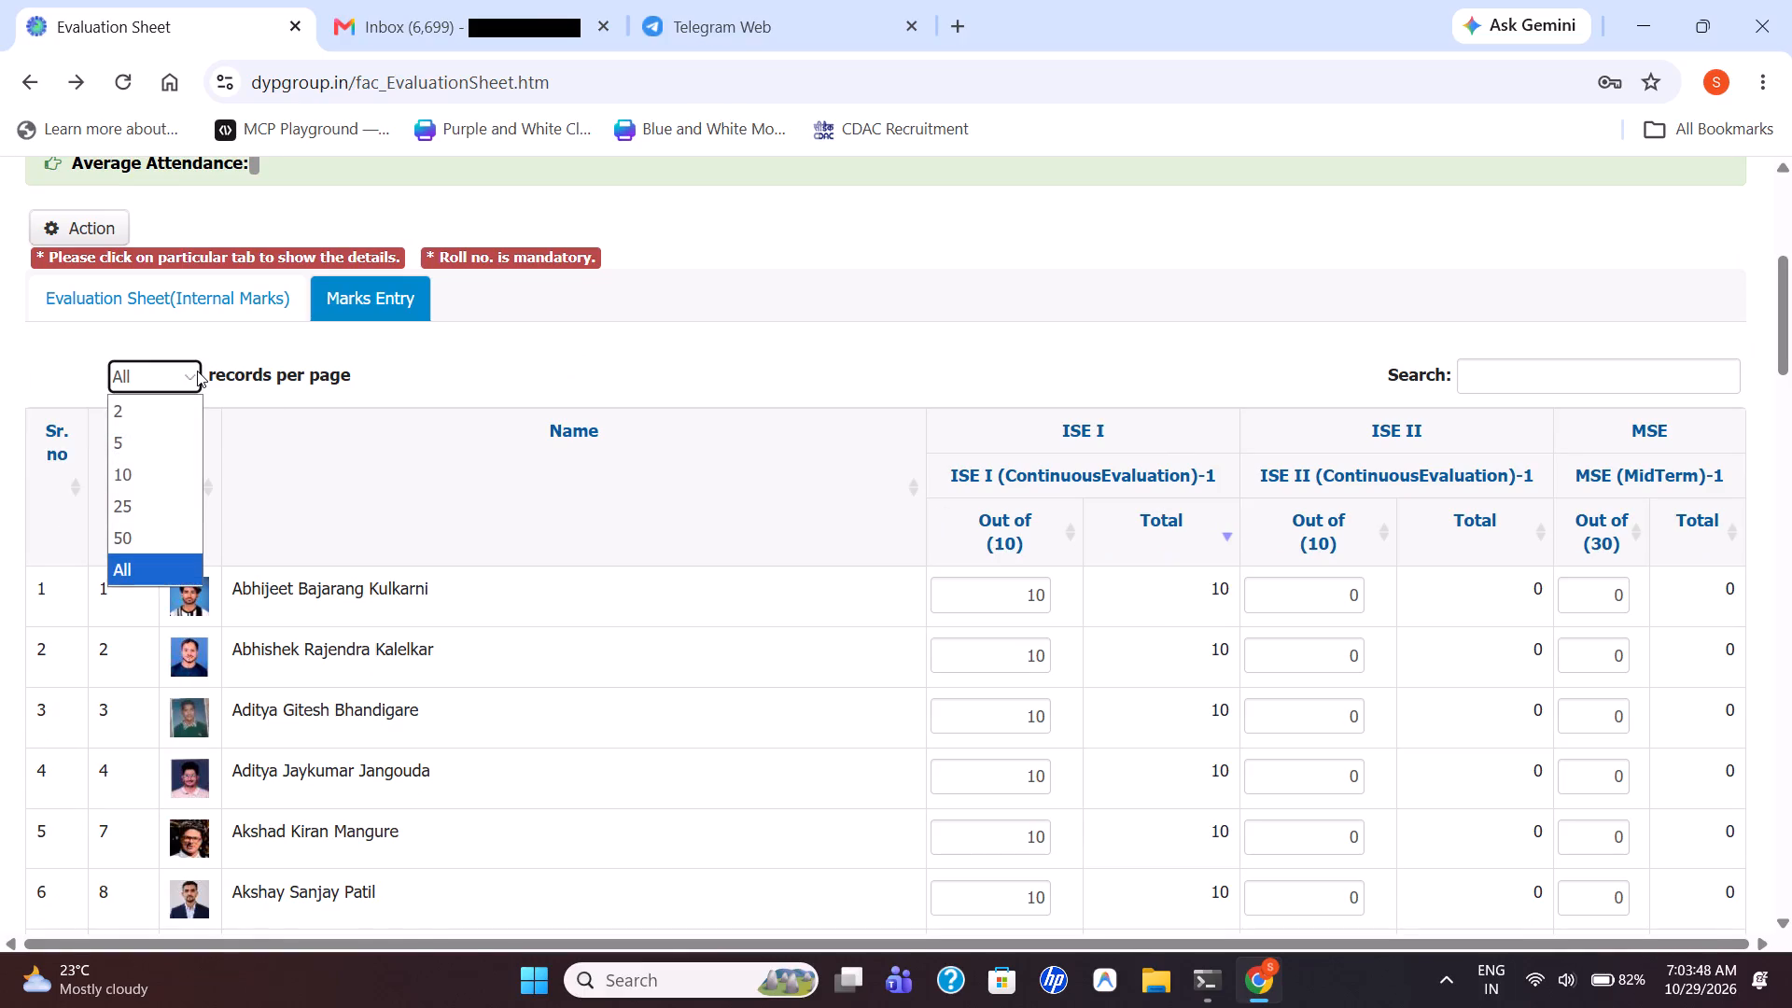
{"action": "left_click", "coordinate": [1151, 497]}
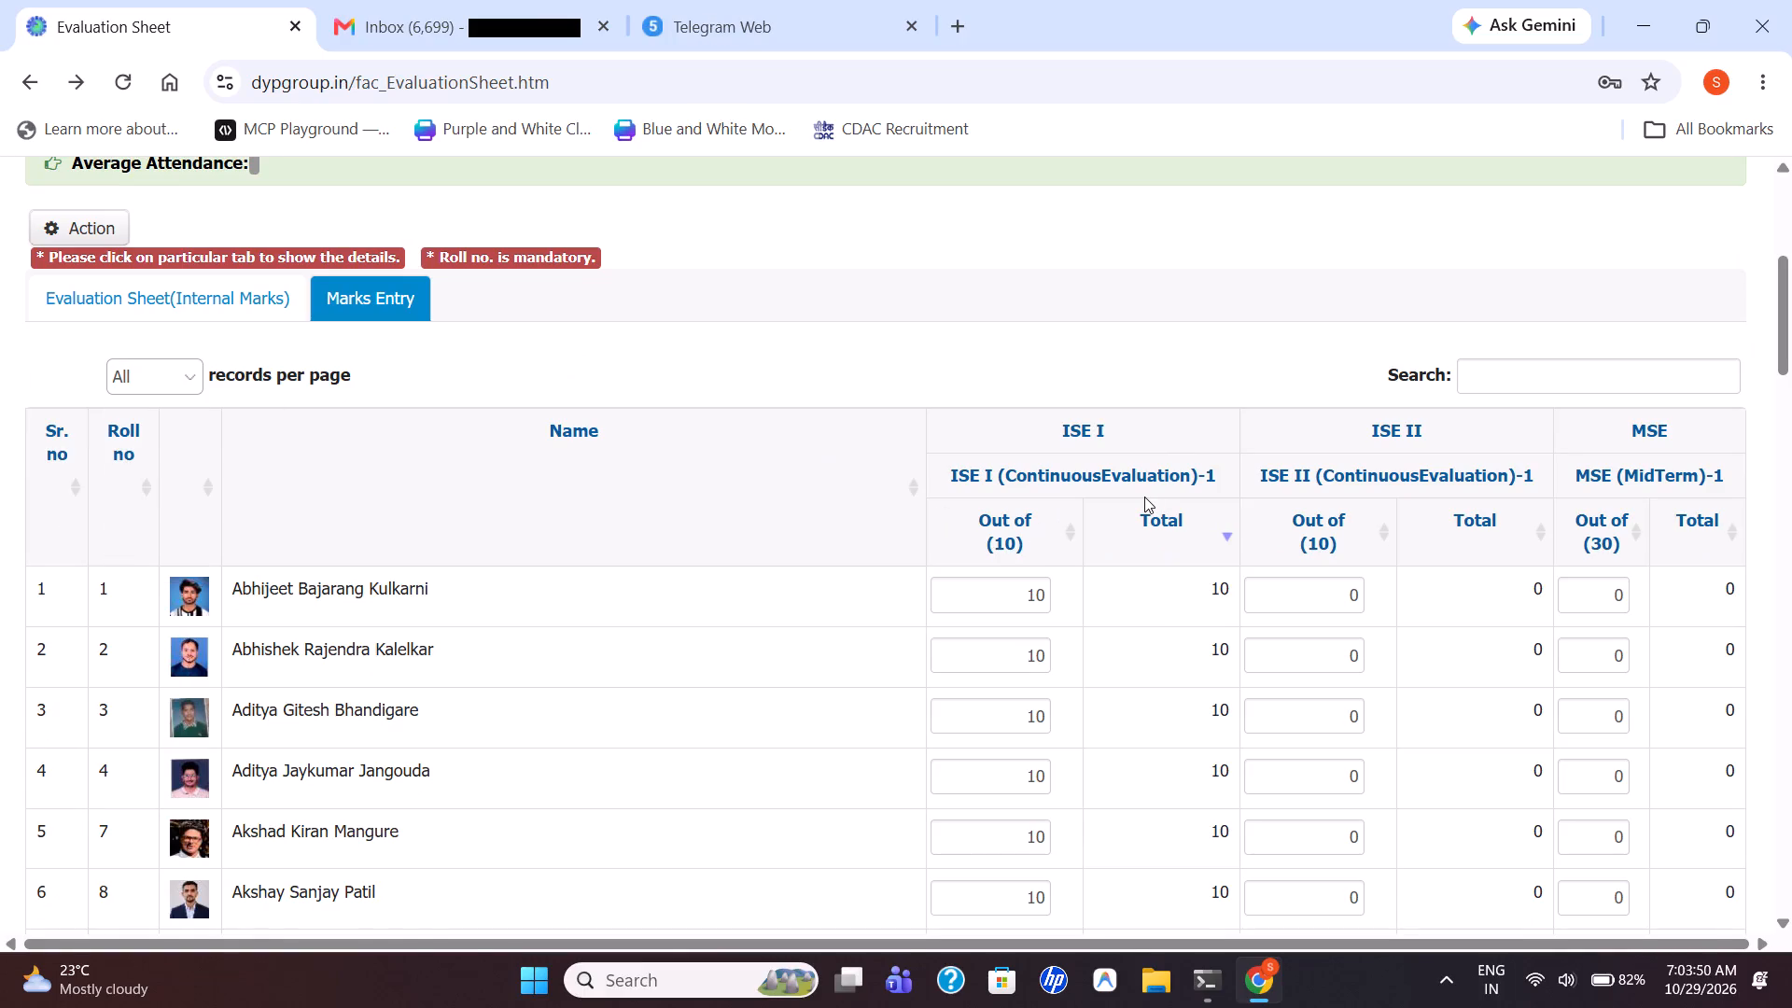
Examine the ISE I marks against their totals throughout the sorted student list, down to roll no. 41.
{"action": "scroll", "coordinate": [1144, 497], "scroll_direction": "down", "scroll_amount": 6}
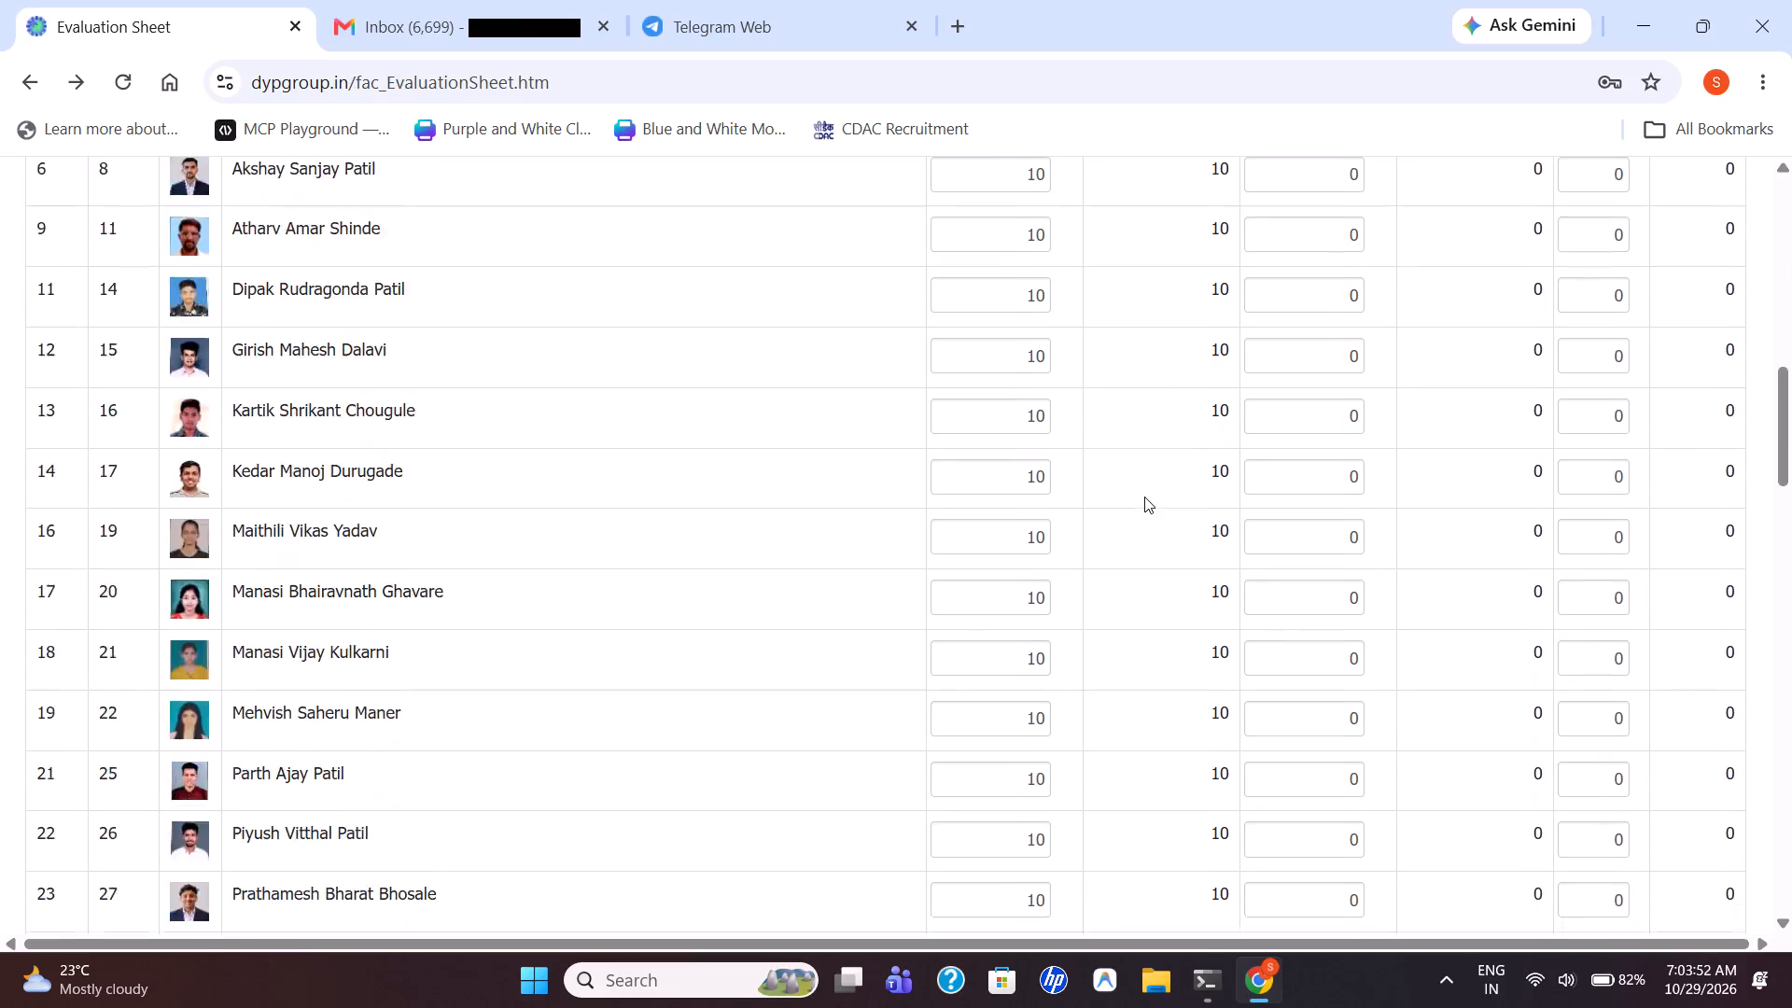
{"action": "scroll", "coordinate": [1144, 497], "scroll_direction": "down", "scroll_amount": 1}
{"action": "scroll", "coordinate": [1144, 497], "scroll_direction": "up", "scroll_amount": 7}
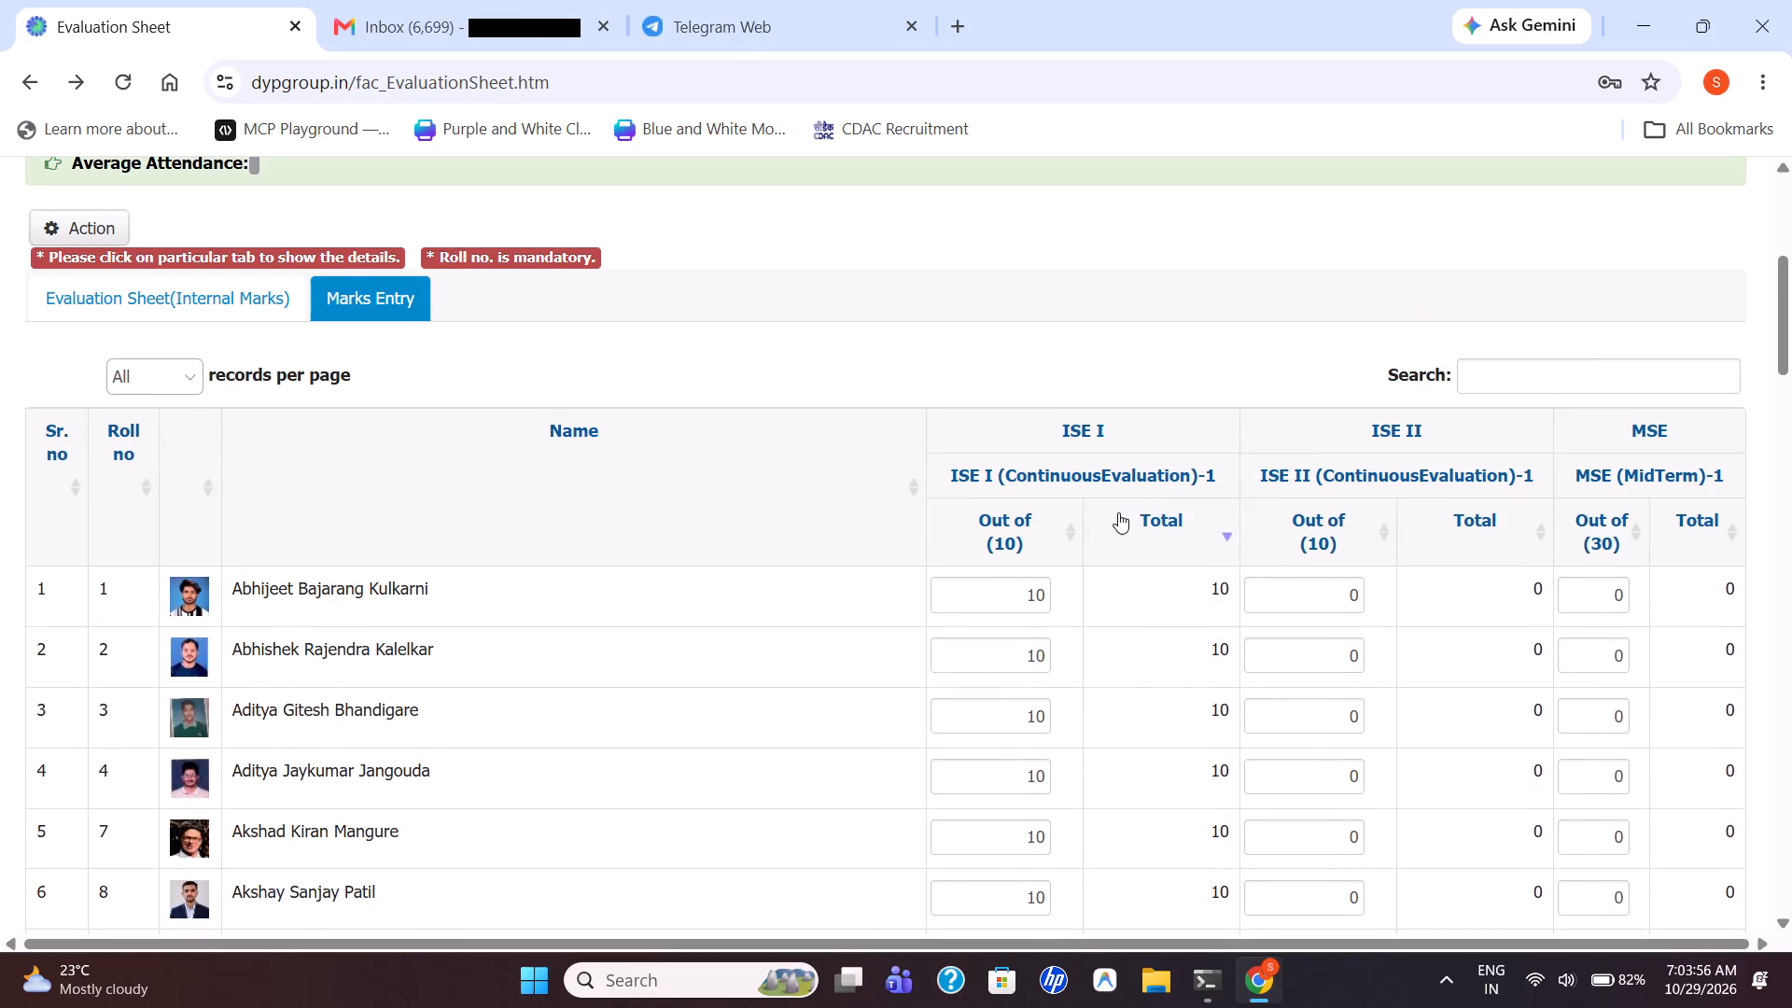
{"action": "scroll", "coordinate": [1118, 512], "scroll_direction": "down", "scroll_amount": 6}
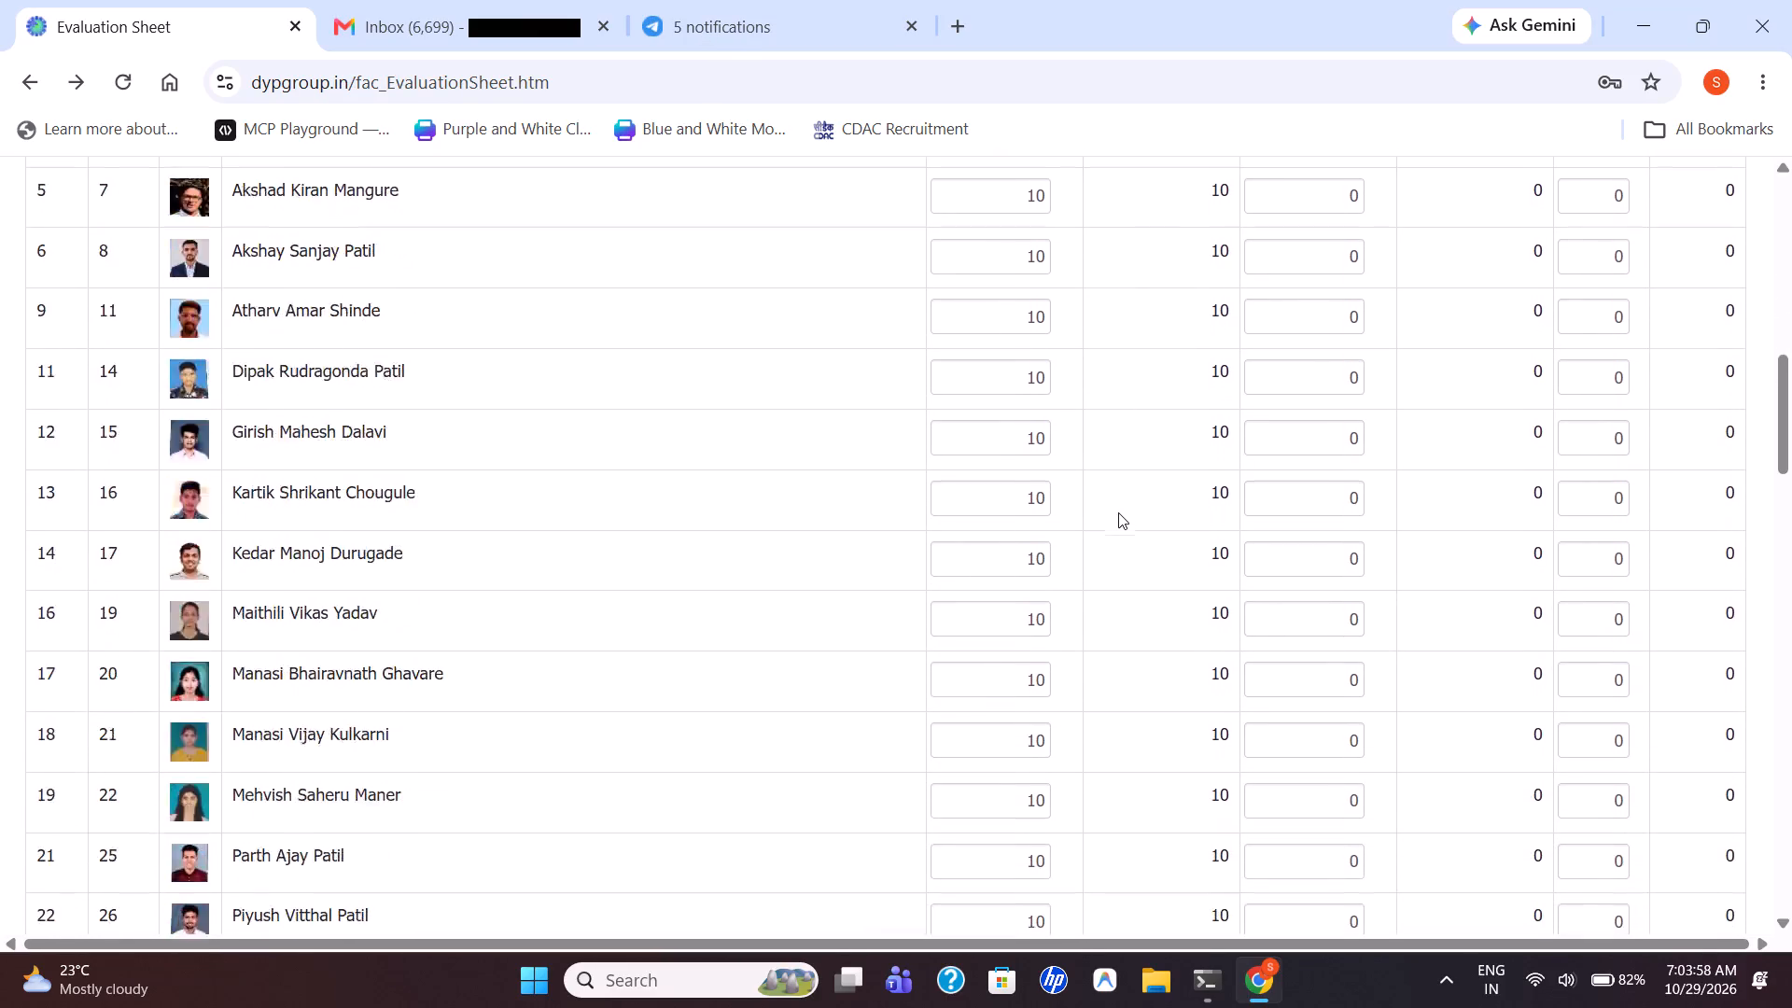
{"action": "scroll", "coordinate": [1118, 512], "scroll_direction": "down", "scroll_amount": 5}
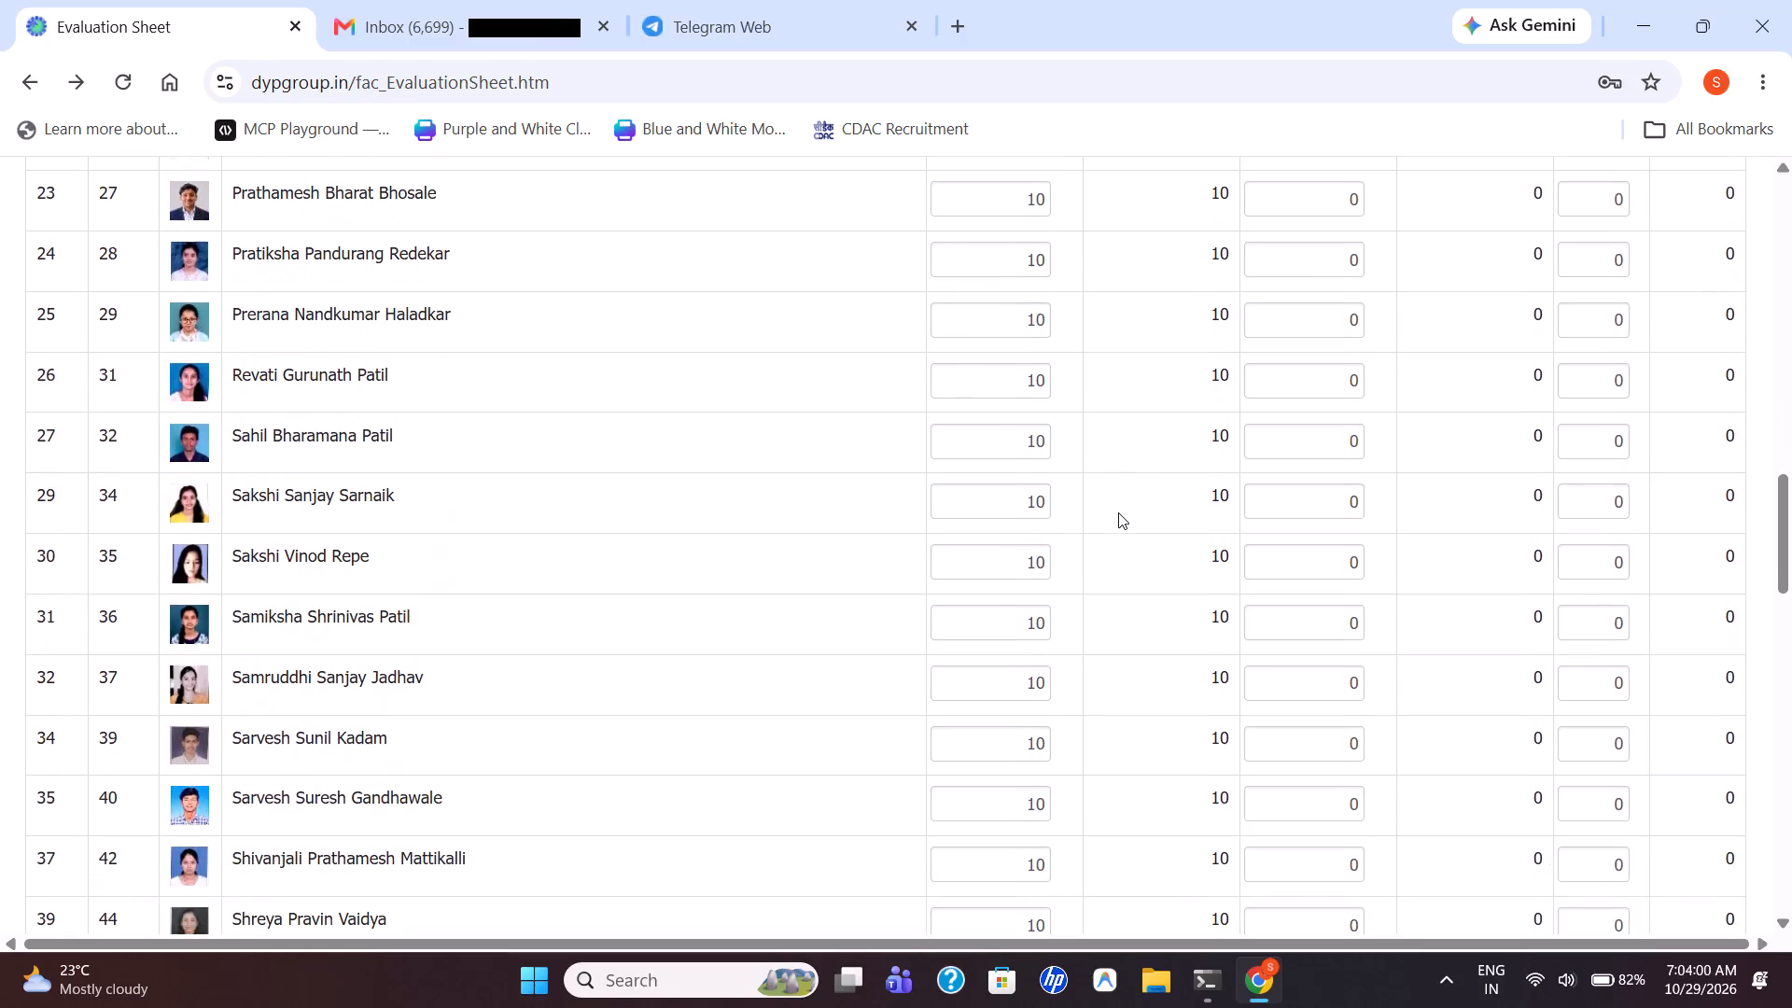
{"action": "scroll", "coordinate": [1118, 512], "scroll_direction": "down", "scroll_amount": 4}
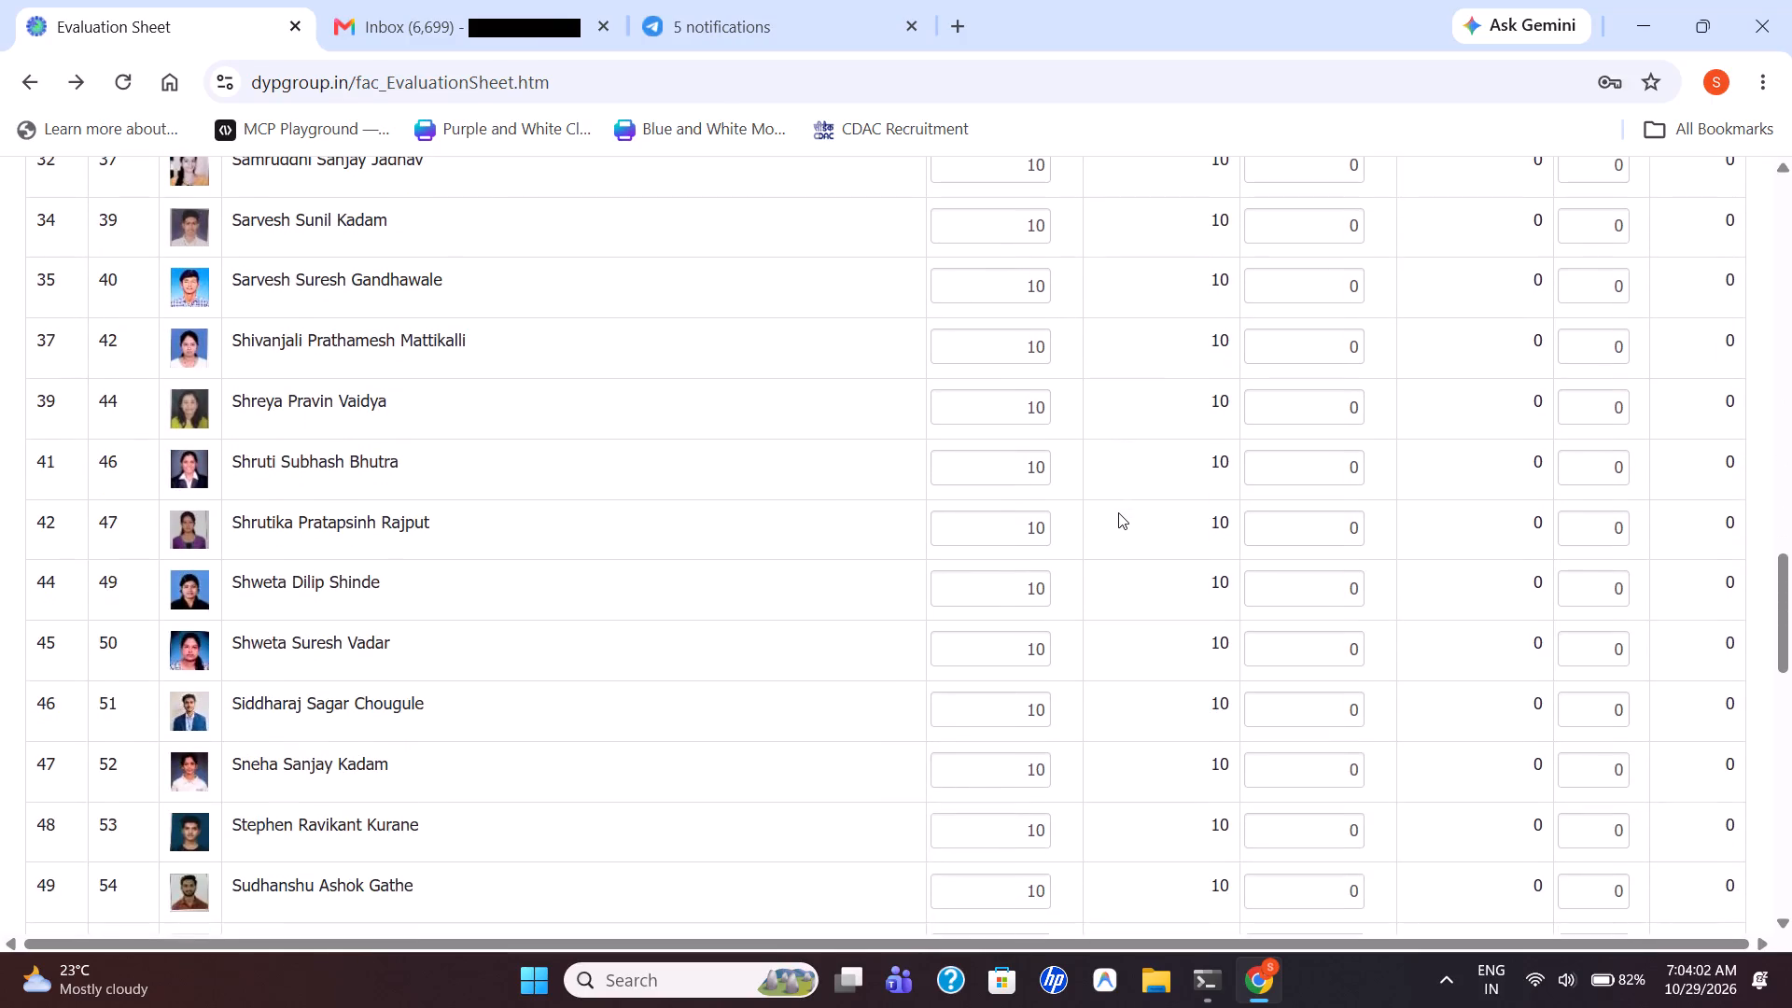
{"action": "scroll", "coordinate": [1118, 512], "scroll_direction": "up", "scroll_amount": 6}
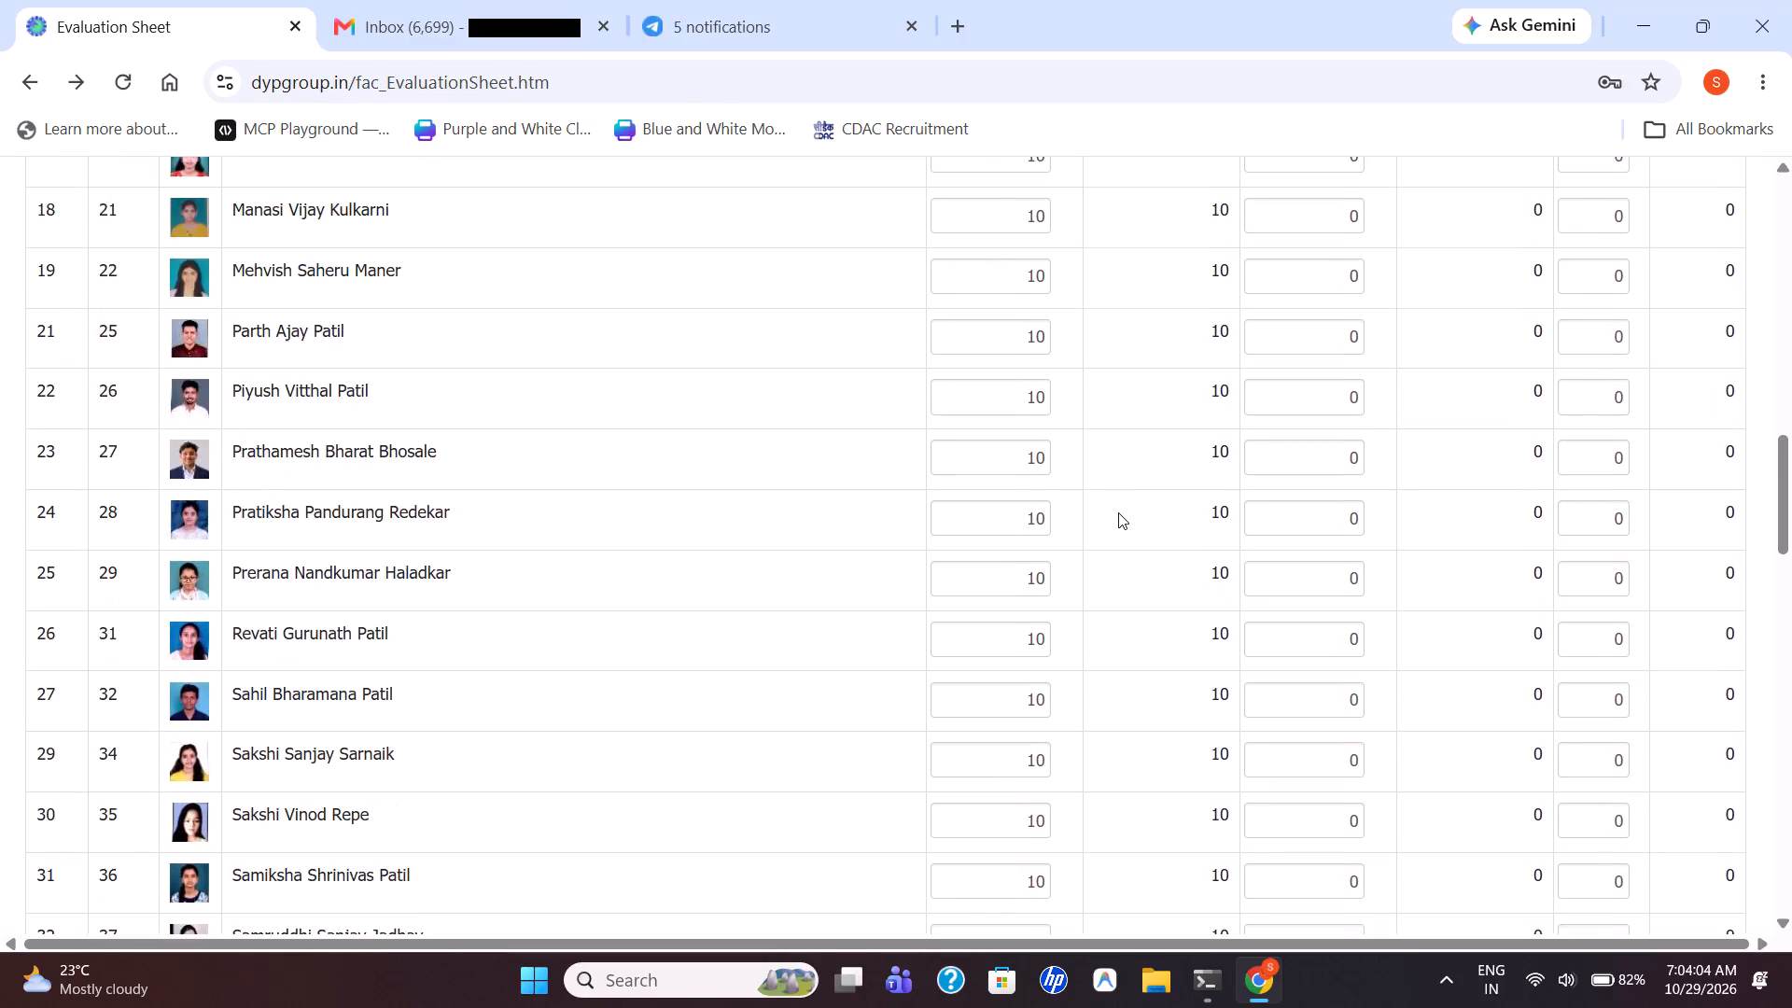
{"action": "scroll", "coordinate": [1118, 512], "scroll_direction": "up", "scroll_amount": 3}
{"action": "scroll", "coordinate": [1118, 512], "scroll_direction": "down", "scroll_amount": 11}
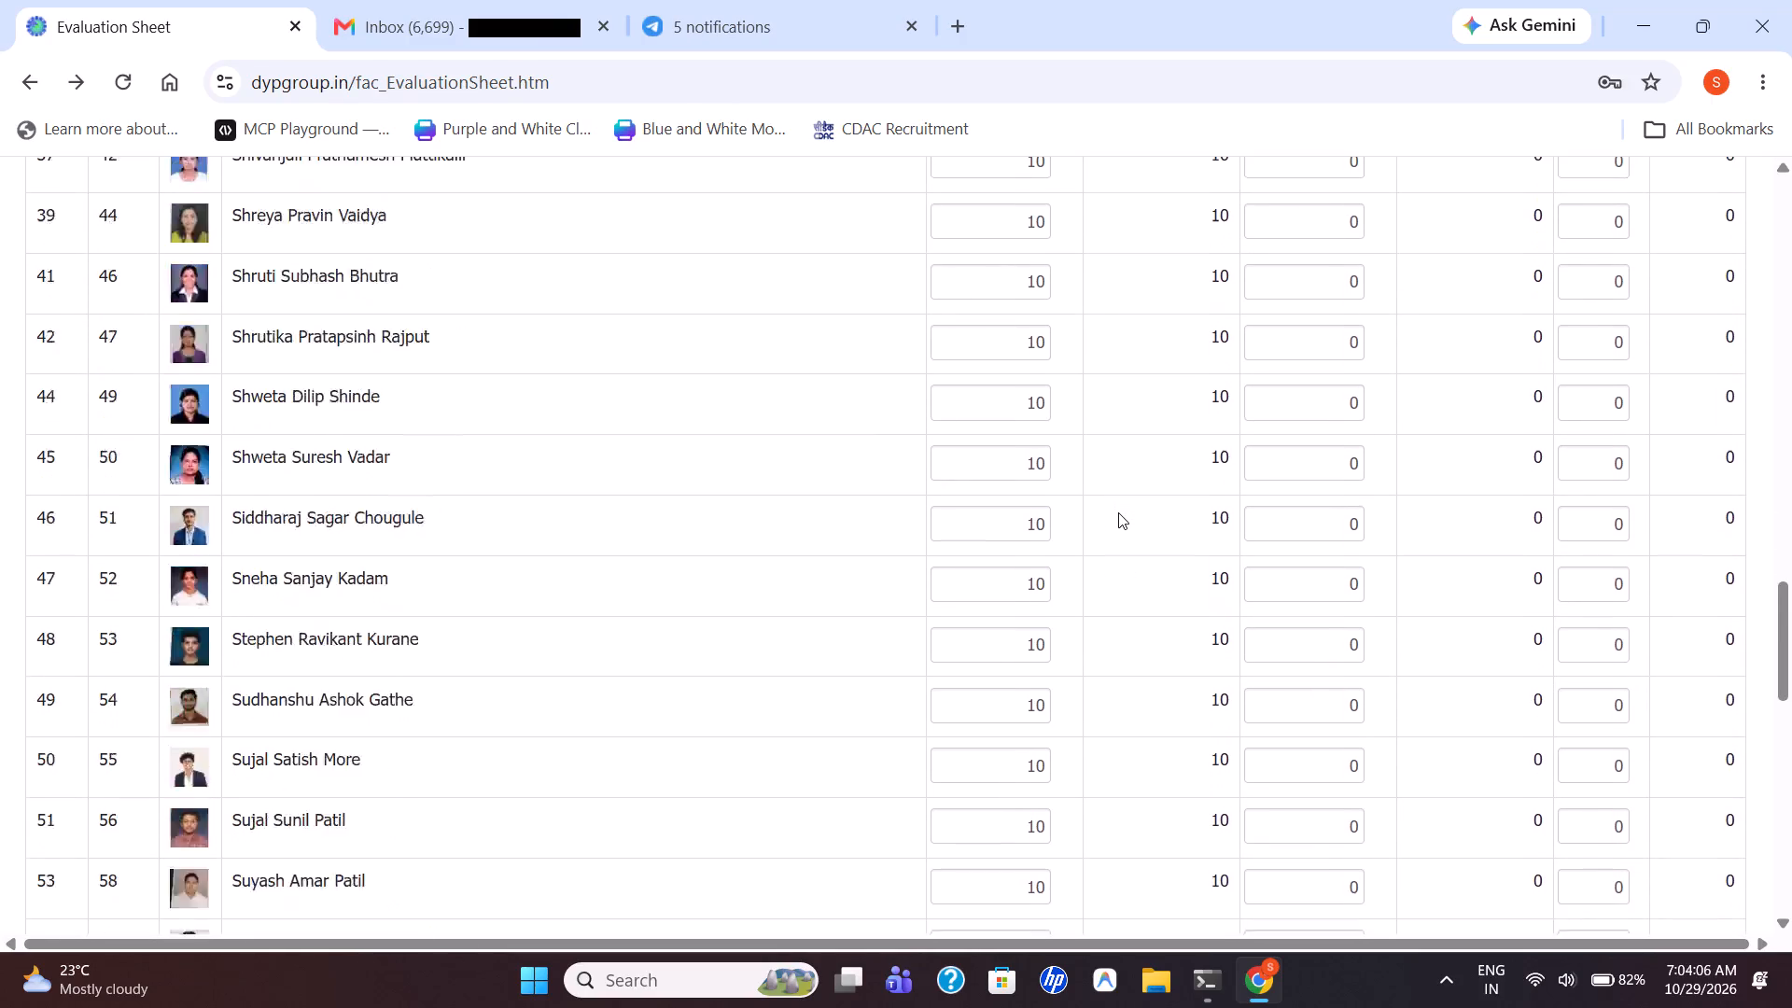
{"action": "scroll", "coordinate": [1118, 512], "scroll_direction": "down", "scroll_amount": 1}
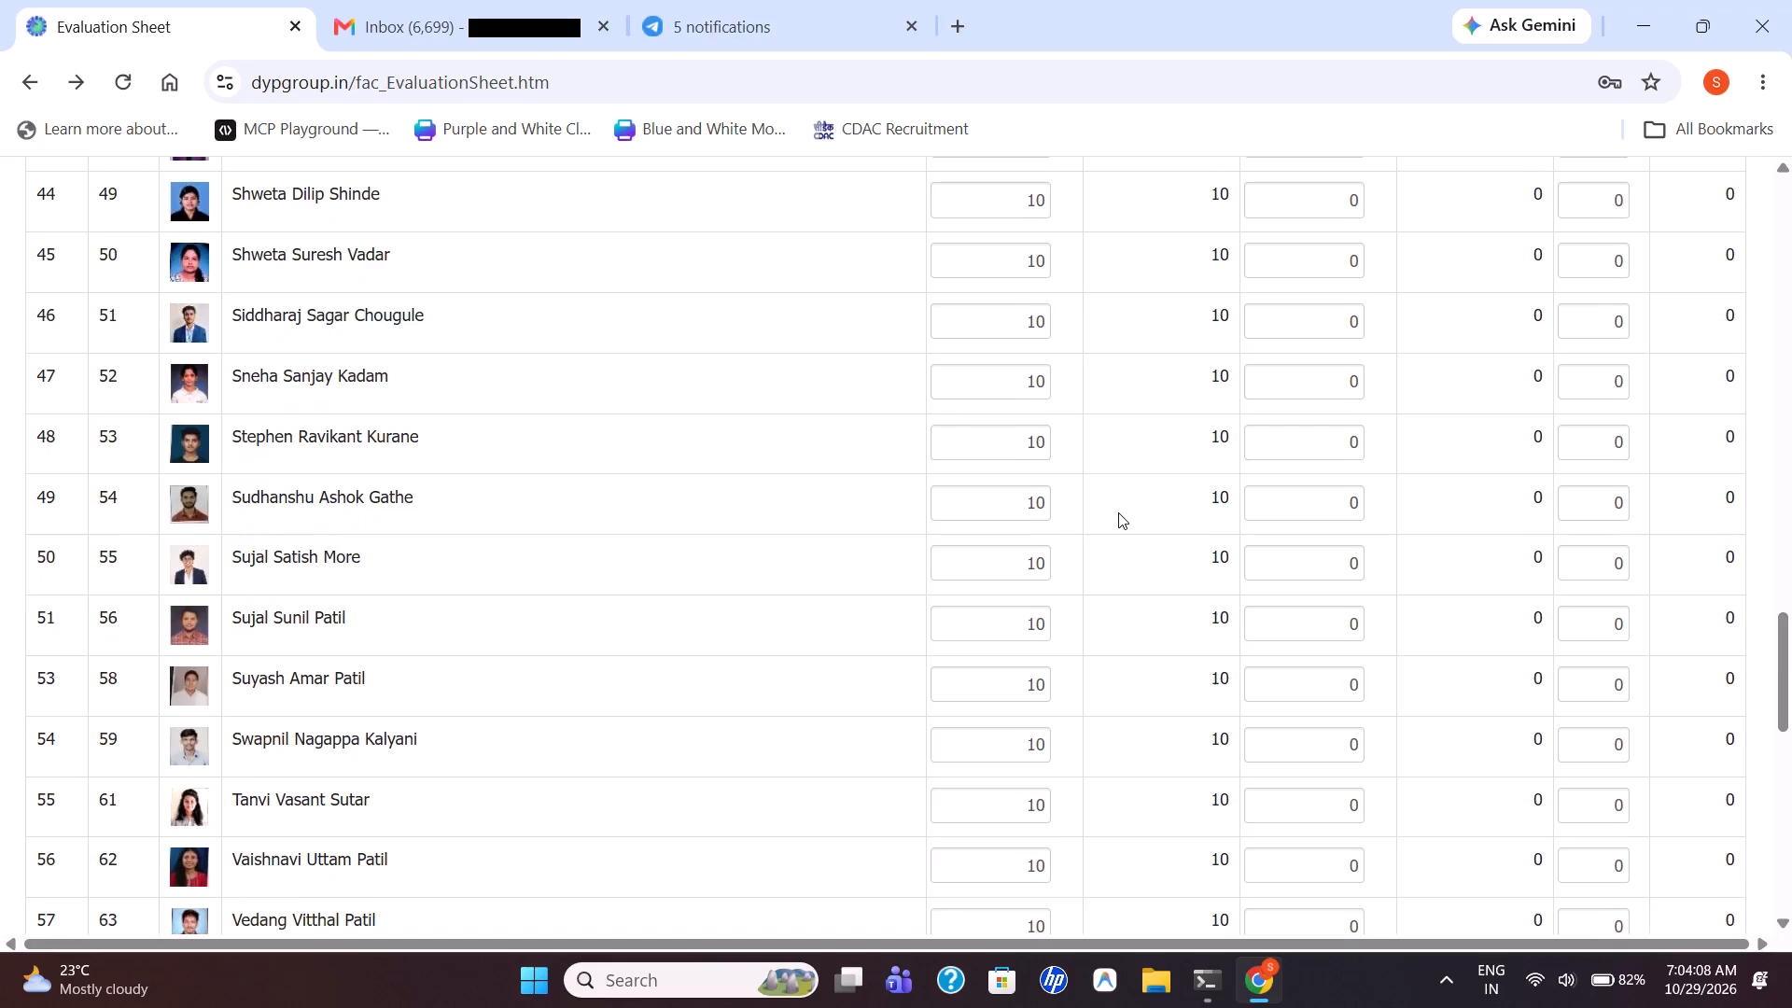
{"action": "scroll", "coordinate": [1118, 512], "scroll_direction": "up", "scroll_amount": 3}
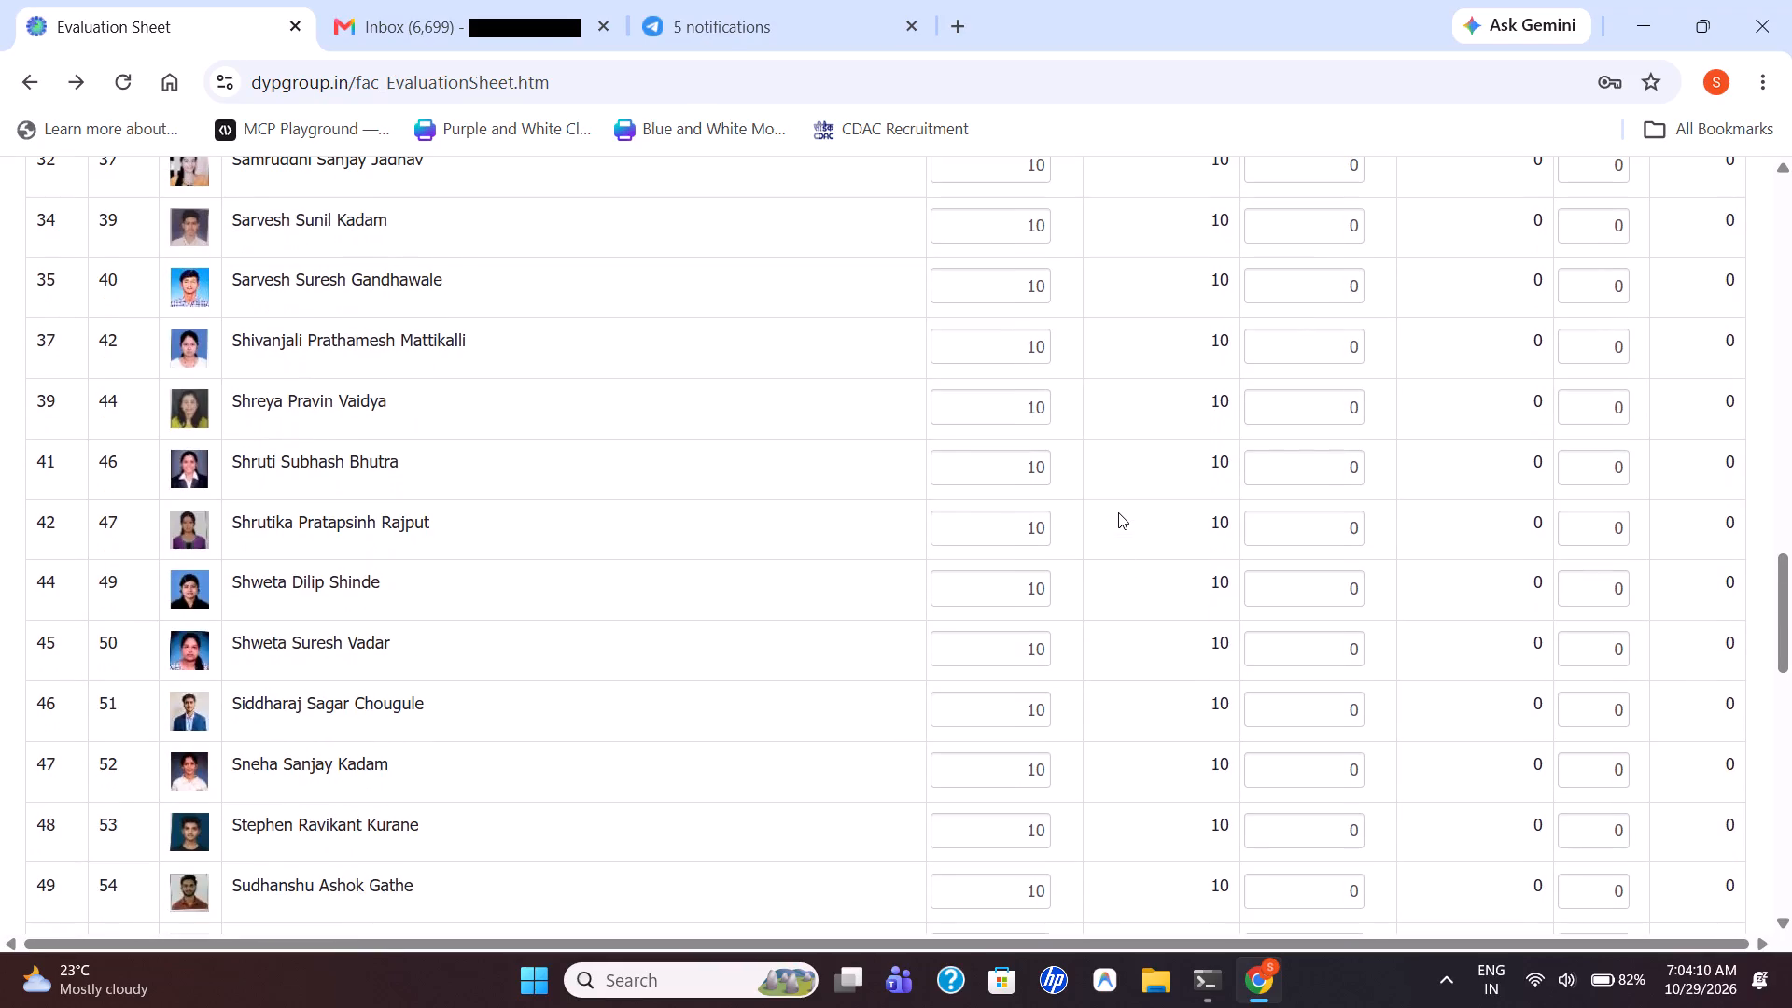
{"action": "scroll", "coordinate": [1118, 512], "scroll_direction": "up", "scroll_amount": 1}
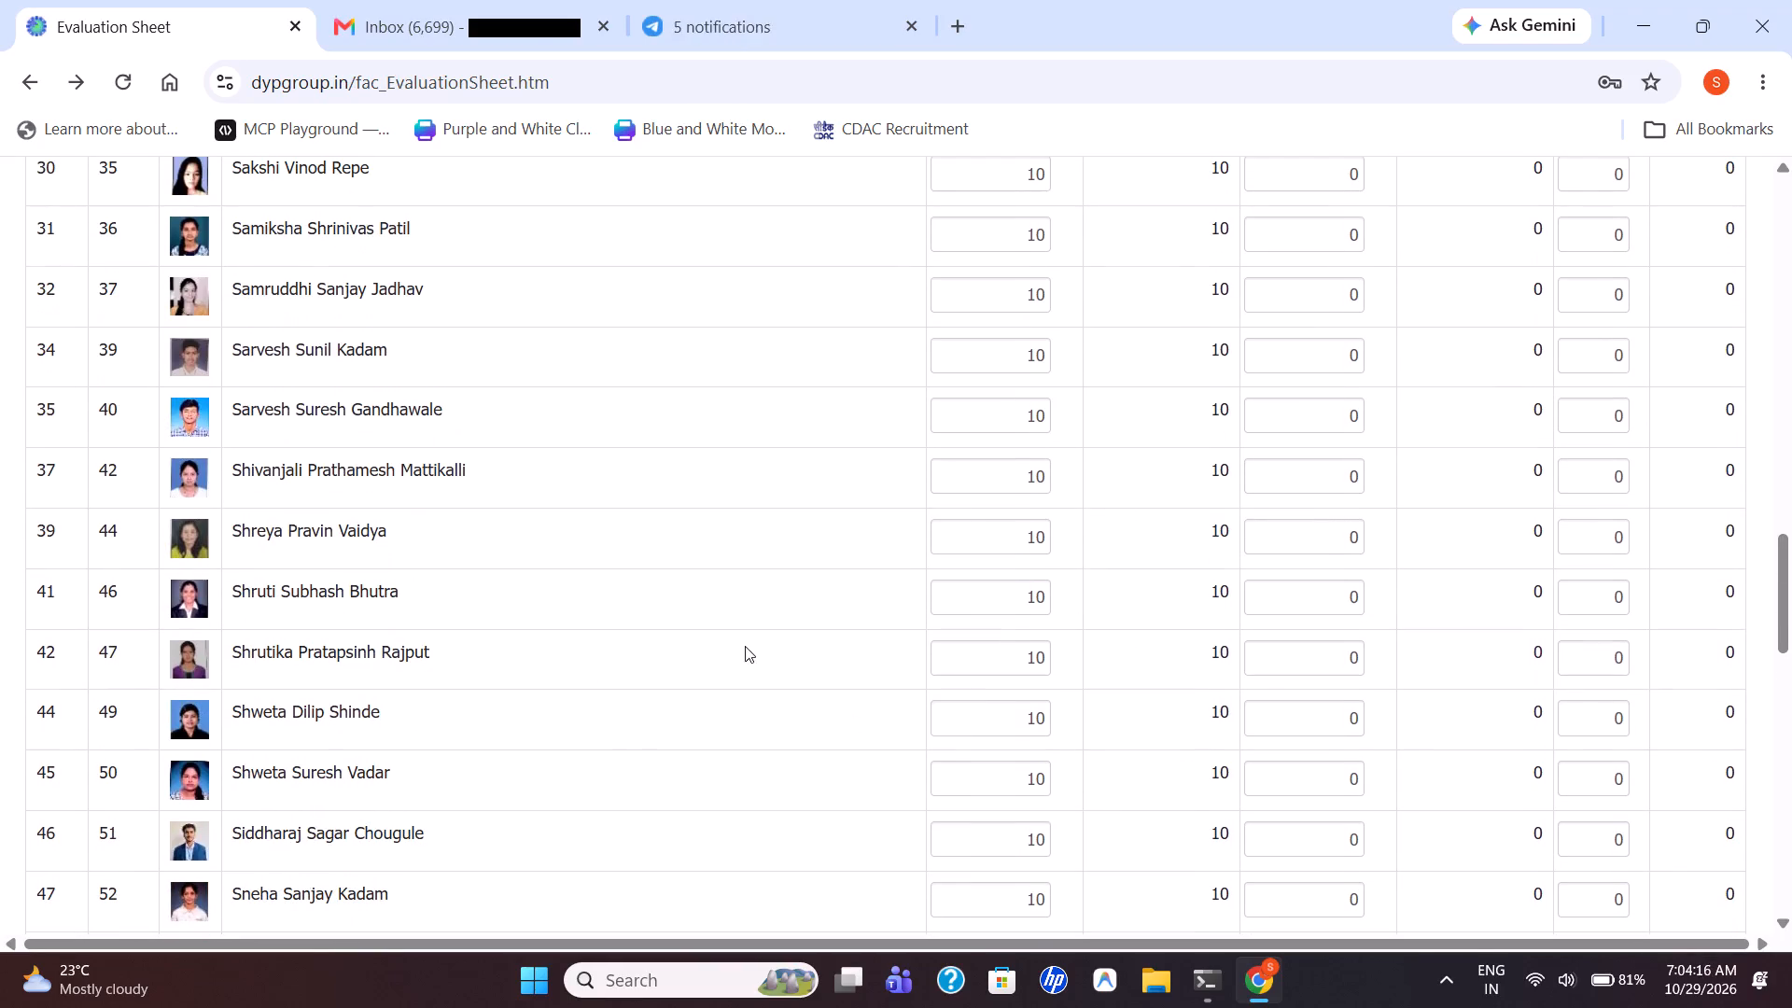
{"action": "scroll", "coordinate": [1075, 652], "scroll_direction": "down", "scroll_amount": 5}
{"action": "scroll", "coordinate": [1075, 652], "scroll_direction": "up", "scroll_amount": 8}
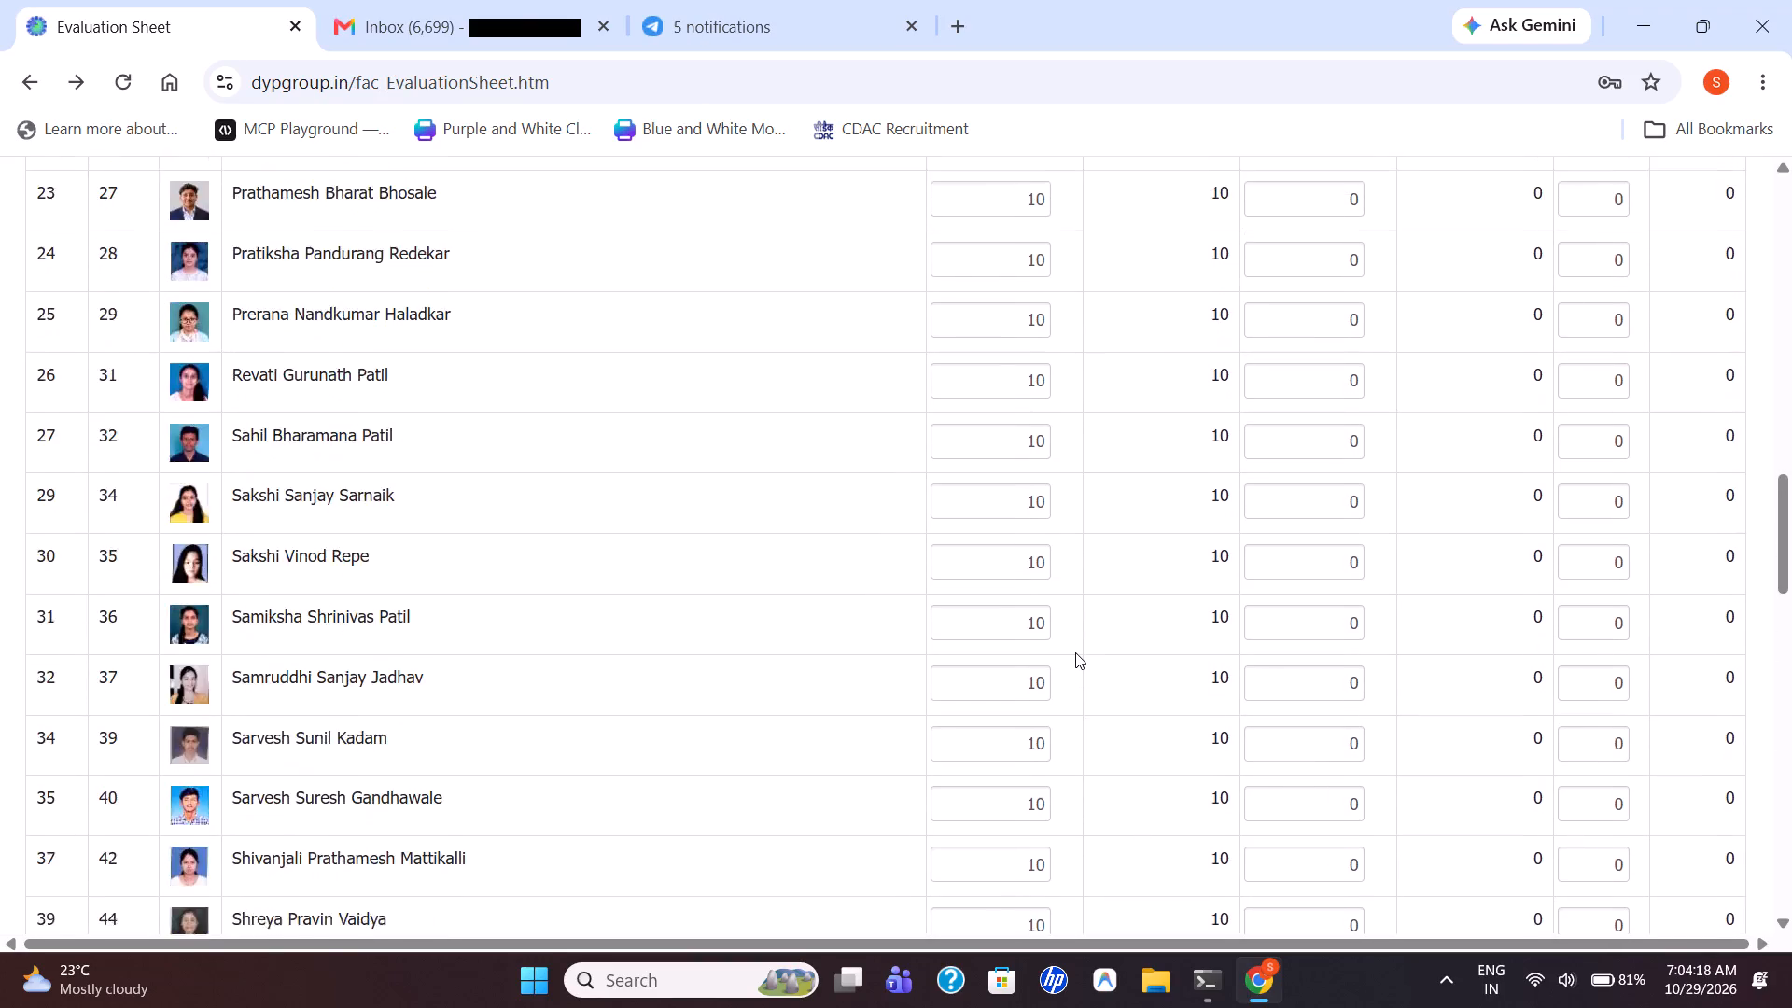
{"action": "scroll", "coordinate": [1075, 652], "scroll_direction": "up", "scroll_amount": 15}
{"action": "scroll", "coordinate": [1075, 652], "scroll_direction": "down", "scroll_amount": 2}
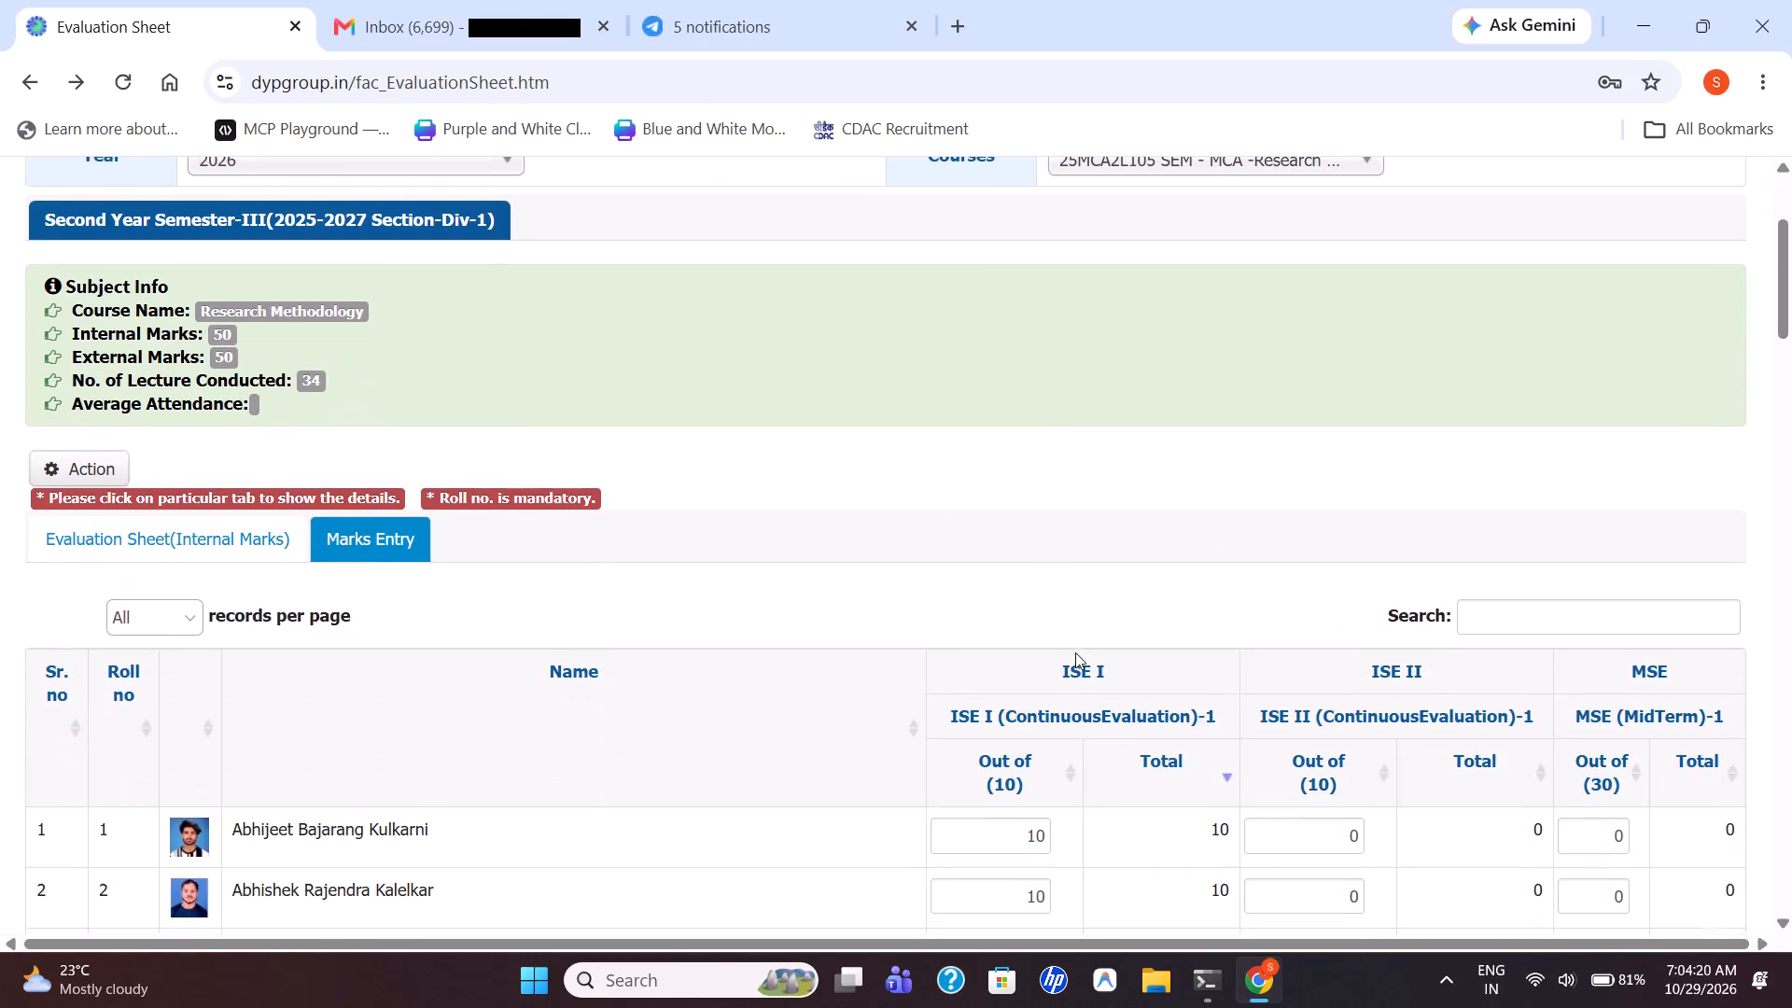
{"action": "scroll", "coordinate": [828, 536], "scroll_direction": "down", "scroll_amount": 17}
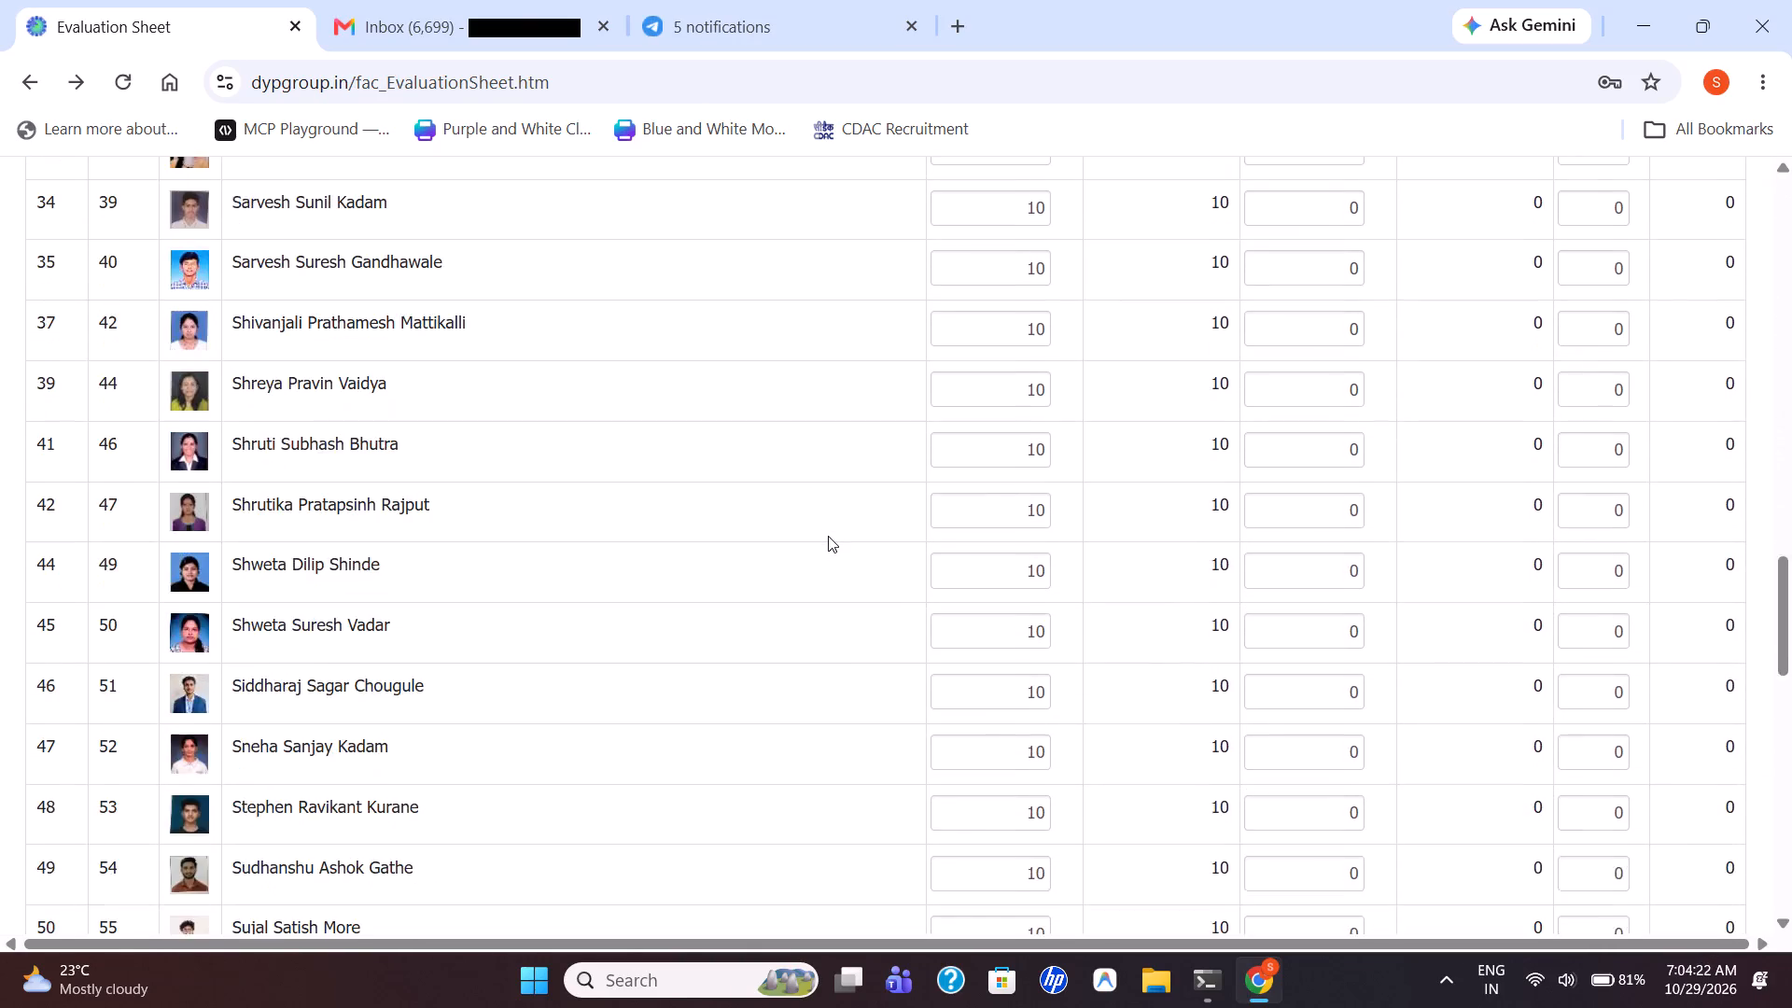
{"action": "scroll", "coordinate": [828, 536], "scroll_direction": "down", "scroll_amount": 11}
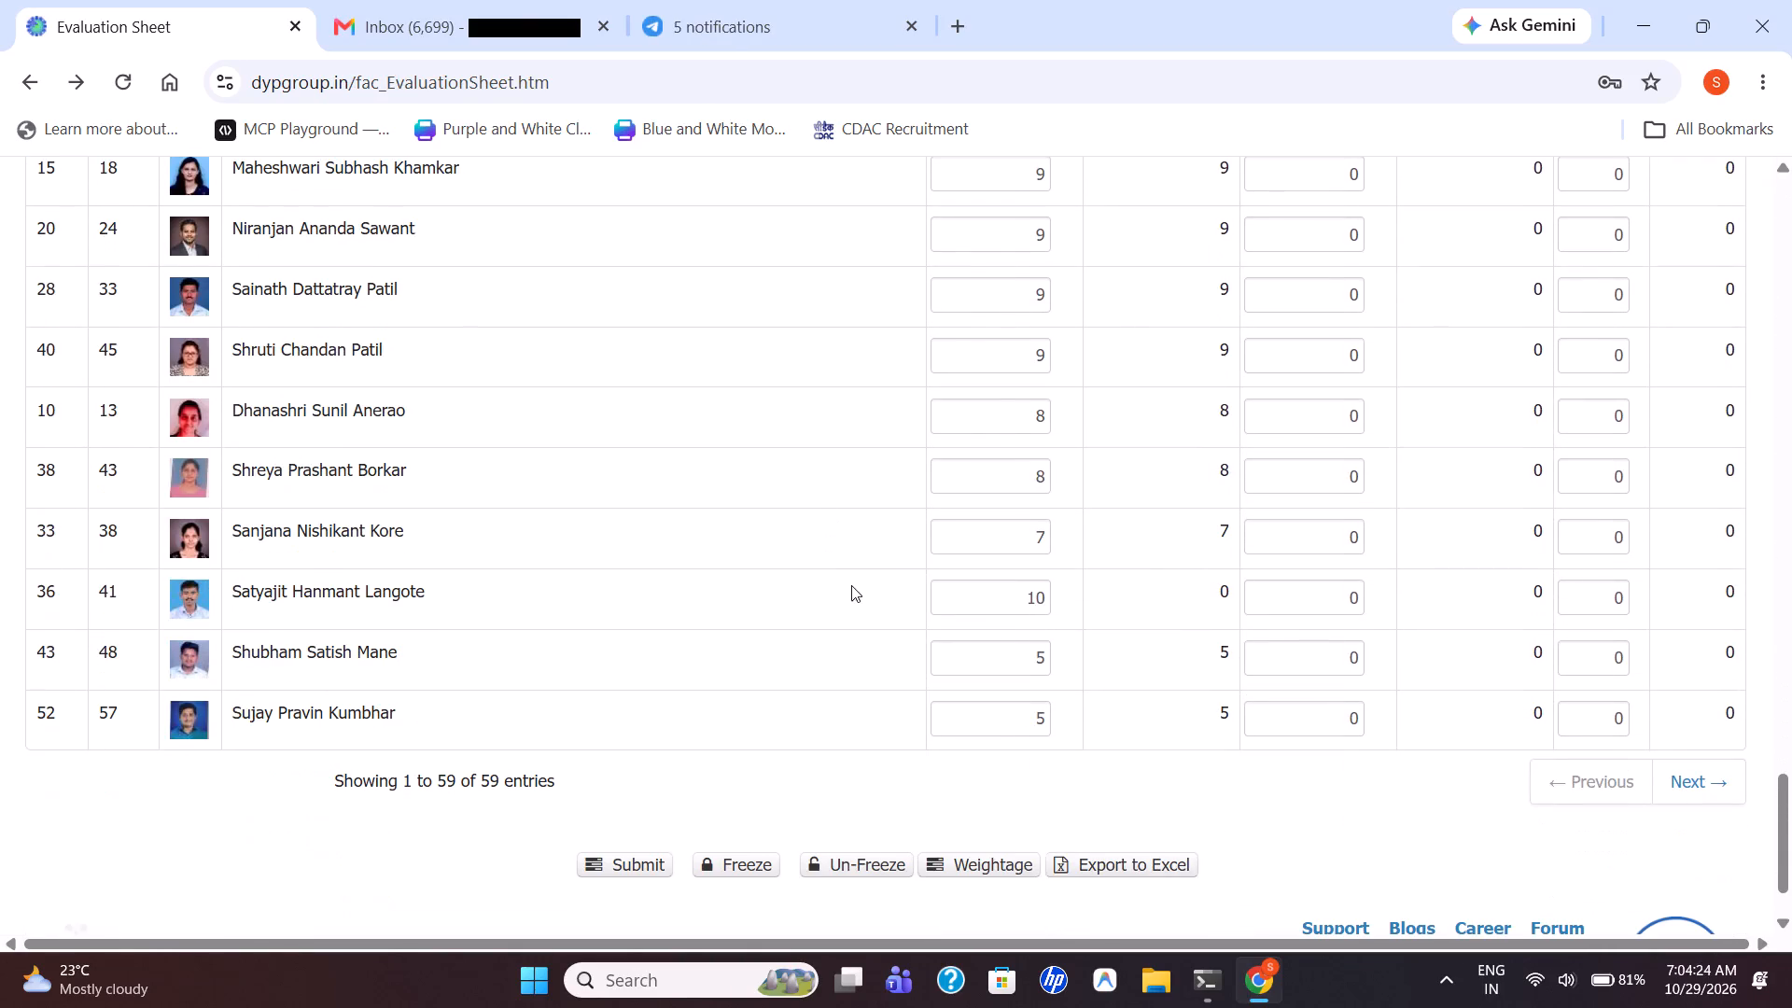
{"action": "left_click", "coordinate": [1160, 586]}
{"action": "left_click", "coordinate": [1198, 592]}
Freeze the Research Methodology evaluation and accept the reminder to submit the marks first.
{"action": "scroll", "coordinate": [1050, 754], "scroll_direction": "down", "scroll_amount": 2}
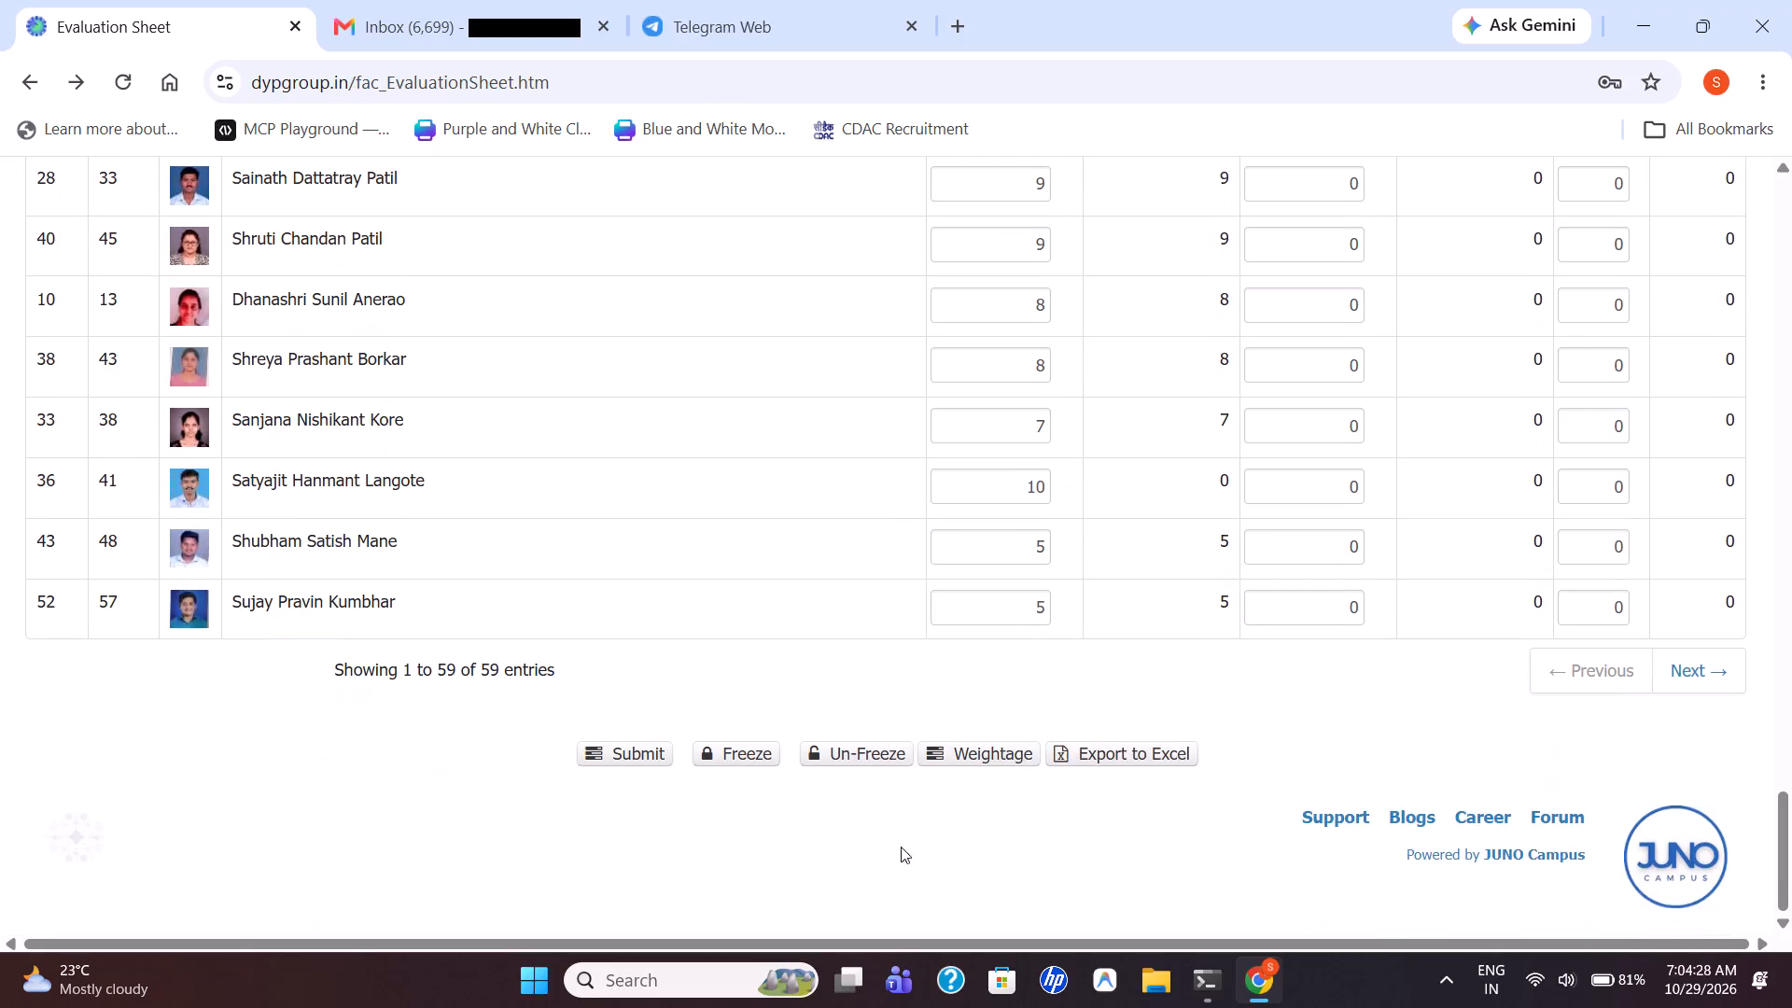
{"action": "left_click", "coordinate": [739, 752]}
{"action": "left_click", "coordinate": [841, 504]}
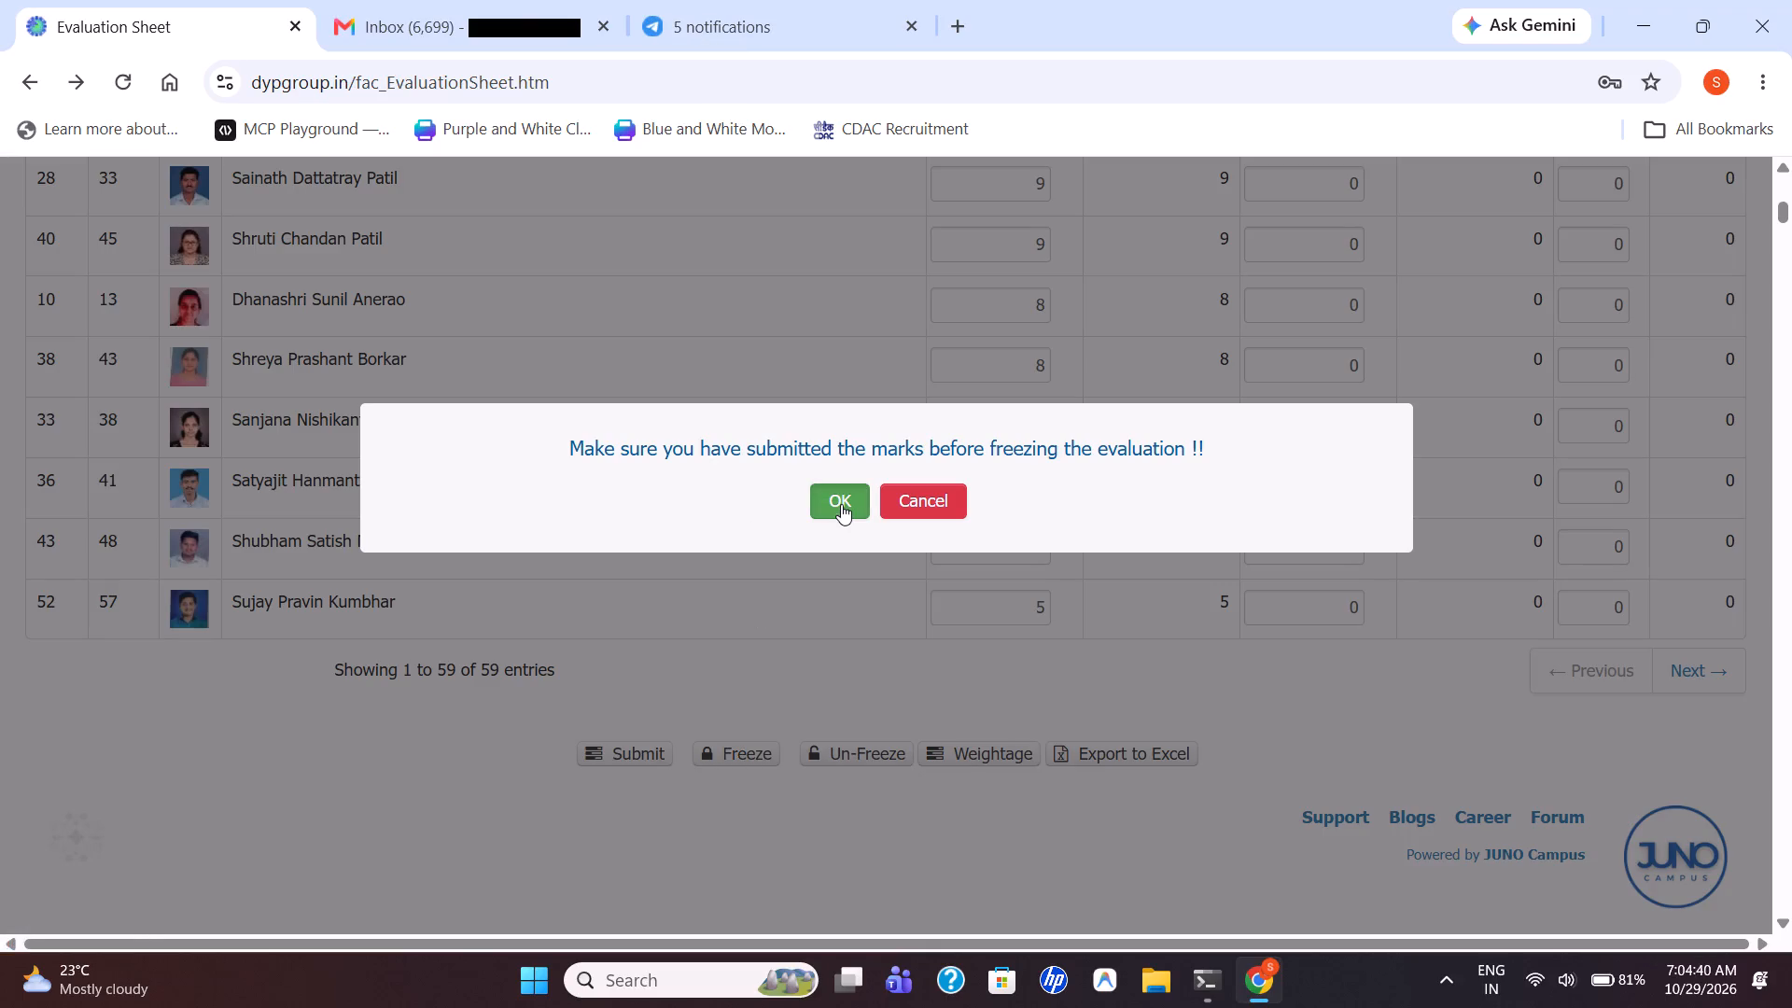
{"action": "left_click", "coordinate": [841, 504]}
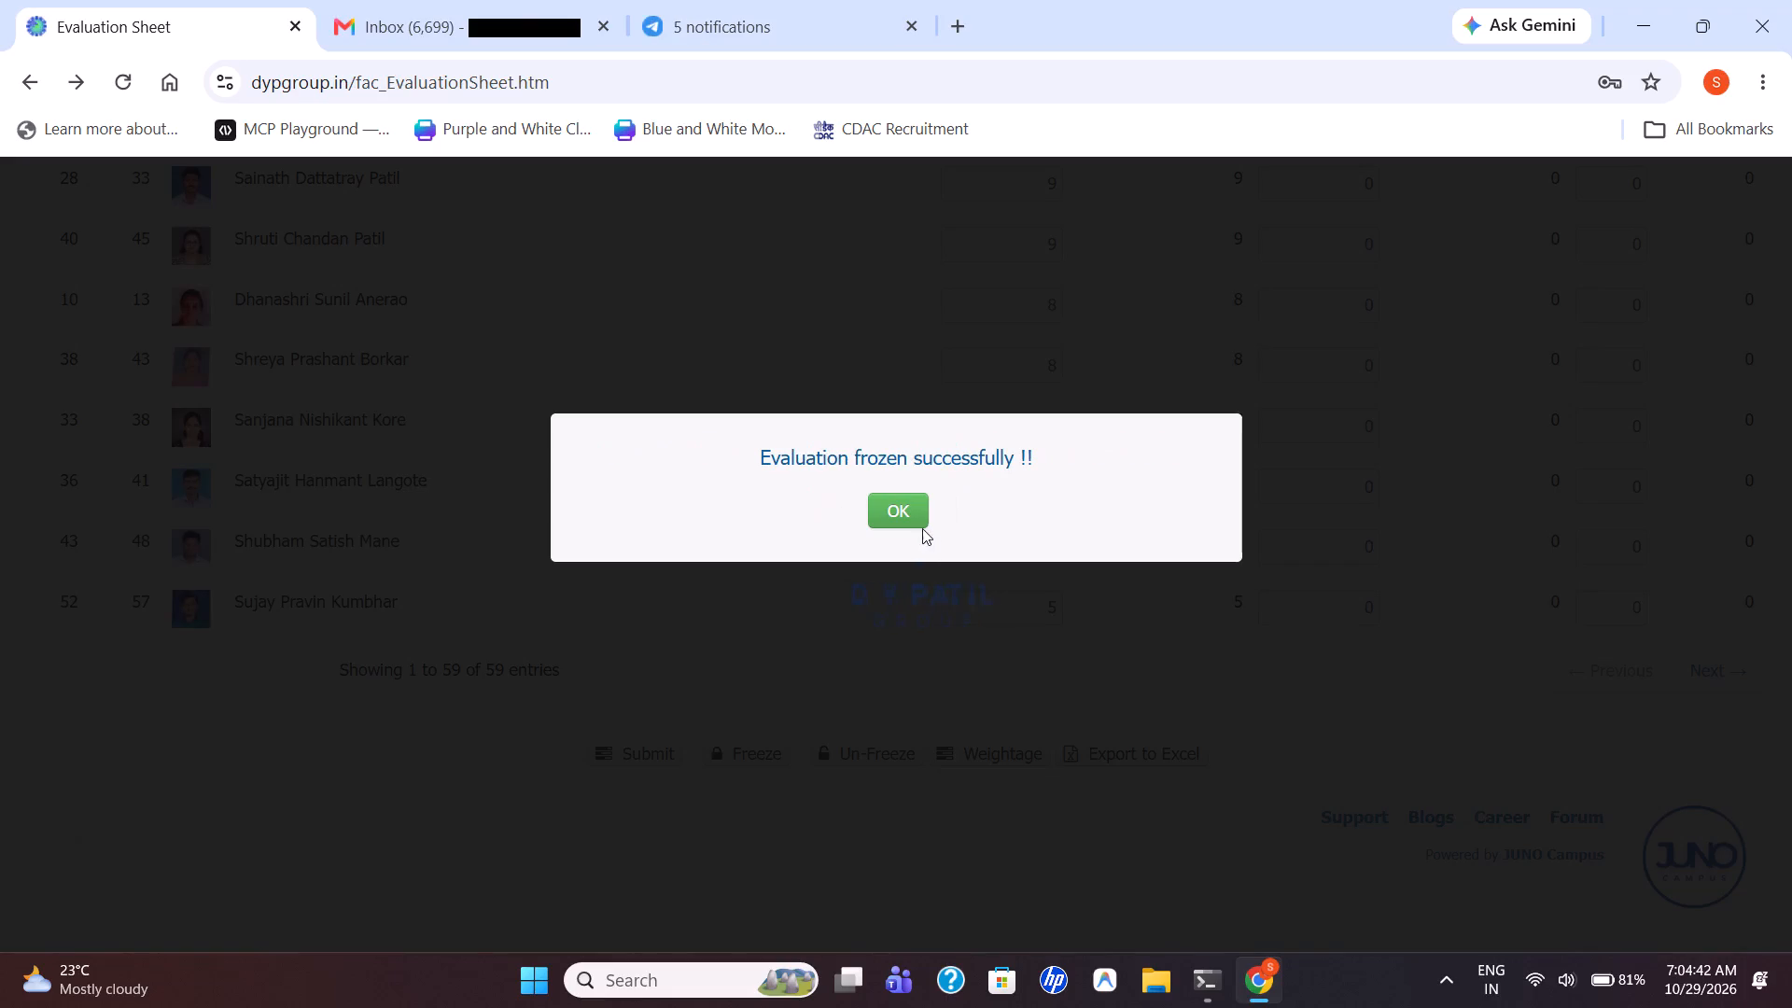
{"action": "left_click", "coordinate": [907, 514]}
{"action": "left_click", "coordinate": [907, 514]}
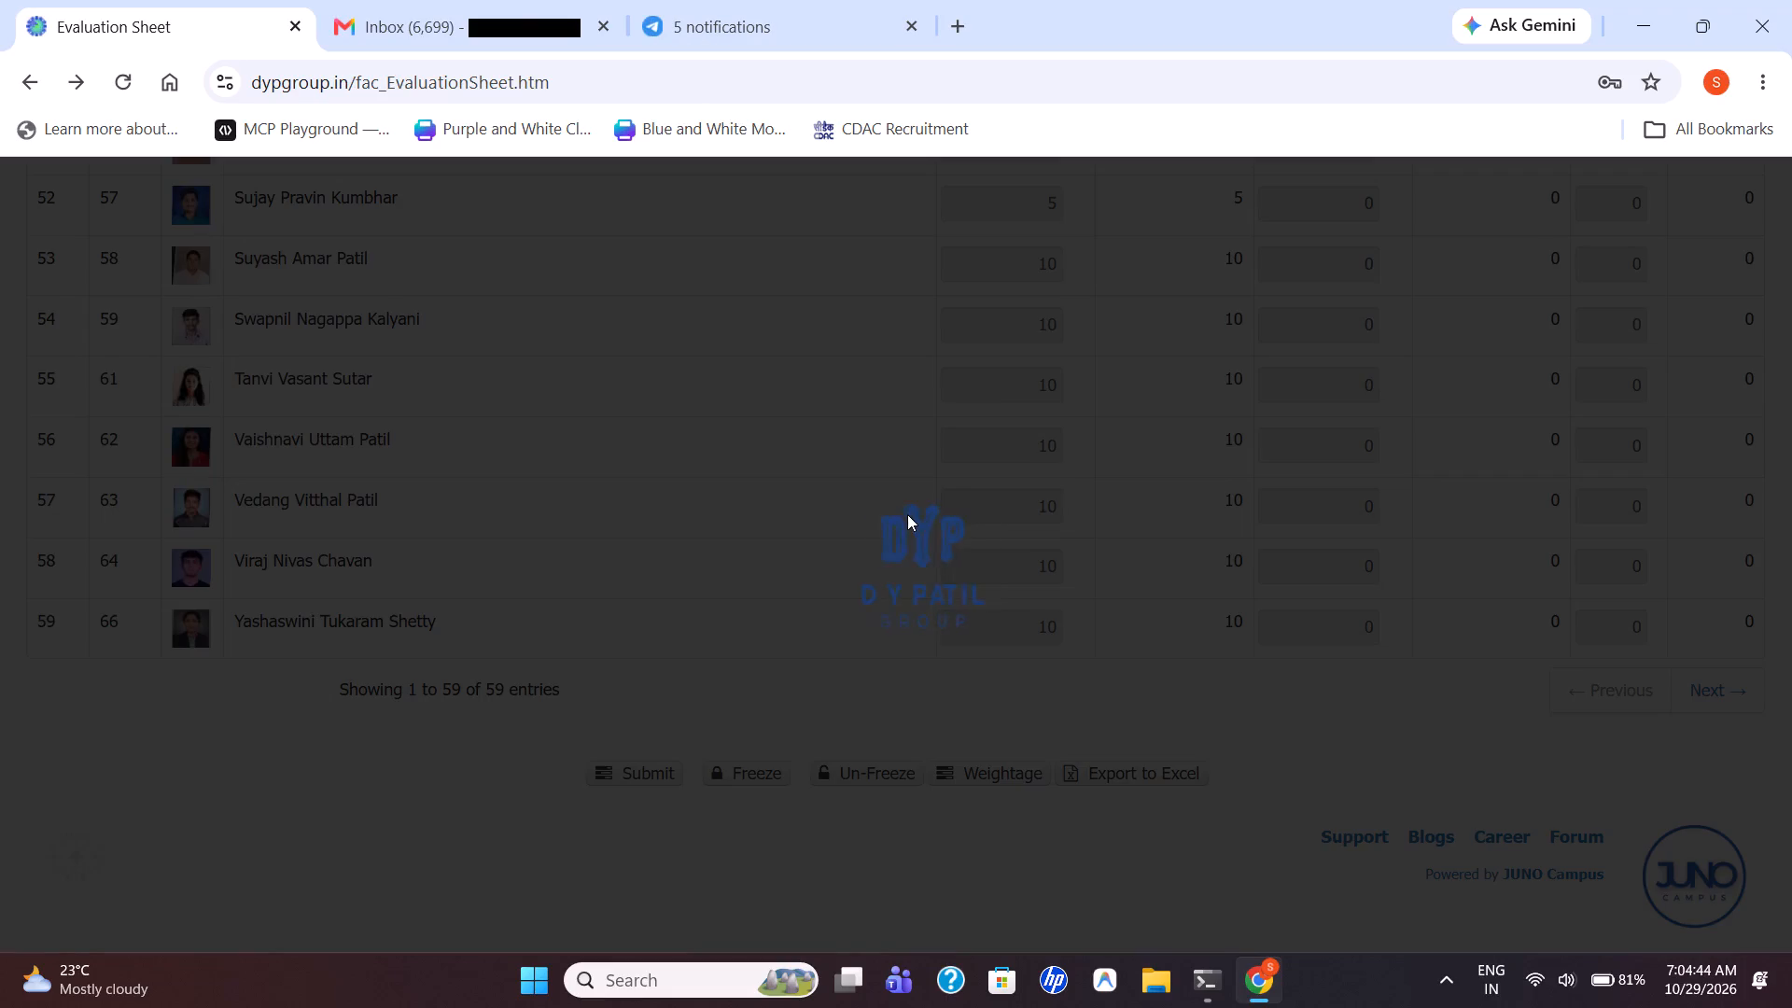
Check the ISE I mark and total of the student with roll no. 41 in the frozen list.
{"action": "scroll", "coordinate": [891, 528], "scroll_direction": "up", "scroll_amount": 5}
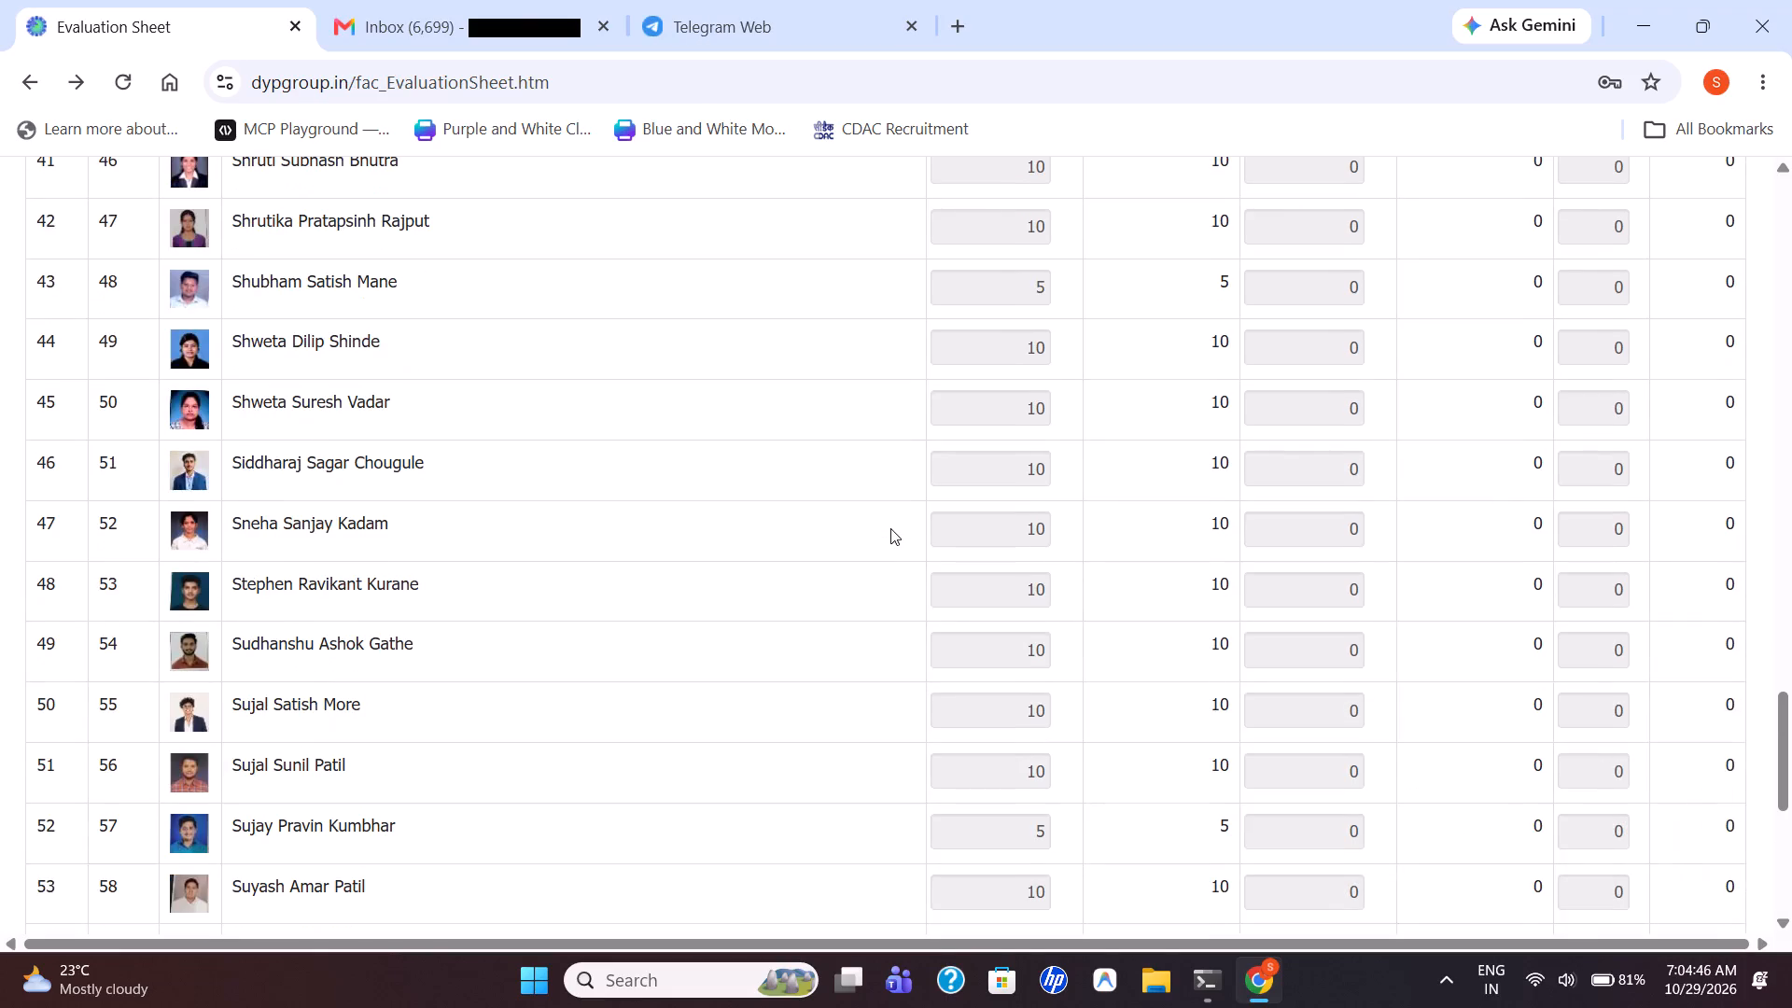
{"action": "scroll", "coordinate": [890, 528], "scroll_direction": "up", "scroll_amount": 4}
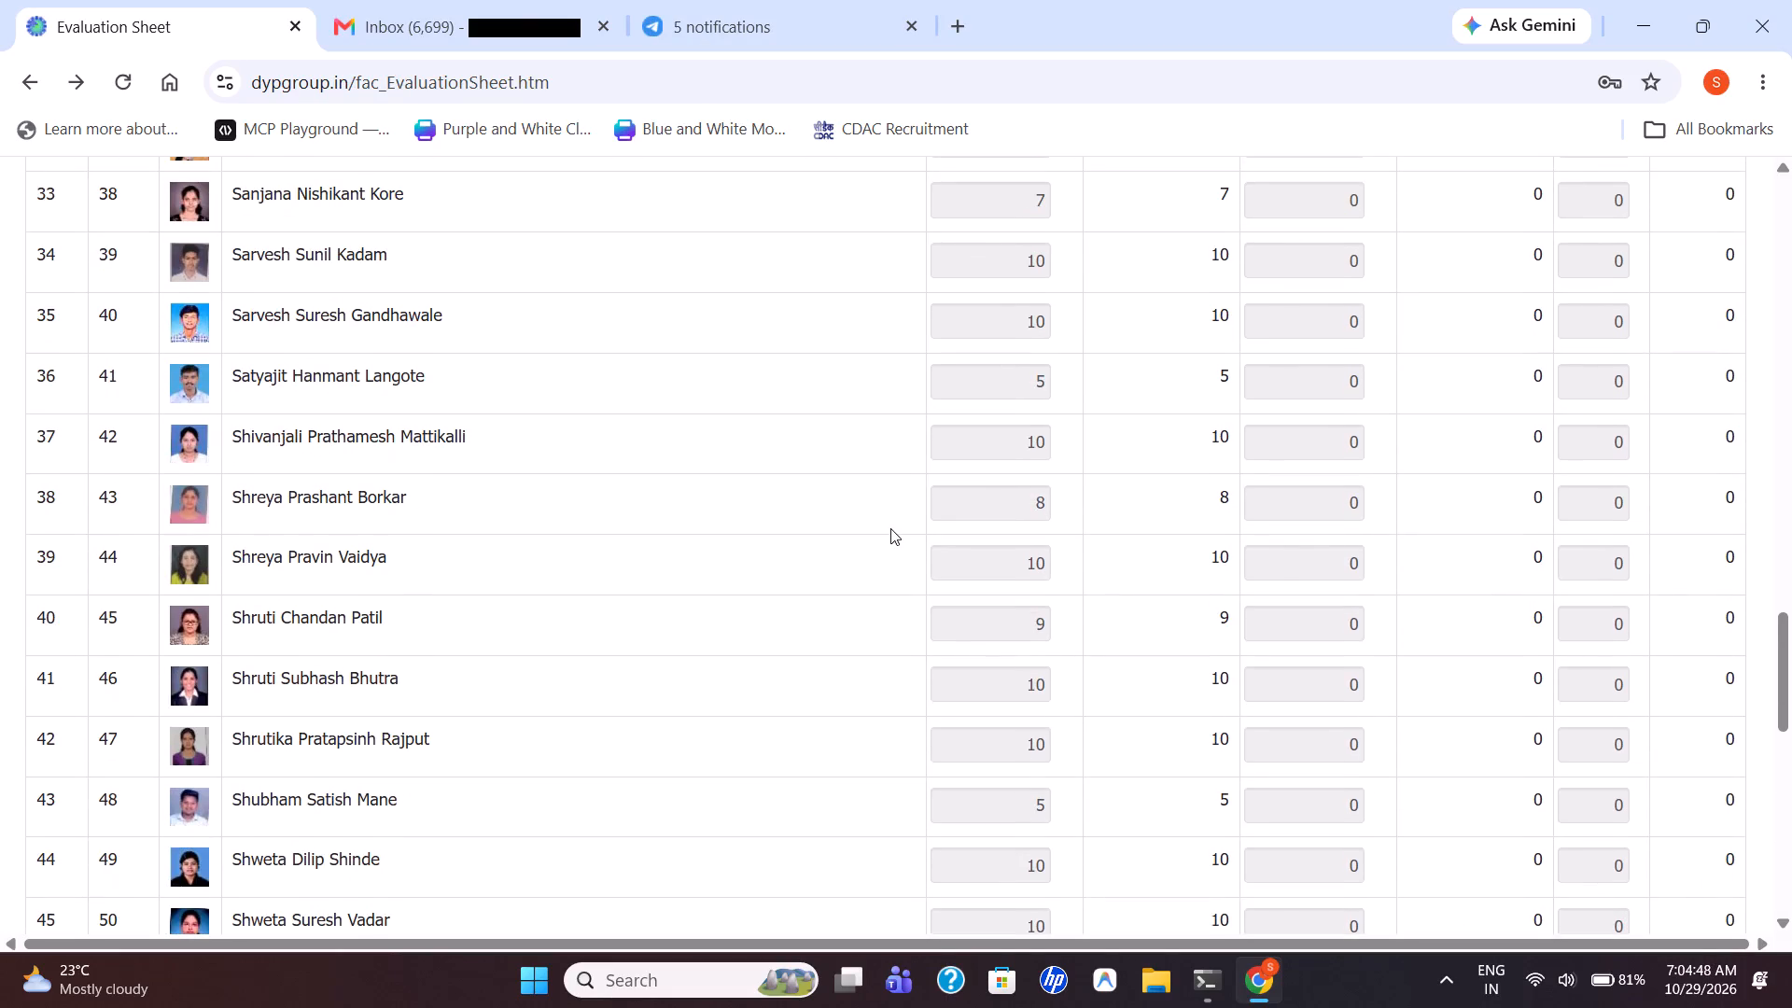
{"action": "left_click", "coordinate": [1192, 377]}
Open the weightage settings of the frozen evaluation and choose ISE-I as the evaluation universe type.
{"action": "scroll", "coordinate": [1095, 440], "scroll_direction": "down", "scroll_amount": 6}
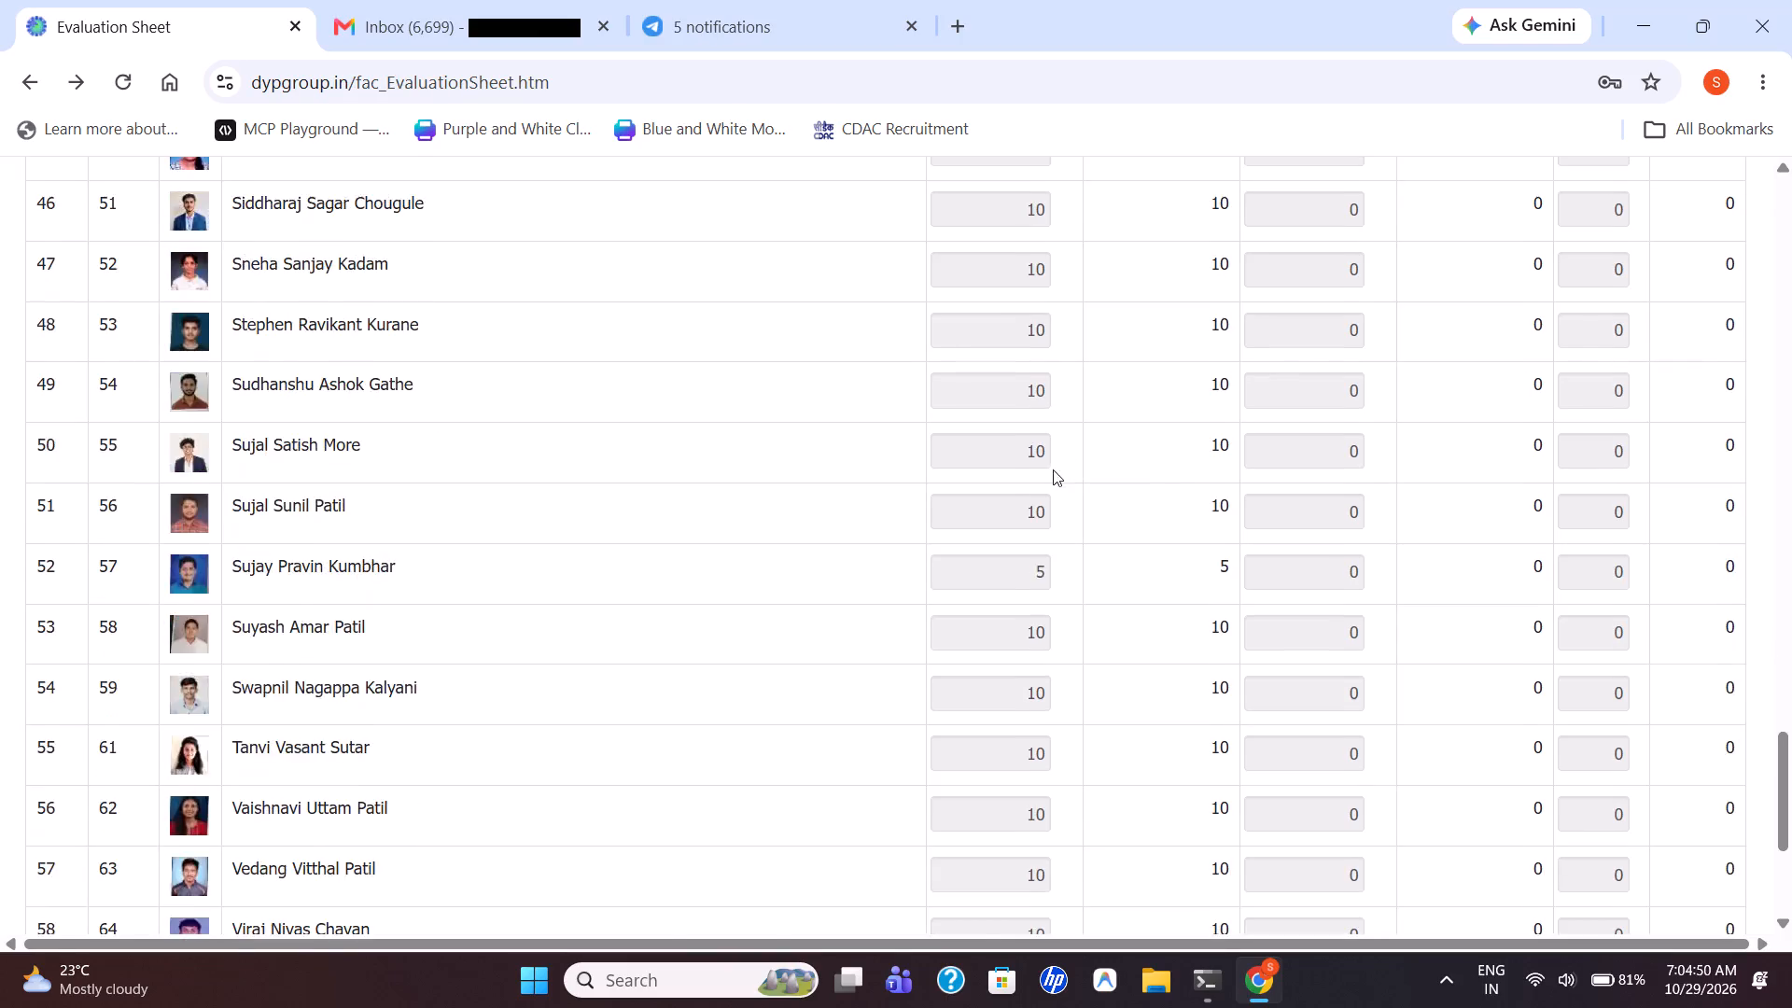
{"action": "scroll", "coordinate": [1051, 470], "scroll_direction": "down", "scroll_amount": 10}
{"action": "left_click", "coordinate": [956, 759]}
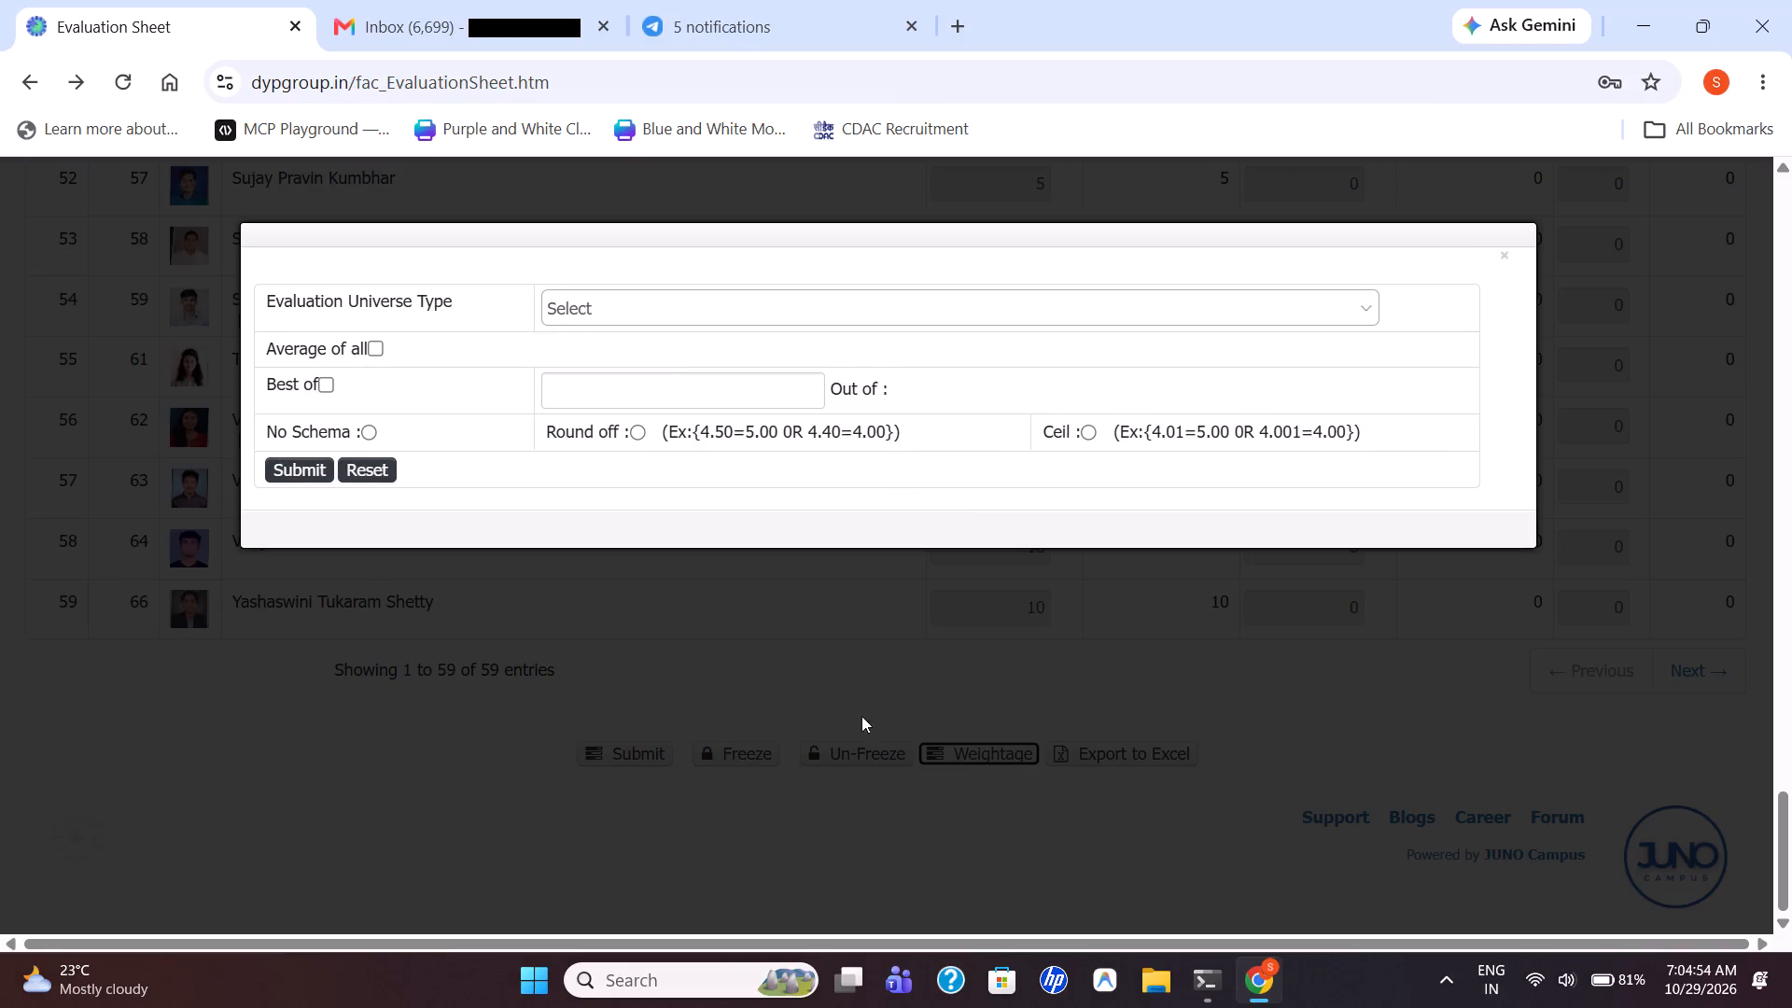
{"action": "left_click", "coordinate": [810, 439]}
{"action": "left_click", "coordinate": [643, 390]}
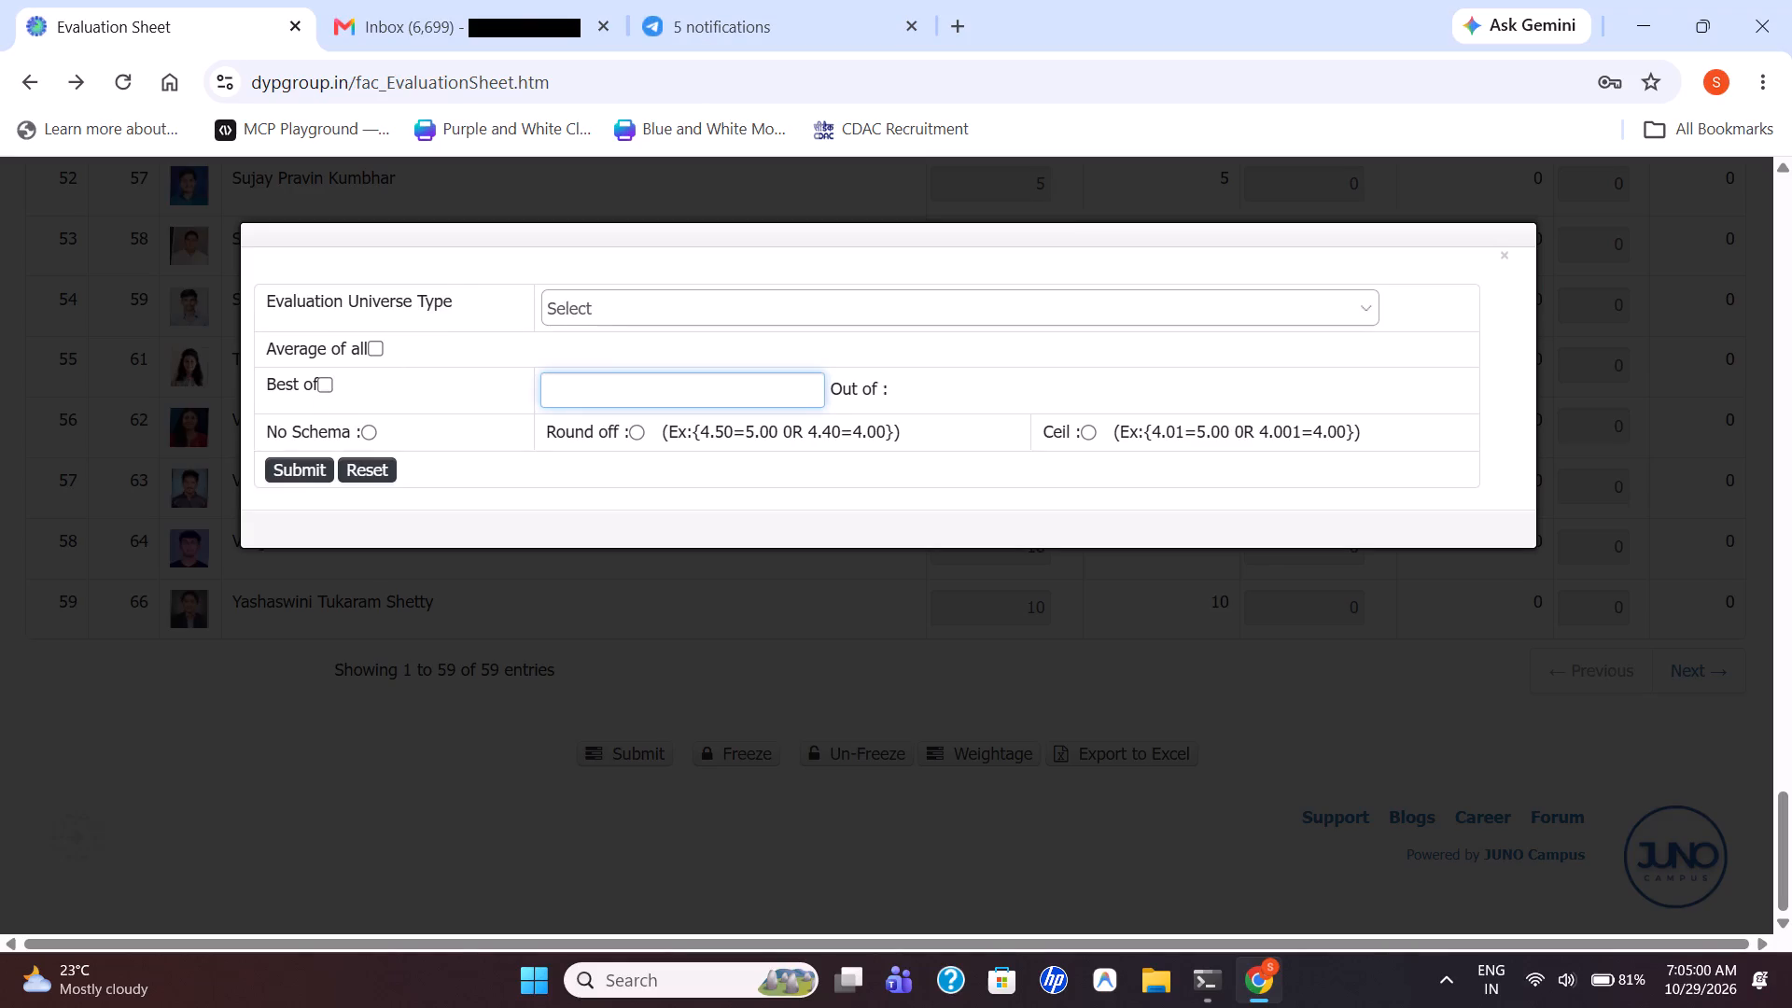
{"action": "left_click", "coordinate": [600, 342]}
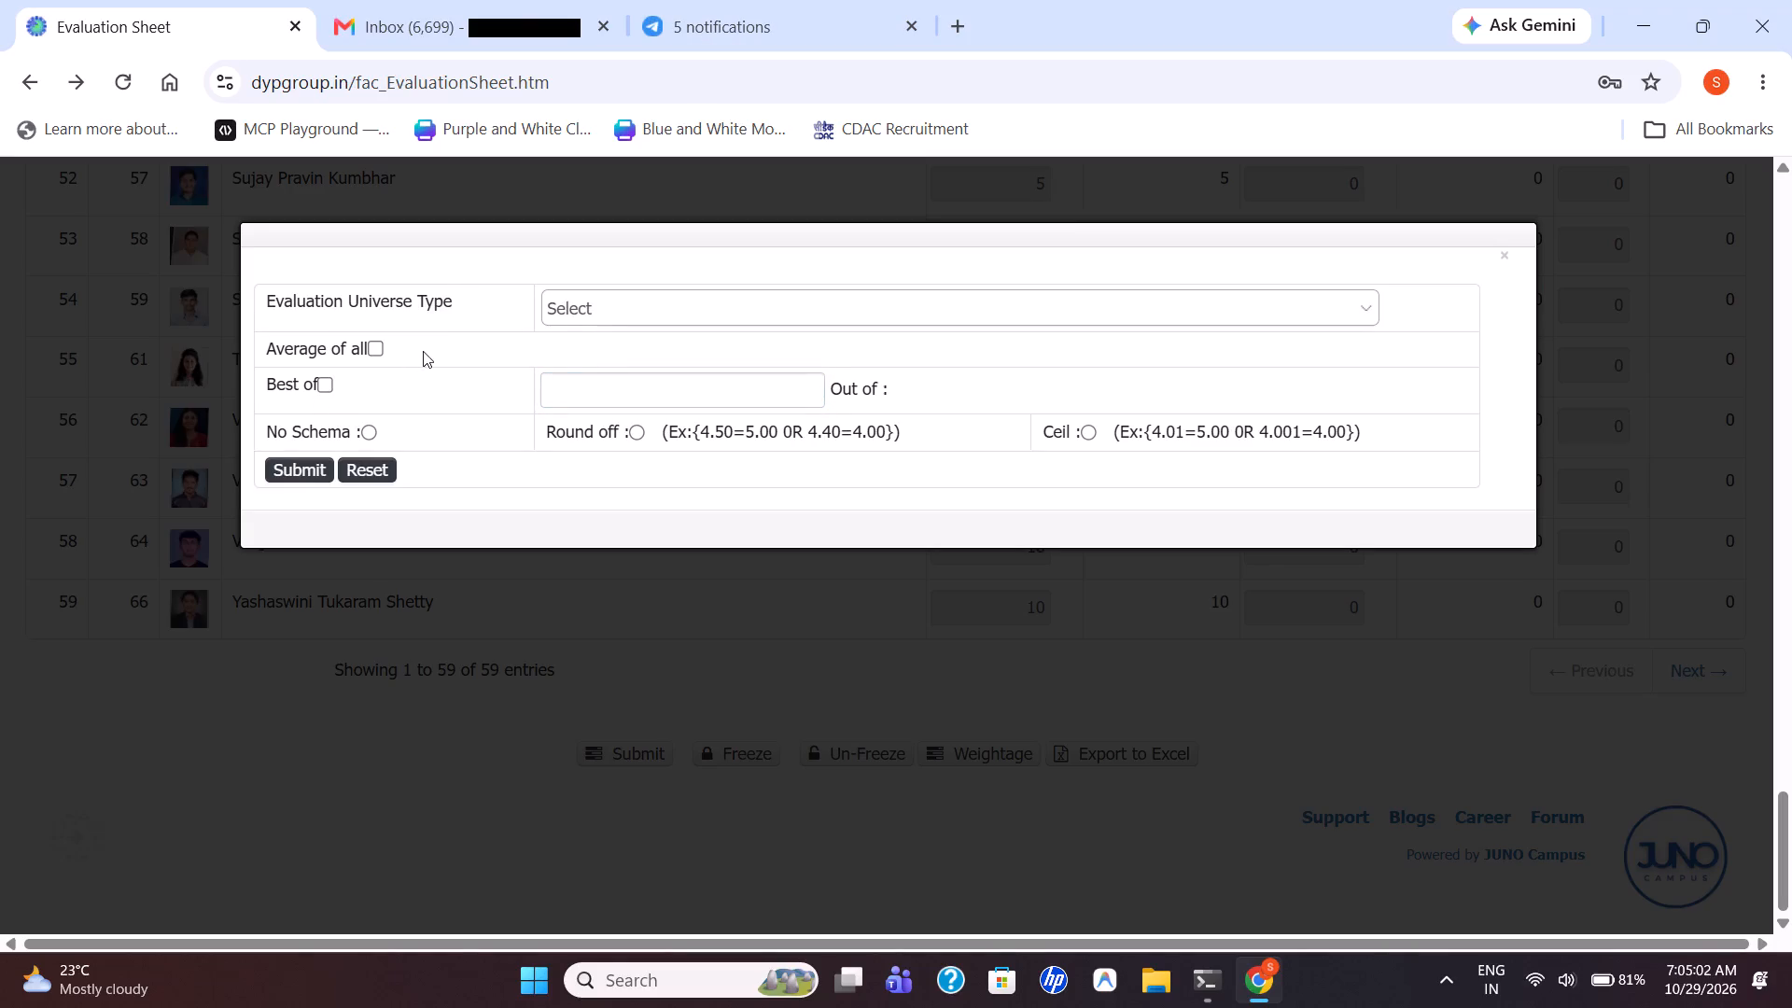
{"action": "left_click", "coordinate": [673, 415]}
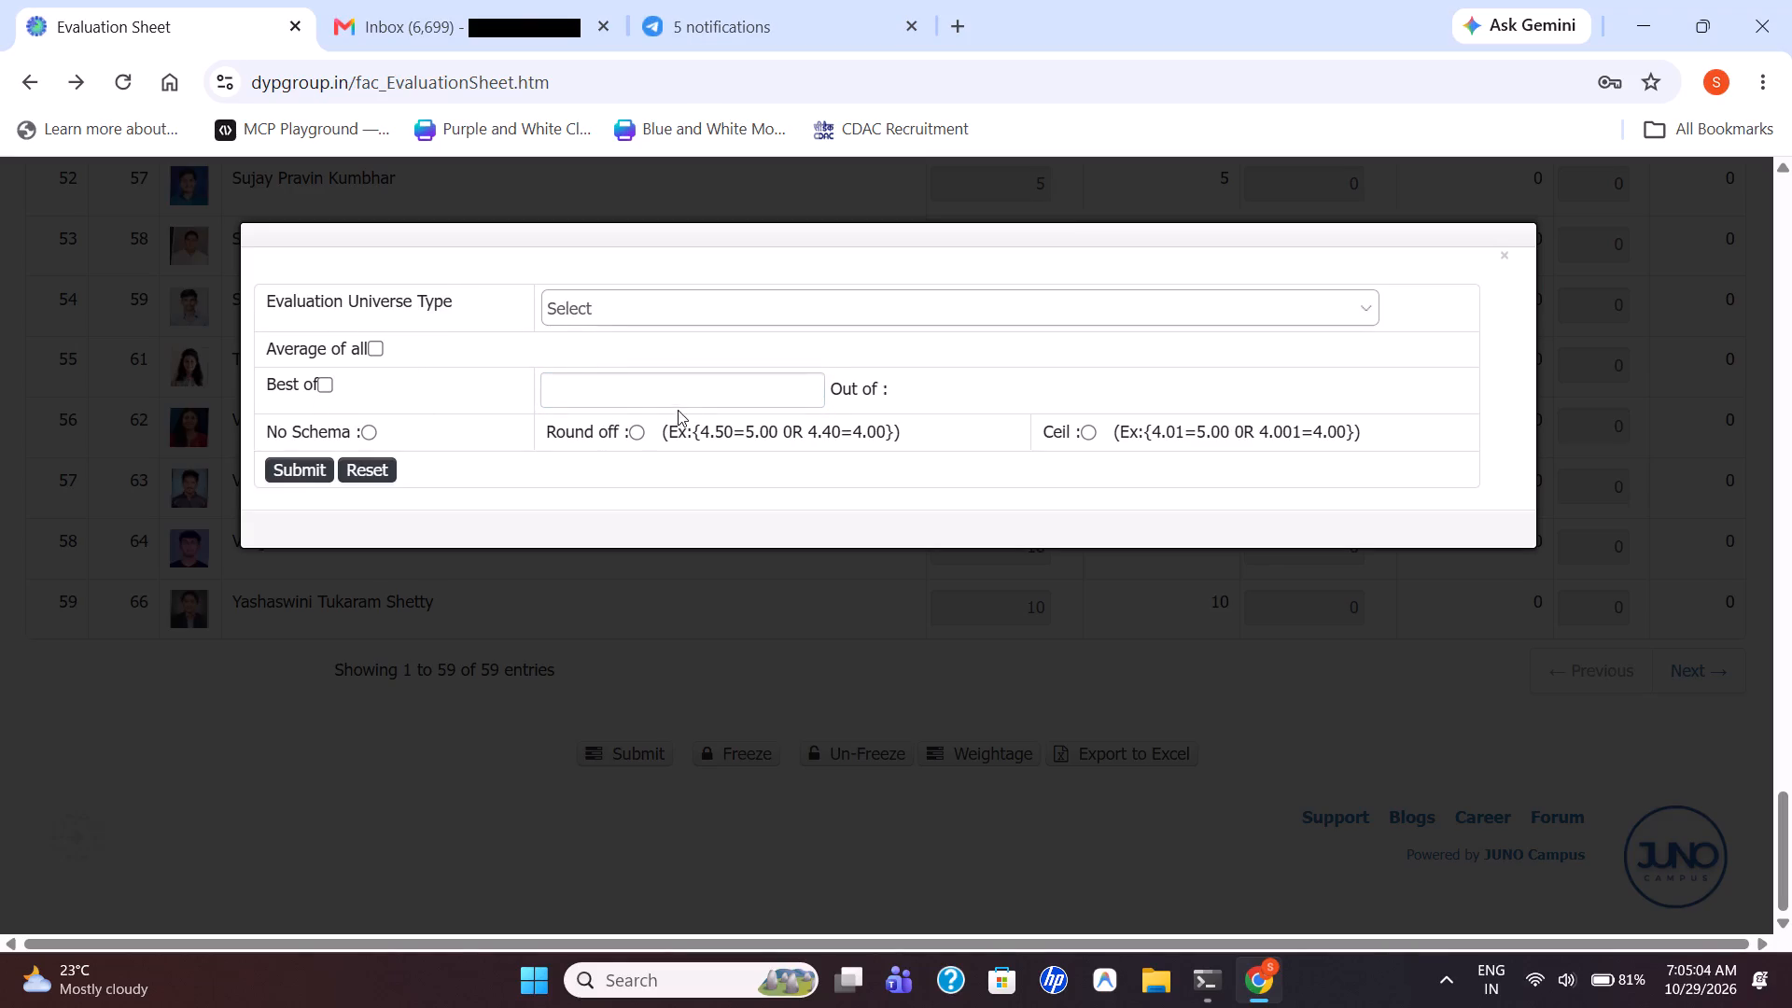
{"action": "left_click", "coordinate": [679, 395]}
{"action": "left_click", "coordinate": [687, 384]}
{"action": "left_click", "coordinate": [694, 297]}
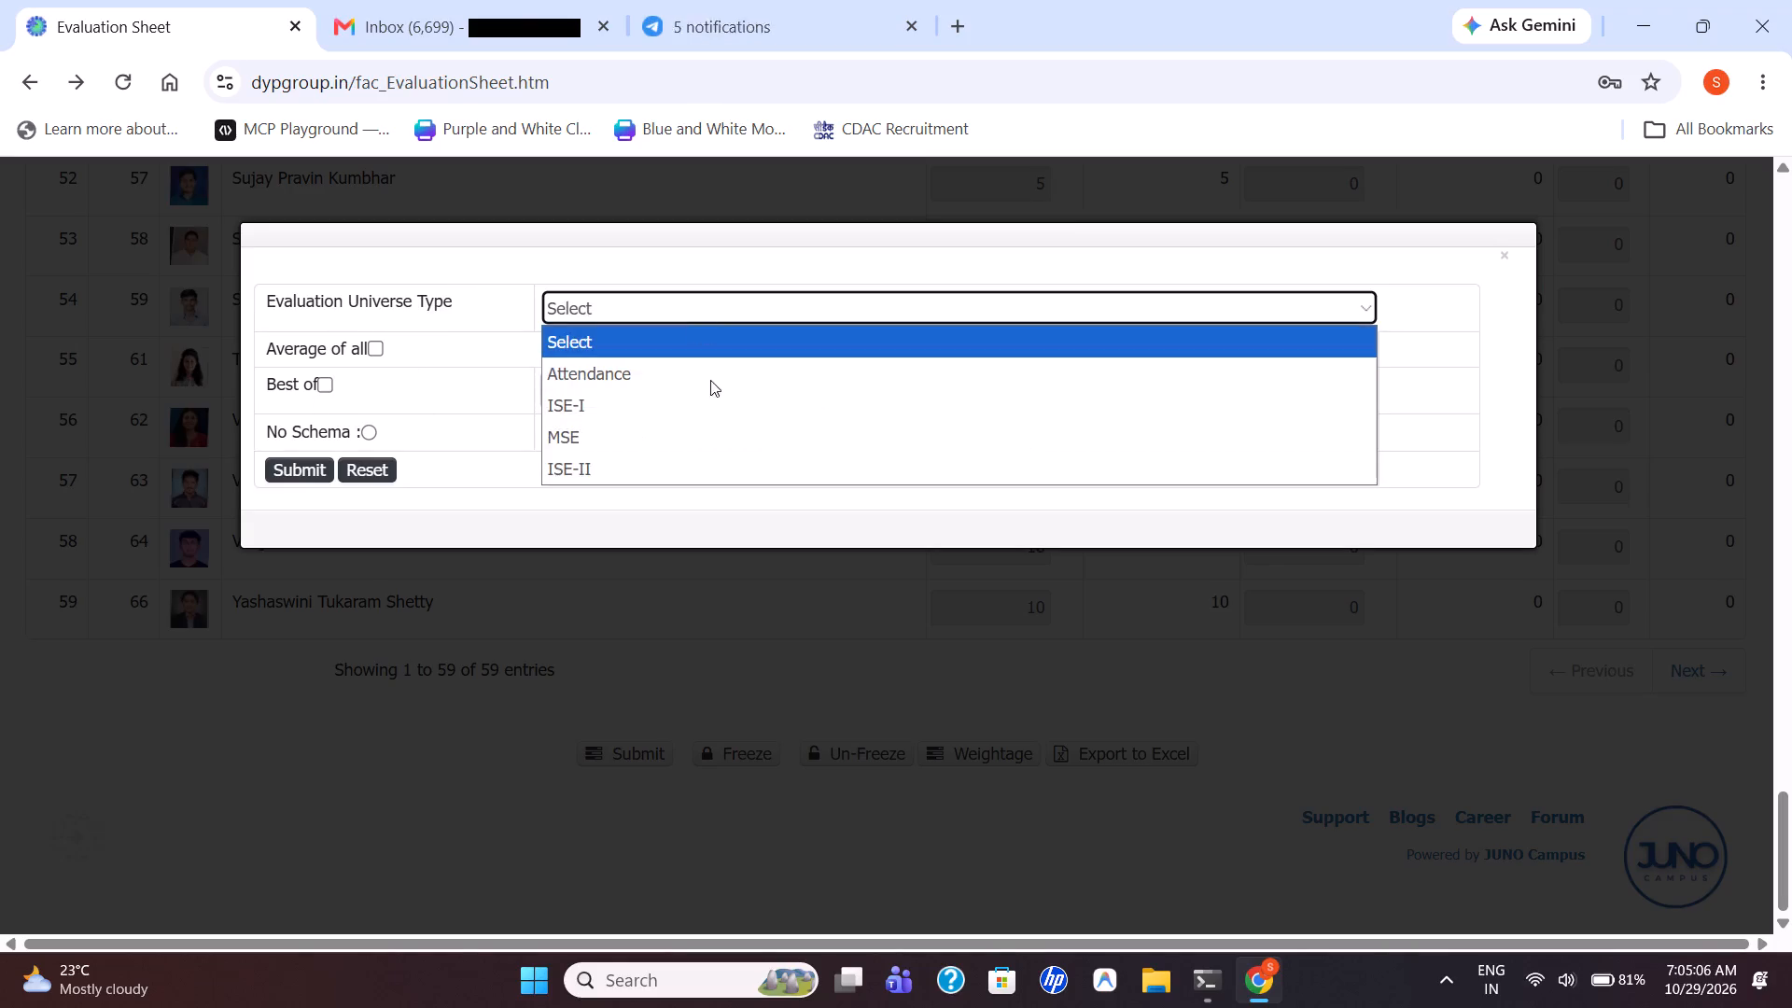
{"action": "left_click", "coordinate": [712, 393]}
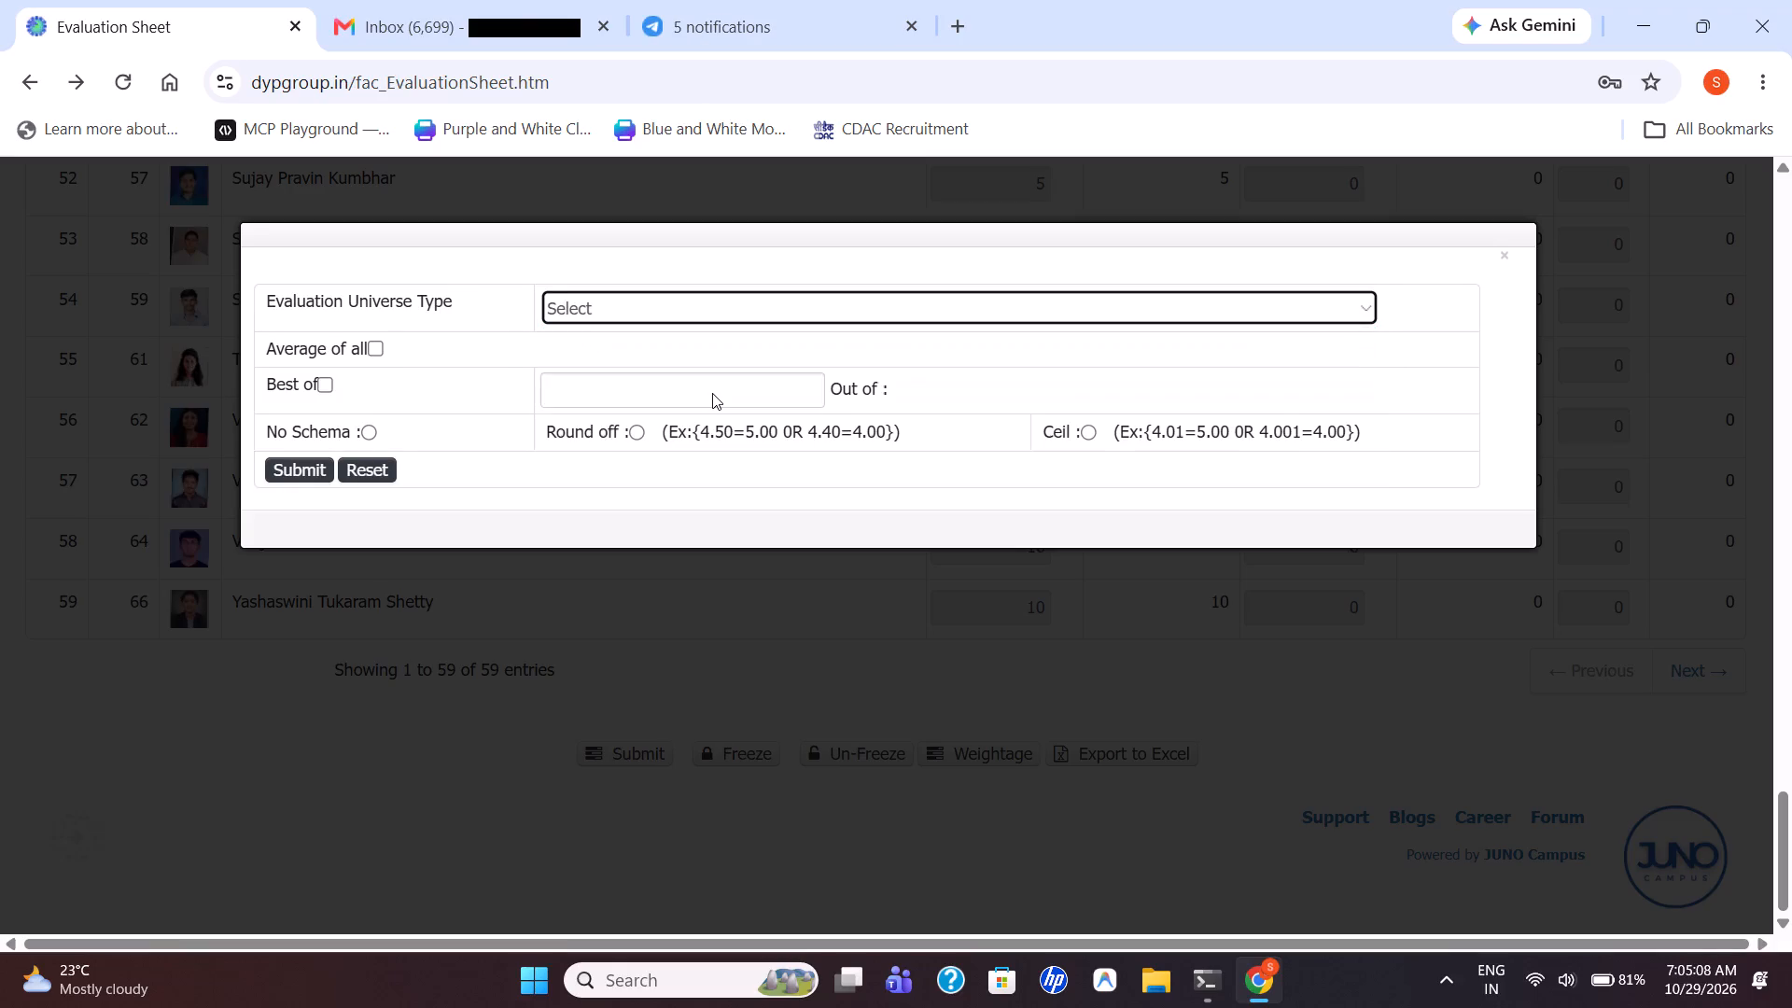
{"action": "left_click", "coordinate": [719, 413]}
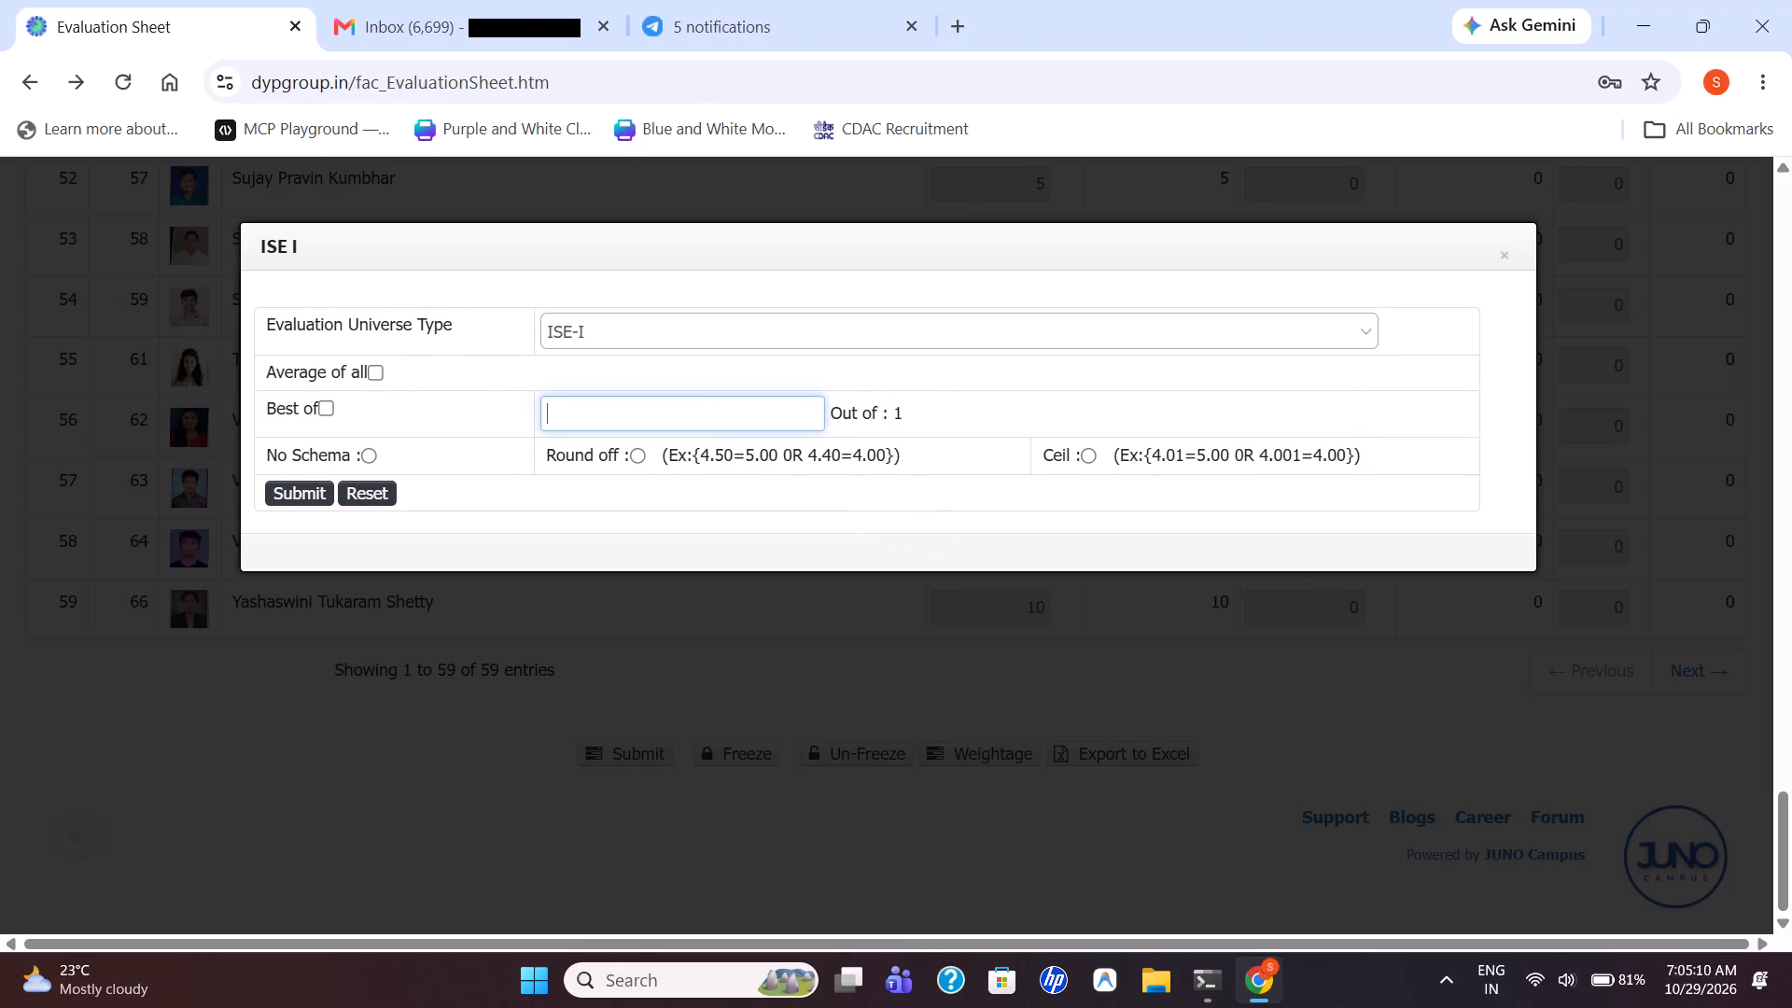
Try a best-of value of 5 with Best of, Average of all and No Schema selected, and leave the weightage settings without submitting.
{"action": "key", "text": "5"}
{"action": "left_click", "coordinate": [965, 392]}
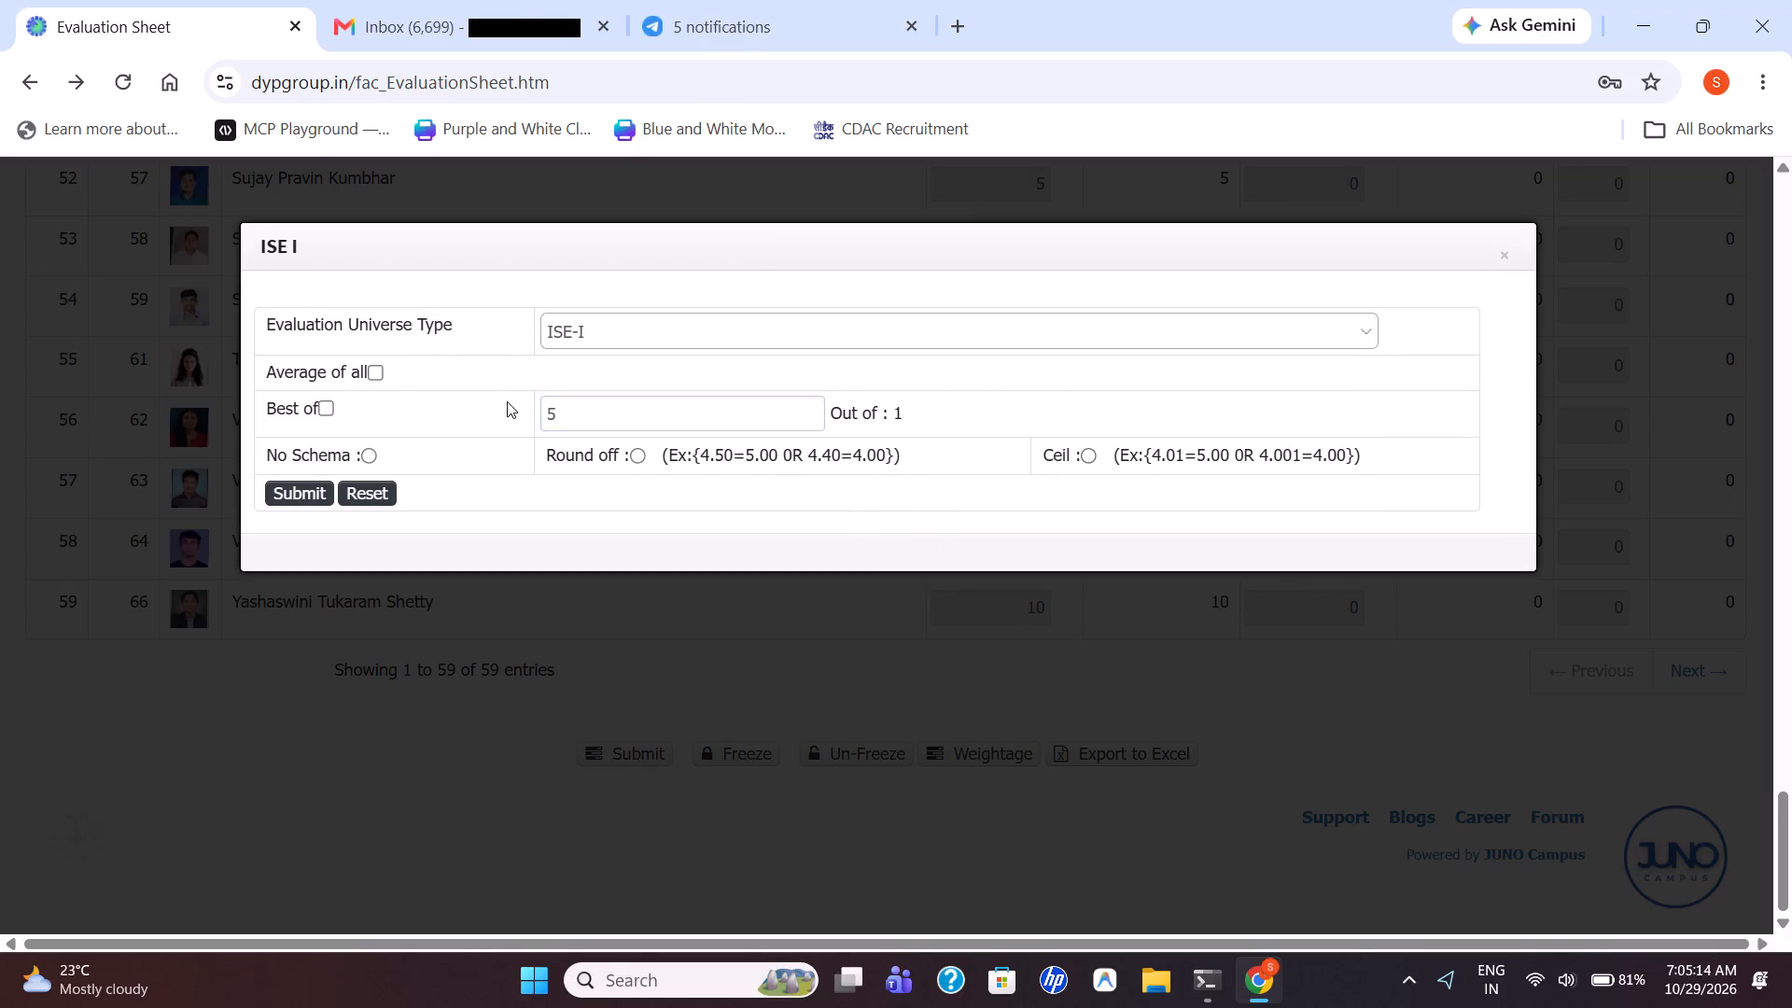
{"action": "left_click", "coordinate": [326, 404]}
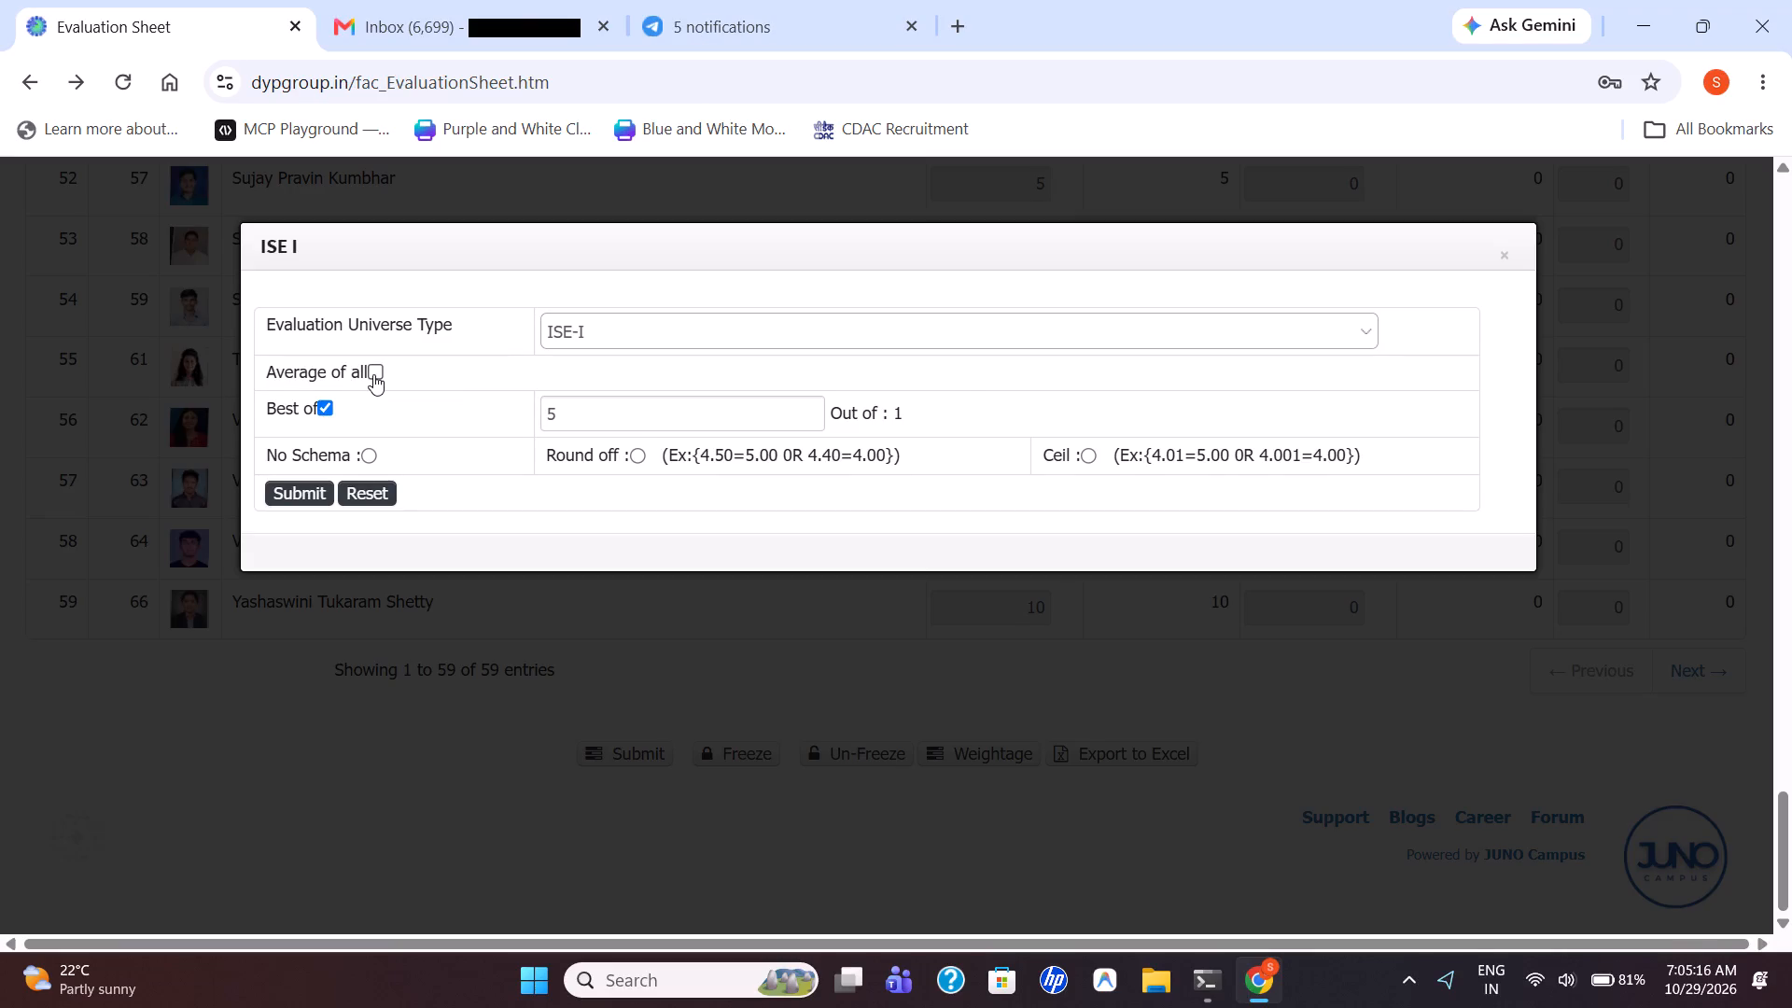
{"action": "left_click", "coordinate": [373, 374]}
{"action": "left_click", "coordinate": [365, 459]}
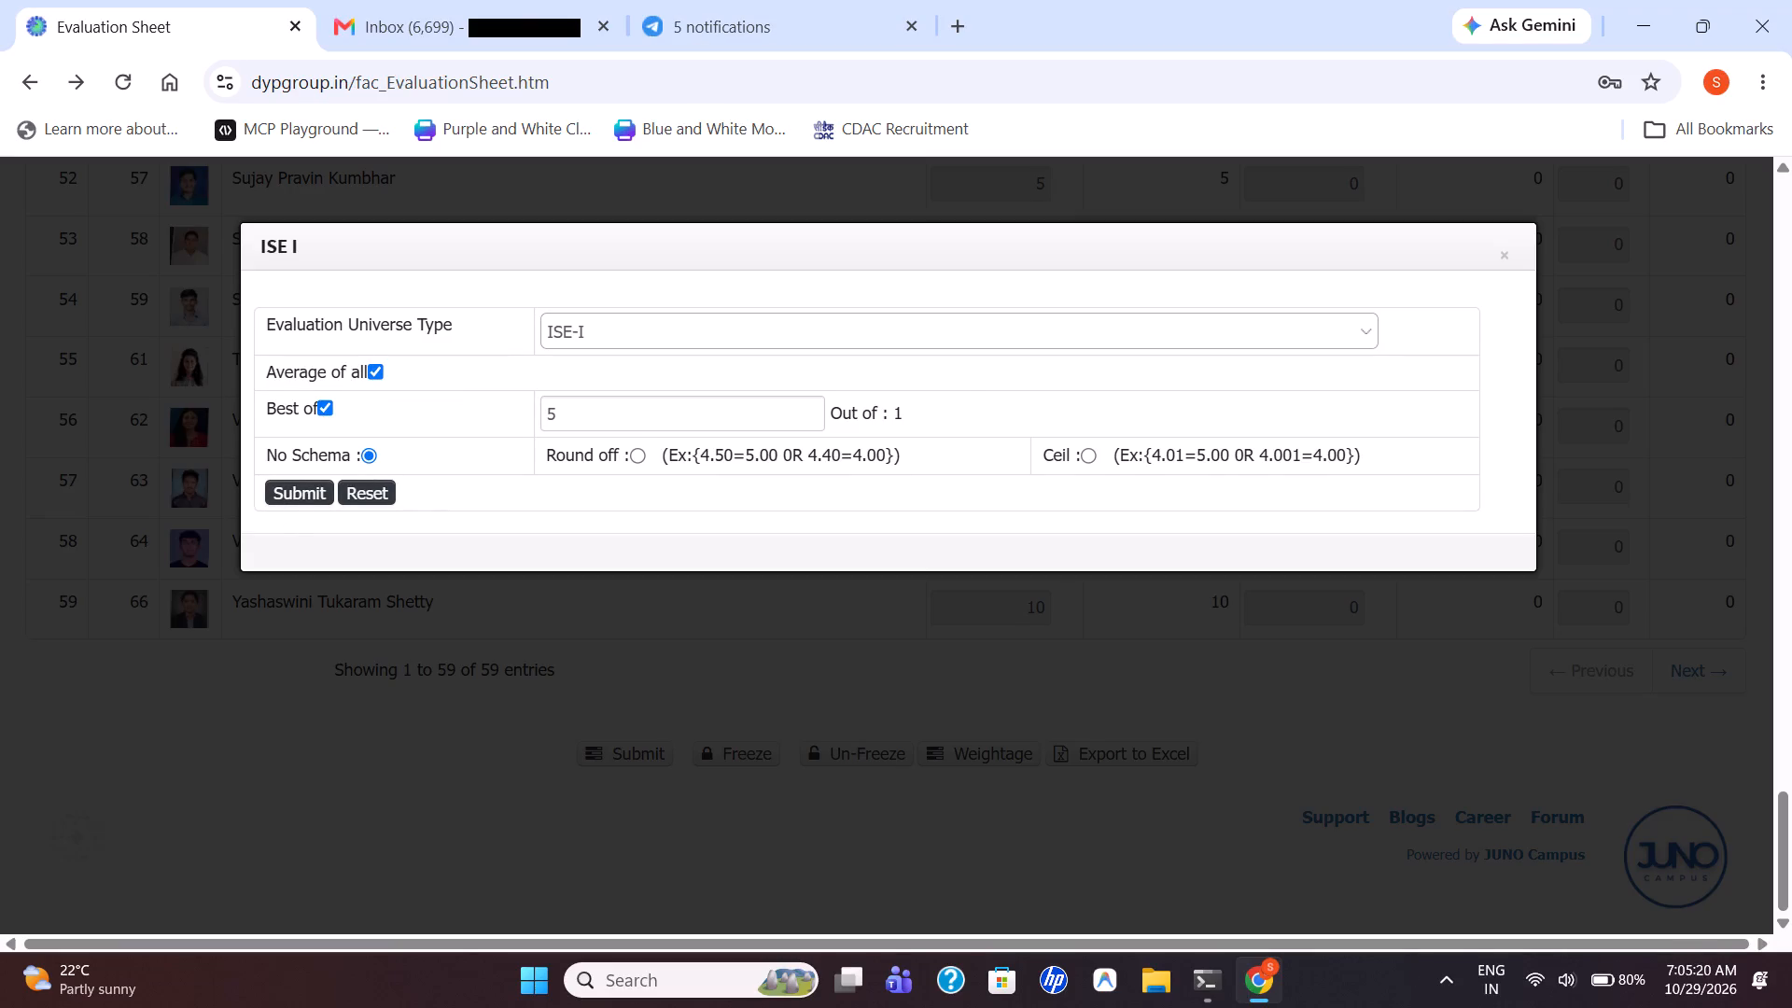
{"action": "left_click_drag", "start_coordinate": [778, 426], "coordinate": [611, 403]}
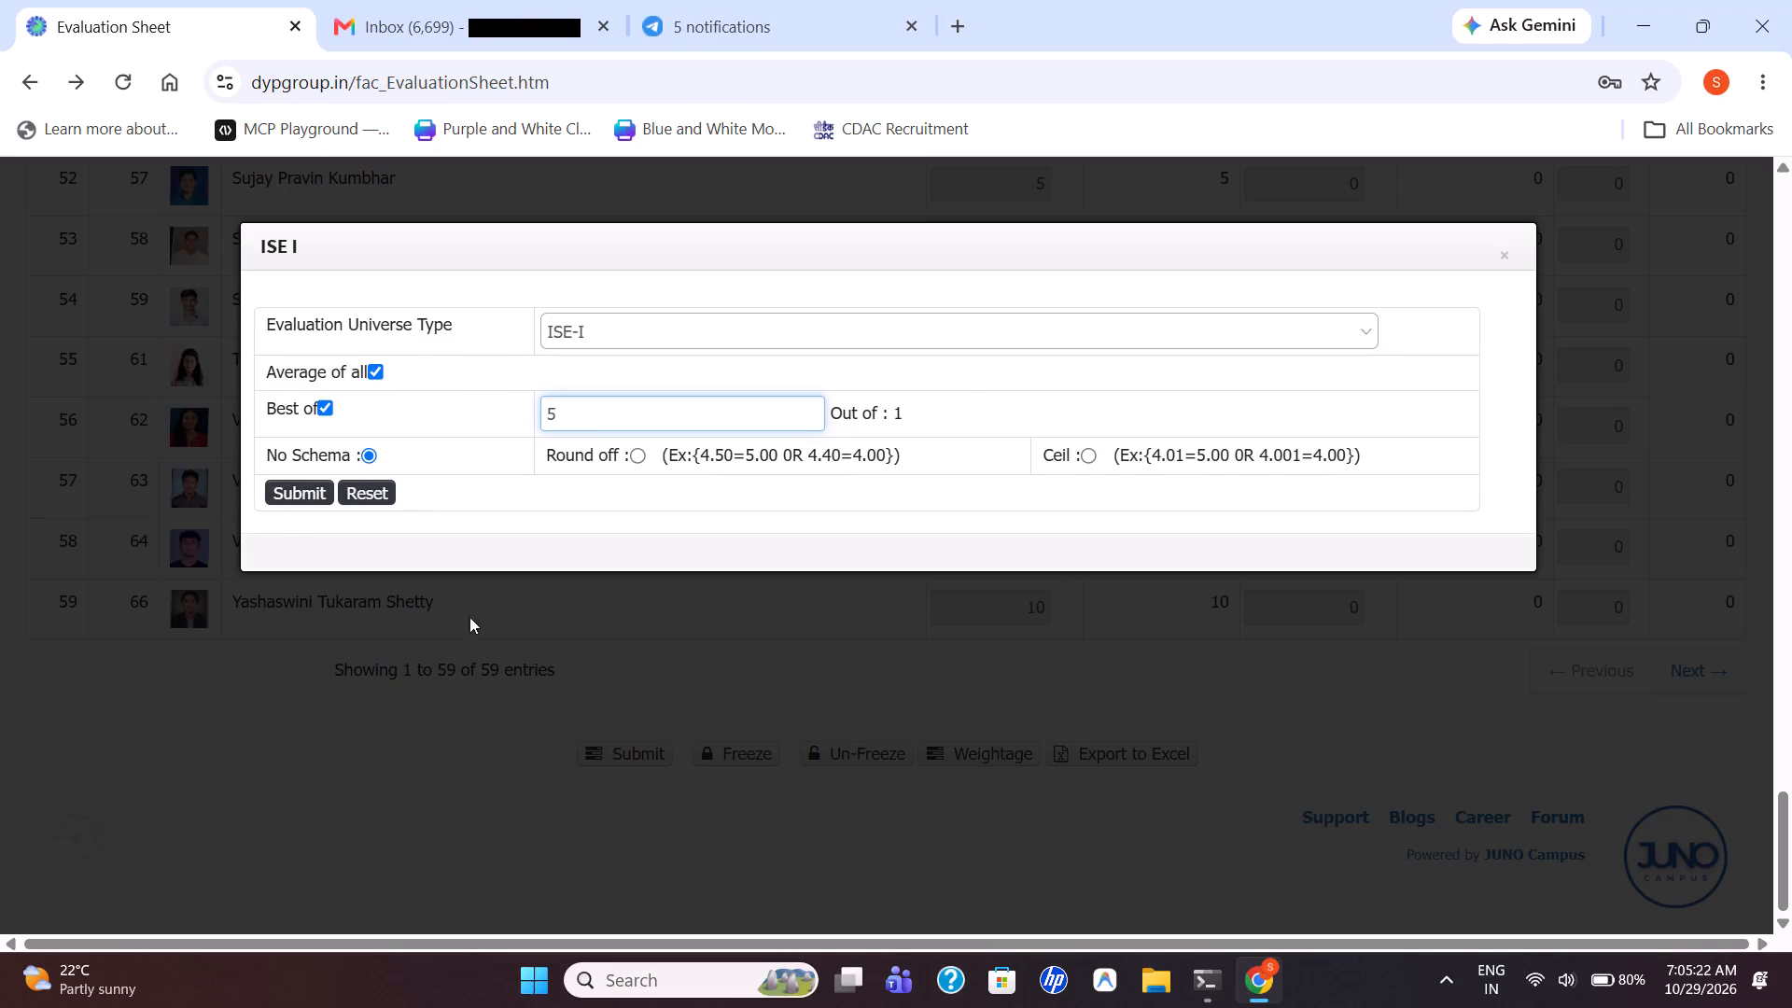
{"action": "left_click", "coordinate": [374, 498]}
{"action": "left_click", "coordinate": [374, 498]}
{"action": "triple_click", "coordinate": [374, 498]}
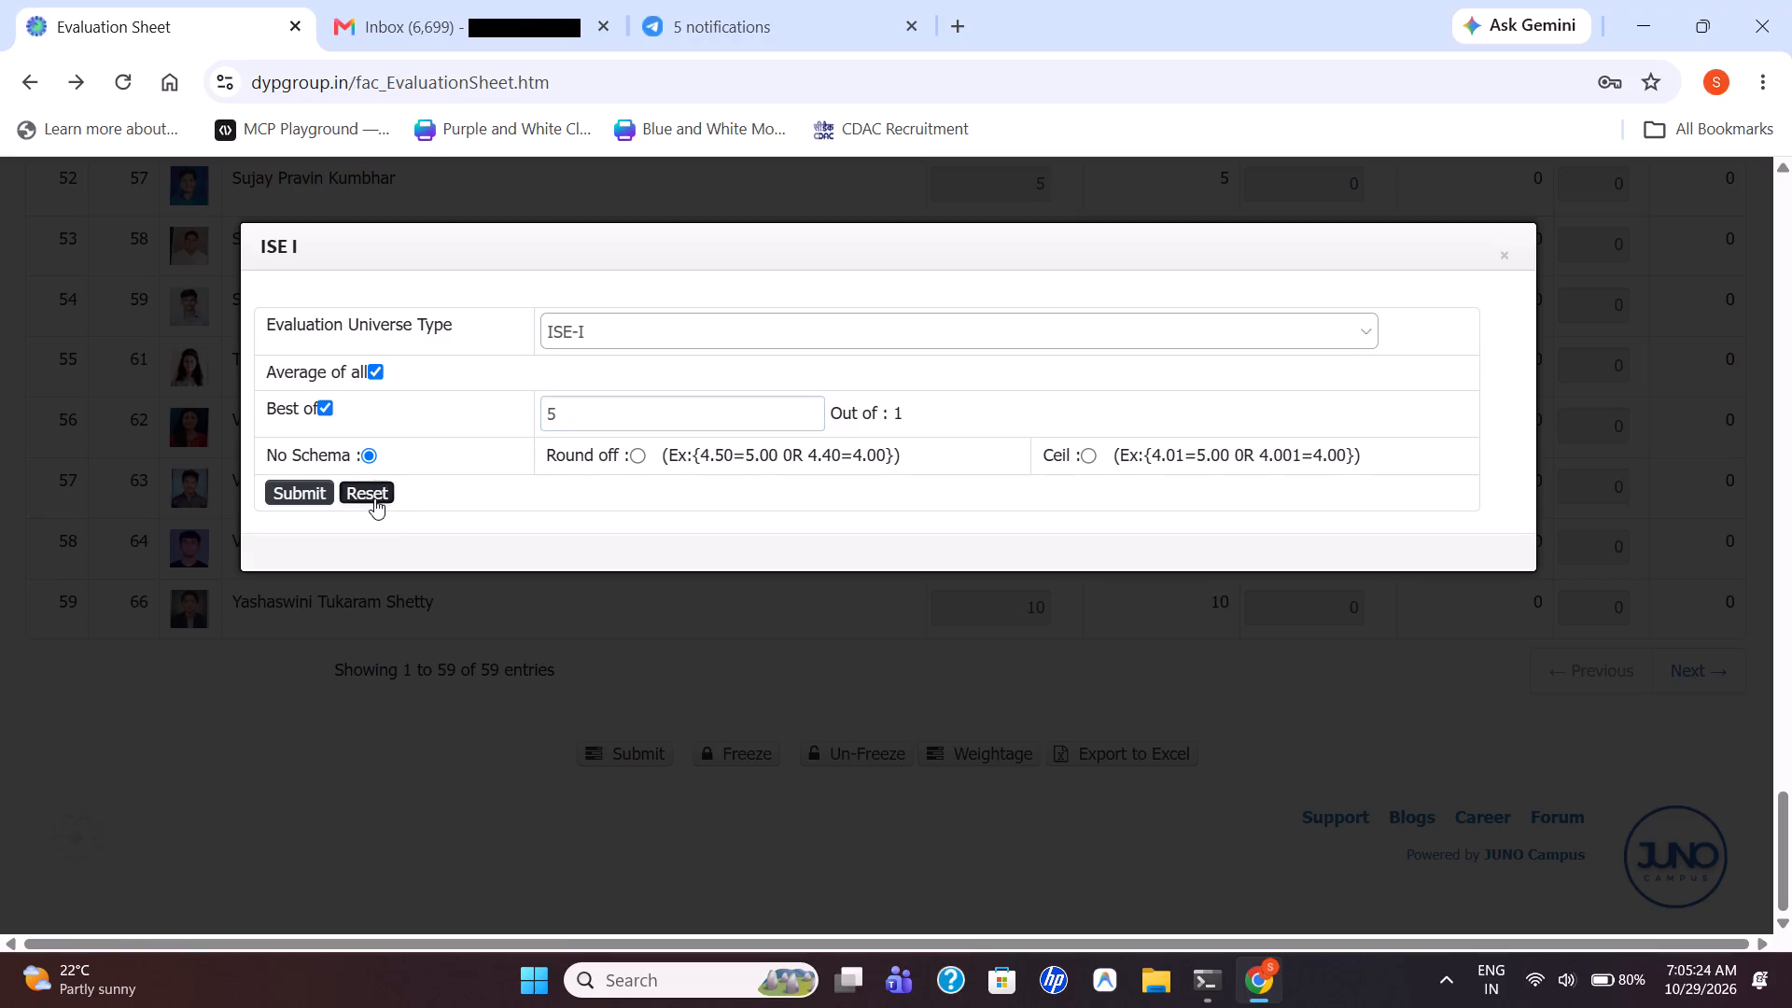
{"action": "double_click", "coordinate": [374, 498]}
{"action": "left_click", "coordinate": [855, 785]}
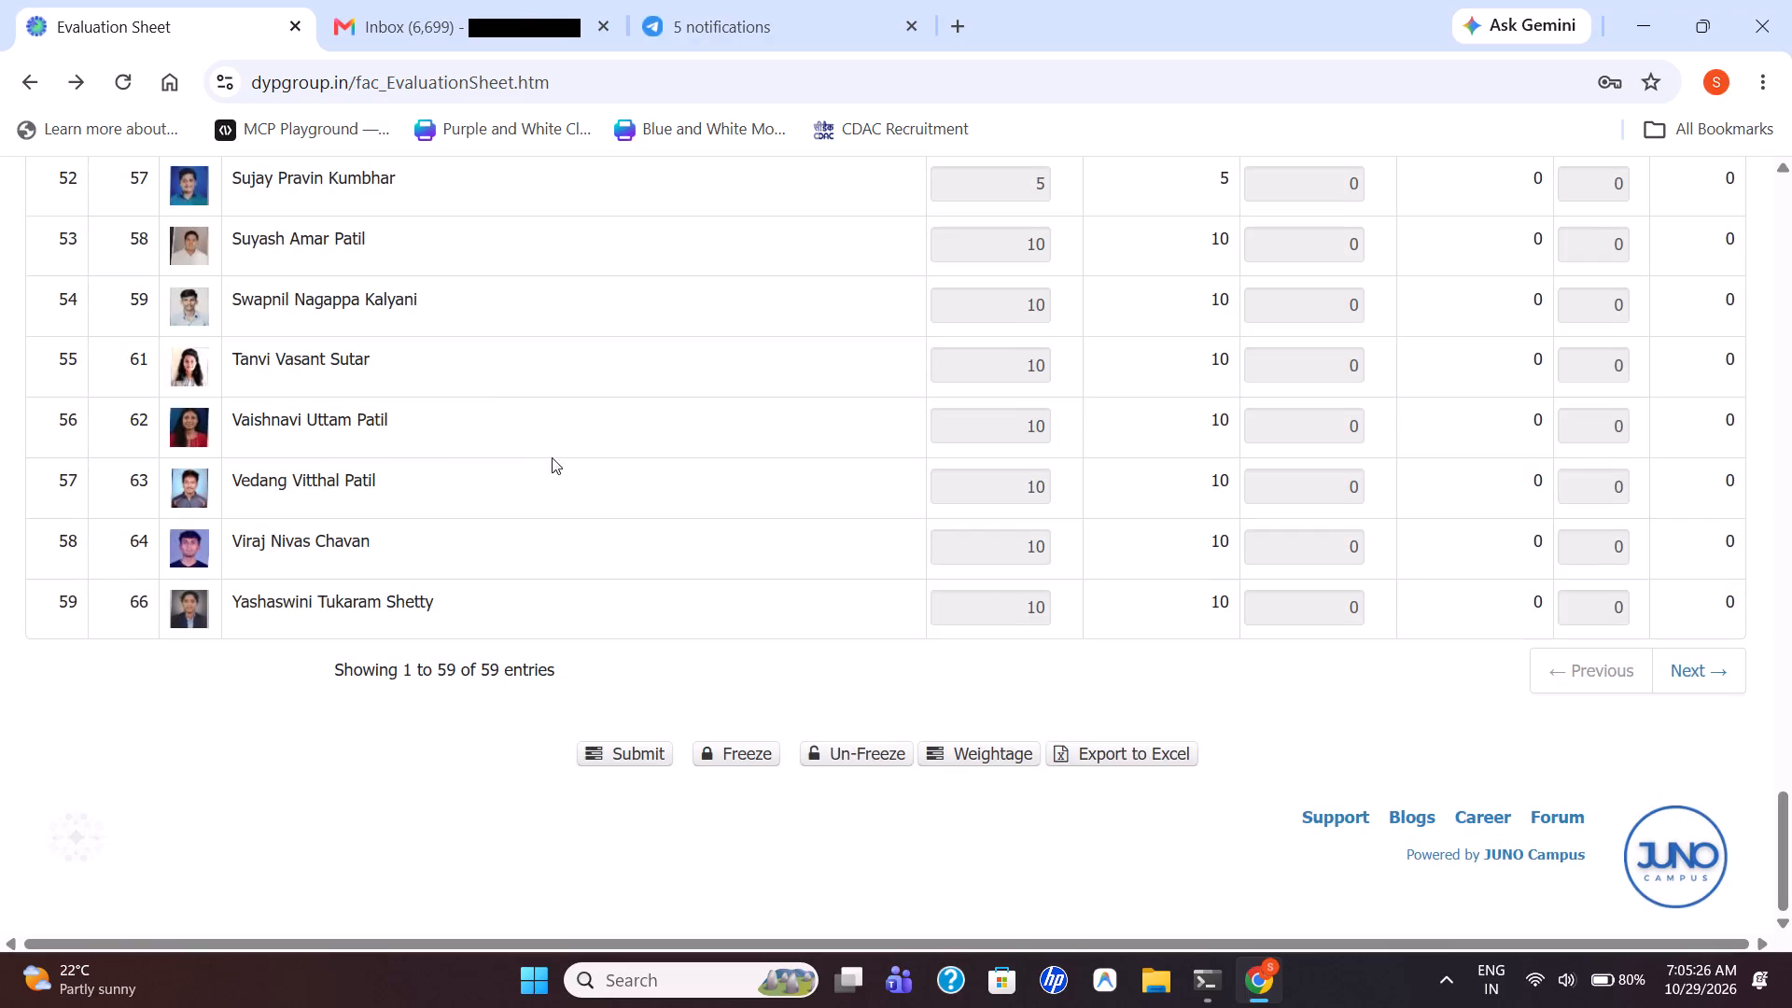
Un-freeze the Research Methodology evaluation and reload the student marks for editing.
{"action": "left_click", "coordinate": [976, 596]}
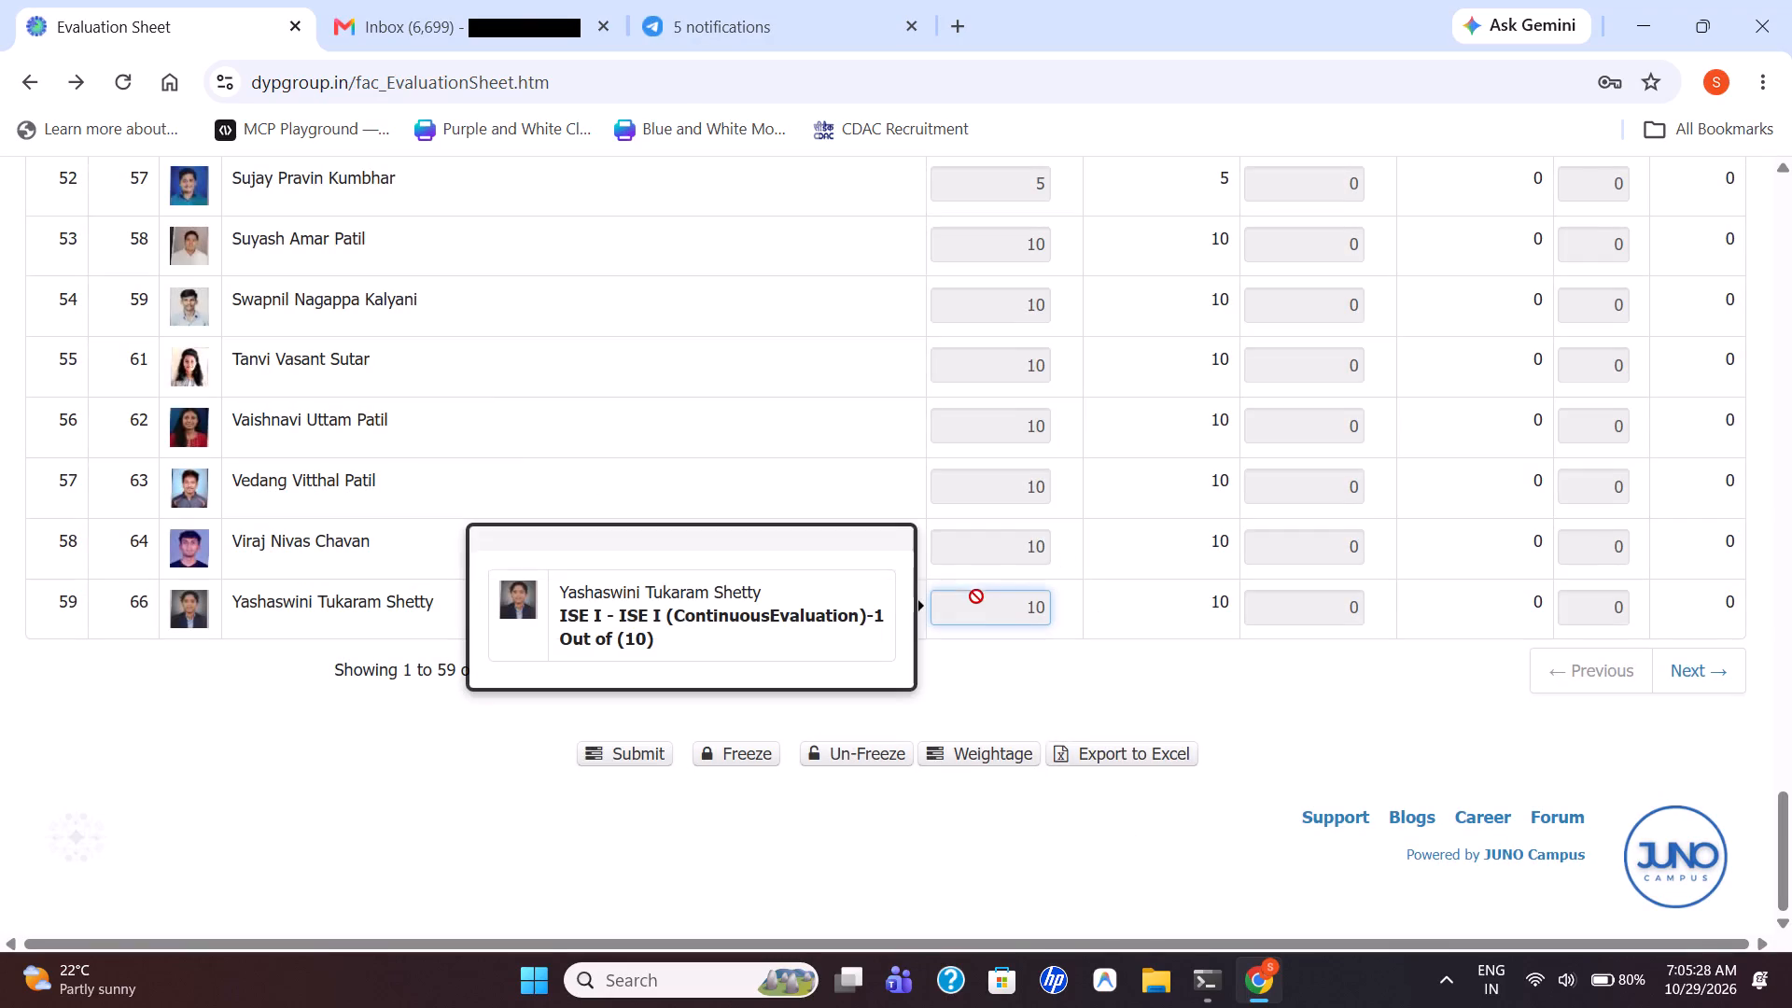
{"action": "left_click", "coordinate": [1059, 698]}
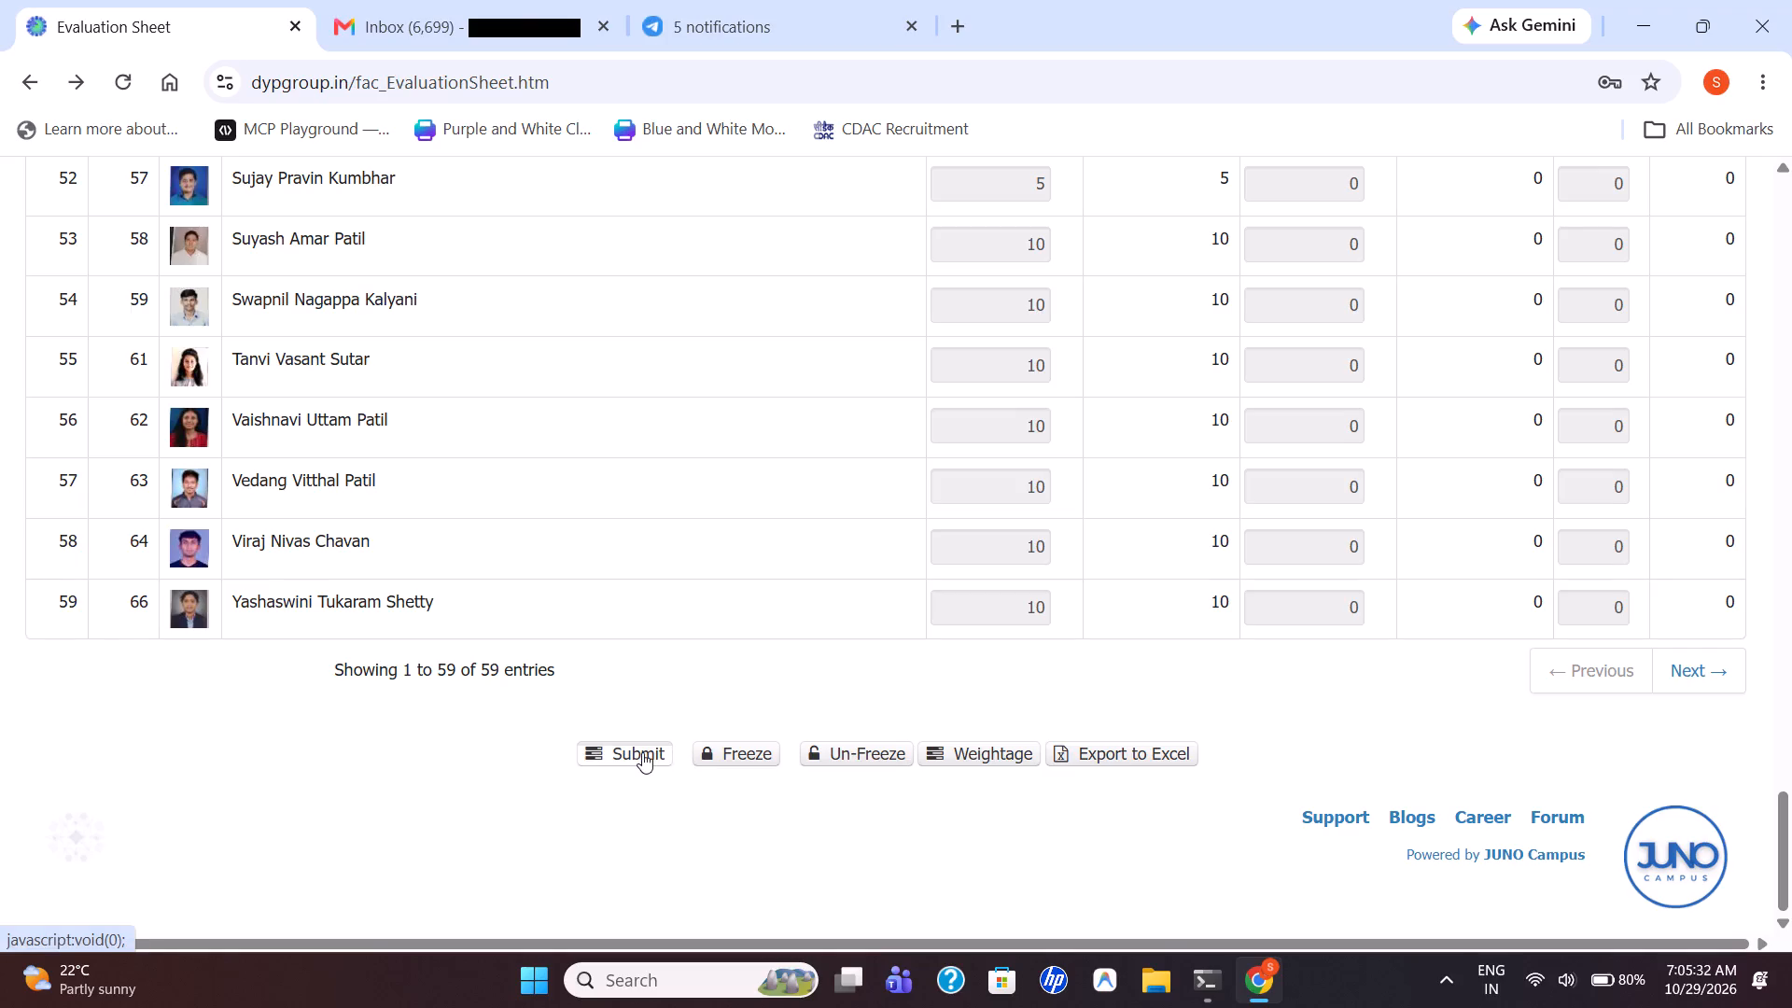
{"action": "left_click", "coordinate": [838, 756]}
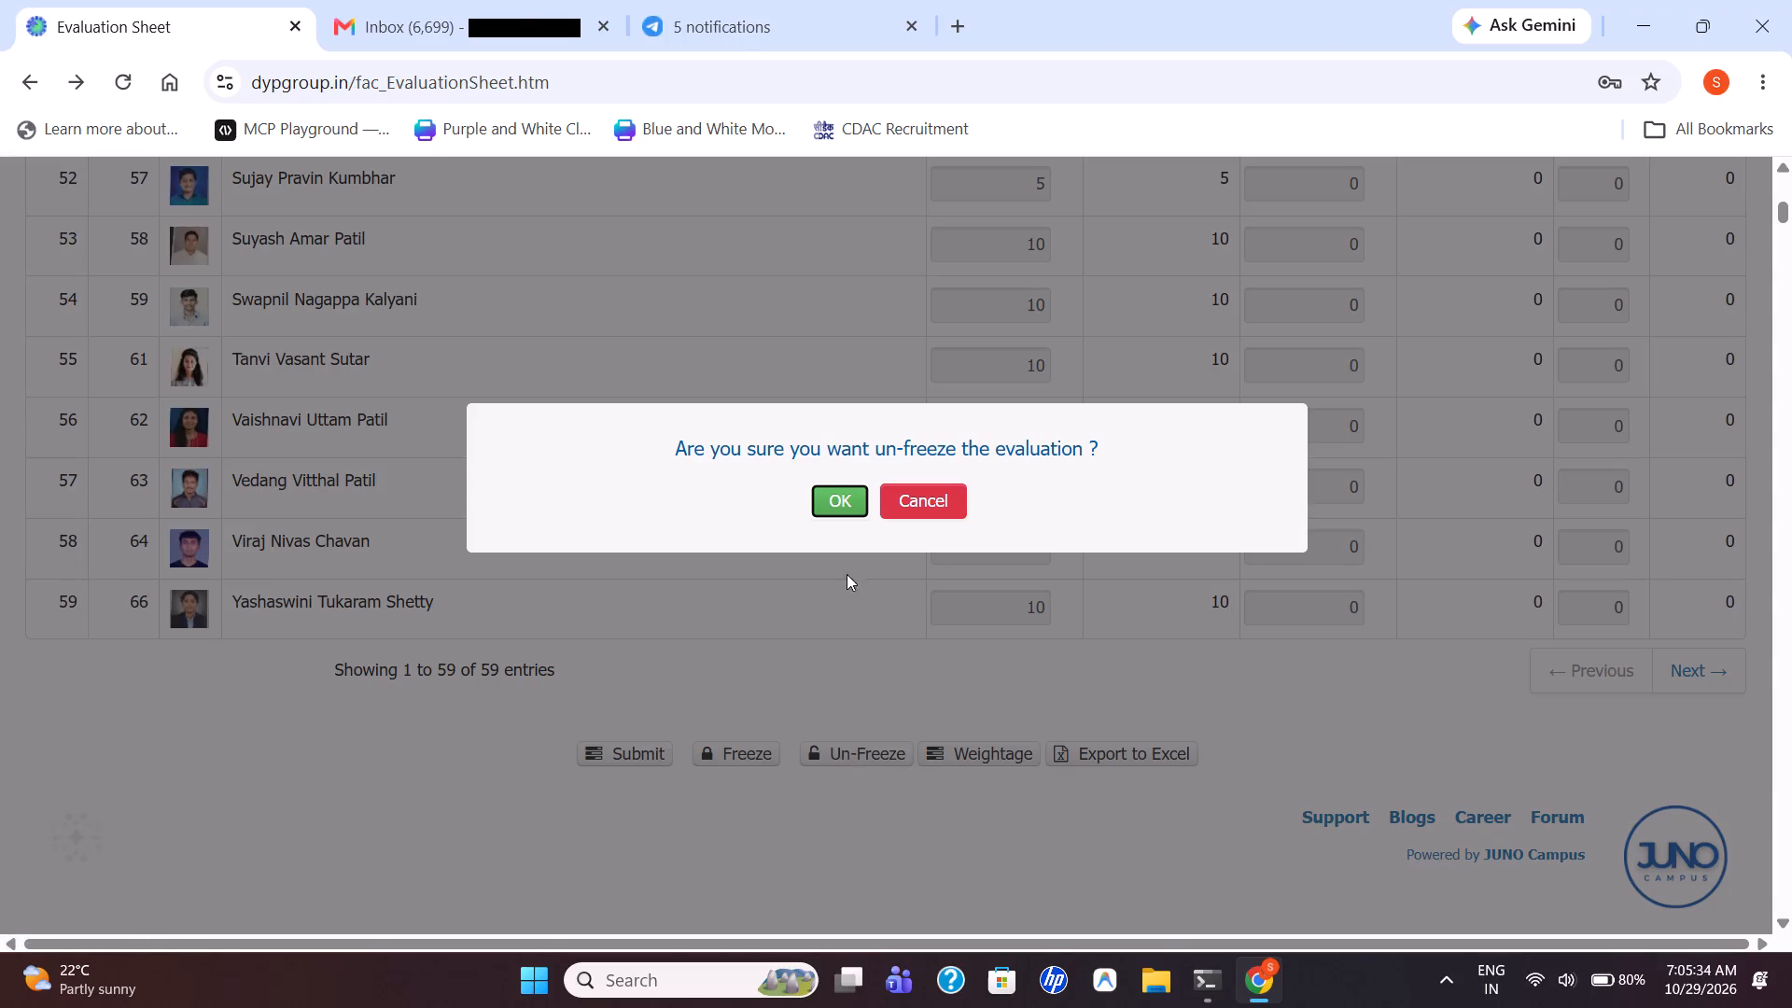
{"action": "left_click", "coordinate": [833, 483]}
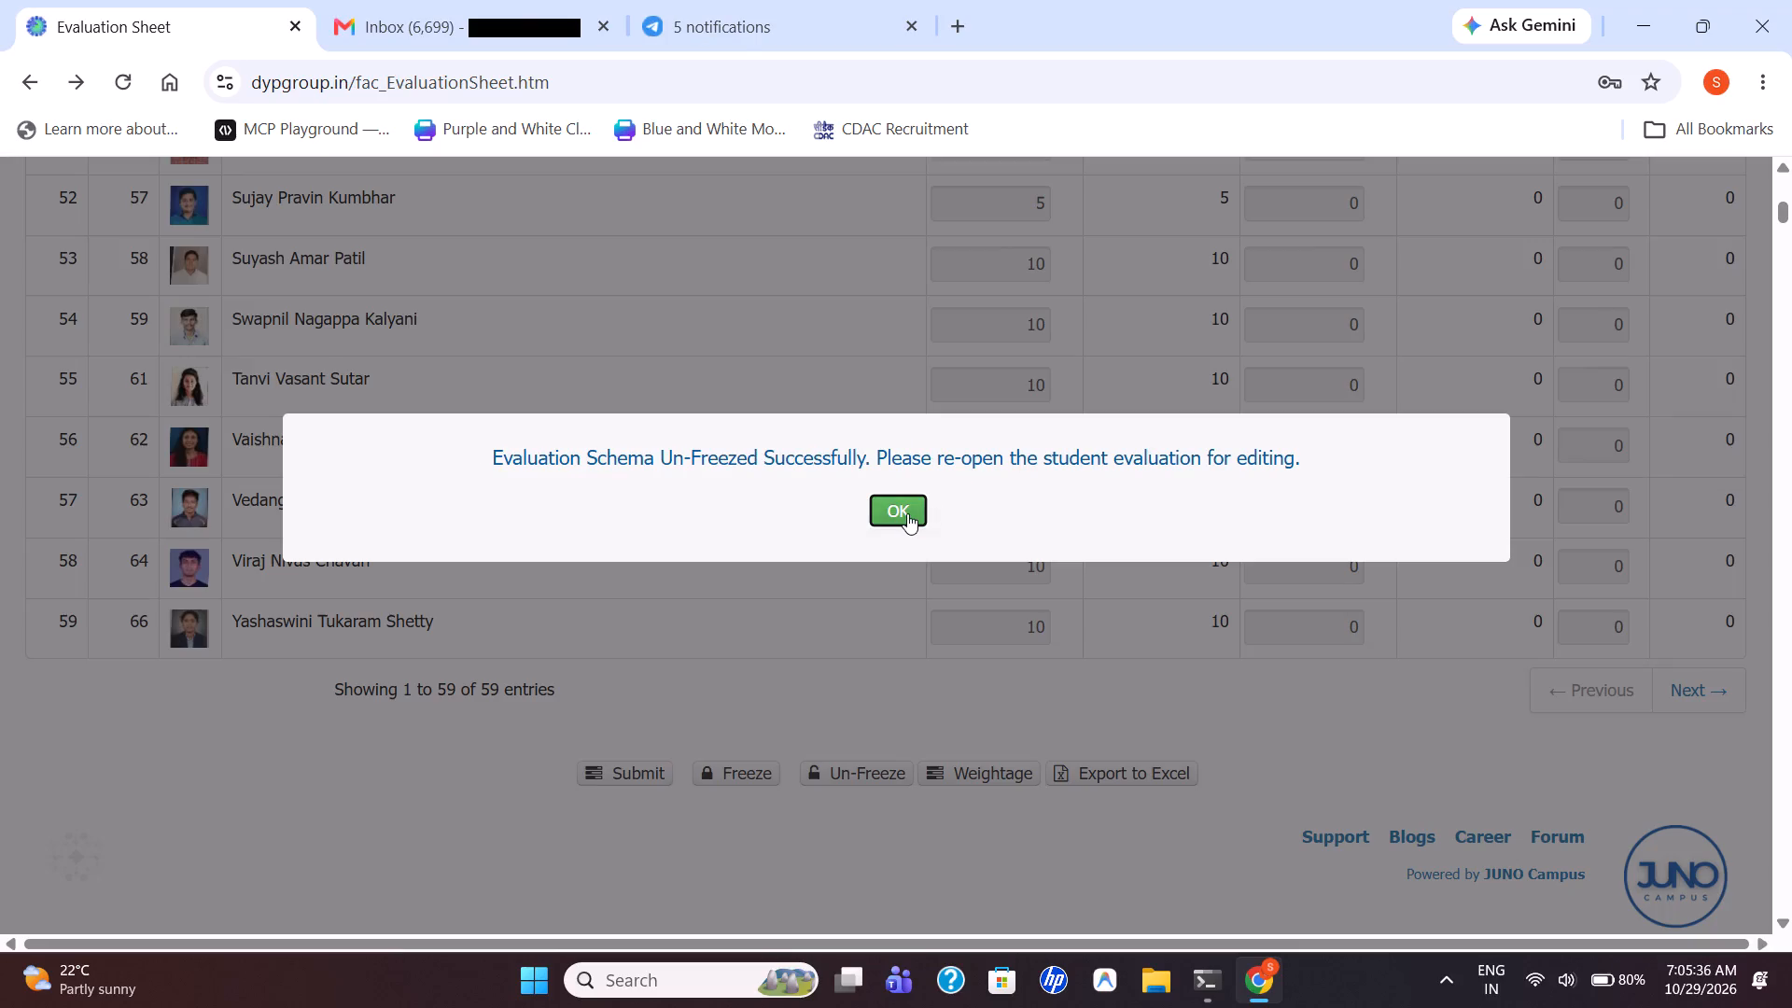
{"action": "left_click", "coordinate": [907, 513]}
{"action": "left_click", "coordinate": [907, 513]}
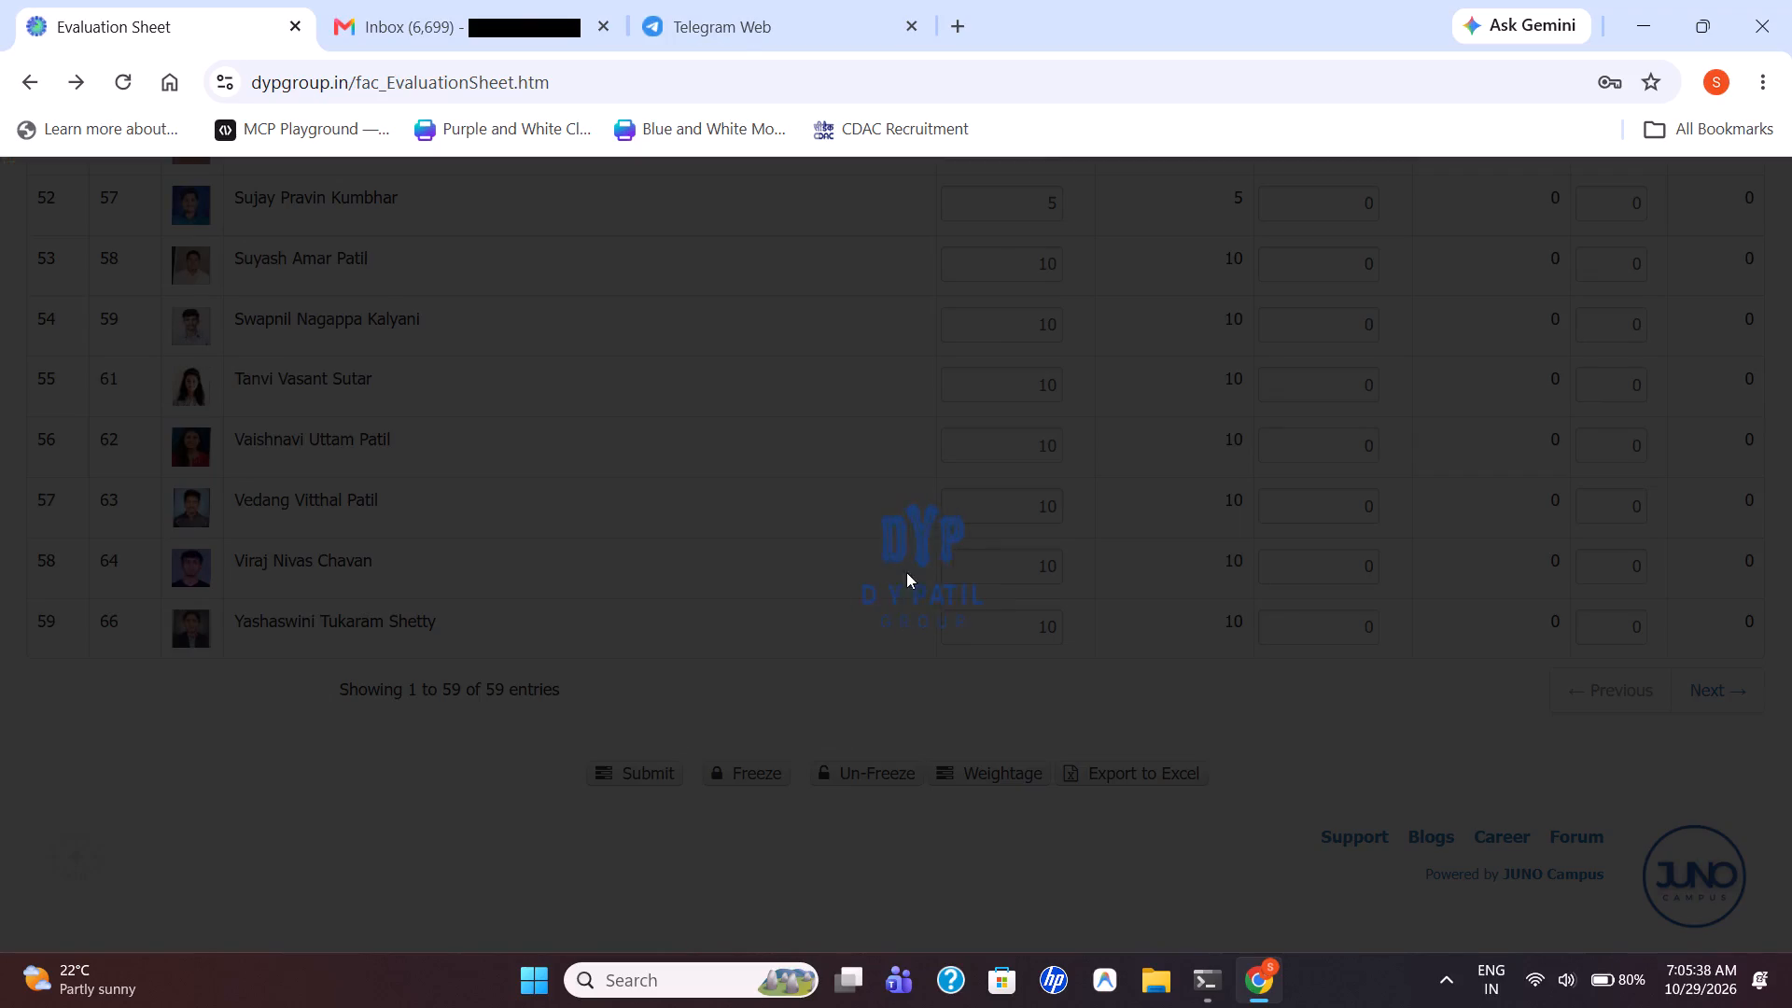
Set the ISE I mark of the student with roll no. 41 to 10.
{"action": "scroll", "coordinate": [941, 692], "scroll_direction": "up", "scroll_amount": 8}
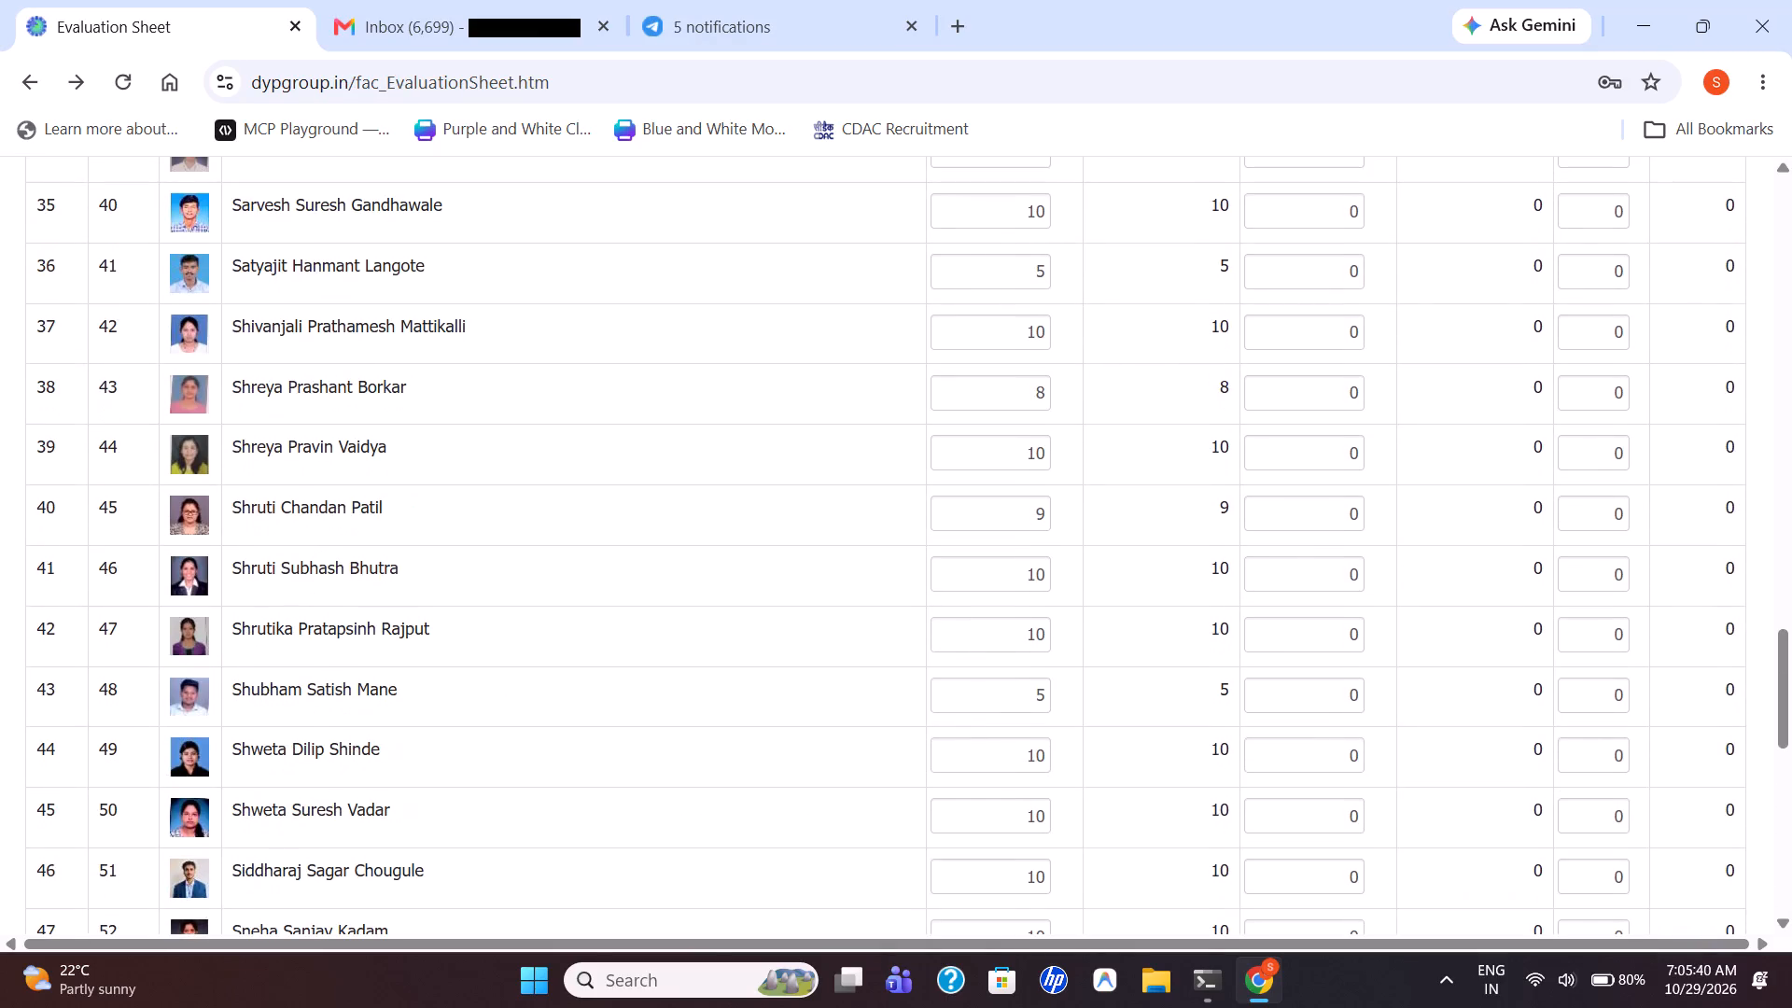
{"action": "scroll", "coordinate": [962, 682], "scroll_direction": "up", "scroll_amount": 3}
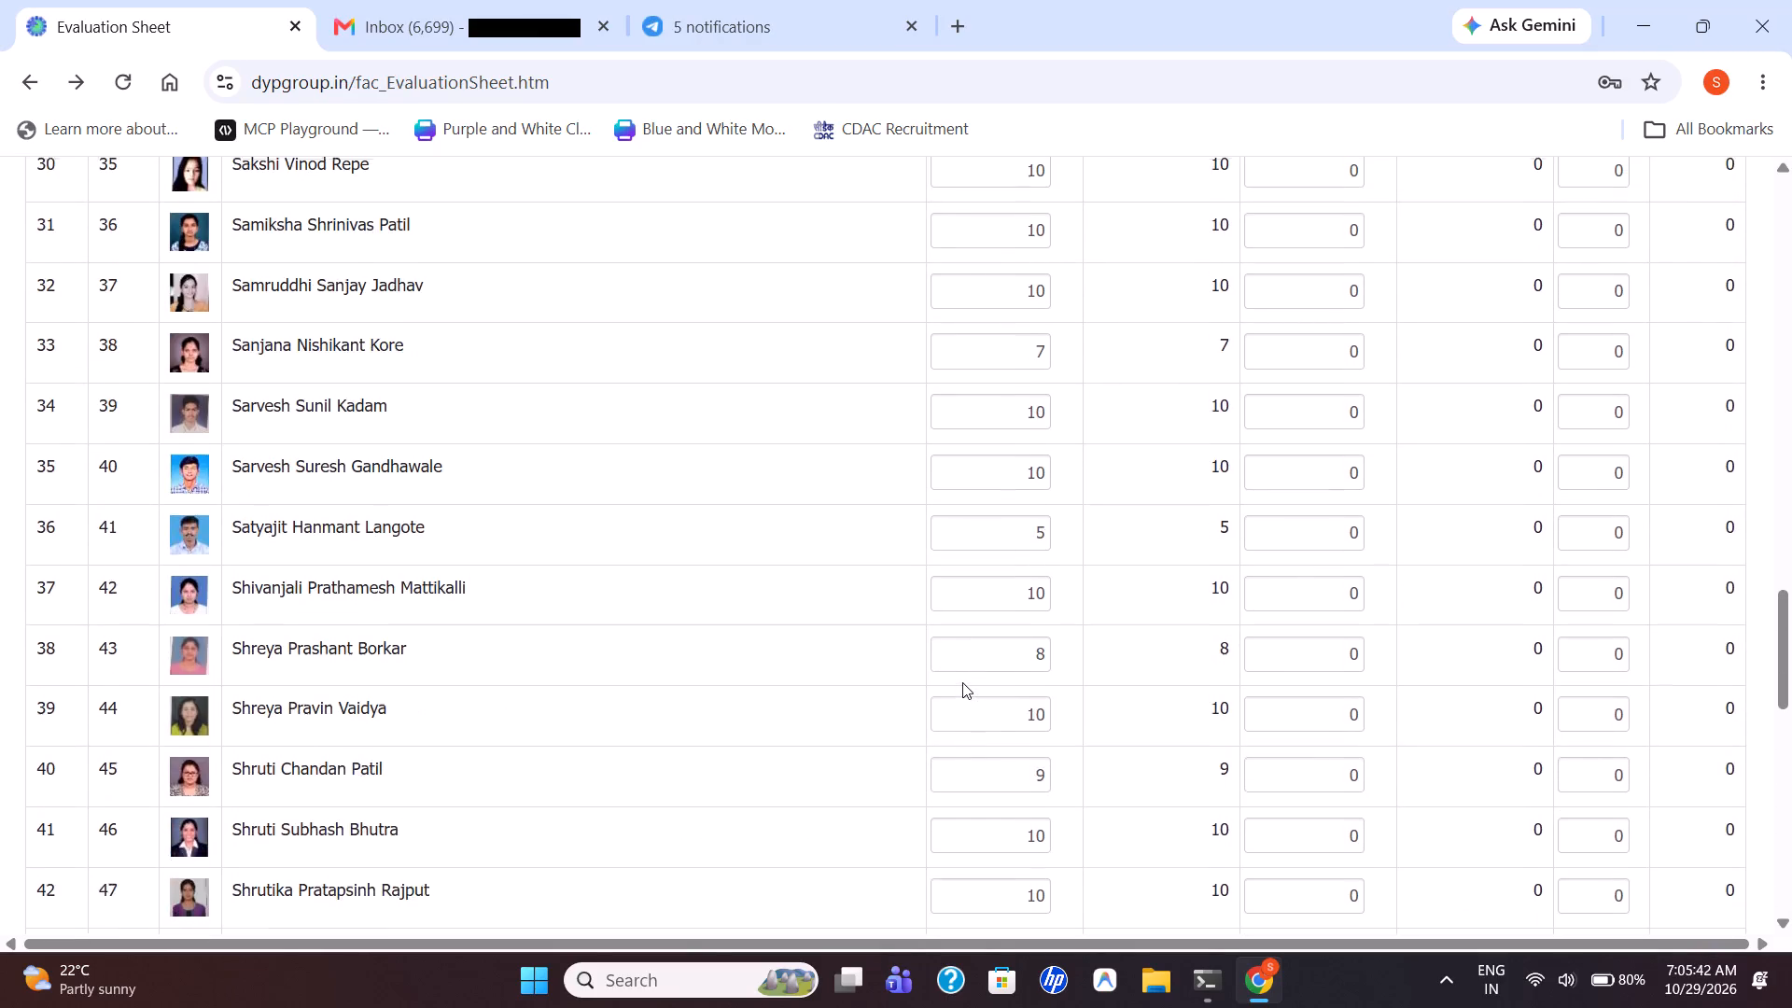
{"action": "scroll", "coordinate": [962, 682], "scroll_direction": "up", "scroll_amount": 1}
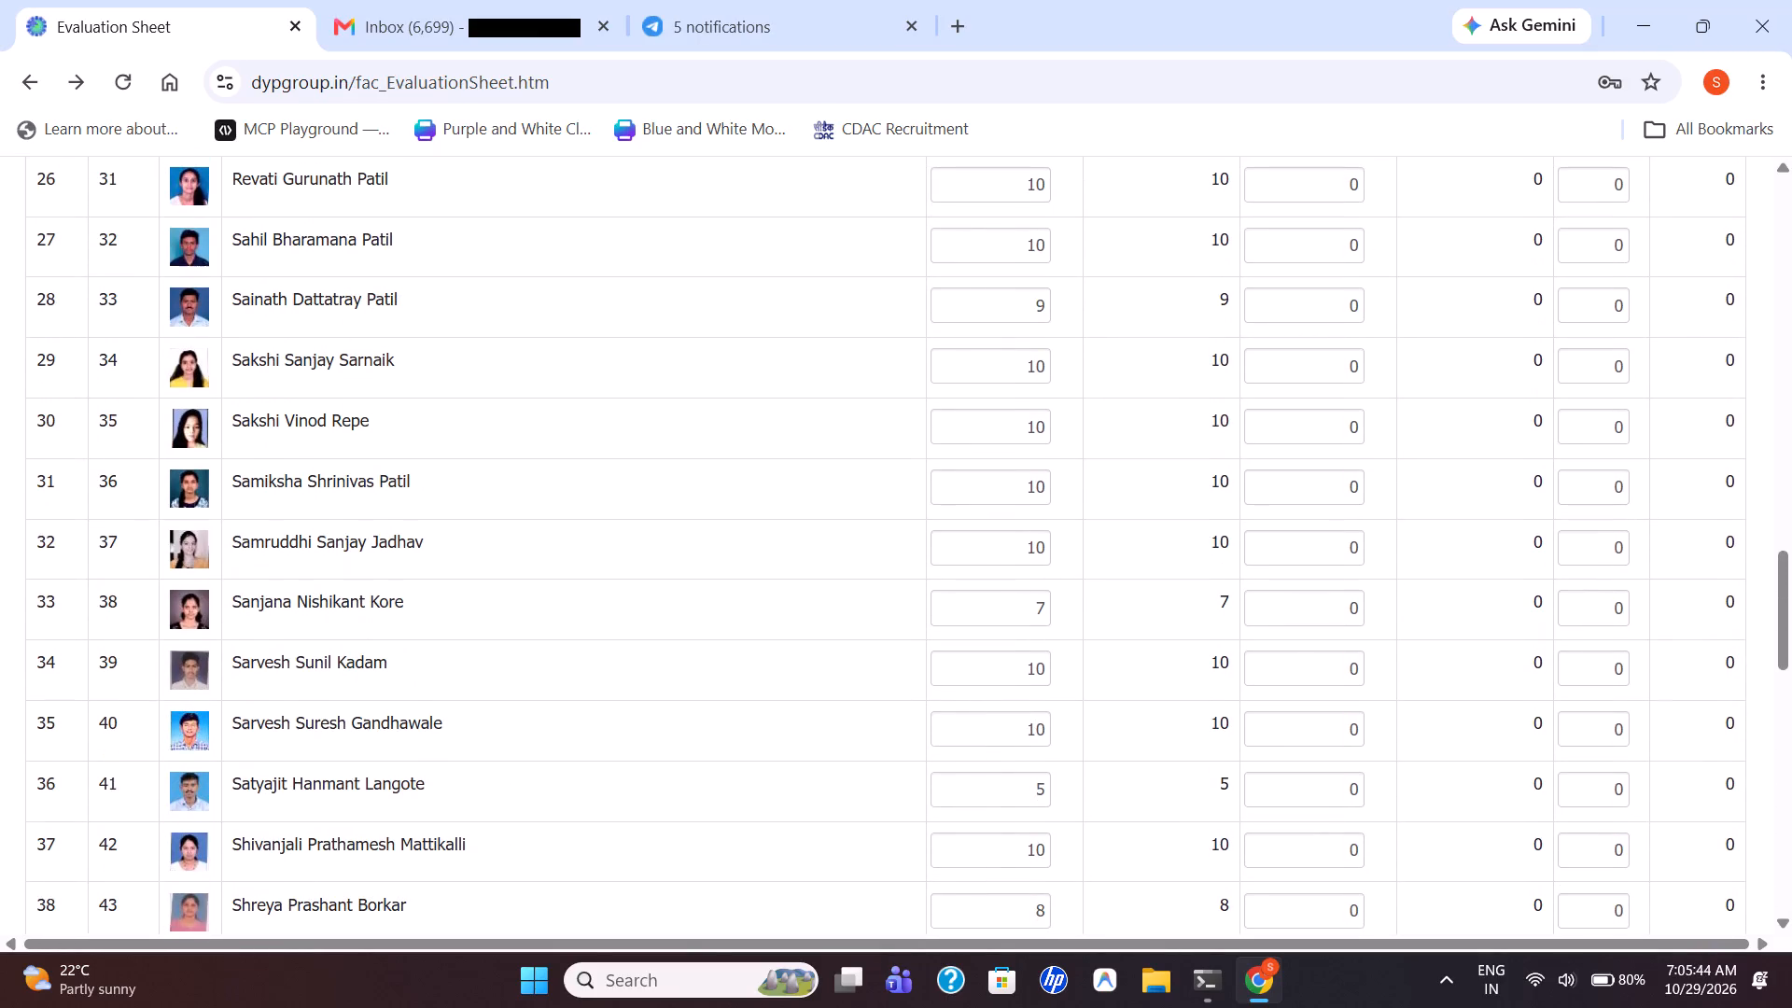
{"action": "left_click", "coordinate": [1034, 788]}
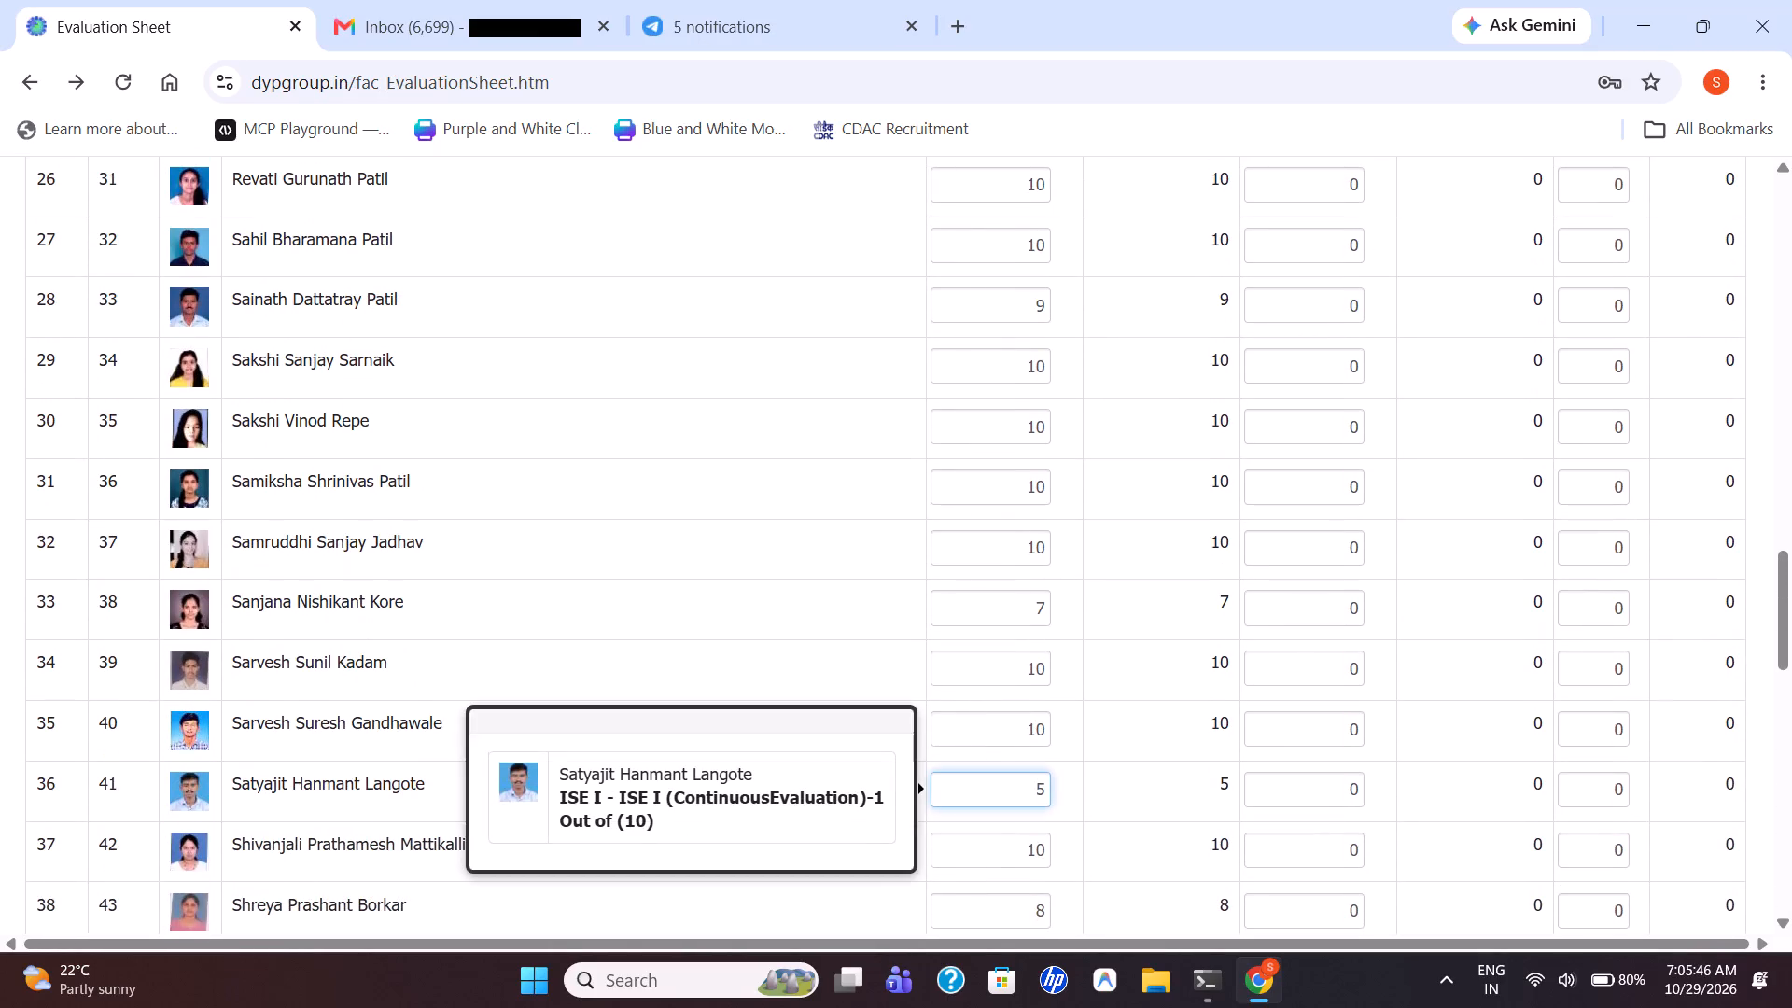
{"action": "key", "text": "Delete"}
{"action": "type", "text": "10"}
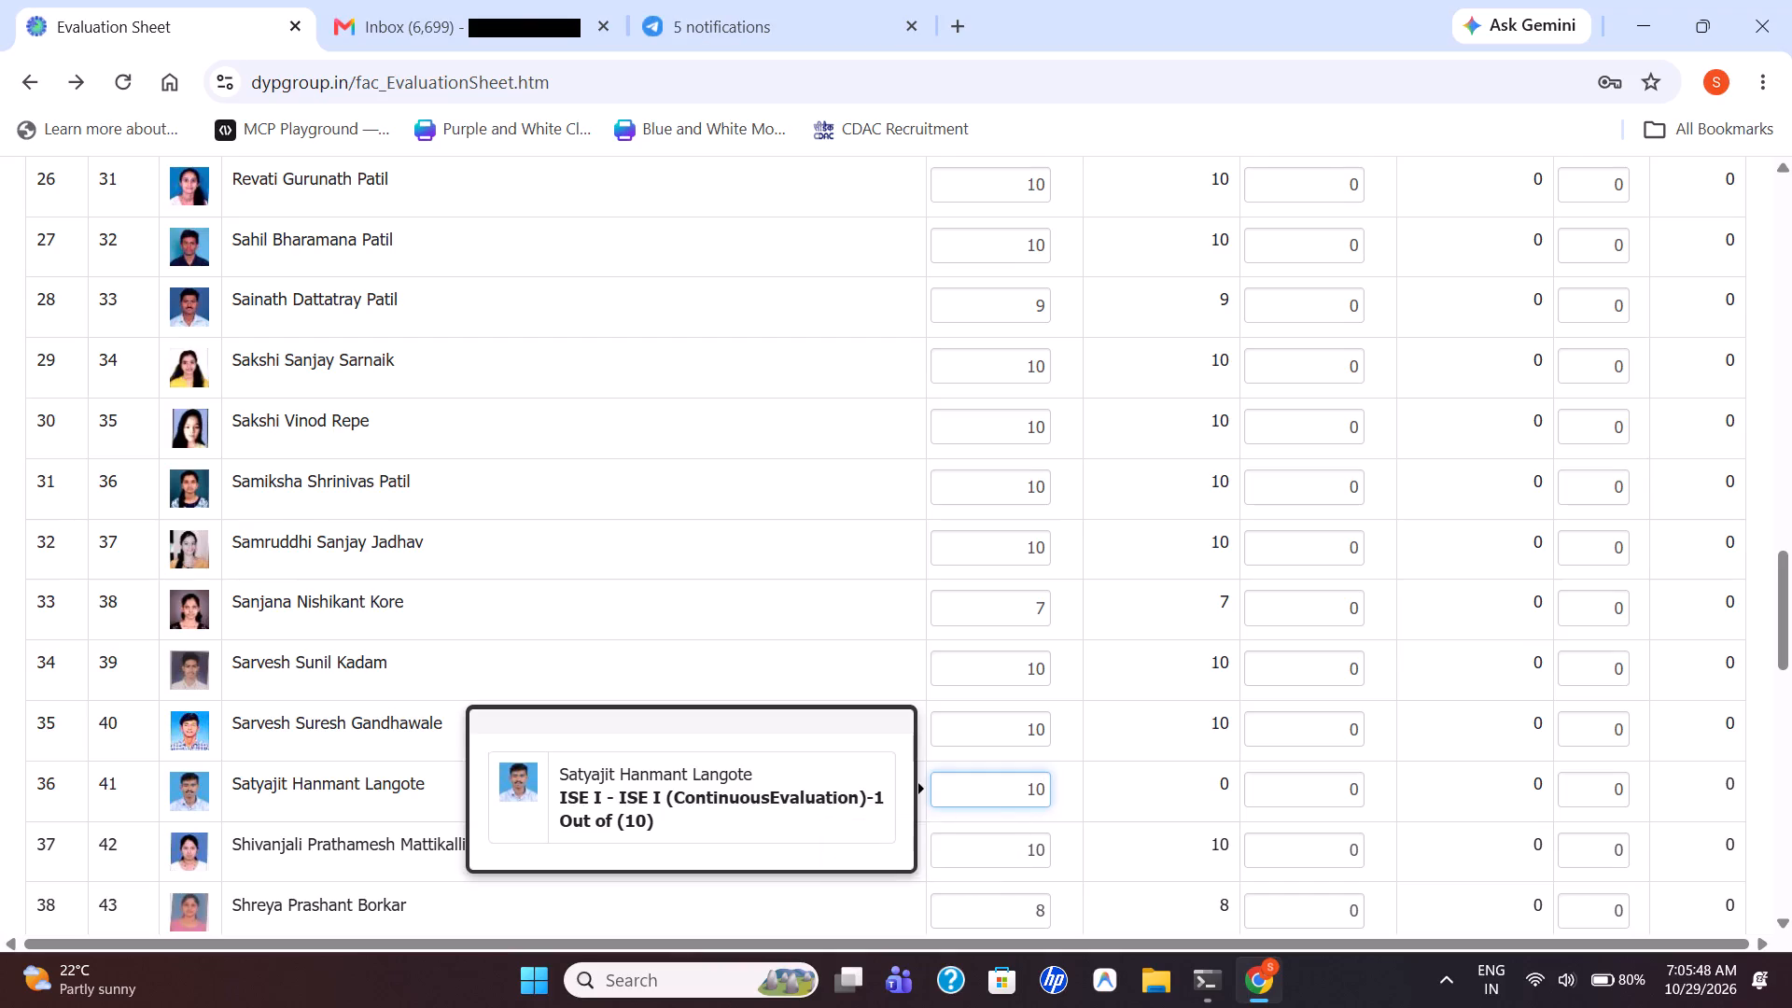
Submit the edited marks of the evaluation sheet and acknowledge the confirmation.
{"action": "scroll", "coordinate": [1182, 764], "scroll_direction": "down", "scroll_amount": 14}
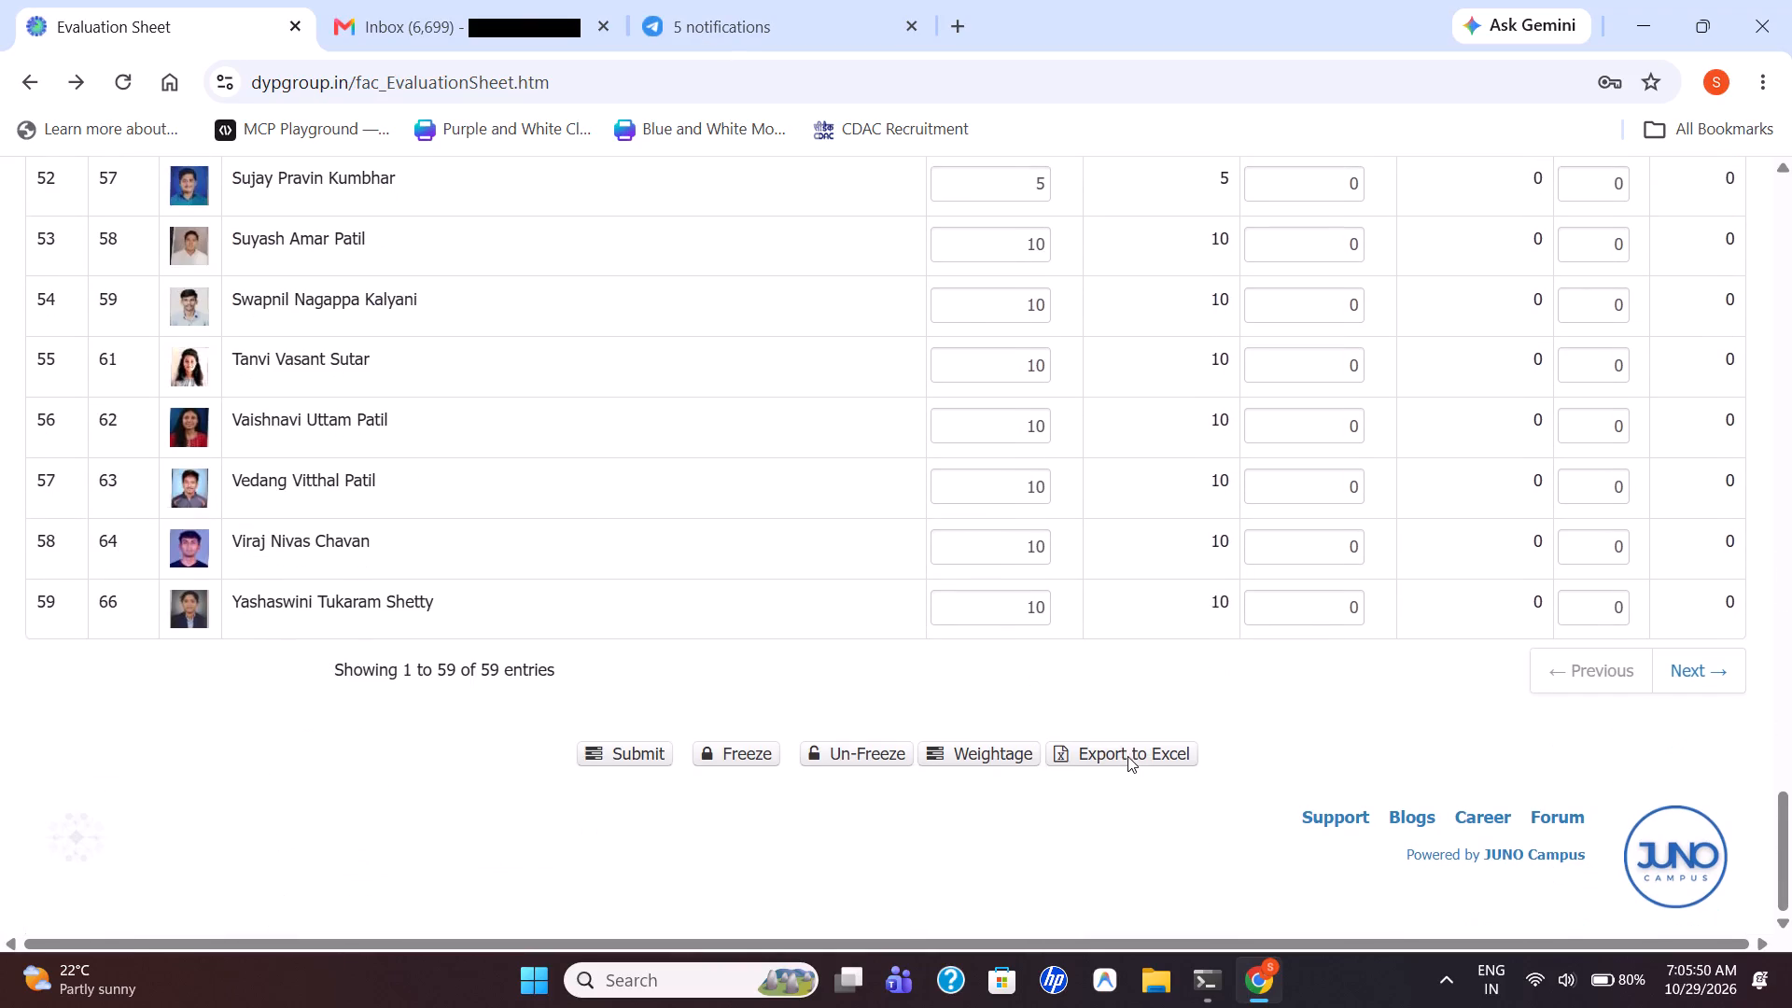
{"action": "left_click", "coordinate": [621, 763]}
{"action": "left_click", "coordinate": [614, 753]}
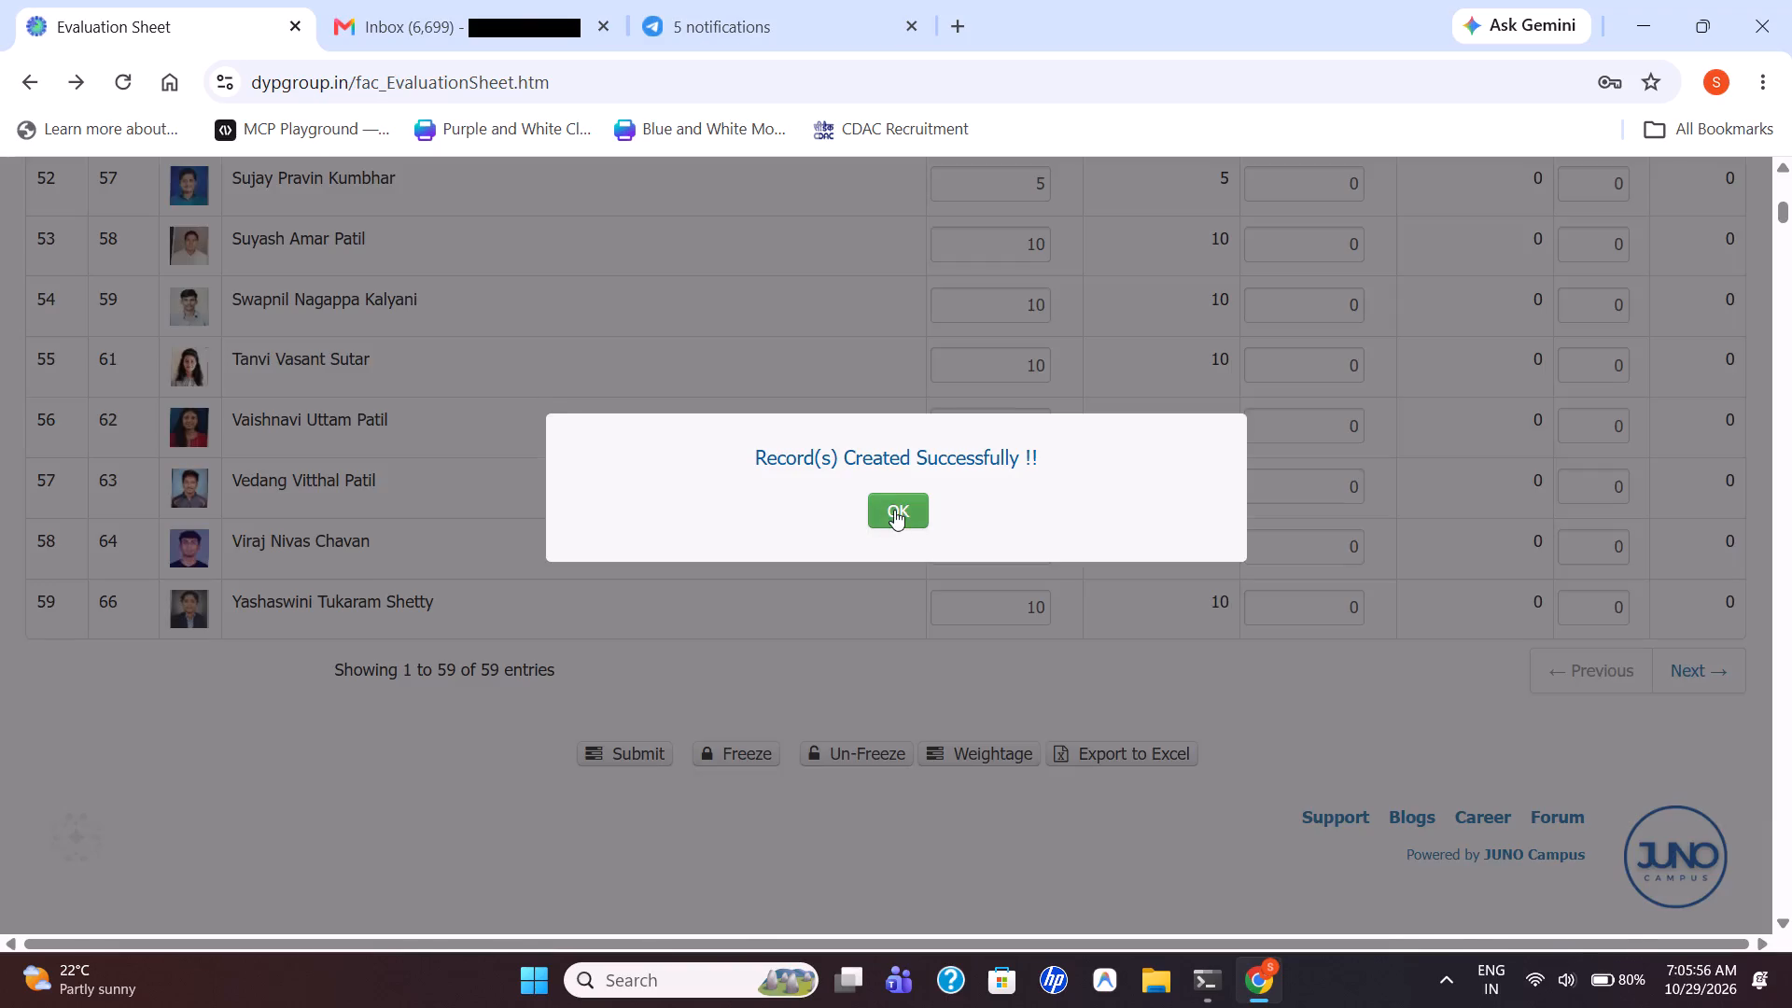
{"action": "left_click", "coordinate": [894, 510]}
Check the ISE I mark and total of the student with roll no. 41 in the submitted list.
{"action": "scroll", "coordinate": [1022, 683], "scroll_direction": "up", "scroll_amount": 4}
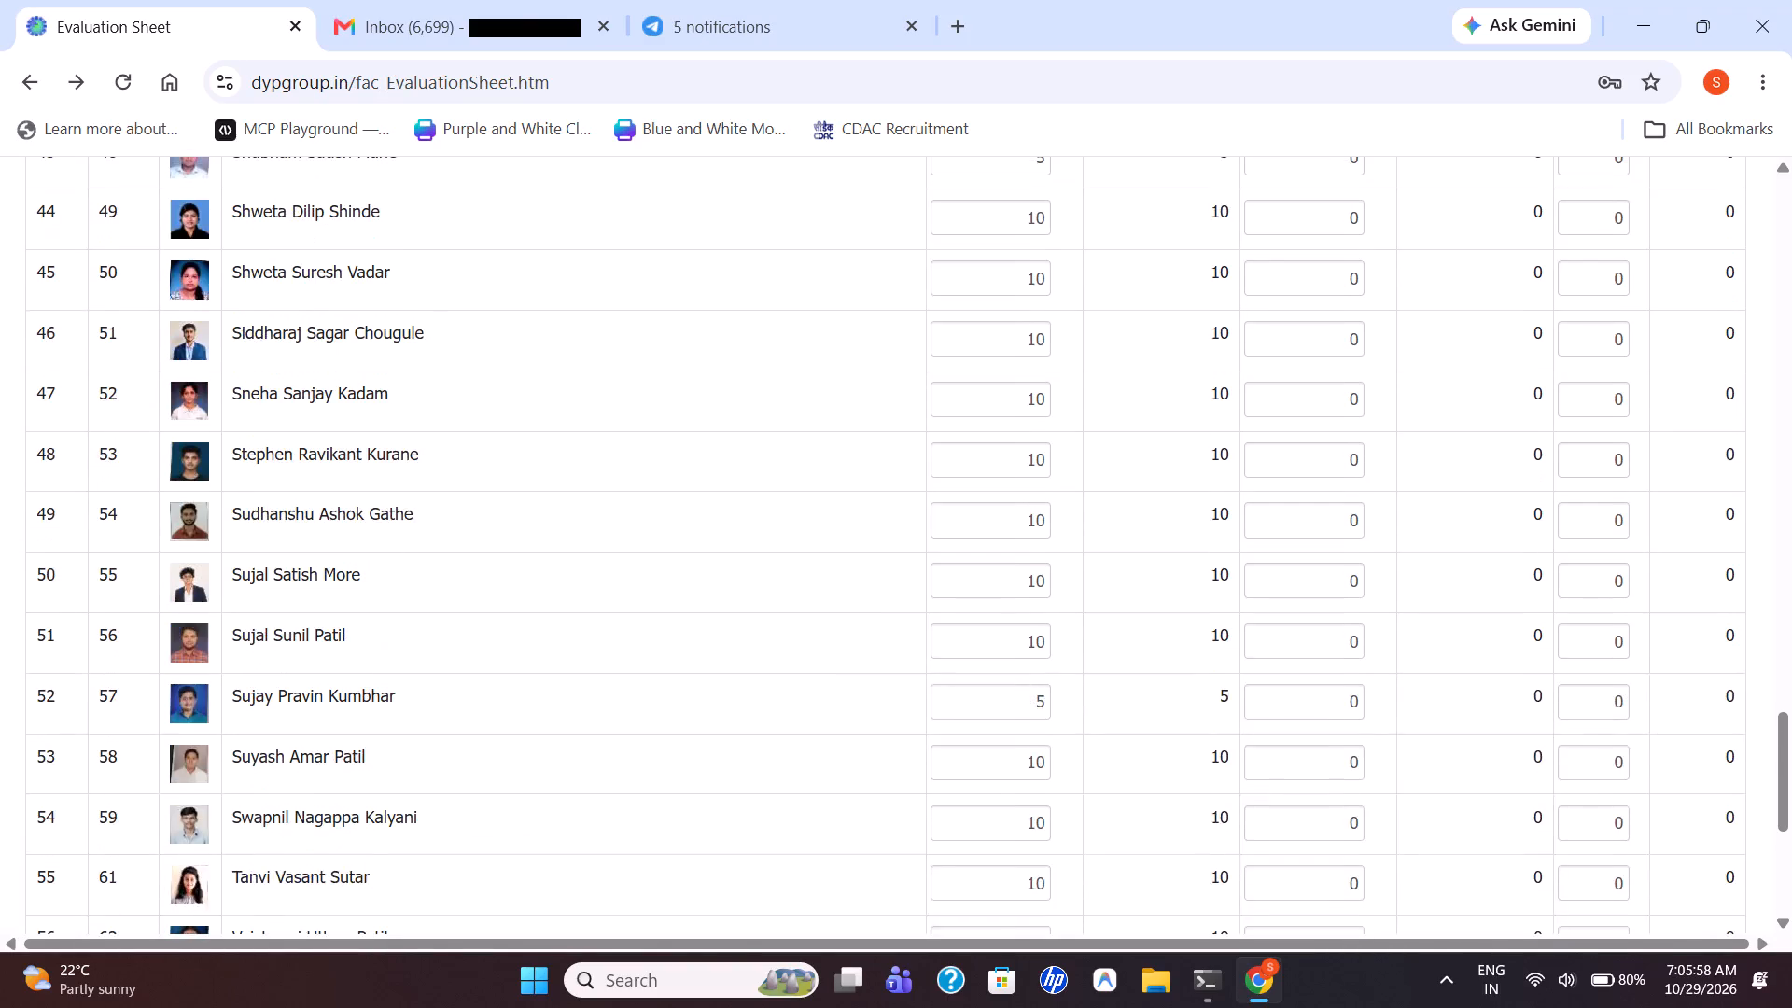
{"action": "scroll", "coordinate": [1022, 683], "scroll_direction": "up", "scroll_amount": 5}
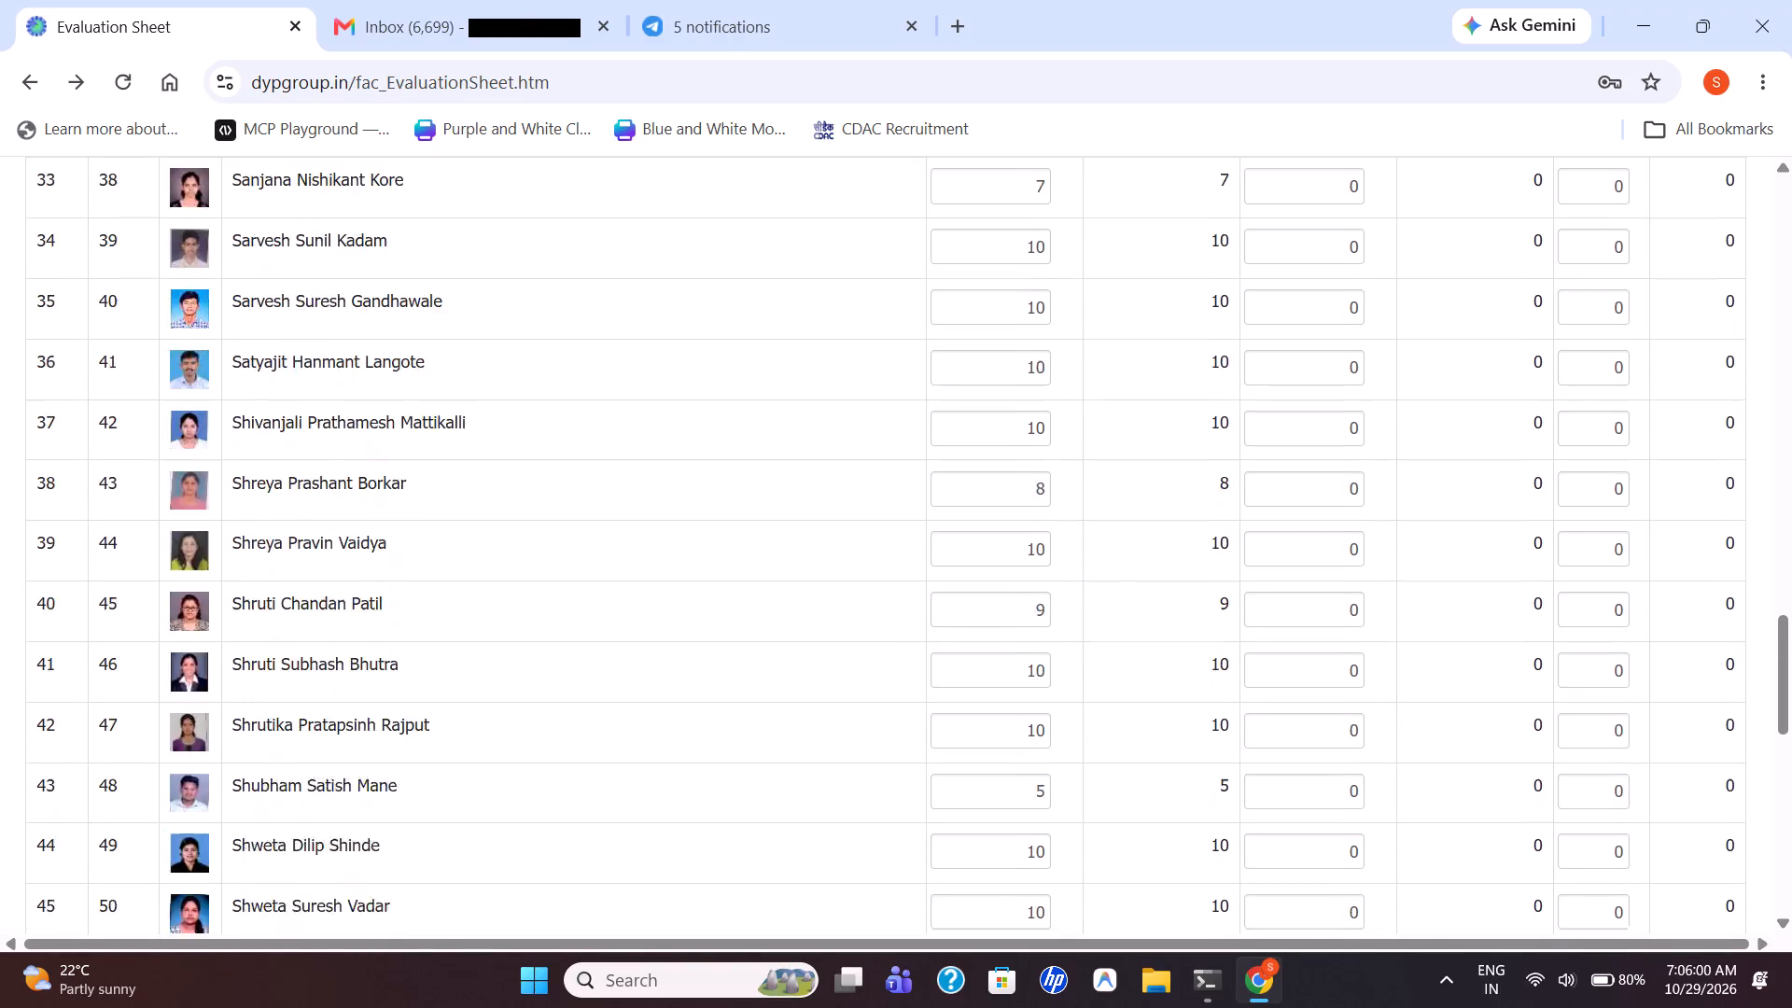
{"action": "scroll", "coordinate": [1022, 683], "scroll_direction": "up", "scroll_amount": 1}
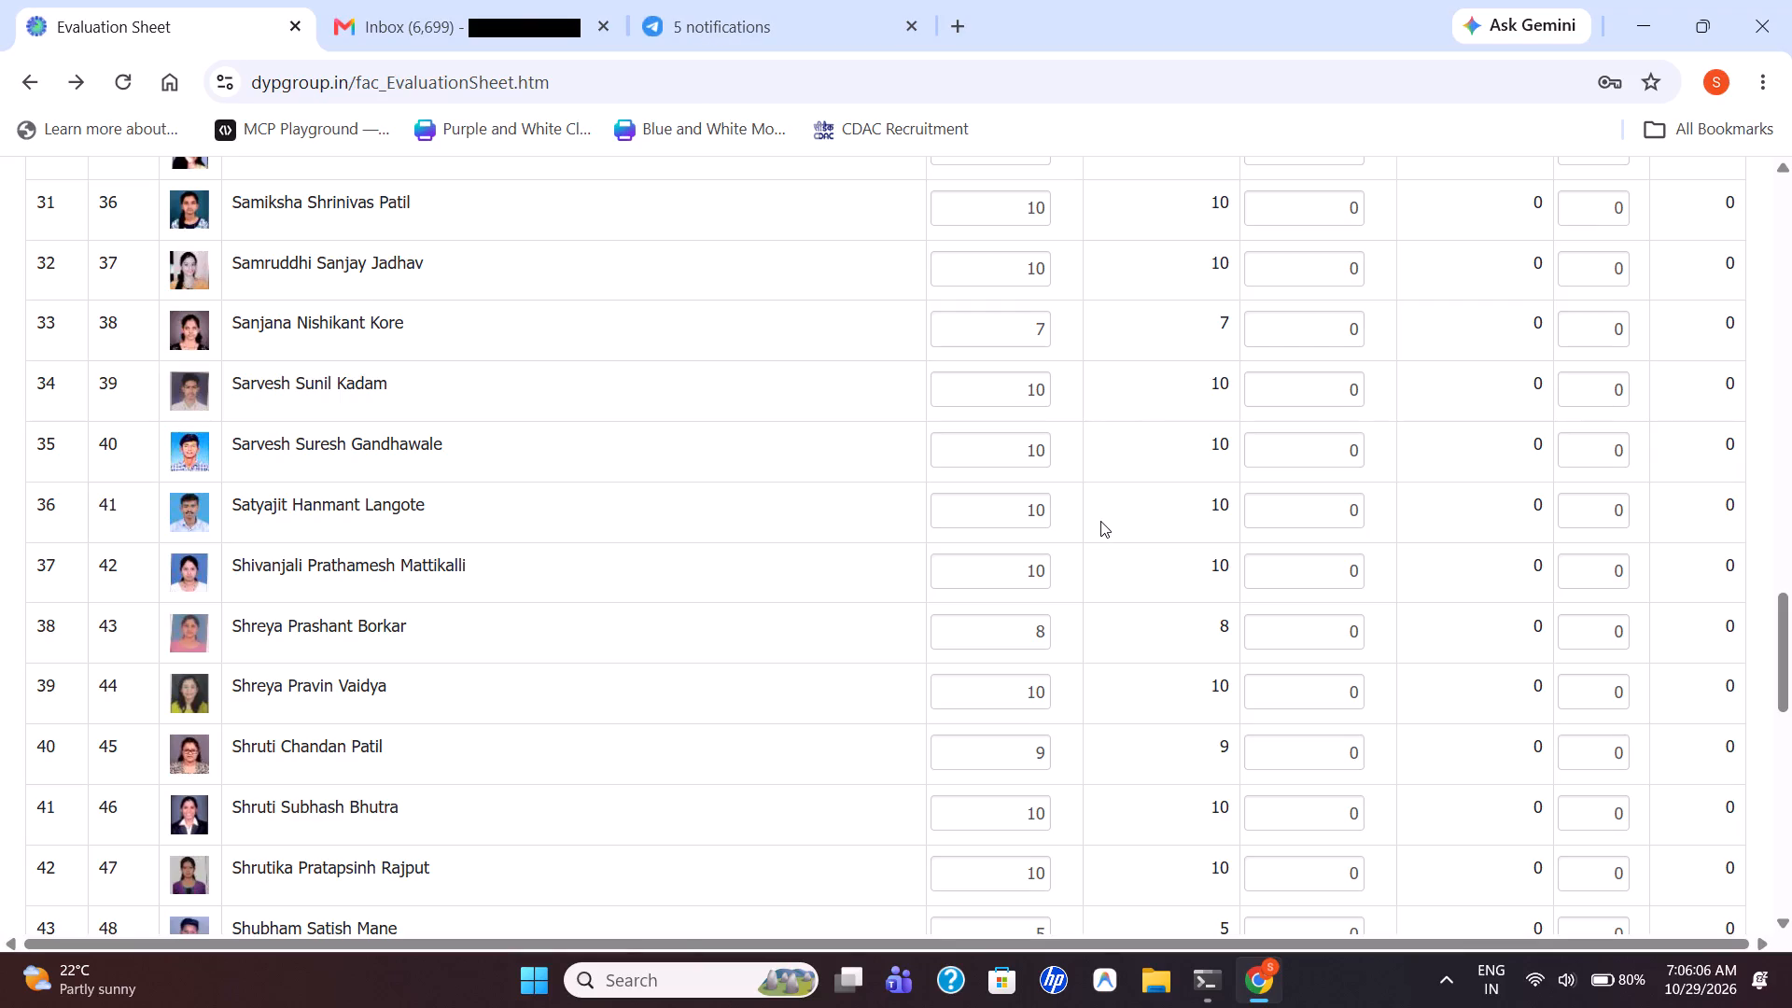
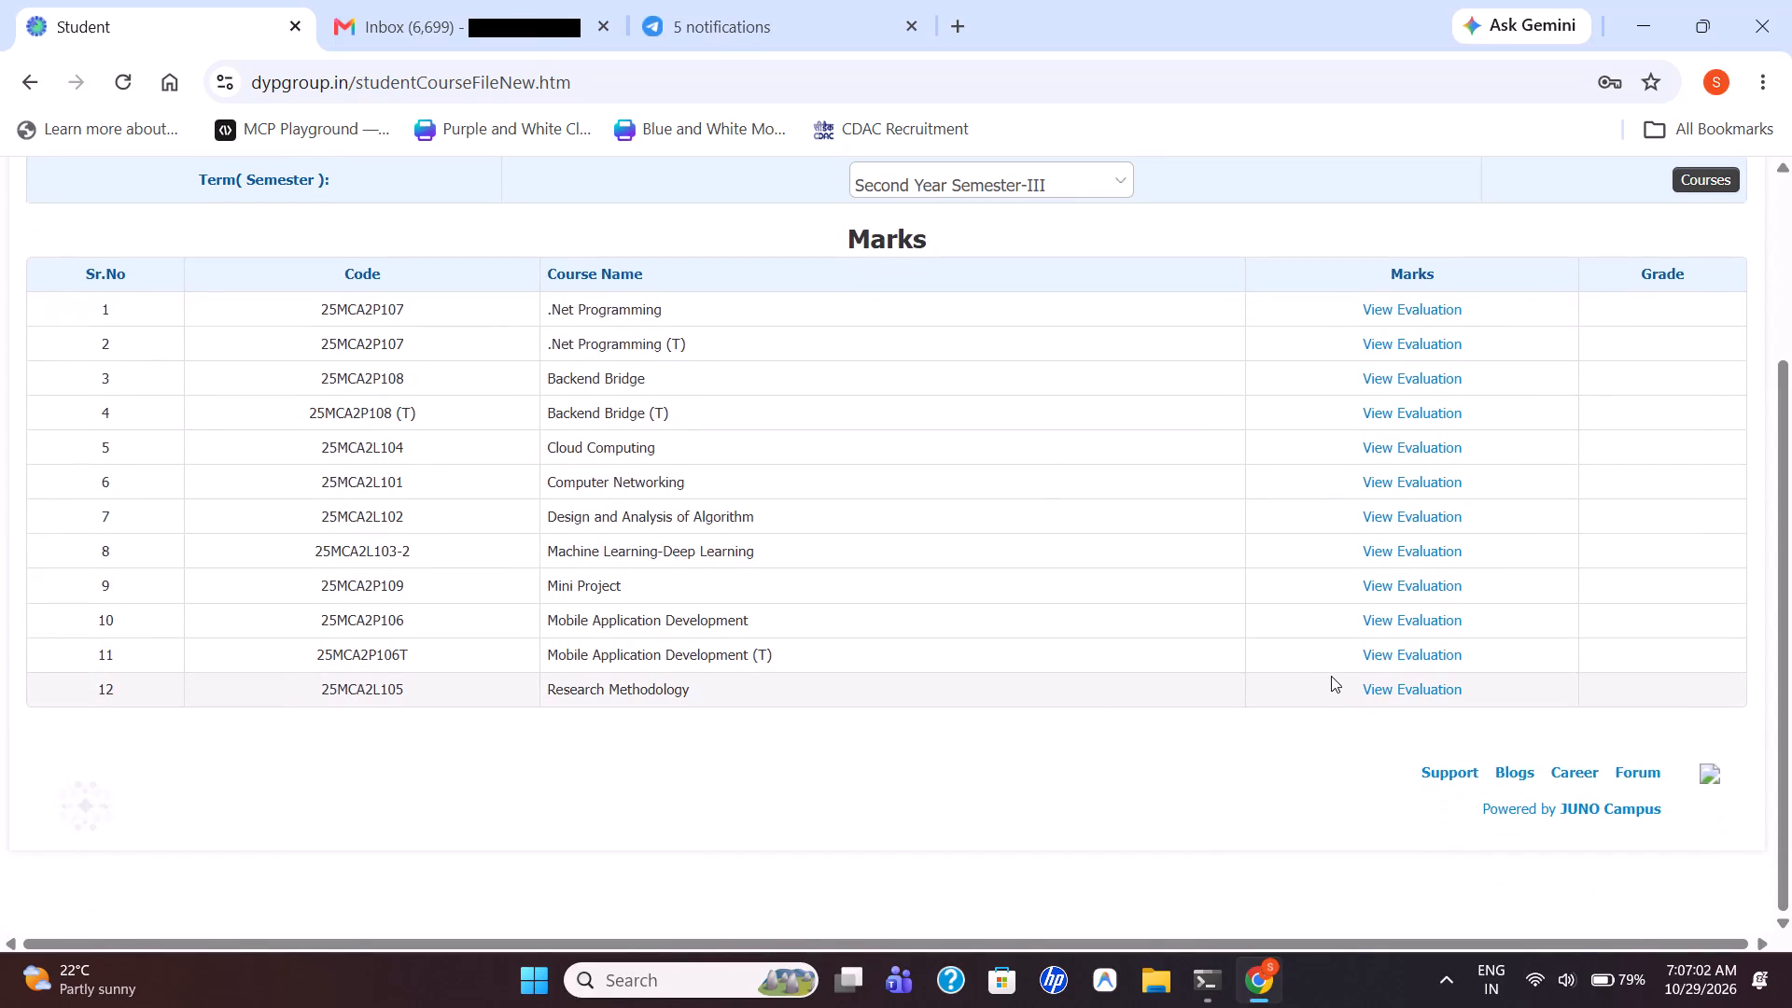
View the Research Methodology evaluation in the student's Second Year Semester-III course list and examine the ISE I marks and weightage.
{"action": "left_click", "coordinate": [1415, 689]}
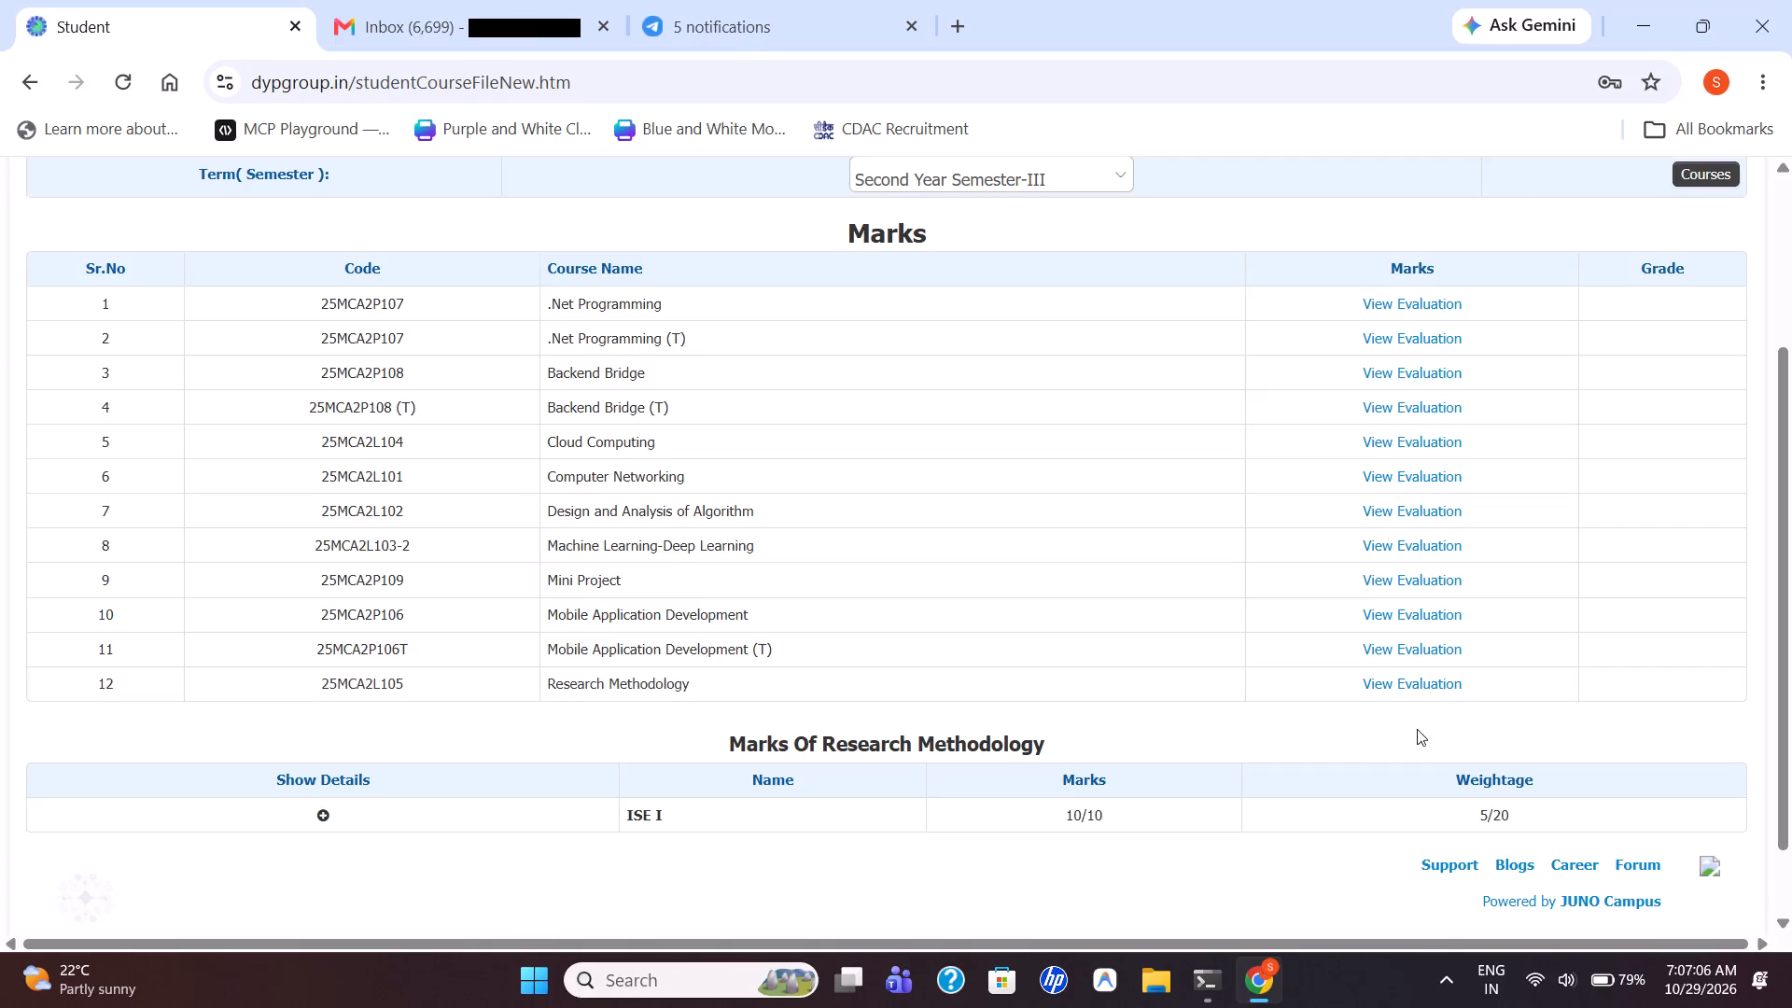
{"action": "left_click_drag", "start_coordinate": [1464, 805], "coordinate": [1545, 819]}
{"action": "left_click", "coordinate": [1545, 819]}
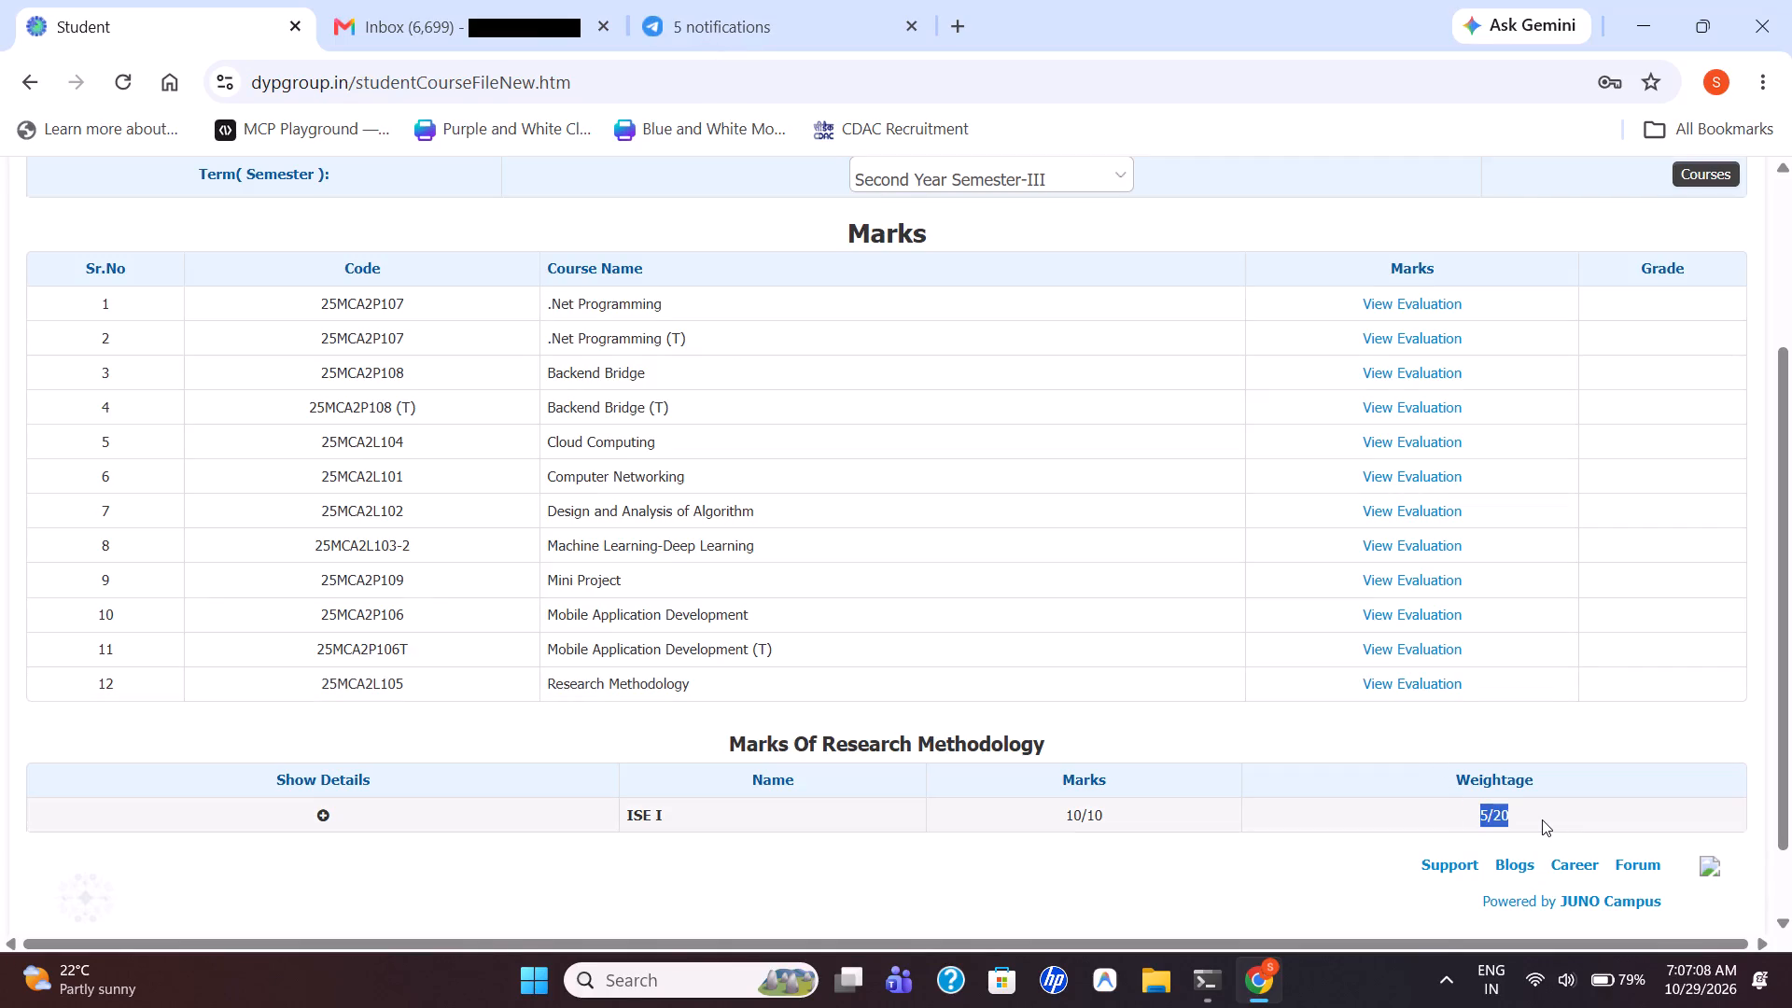
{"action": "left_click", "coordinate": [1542, 819]}
{"action": "left_click_drag", "start_coordinate": [1542, 819], "coordinate": [1474, 819]}
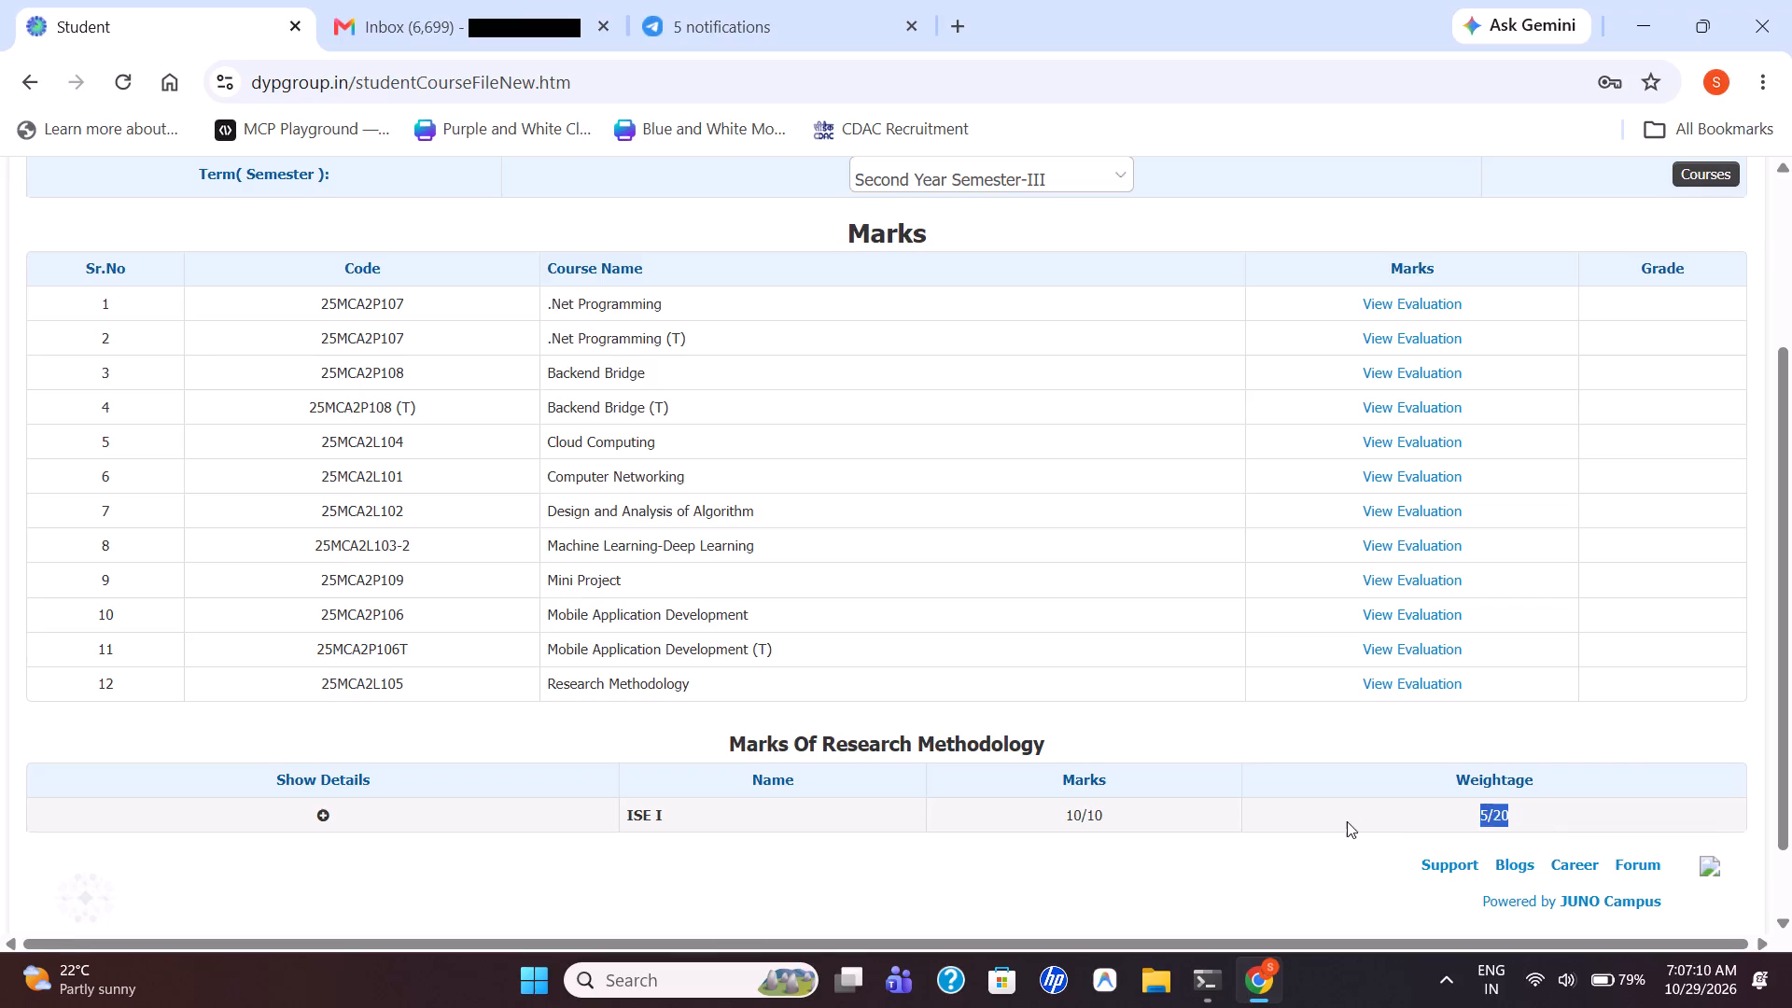
{"action": "left_click", "coordinate": [1347, 821]}
{"action": "left_click_drag", "start_coordinate": [1141, 815], "coordinate": [1020, 824]}
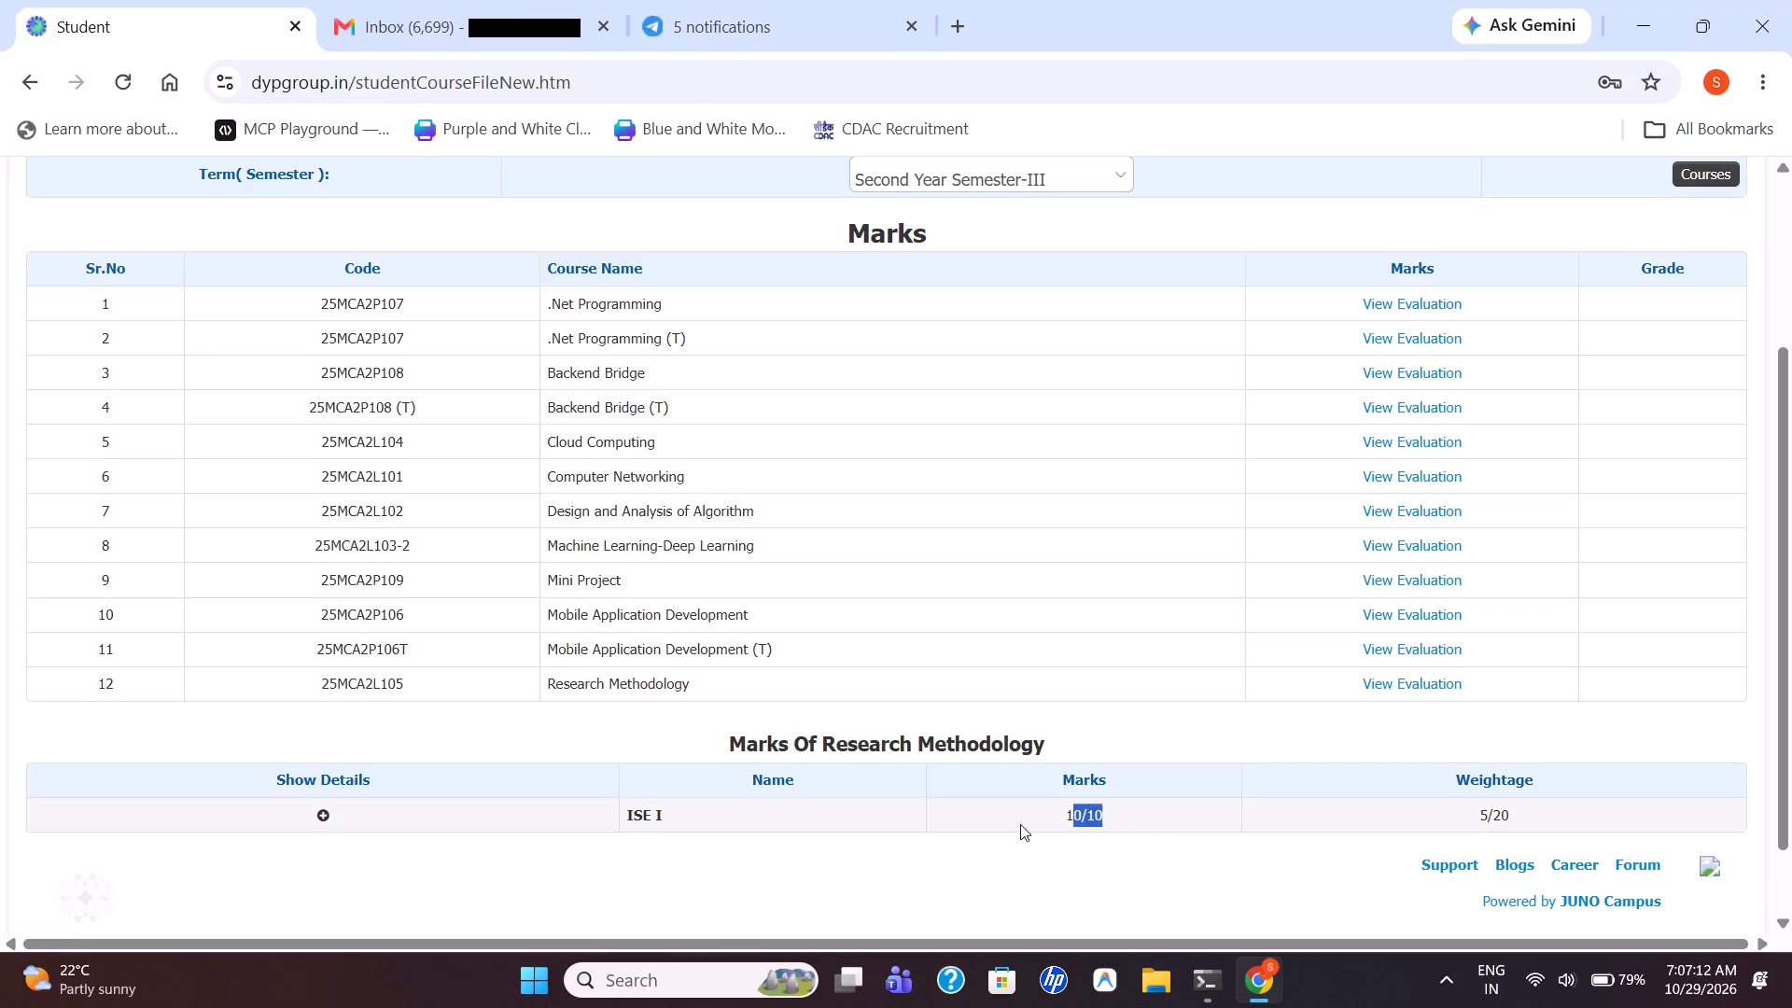
{"action": "left_click_drag", "start_coordinate": [1020, 824], "coordinate": [992, 824]}
{"action": "left_click", "coordinate": [1028, 877]}
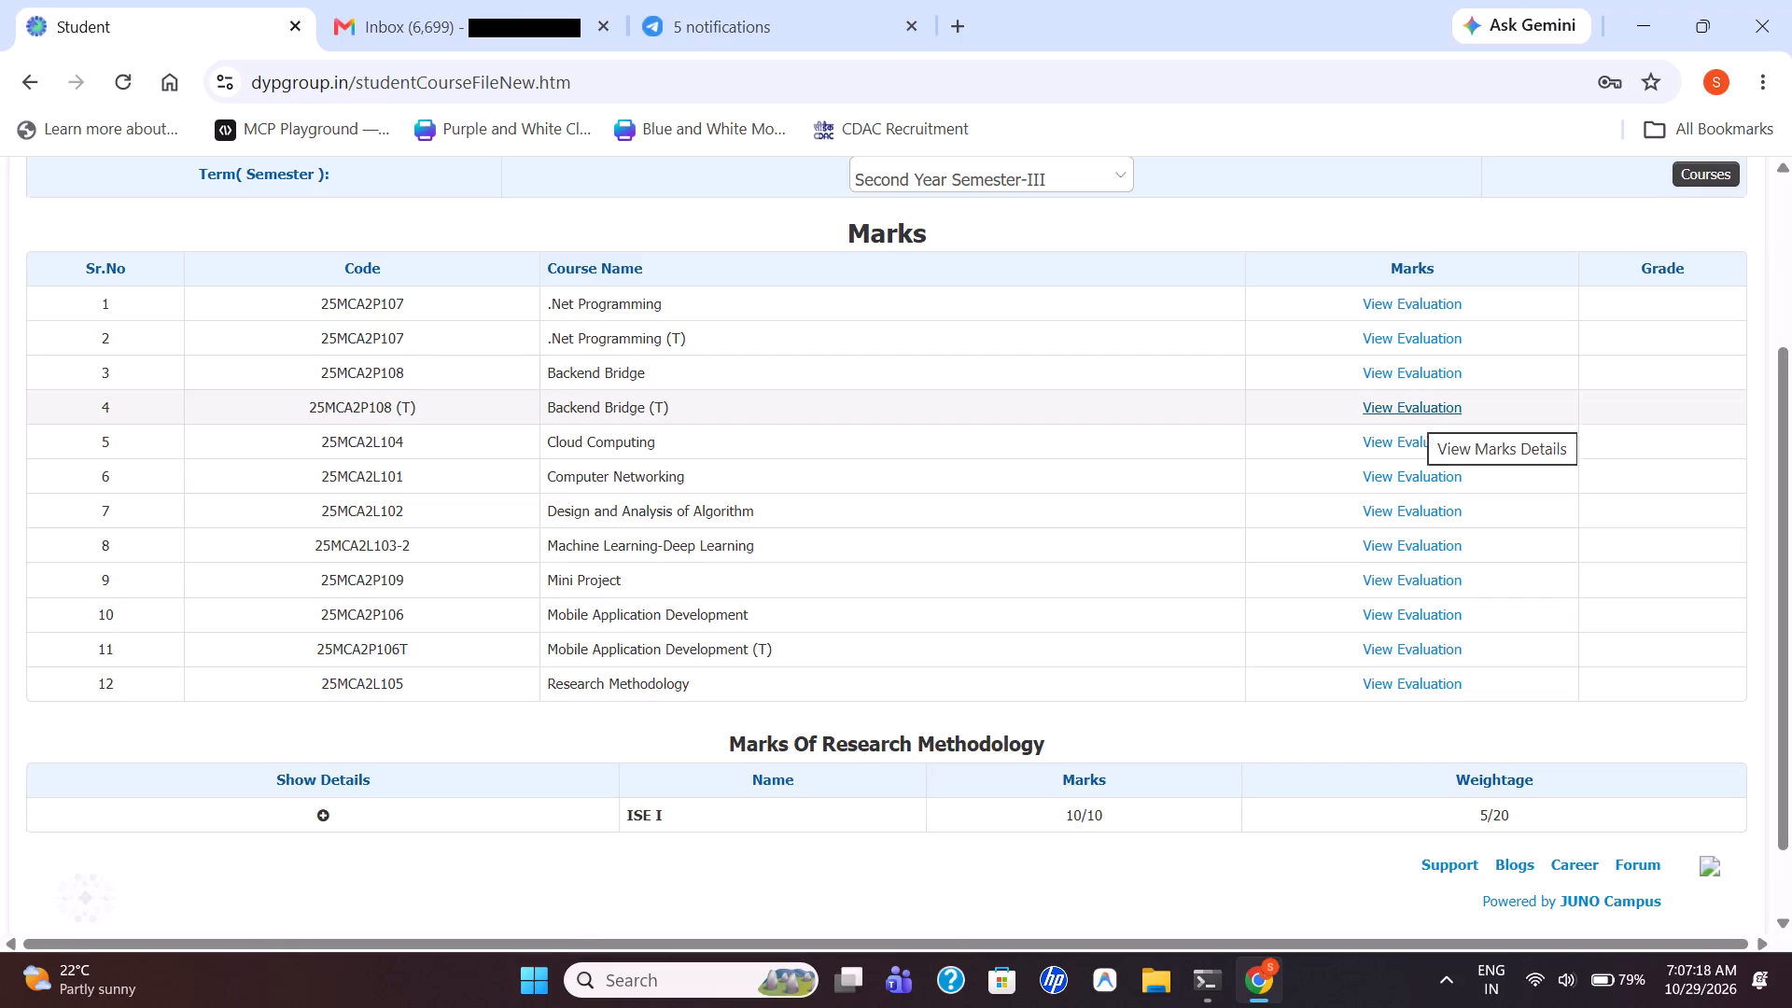
View the evaluations of Cloud Computing, Design and Analysis of Algorithm, and Machine Learning-Deep Learning to compare their marks and weightage.
{"action": "left_click", "coordinate": [1416, 441]}
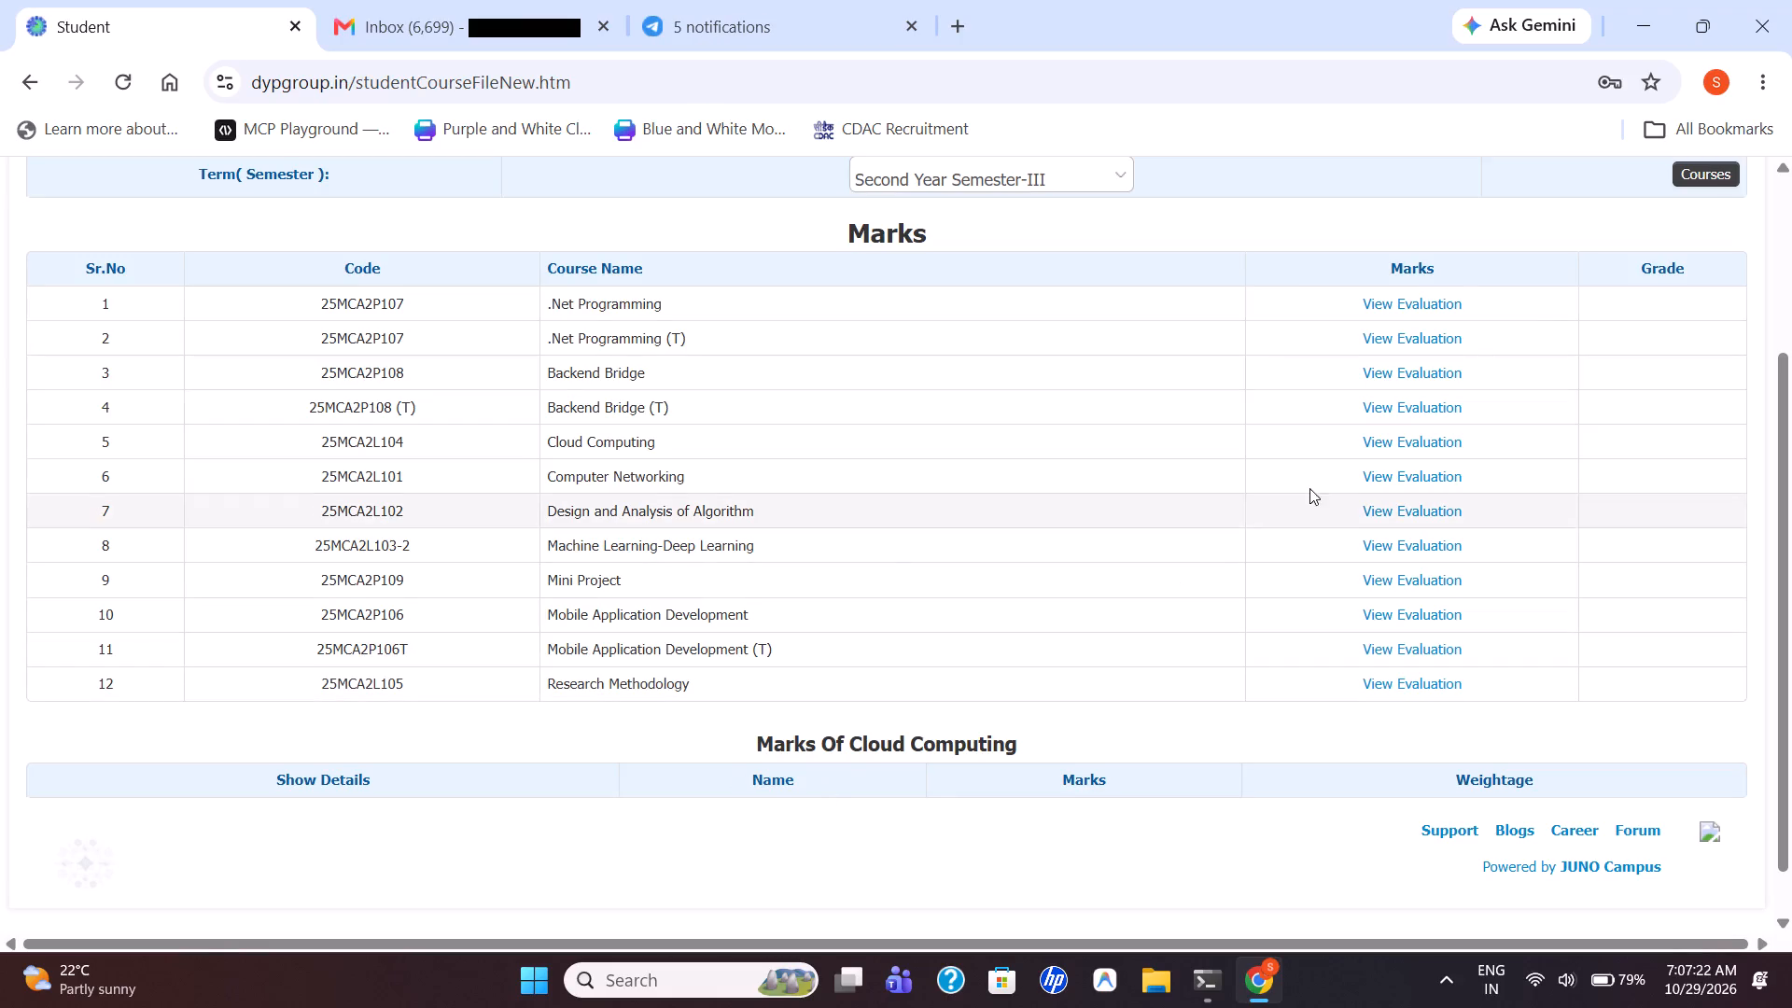
{"action": "left_click", "coordinate": [1379, 509]}
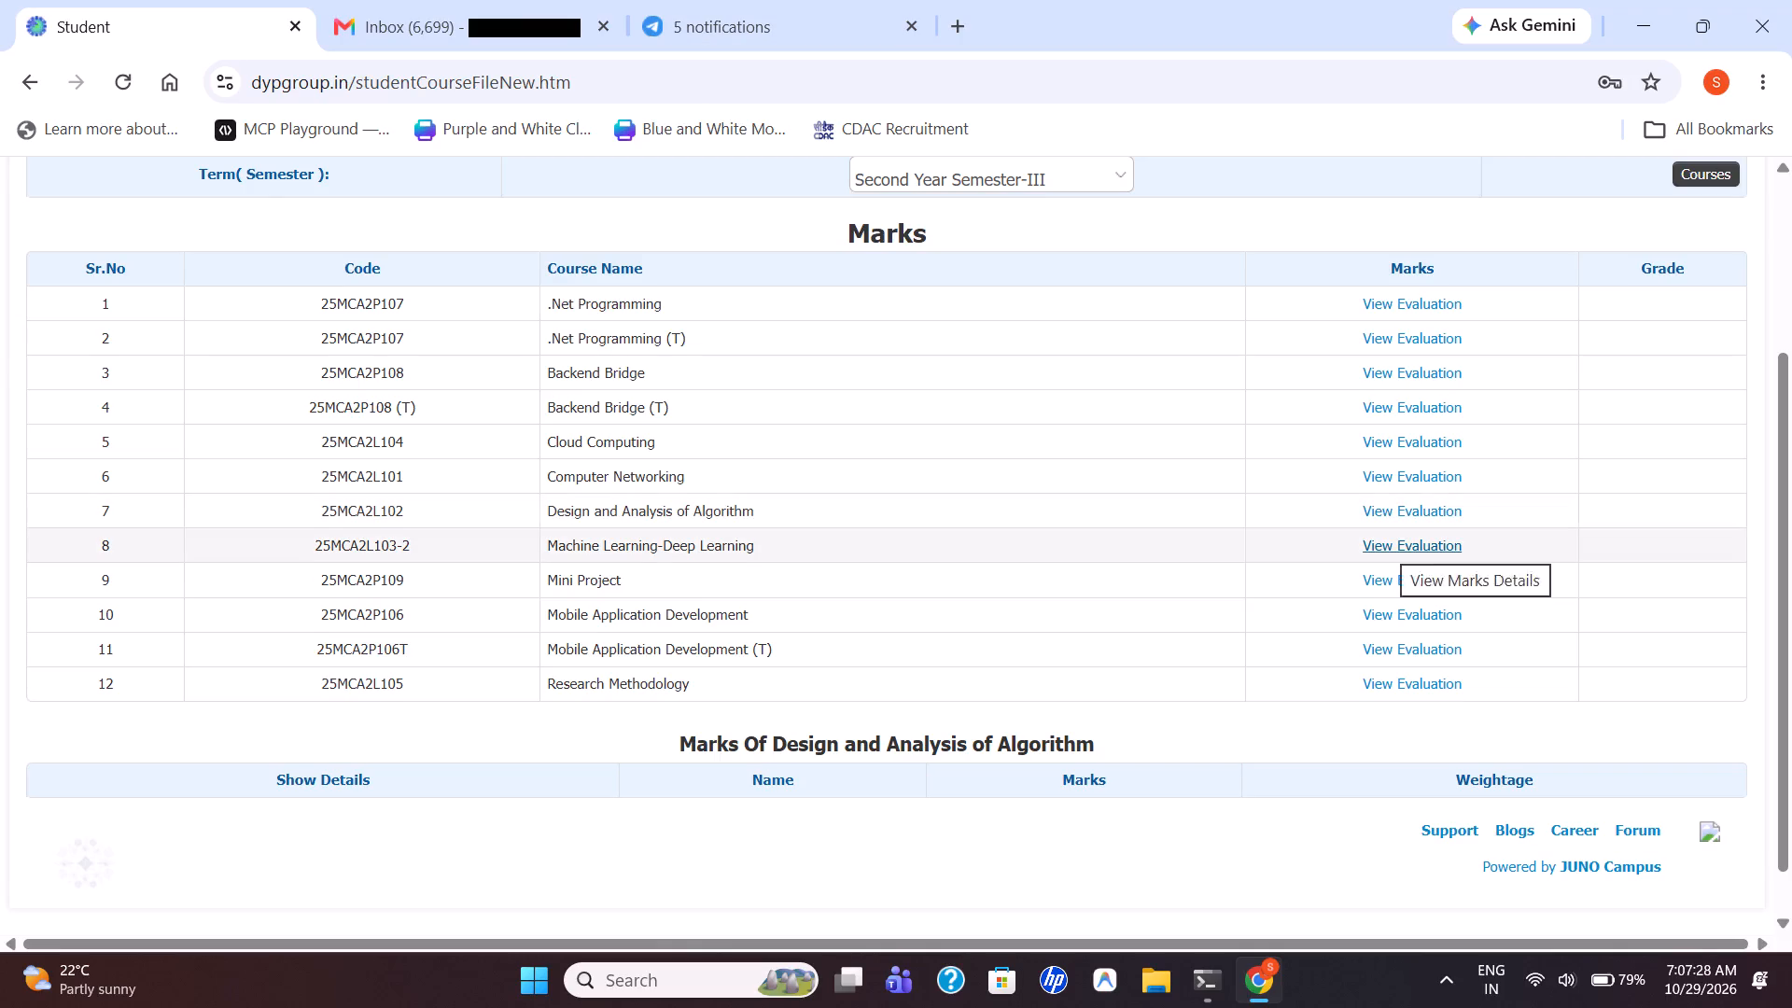
{"action": "left_click", "coordinate": [1388, 544]}
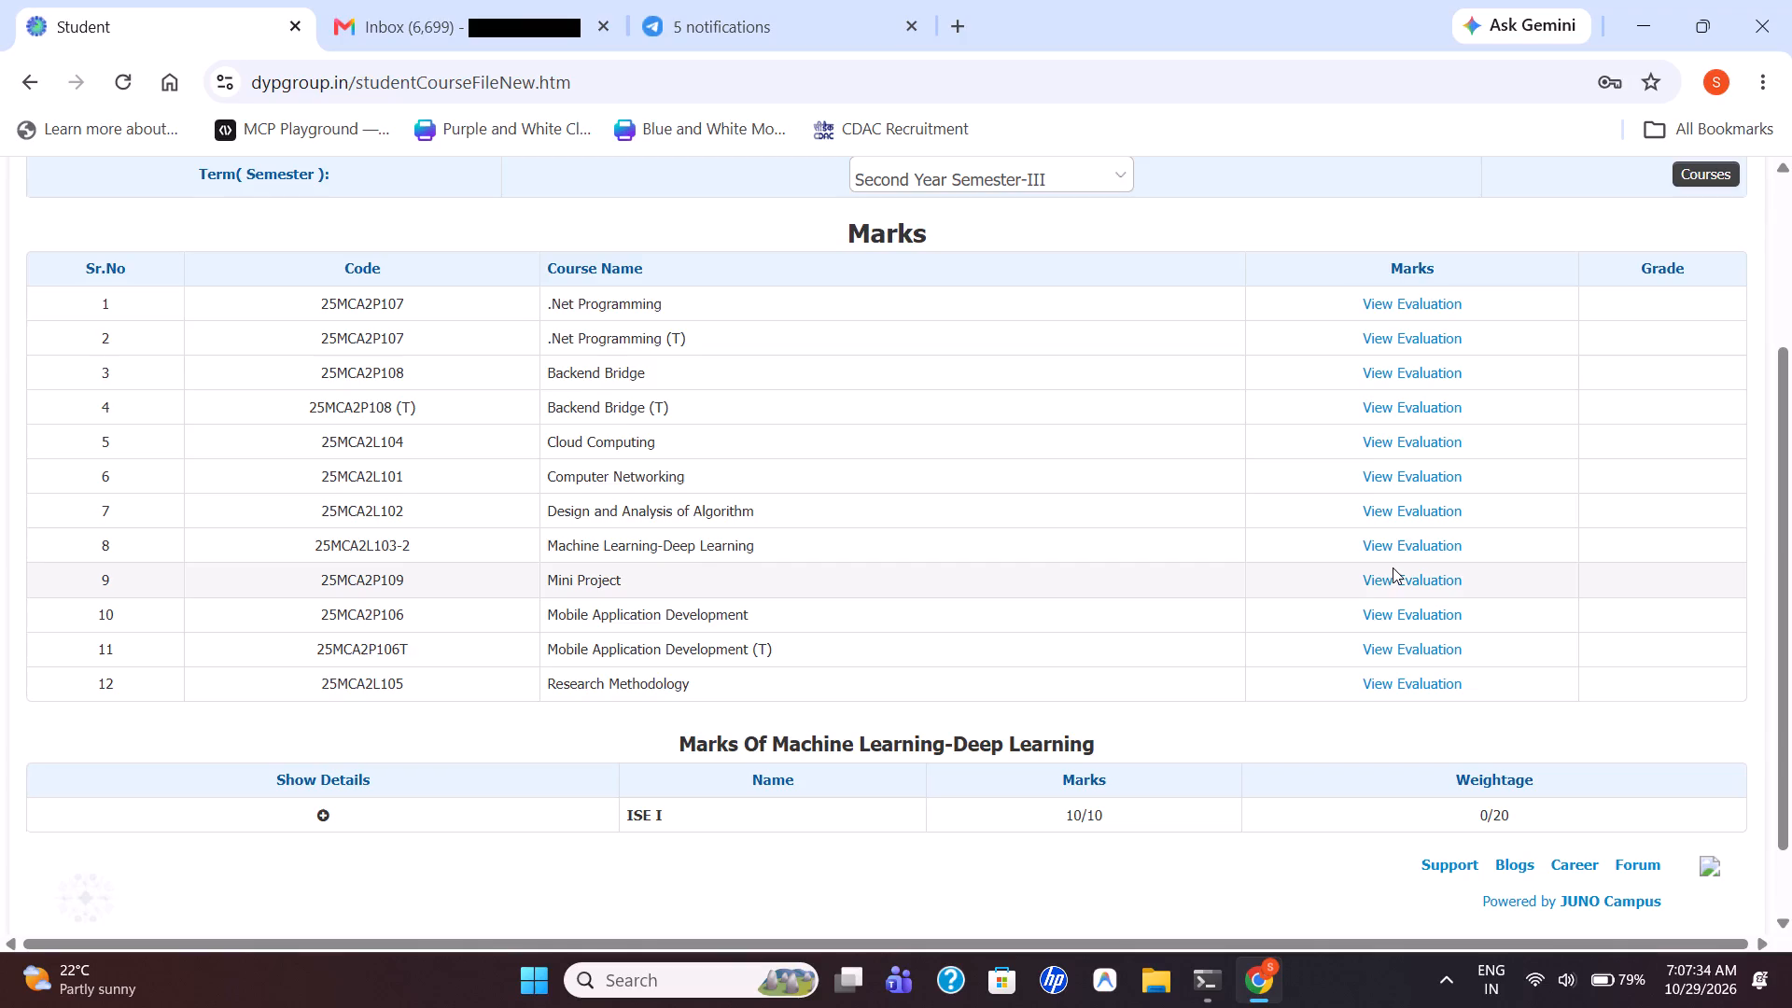
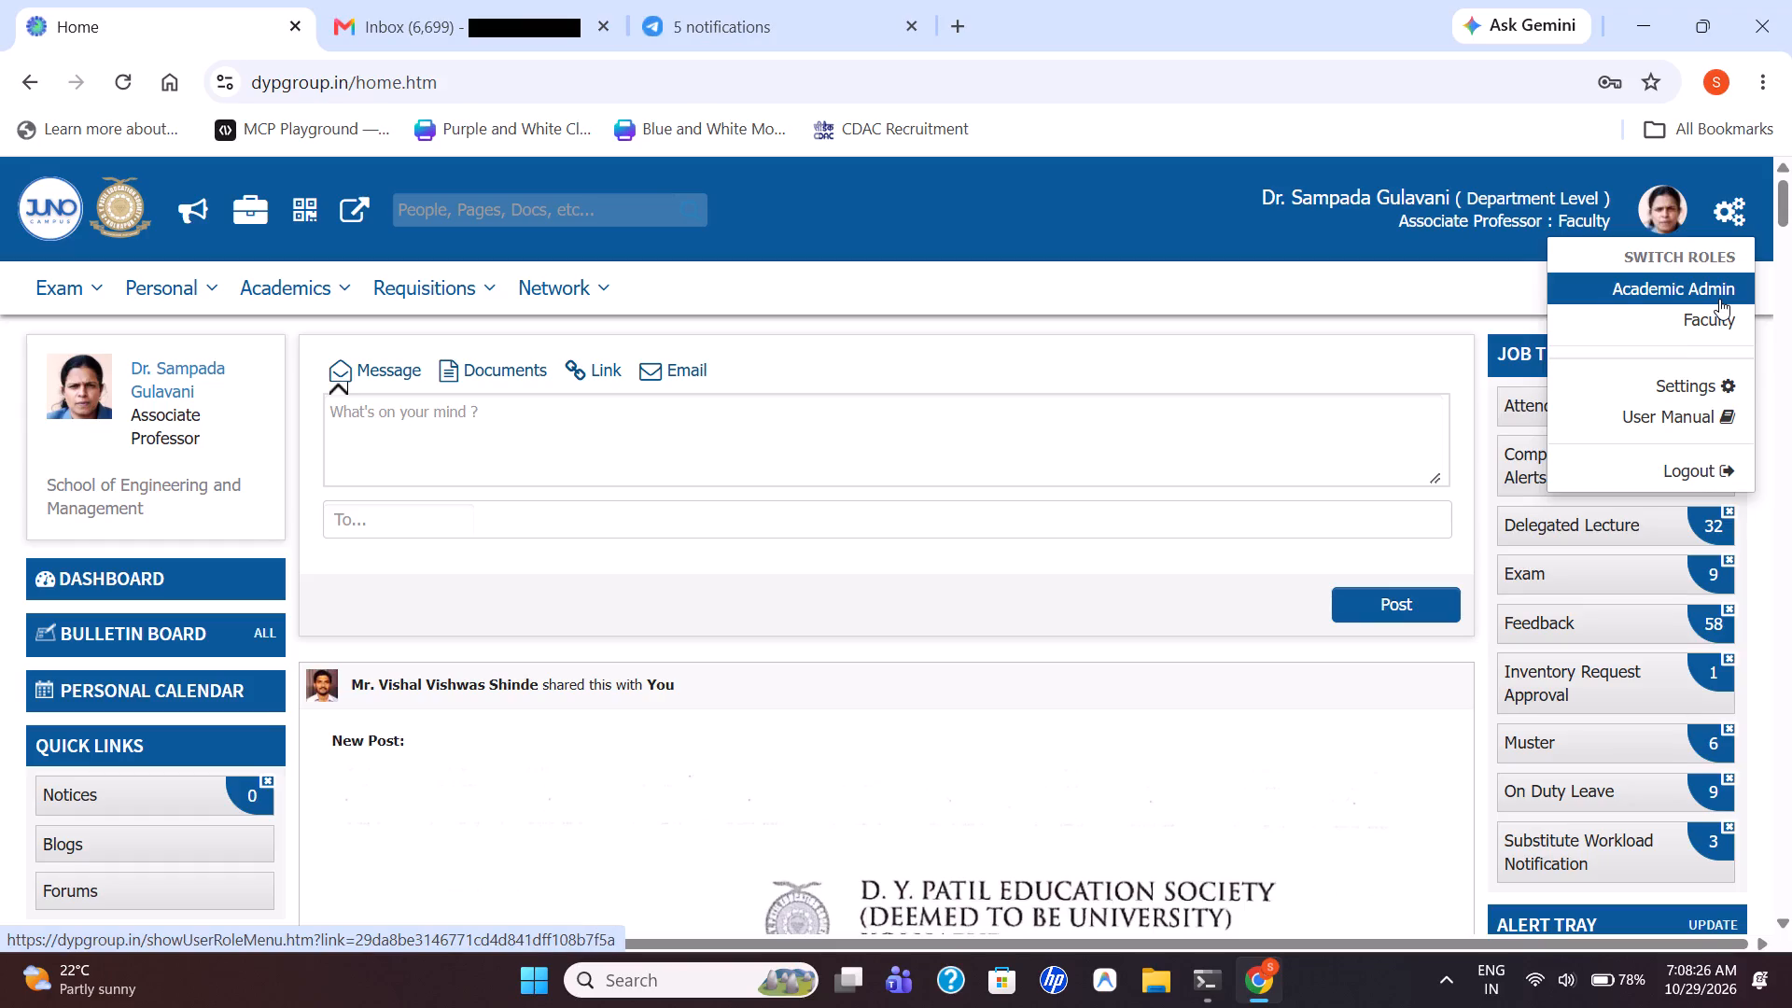
Look over the faculty home page, examining the job and alert trays, the Academics options and the Regular Exam Form Submission circular.
{"action": "left_click", "coordinate": [1343, 278]}
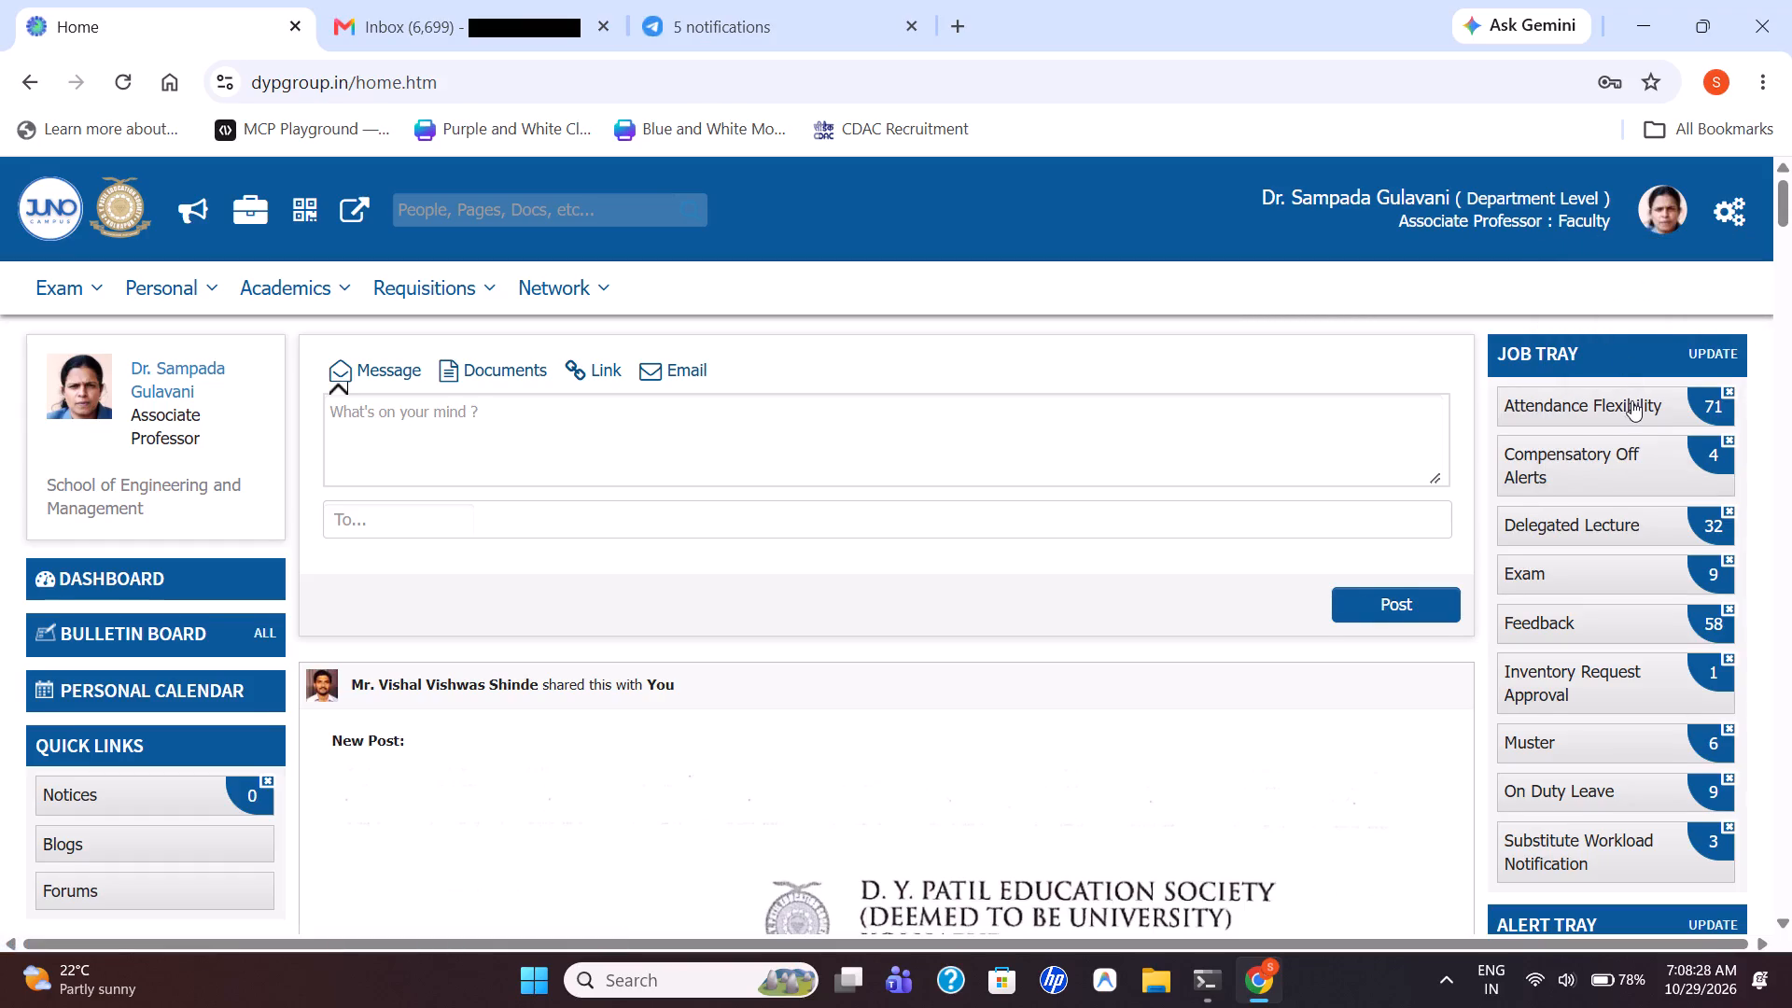
{"action": "scroll", "coordinate": [1631, 405], "scroll_direction": "down", "scroll_amount": 4}
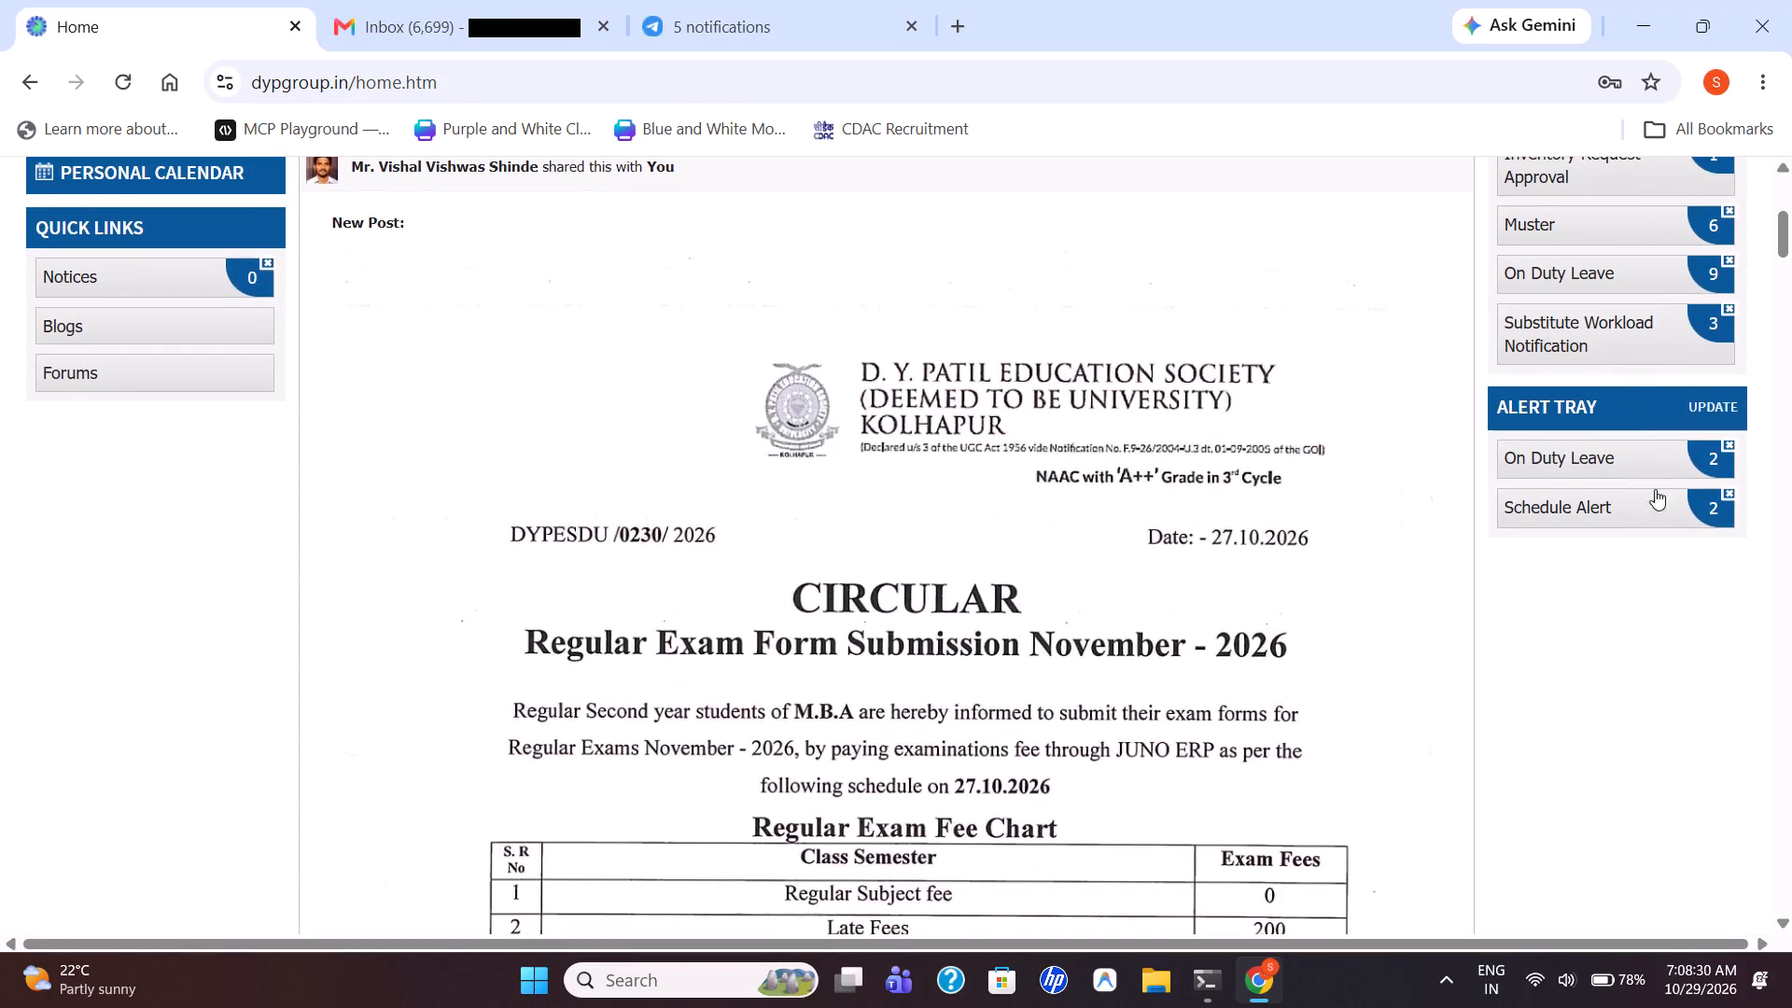
{"action": "scroll", "coordinate": [1661, 561], "scroll_direction": "up", "scroll_amount": 6}
{"action": "scroll", "coordinate": [1592, 476], "scroll_direction": "up", "scroll_amount": 4}
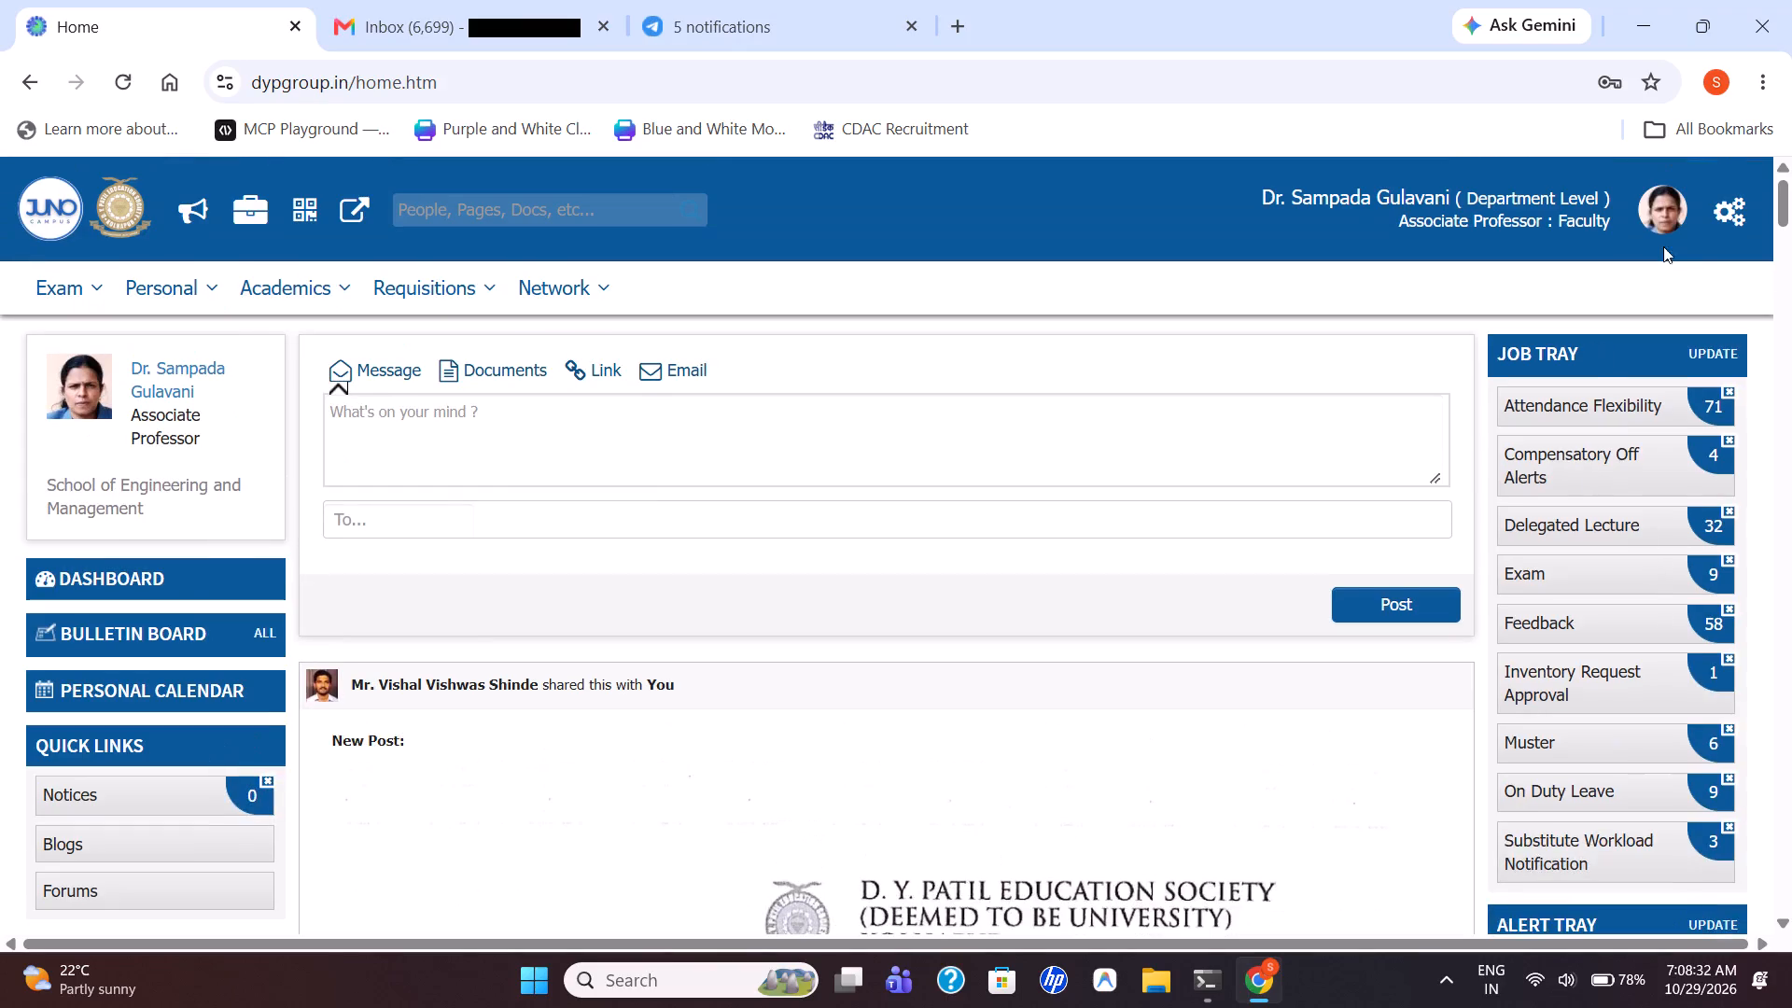
{"action": "scroll", "coordinate": [452, 572], "scroll_direction": "down", "scroll_amount": 2}
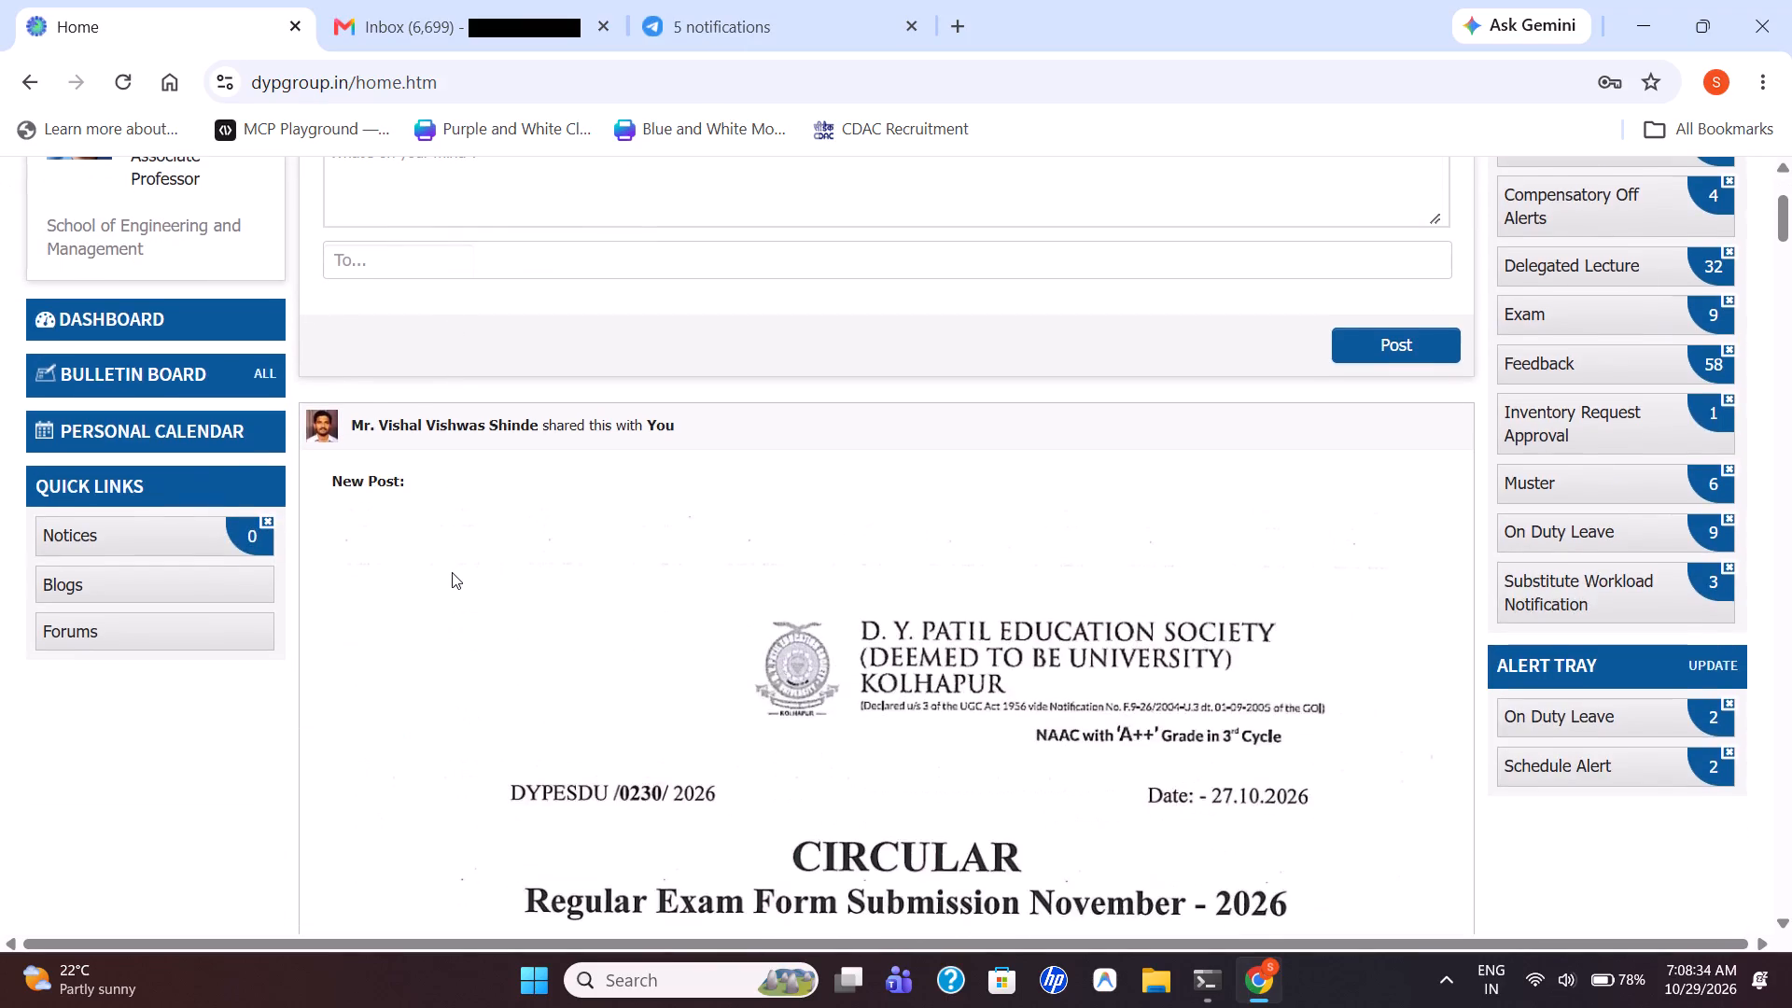
{"action": "scroll", "coordinate": [452, 572], "scroll_direction": "up", "scroll_amount": 7}
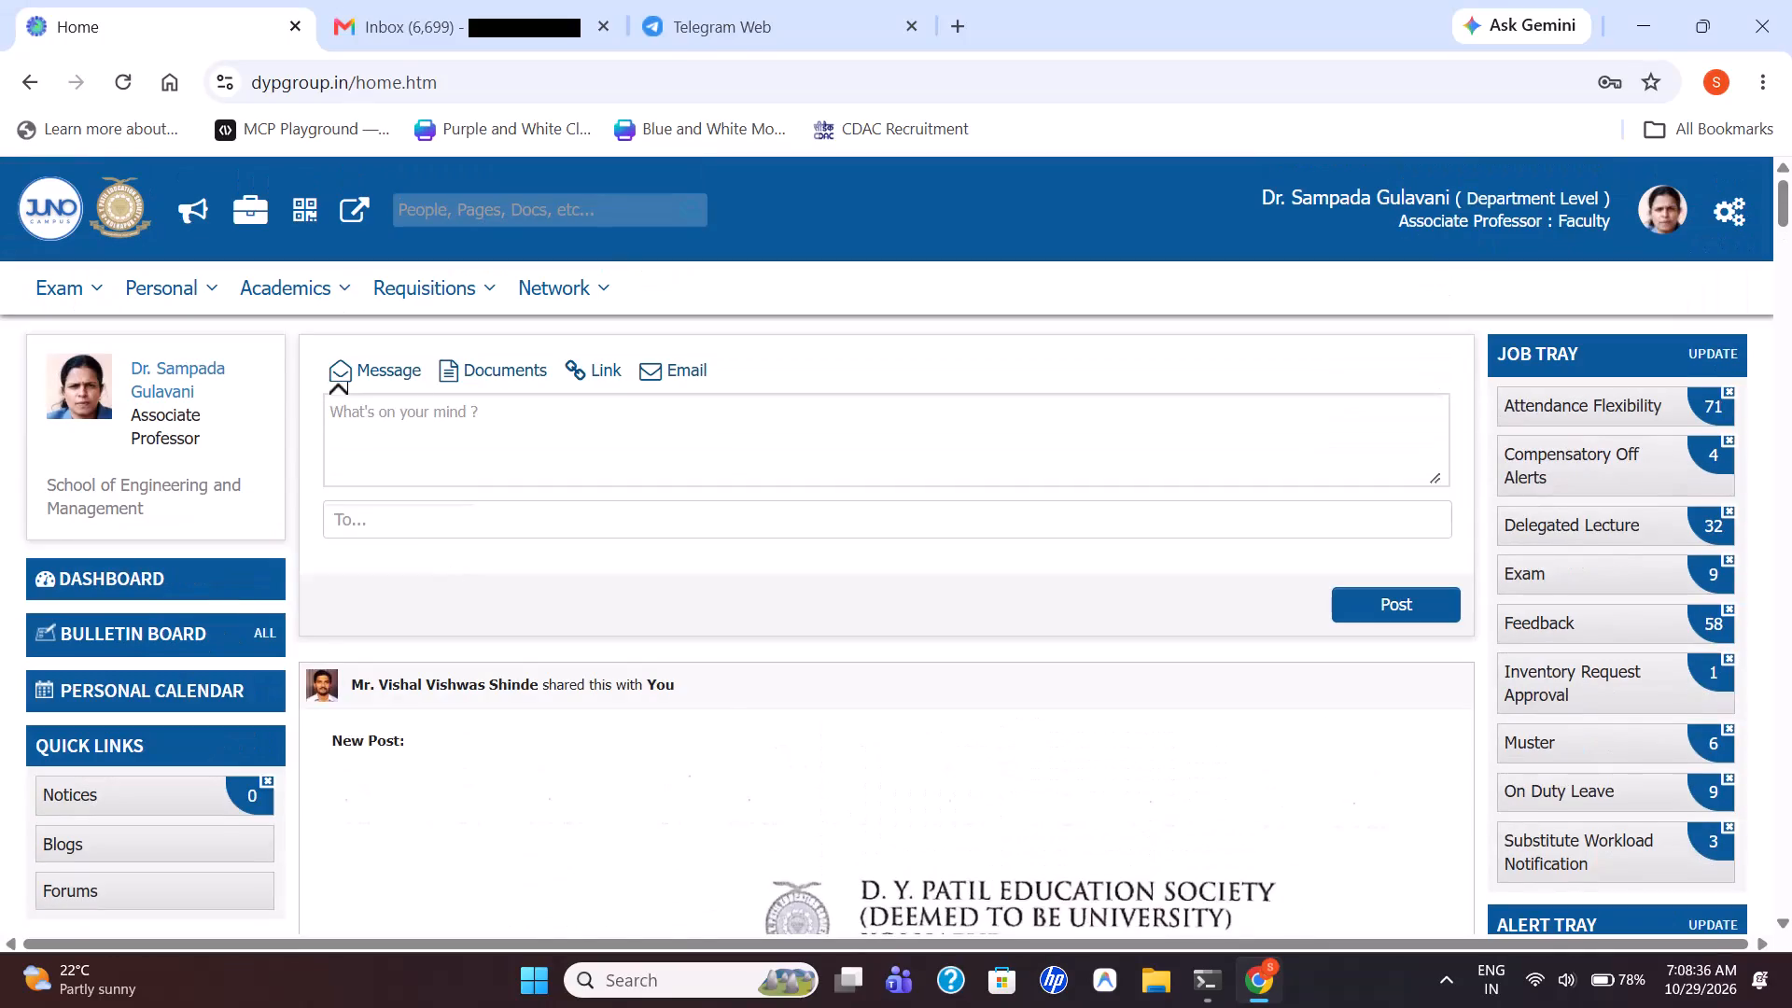
{"action": "left_click", "coordinate": [275, 298]}
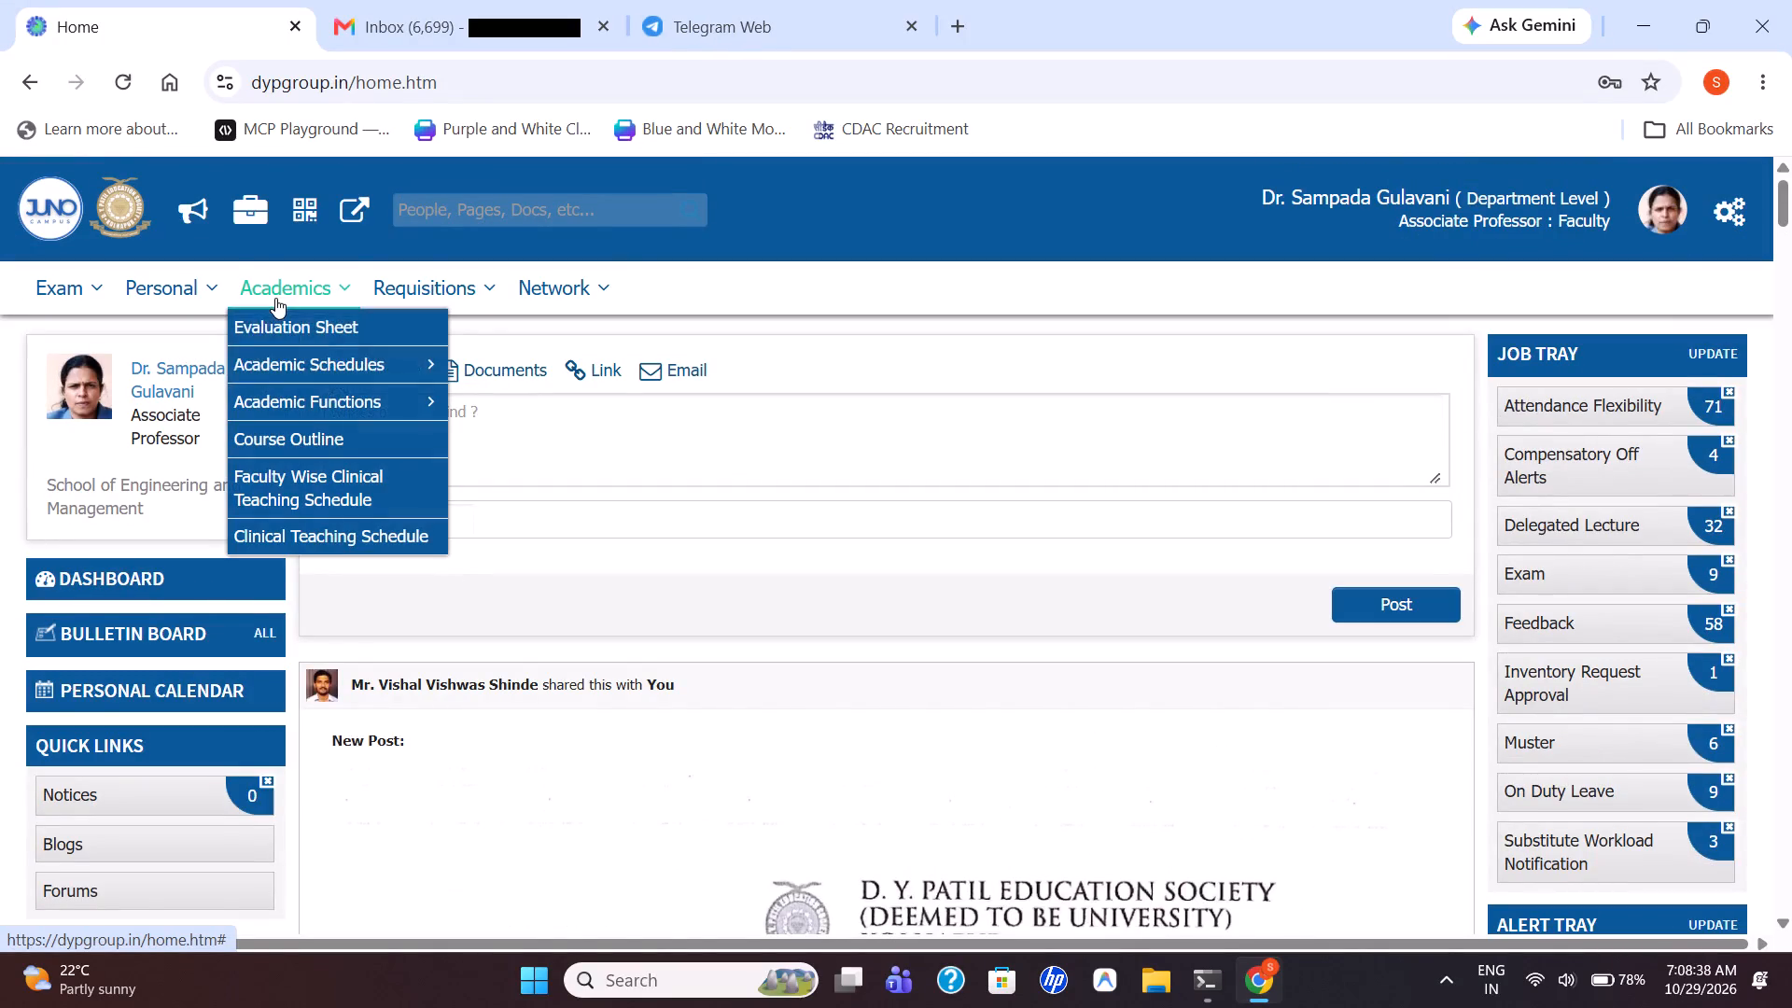
{"action": "left_click", "coordinate": [698, 304]}
{"action": "scroll", "coordinate": [687, 304], "scroll_direction": "down", "scroll_amount": 7}
{"action": "scroll", "coordinate": [633, 487], "scroll_direction": "down", "scroll_amount": 5}
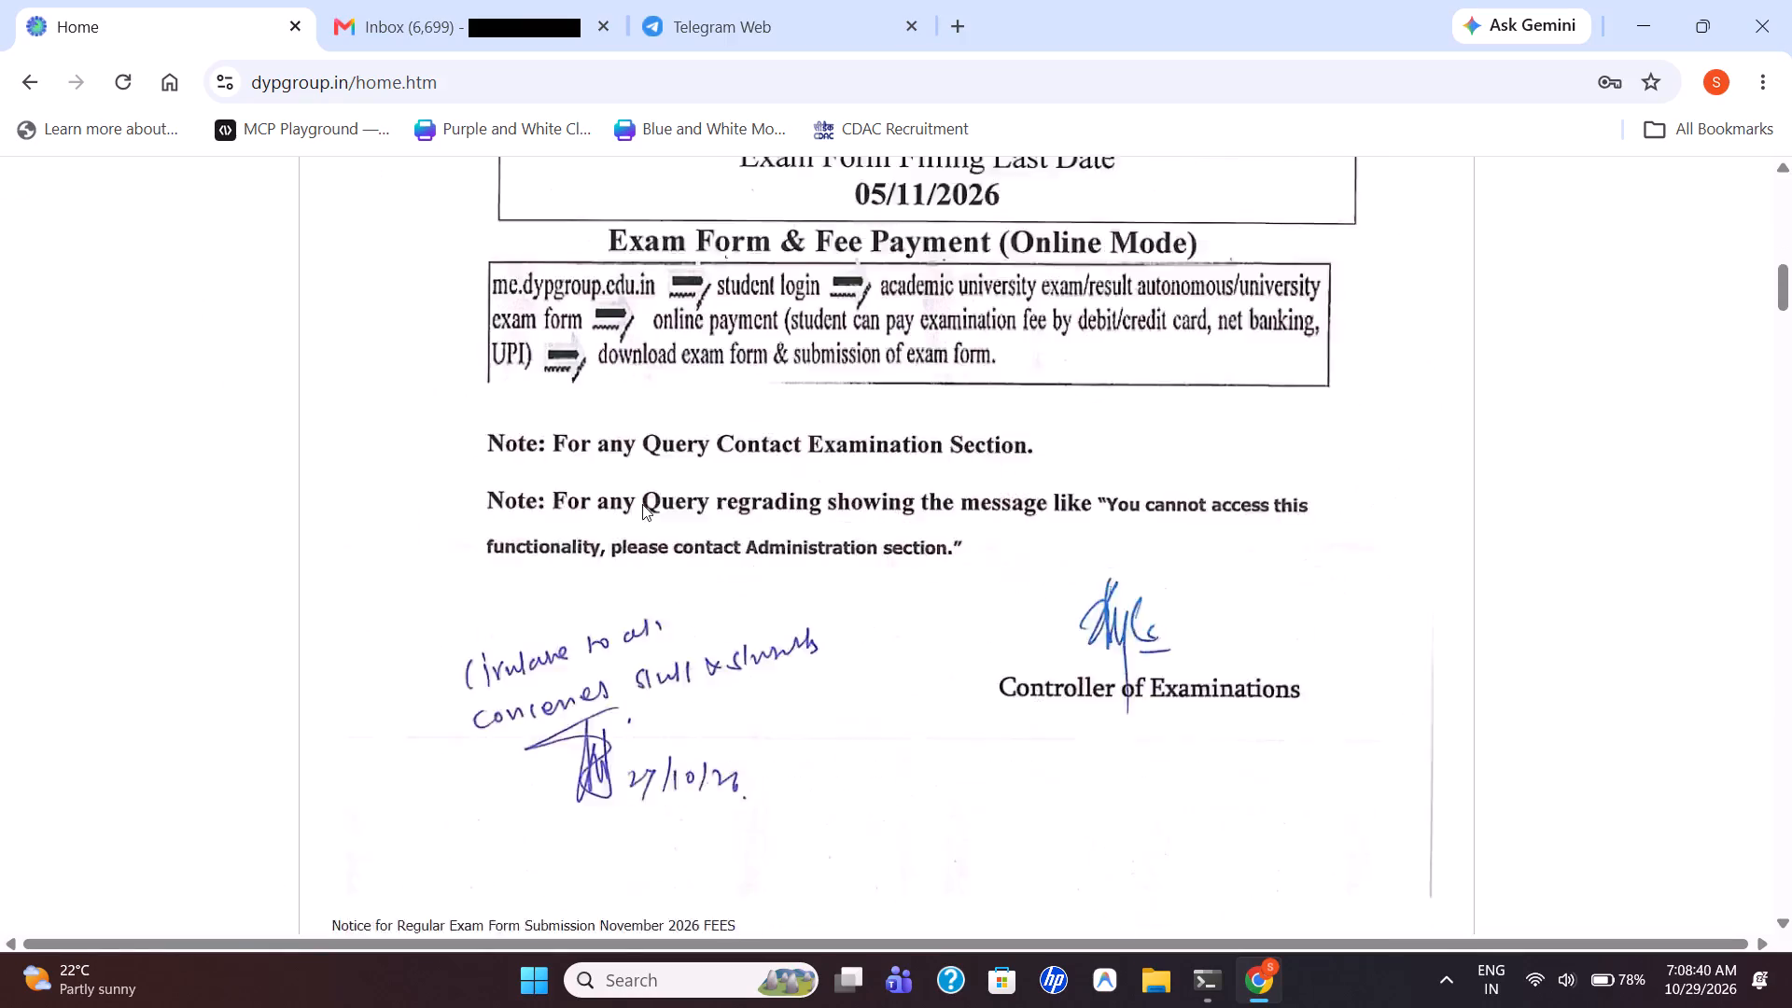
{"action": "scroll", "coordinate": [642, 504], "scroll_direction": "up", "scroll_amount": 14}
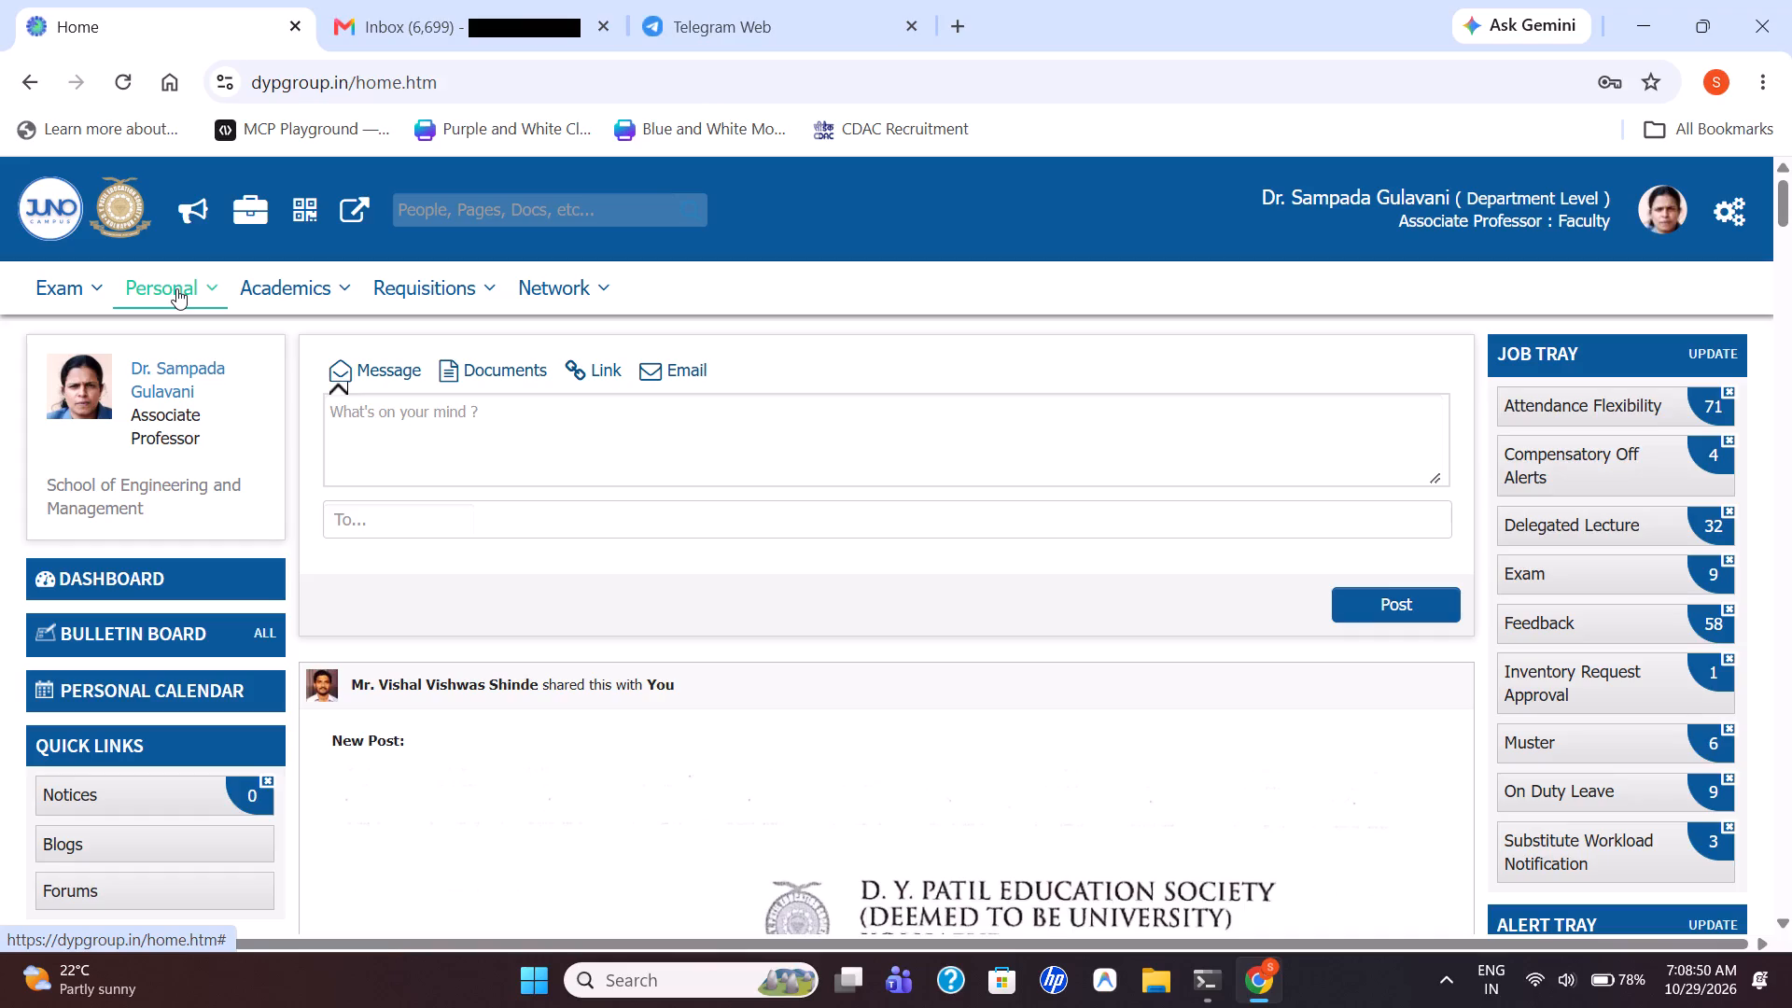
View the course outline of Research Methodology-Second Year Semester-III-(2025-2027) and check the available programmes.
{"action": "left_click", "coordinate": [289, 300]}
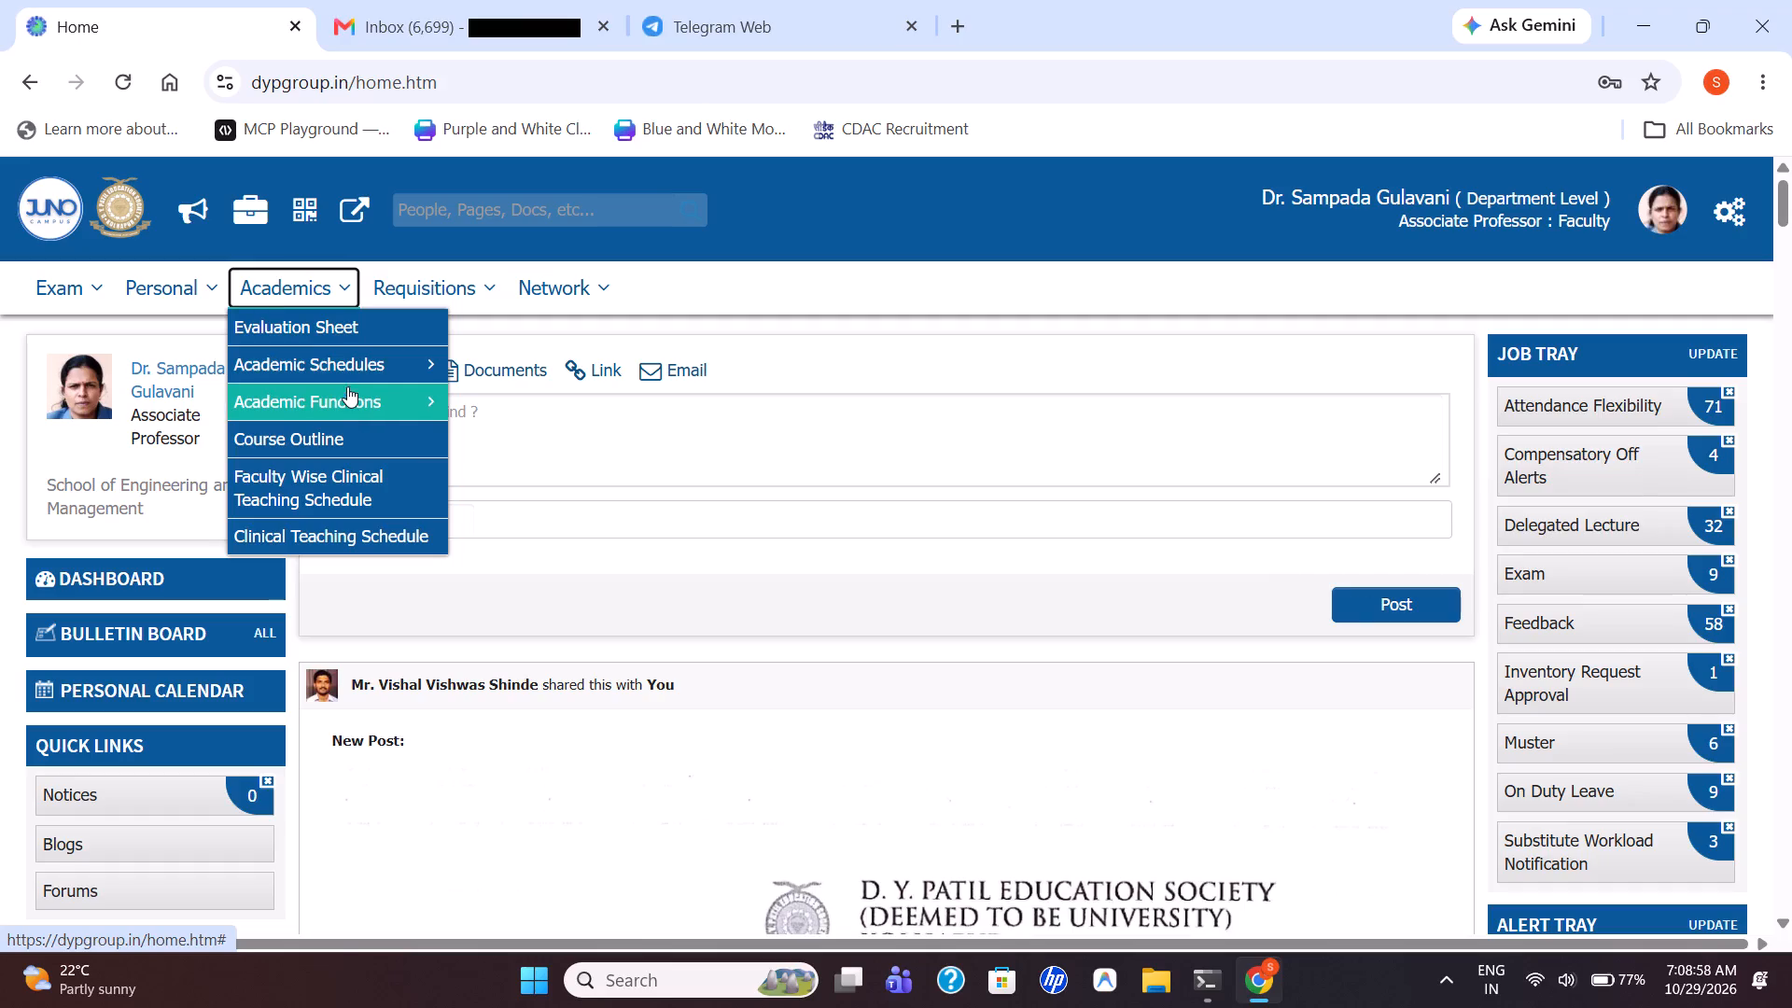
{"action": "left_click", "coordinate": [361, 354]}
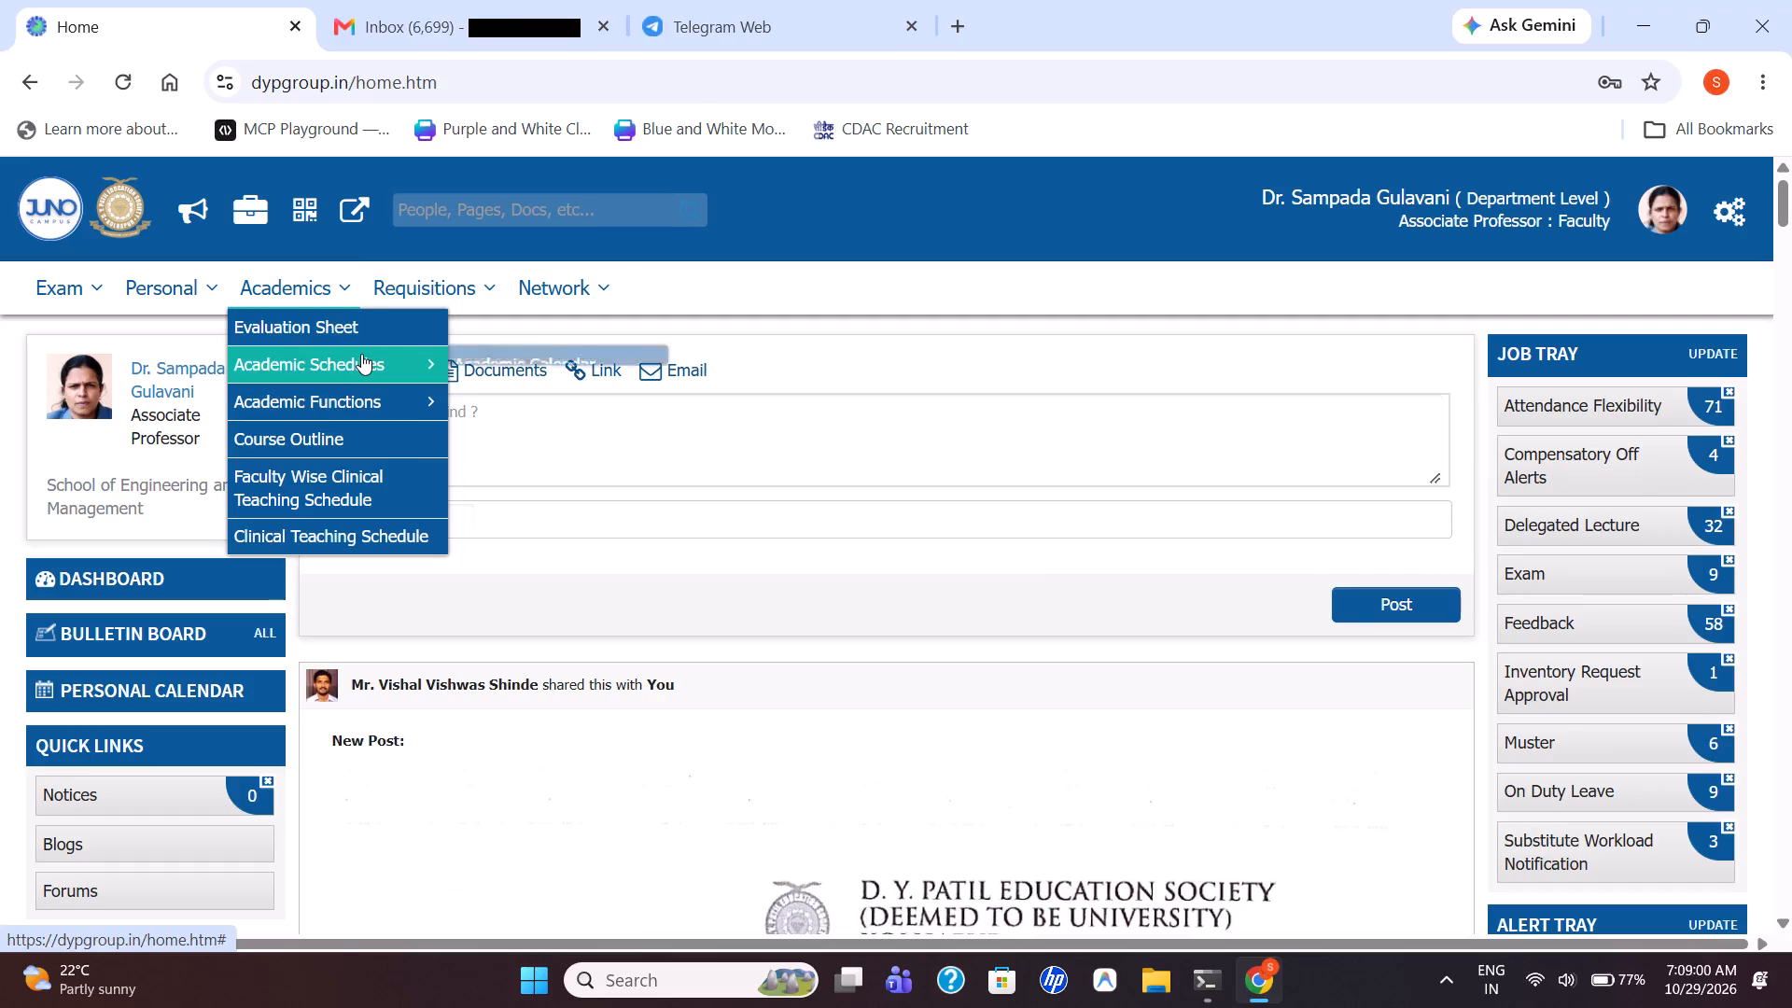
{"action": "left_click", "coordinate": [383, 426]}
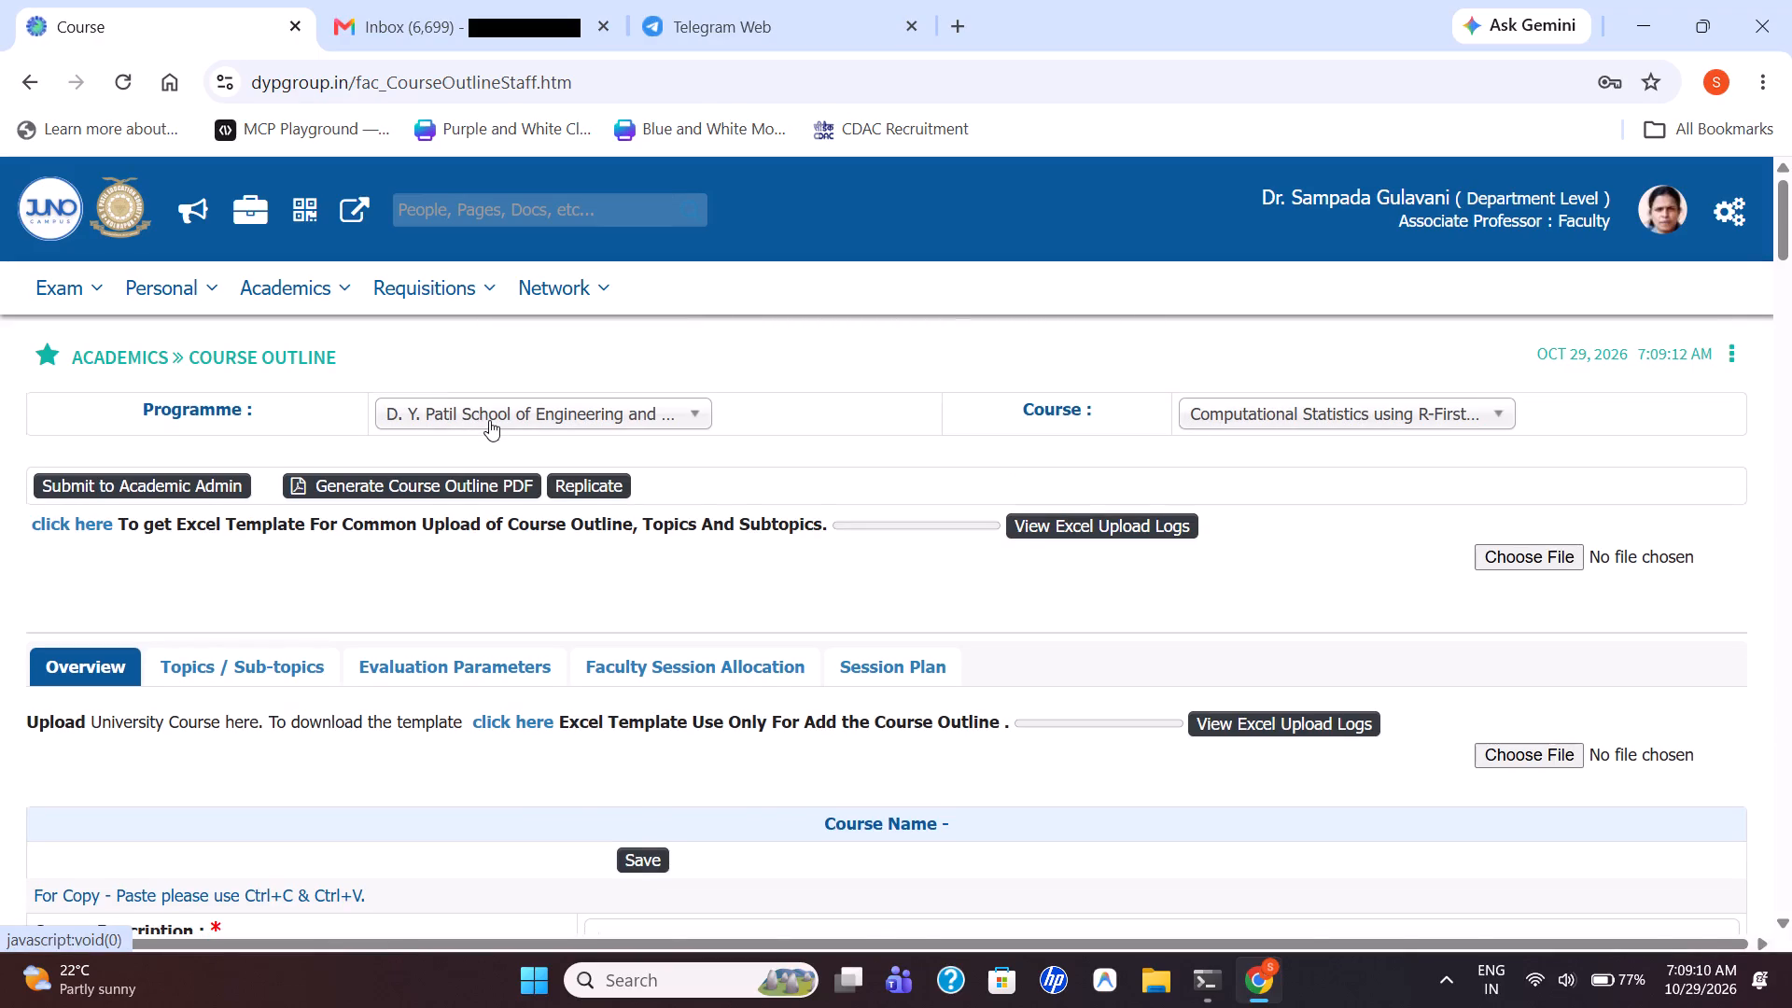
{"action": "left_click", "coordinate": [1251, 411]}
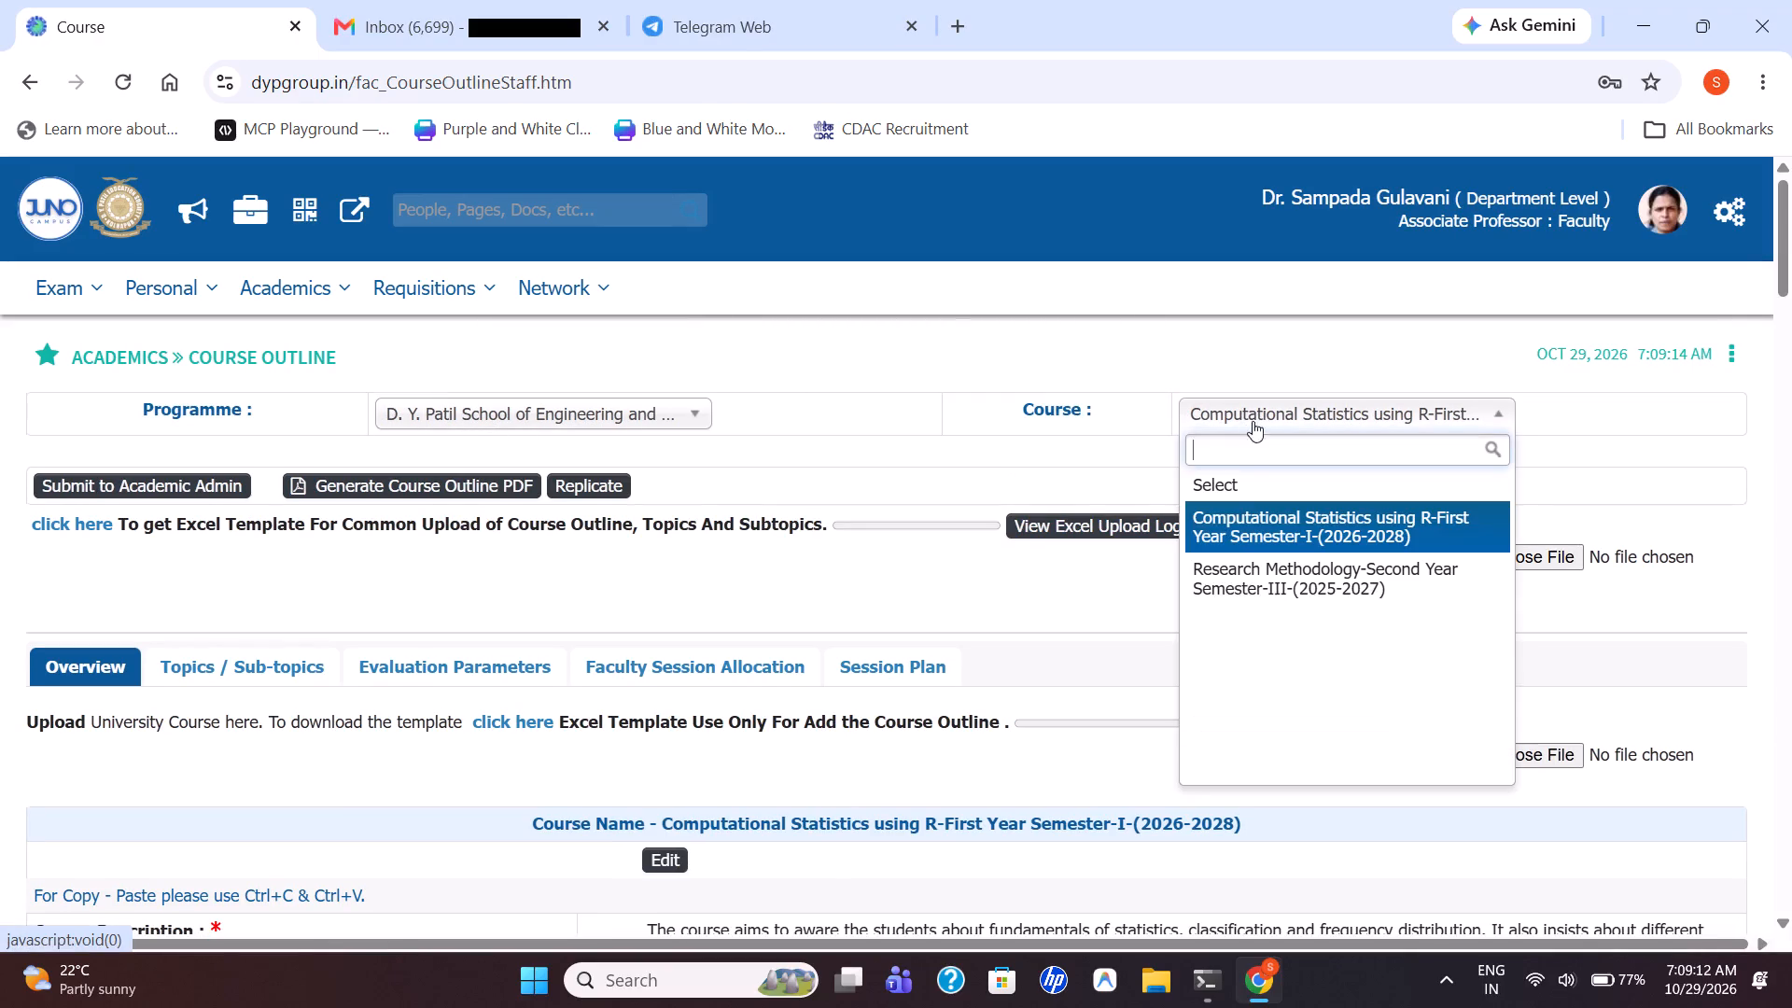
{"action": "left_click", "coordinate": [1229, 563]}
{"action": "scroll", "coordinate": [959, 601], "scroll_direction": "down", "scroll_amount": 3}
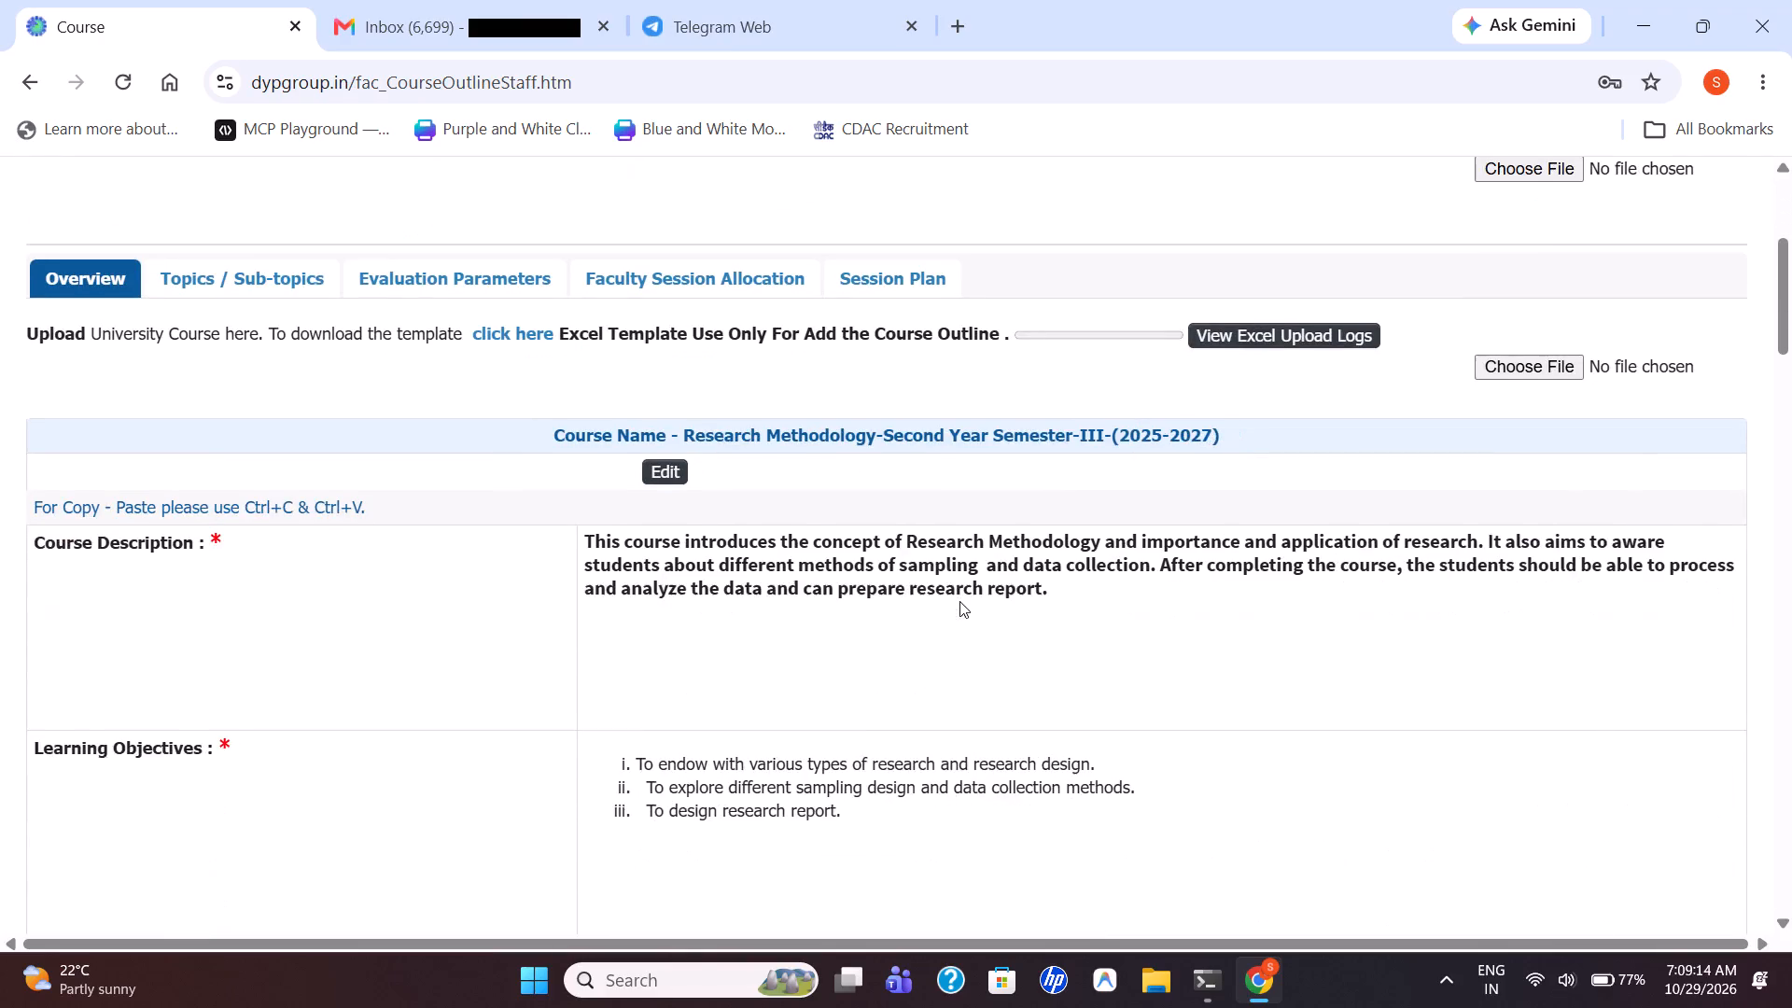
{"action": "scroll", "coordinate": [958, 585], "scroll_direction": "up", "scroll_amount": 3}
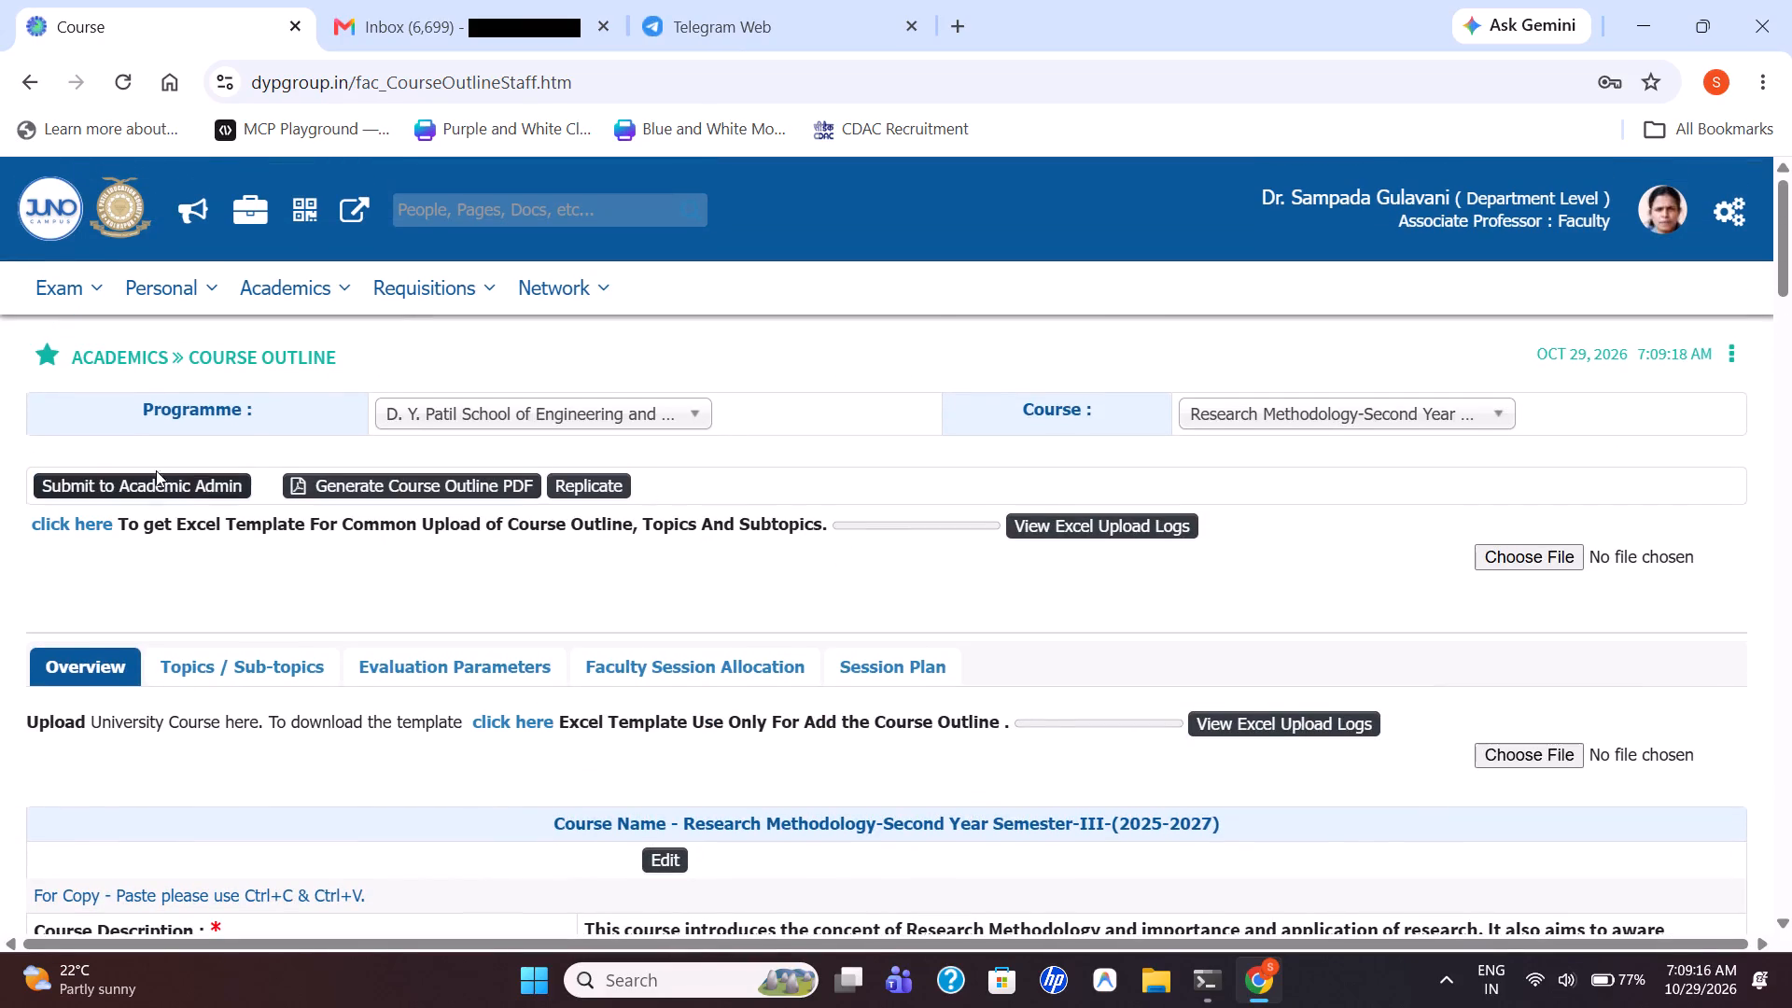
{"action": "left_click", "coordinate": [501, 417]}
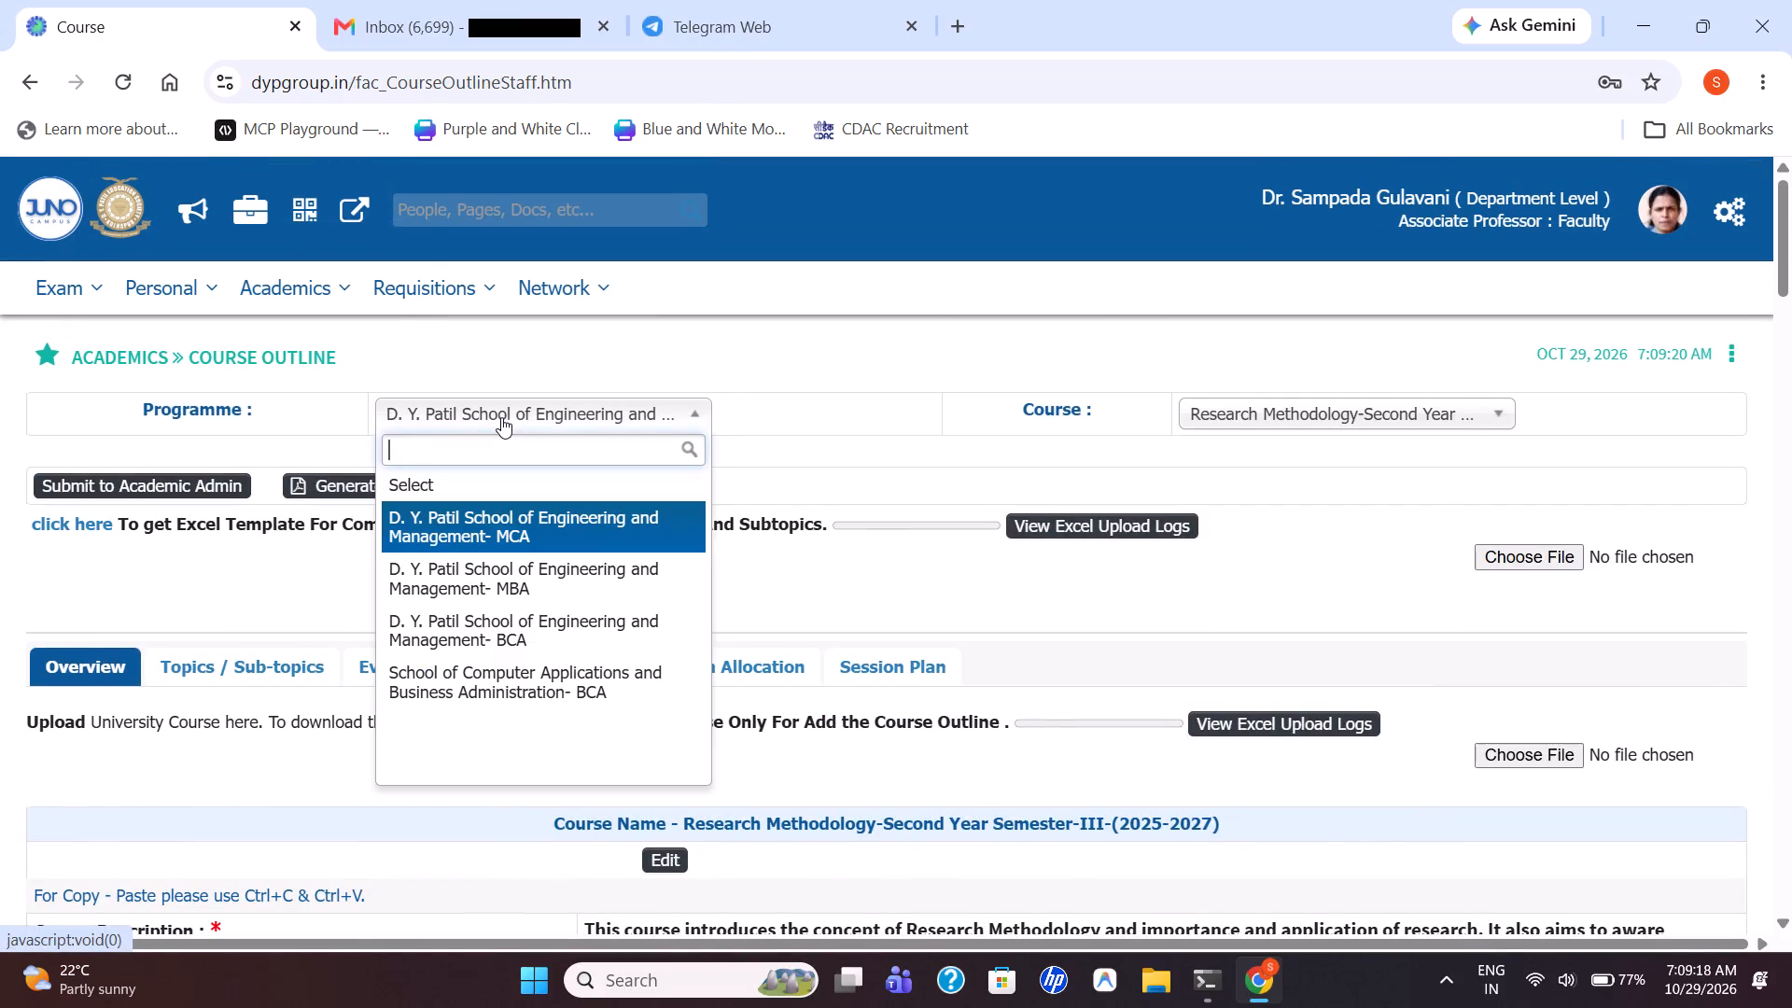
{"action": "left_click", "coordinate": [501, 417]}
Open the academic evaluation sheet for the course 25MCA2L105 SEM - MCA - Research Methodology (Pattern - 2025).
{"action": "left_click", "coordinate": [417, 290]}
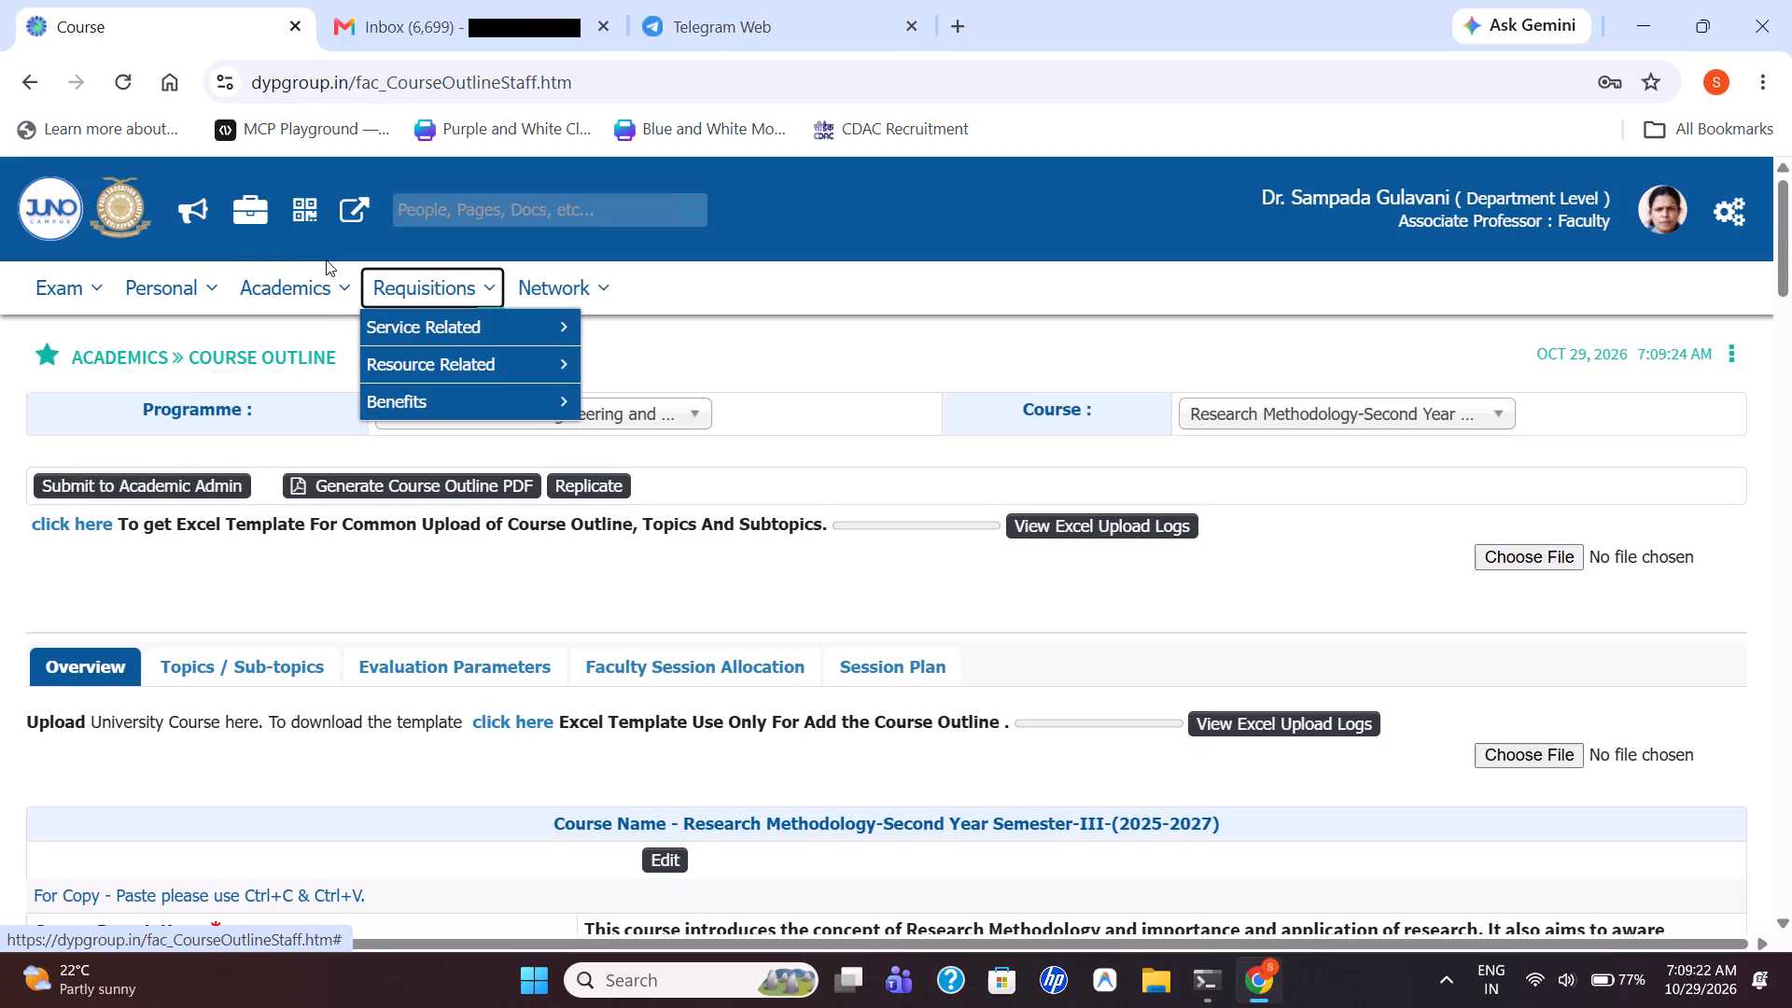
{"action": "left_click", "coordinate": [301, 285]}
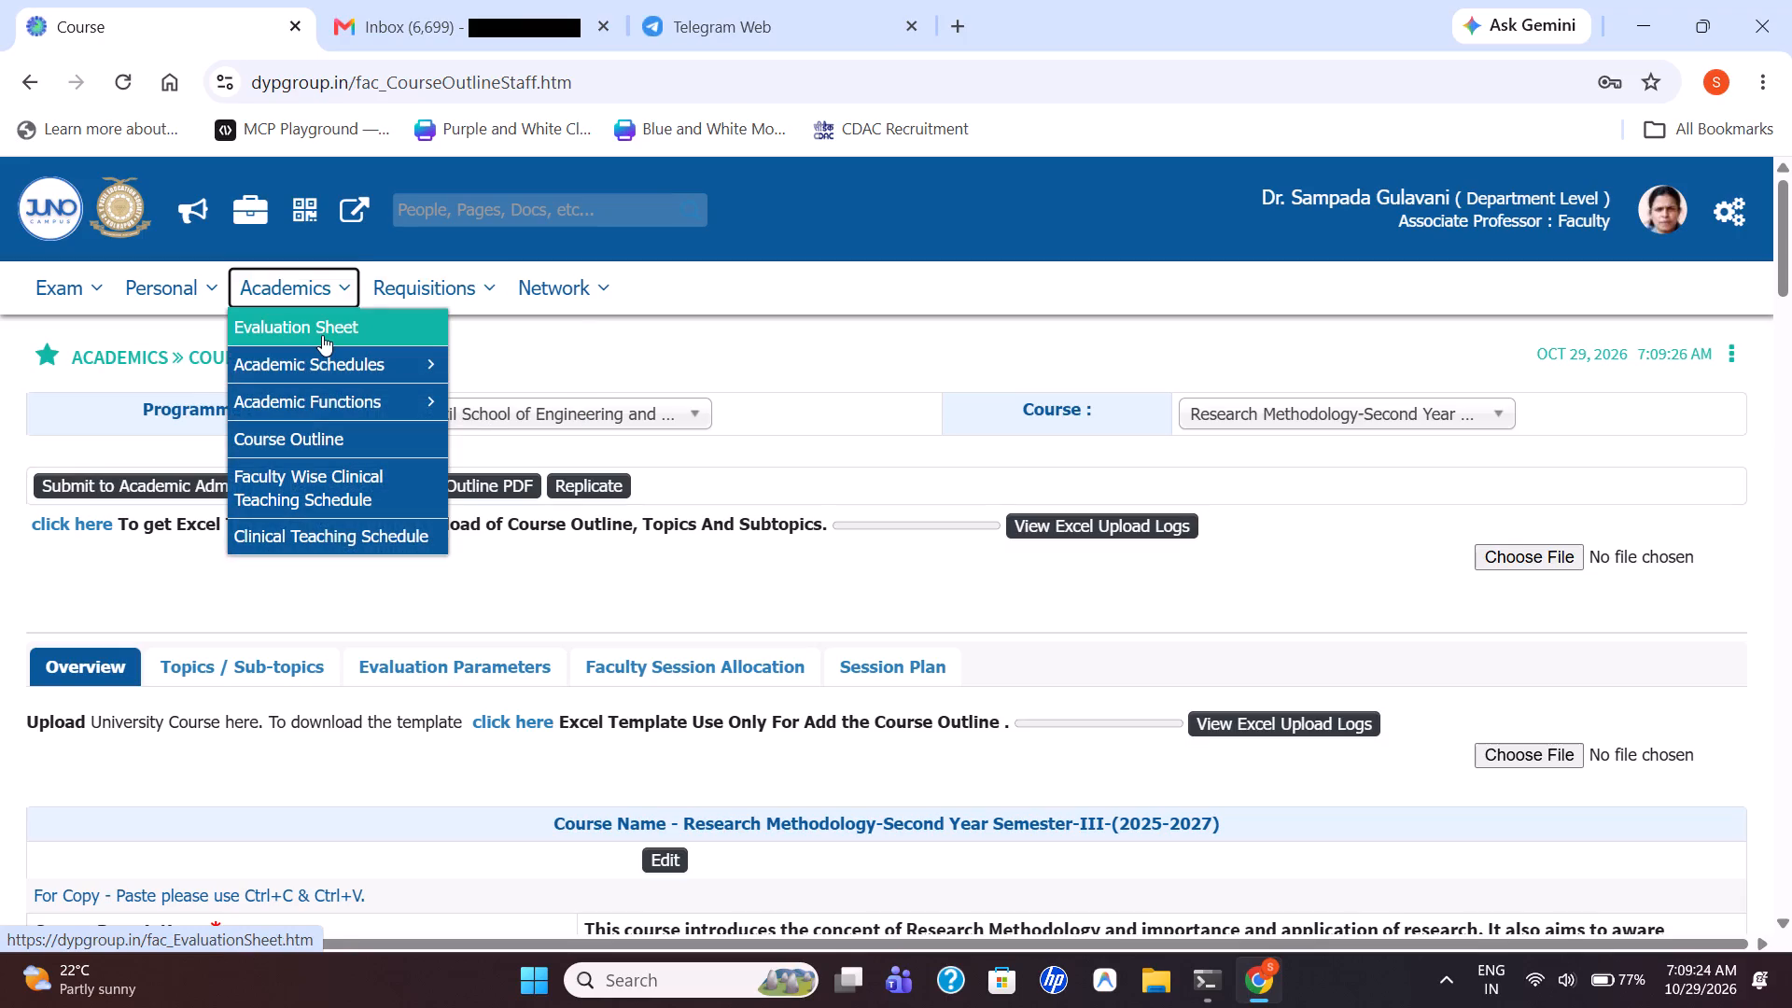
{"action": "left_click", "coordinate": [322, 335]}
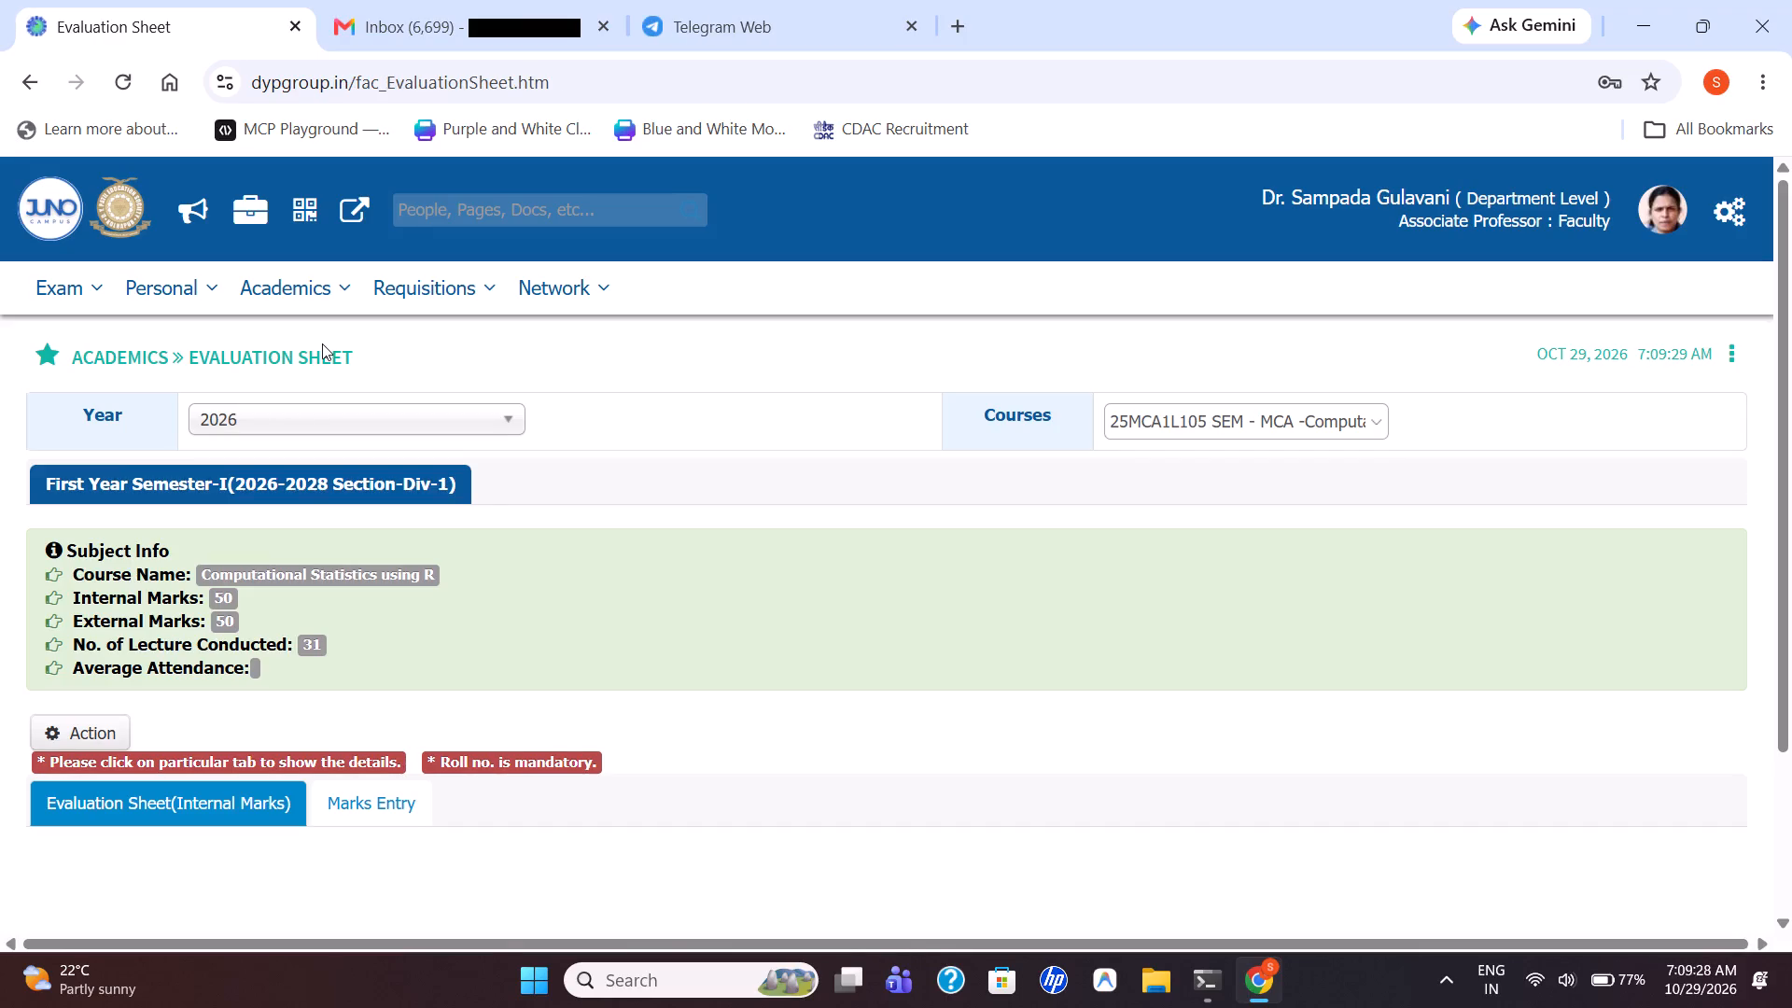
{"action": "left_click", "coordinate": [1177, 414]}
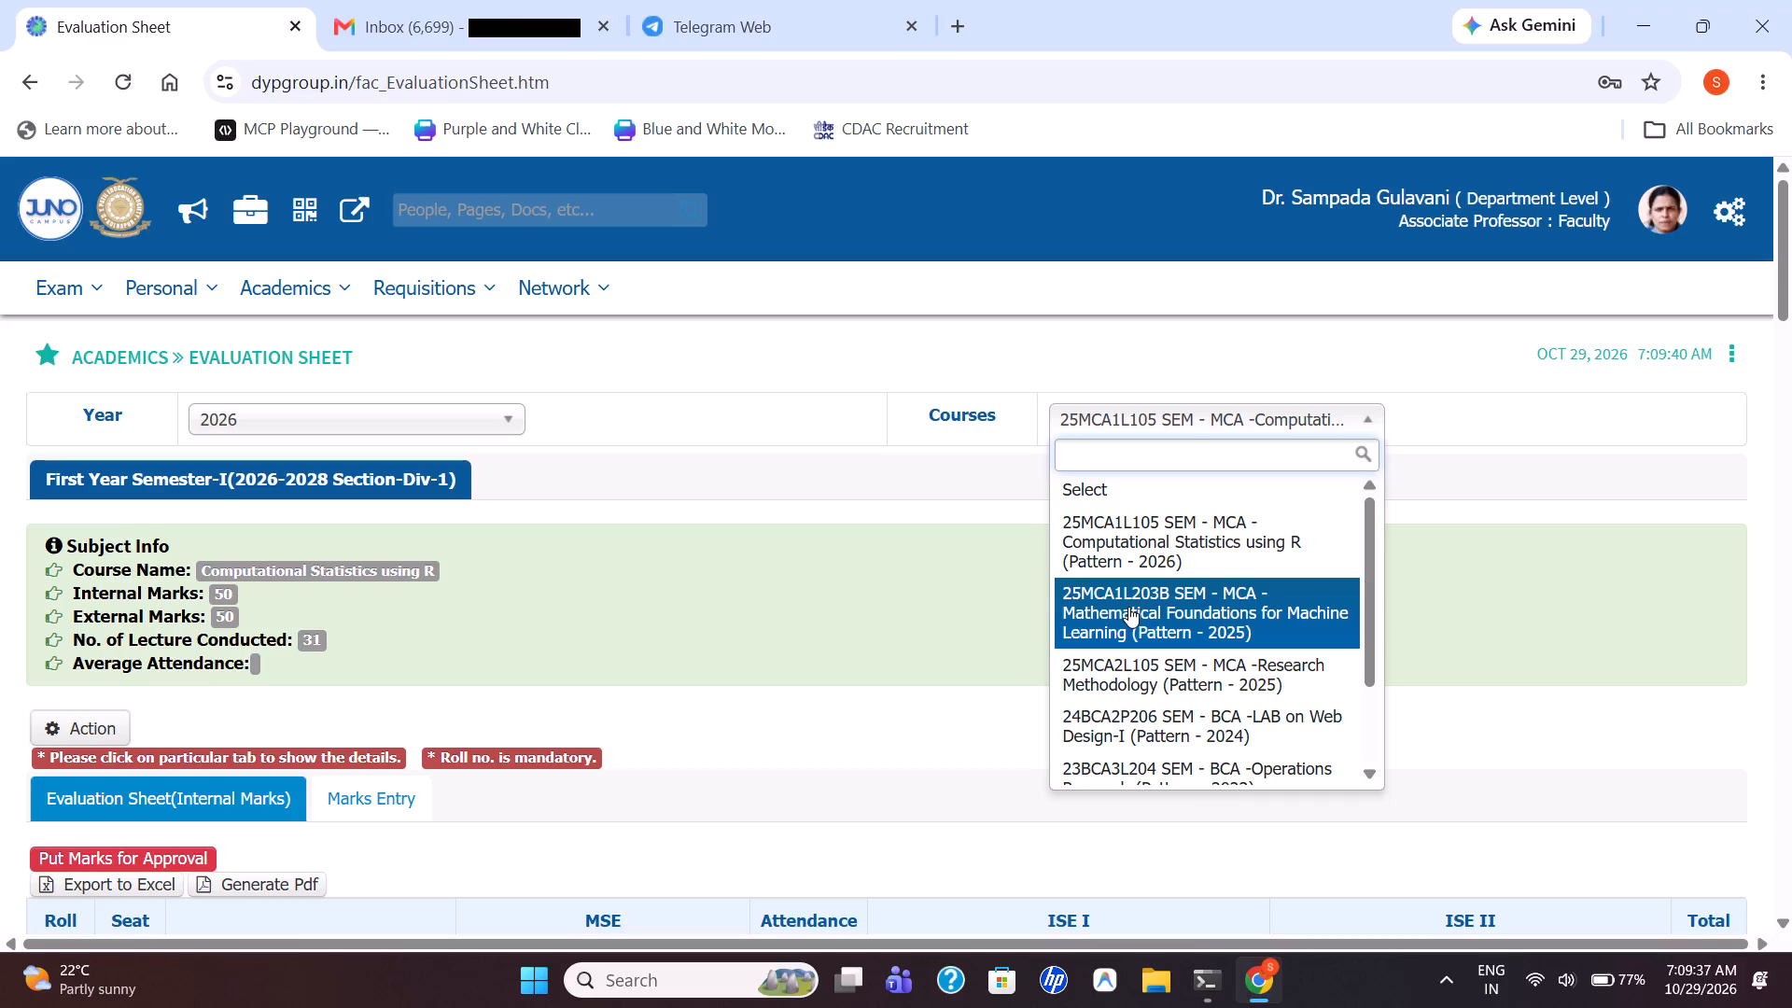
{"action": "scroll", "coordinate": [1097, 671], "scroll_direction": "down", "scroll_amount": 1}
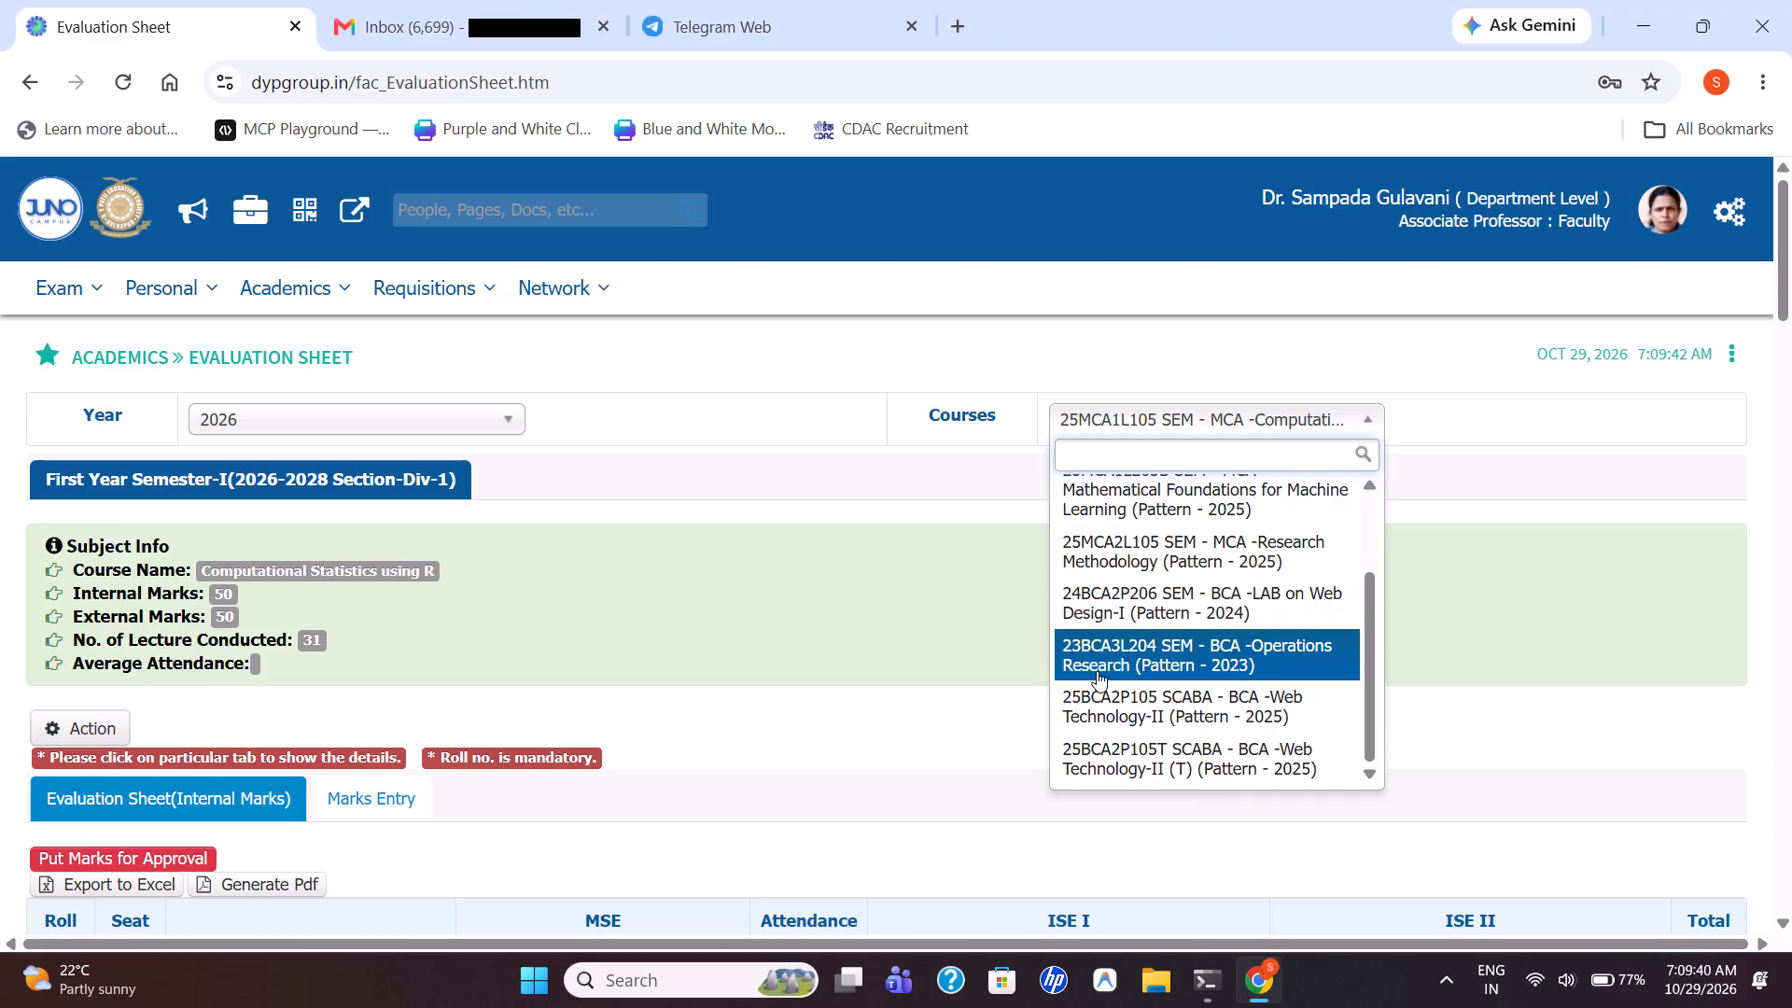
{"action": "scroll", "coordinate": [1102, 636], "scroll_direction": "up", "scroll_amount": 5}
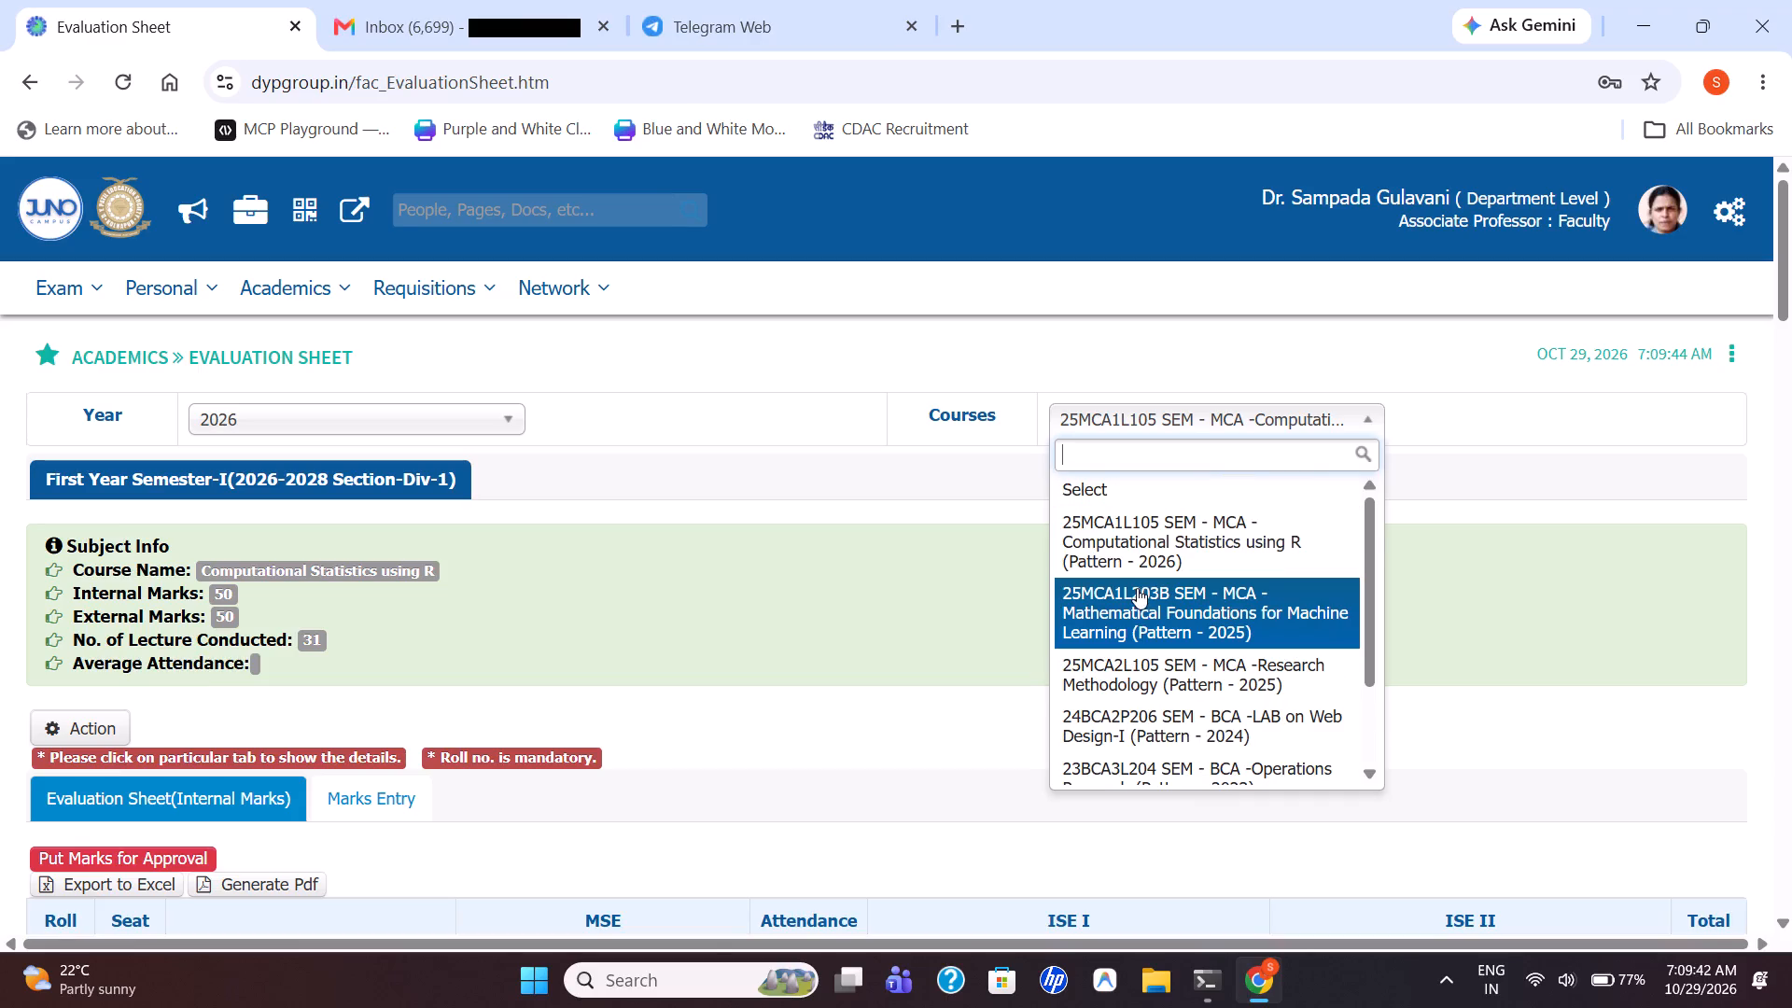
{"action": "left_click", "coordinate": [1111, 653]}
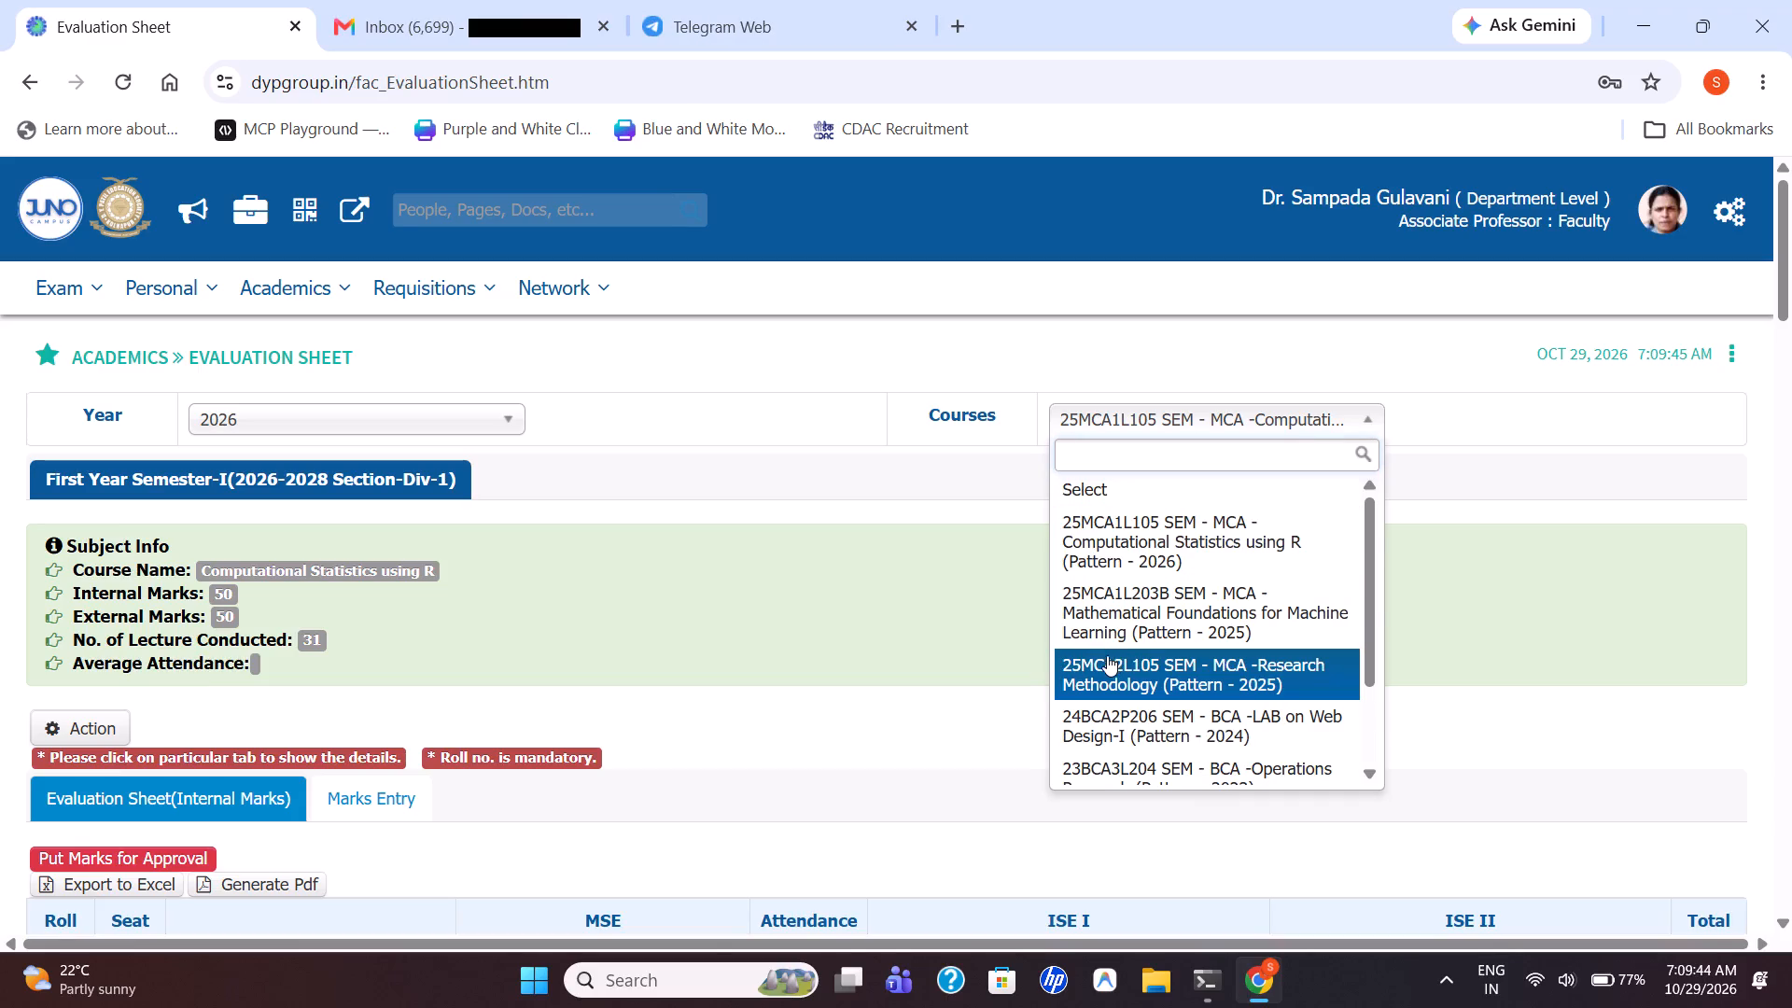
Examine the students' ISE I marks and totals across the Research Methodology internal marks sheet, including roll number 41.
{"action": "scroll", "coordinate": [595, 483], "scroll_direction": "down", "scroll_amount": 6}
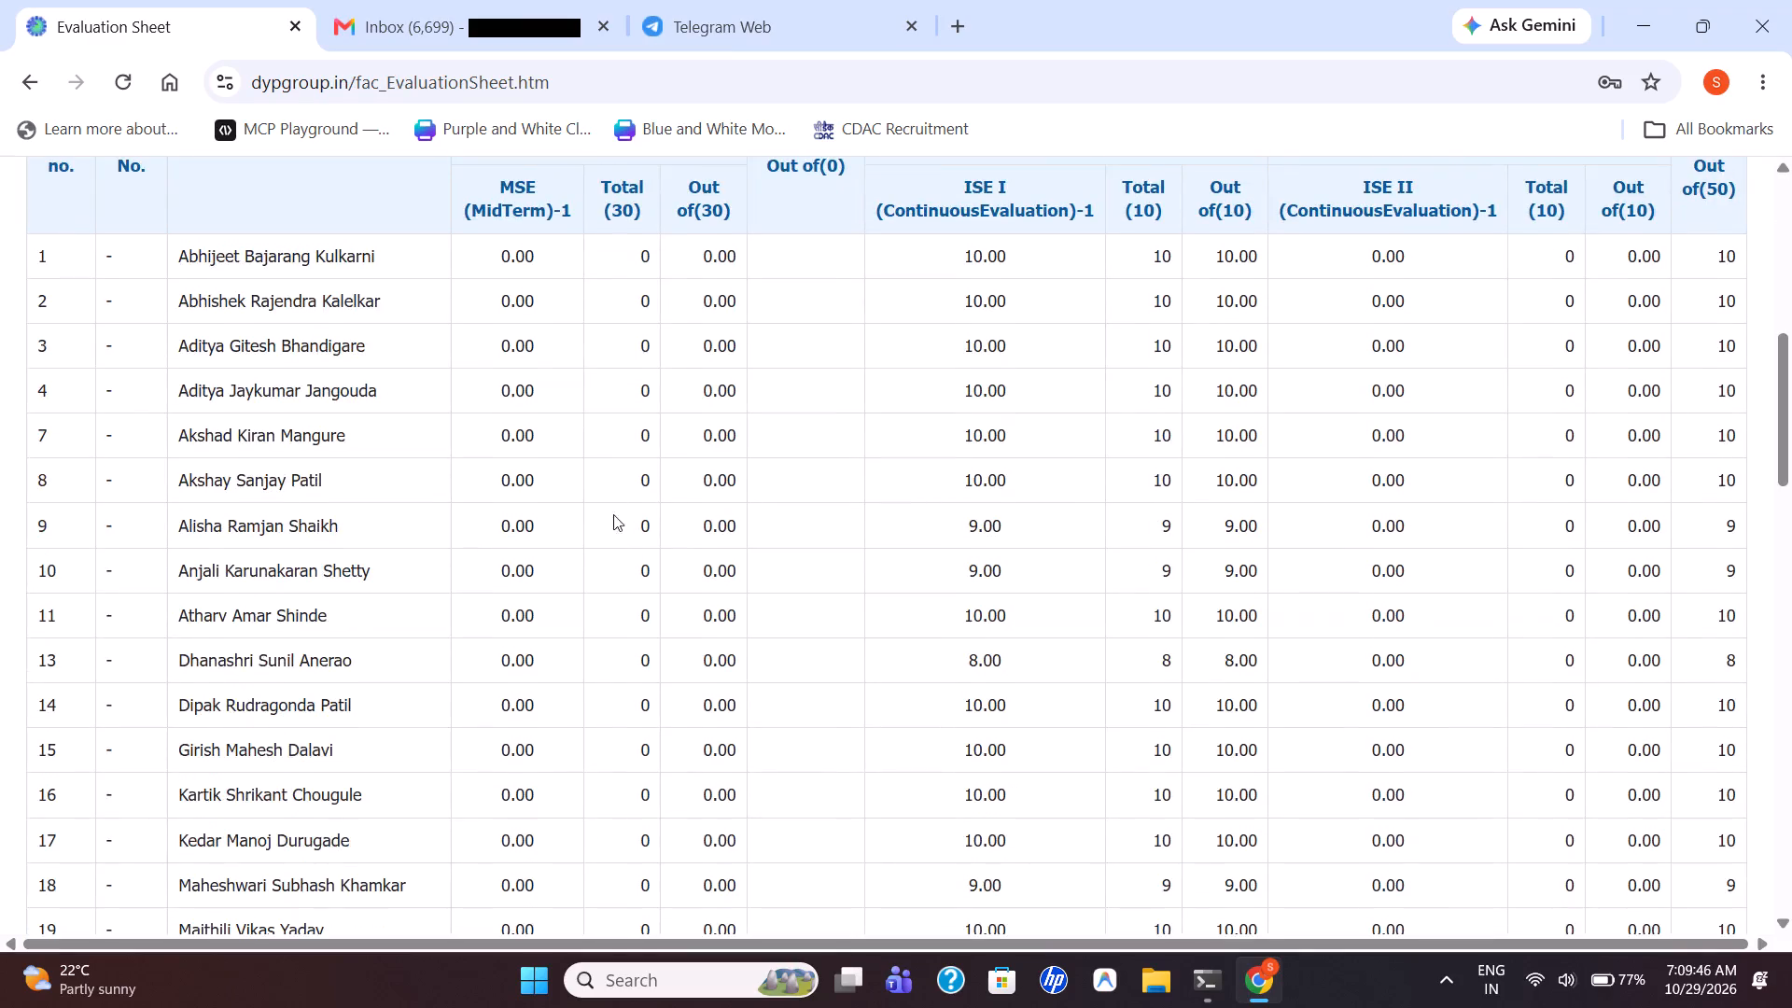
{"action": "scroll", "coordinate": [655, 567], "scroll_direction": "down", "scroll_amount": 1}
{"action": "scroll", "coordinate": [657, 567], "scroll_direction": "up", "scroll_amount": 3}
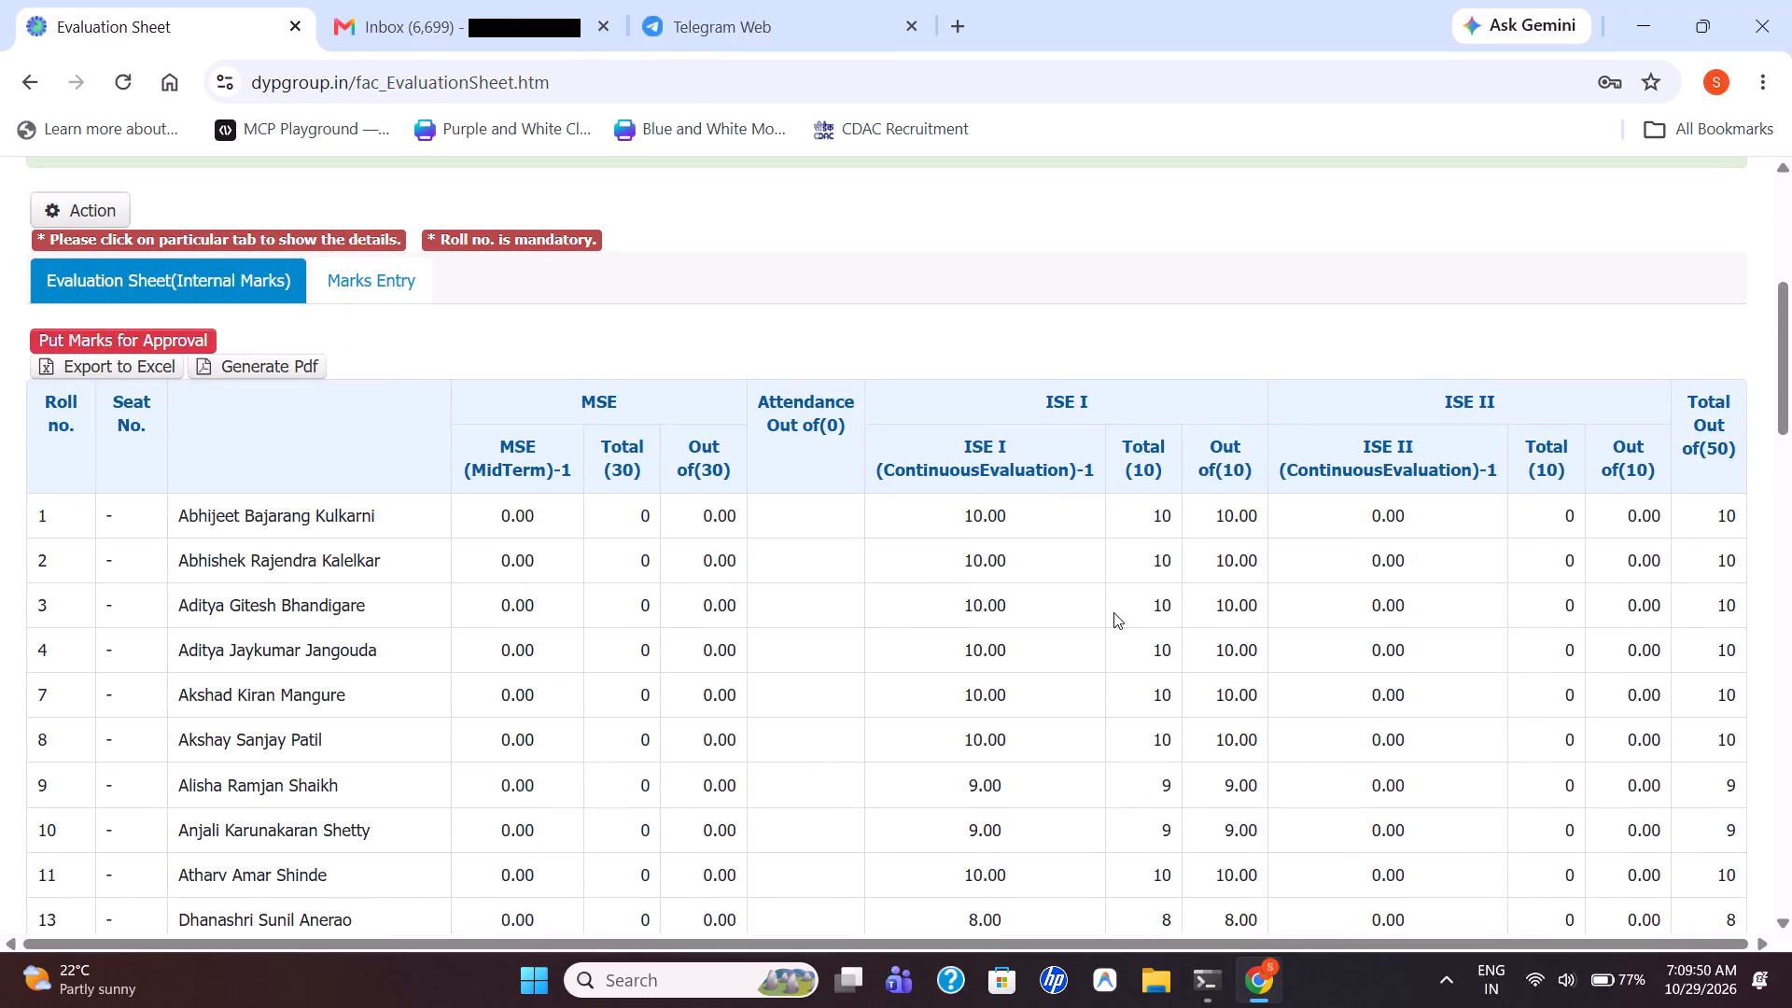
{"action": "scroll", "coordinate": [679, 672], "scroll_direction": "down", "scroll_amount": 3}
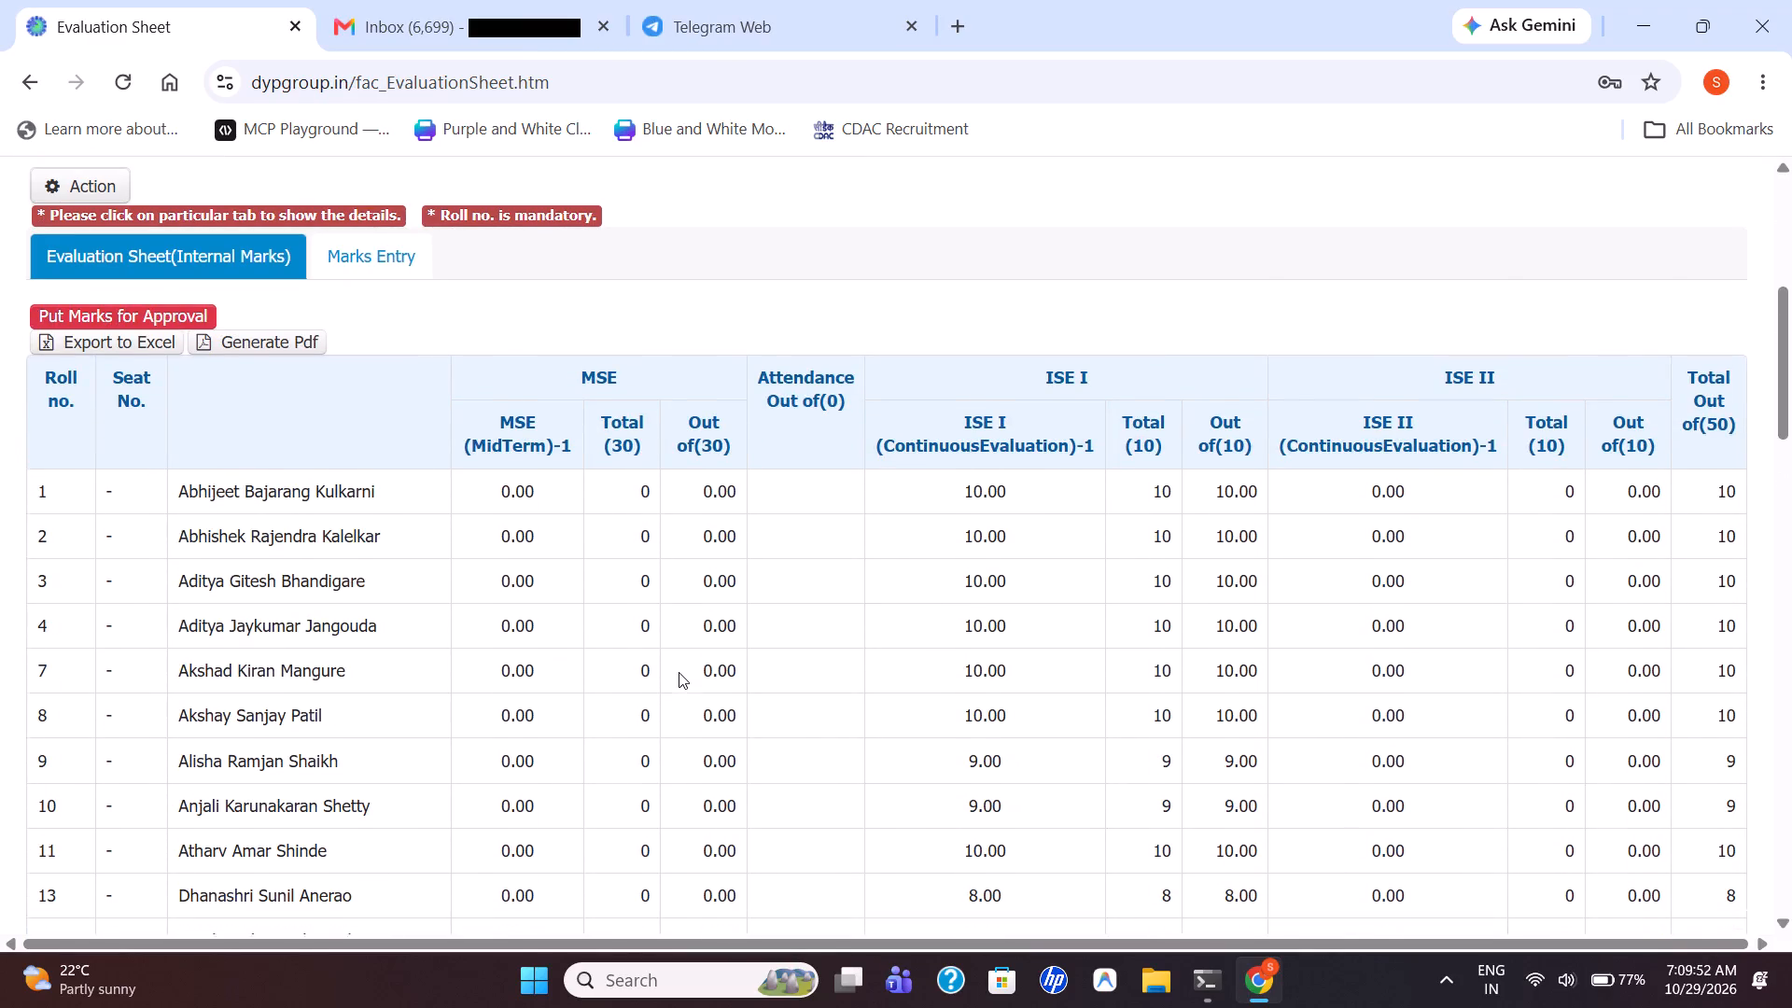
{"action": "scroll", "coordinate": [679, 672], "scroll_direction": "down", "scroll_amount": 16}
{"action": "scroll", "coordinate": [679, 672], "scroll_direction": "up", "scroll_amount": 2}
{"action": "scroll", "coordinate": [859, 659], "scroll_direction": "up", "scroll_amount": 1}
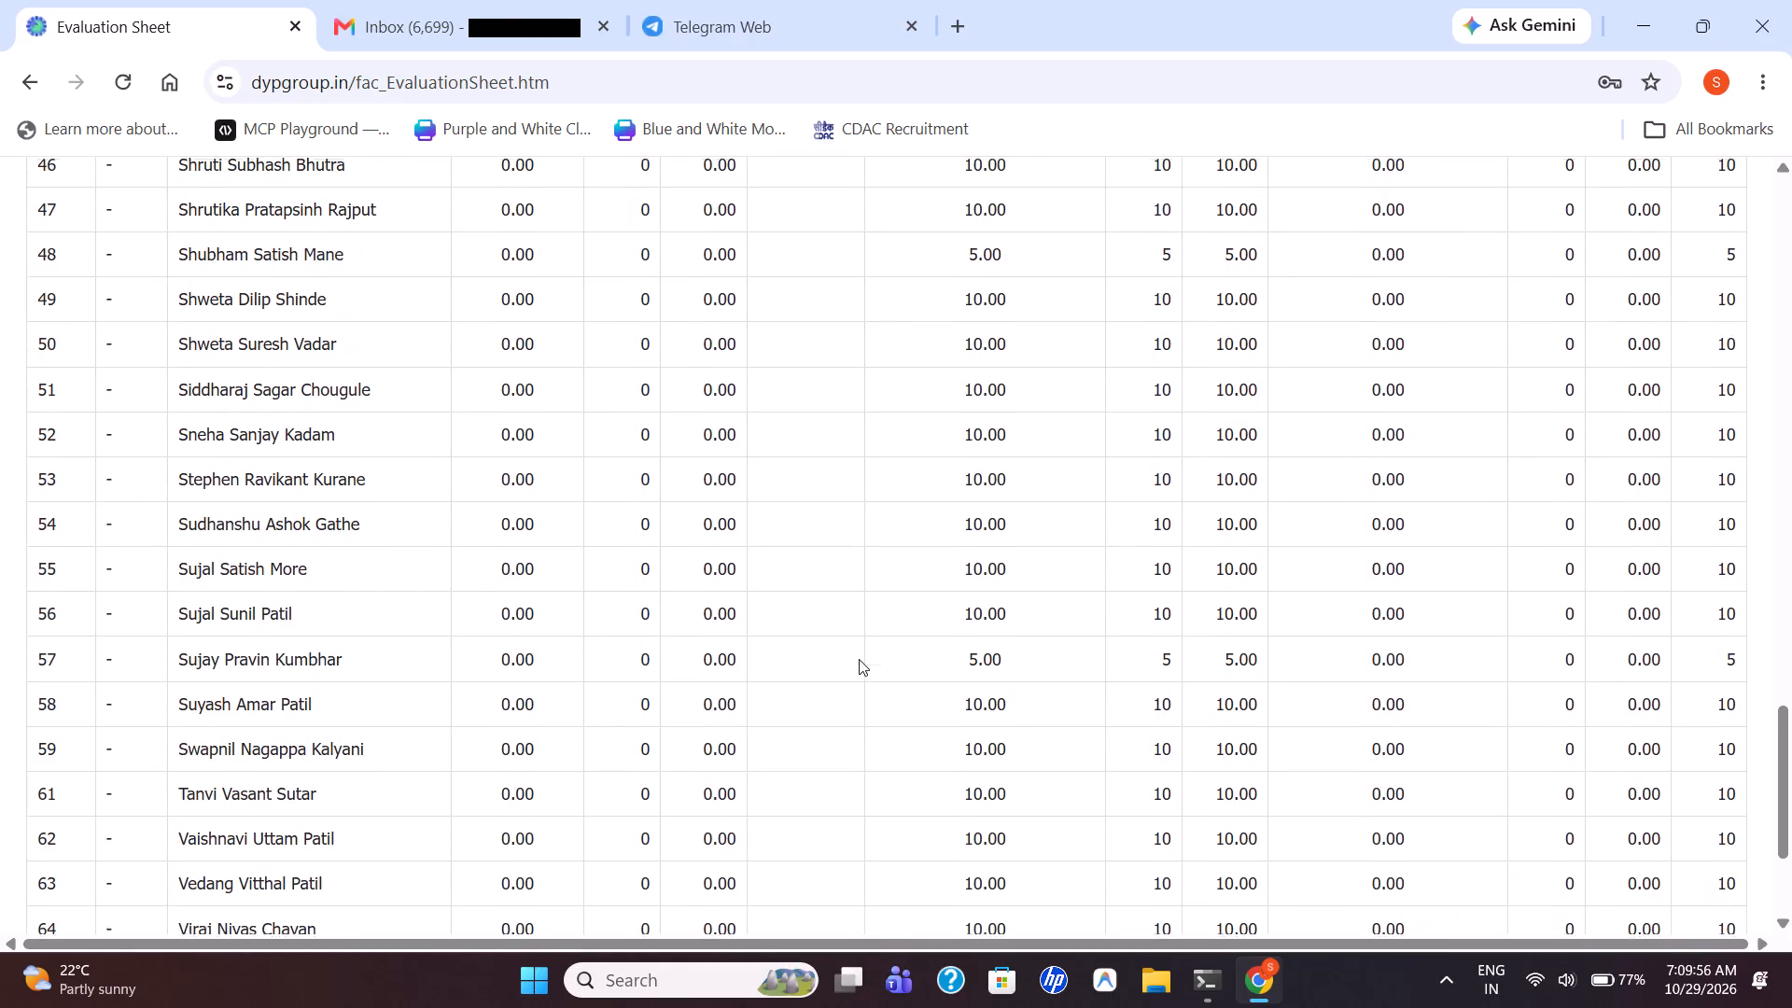
{"action": "scroll", "coordinate": [859, 659], "scroll_direction": "up", "scroll_amount": 1}
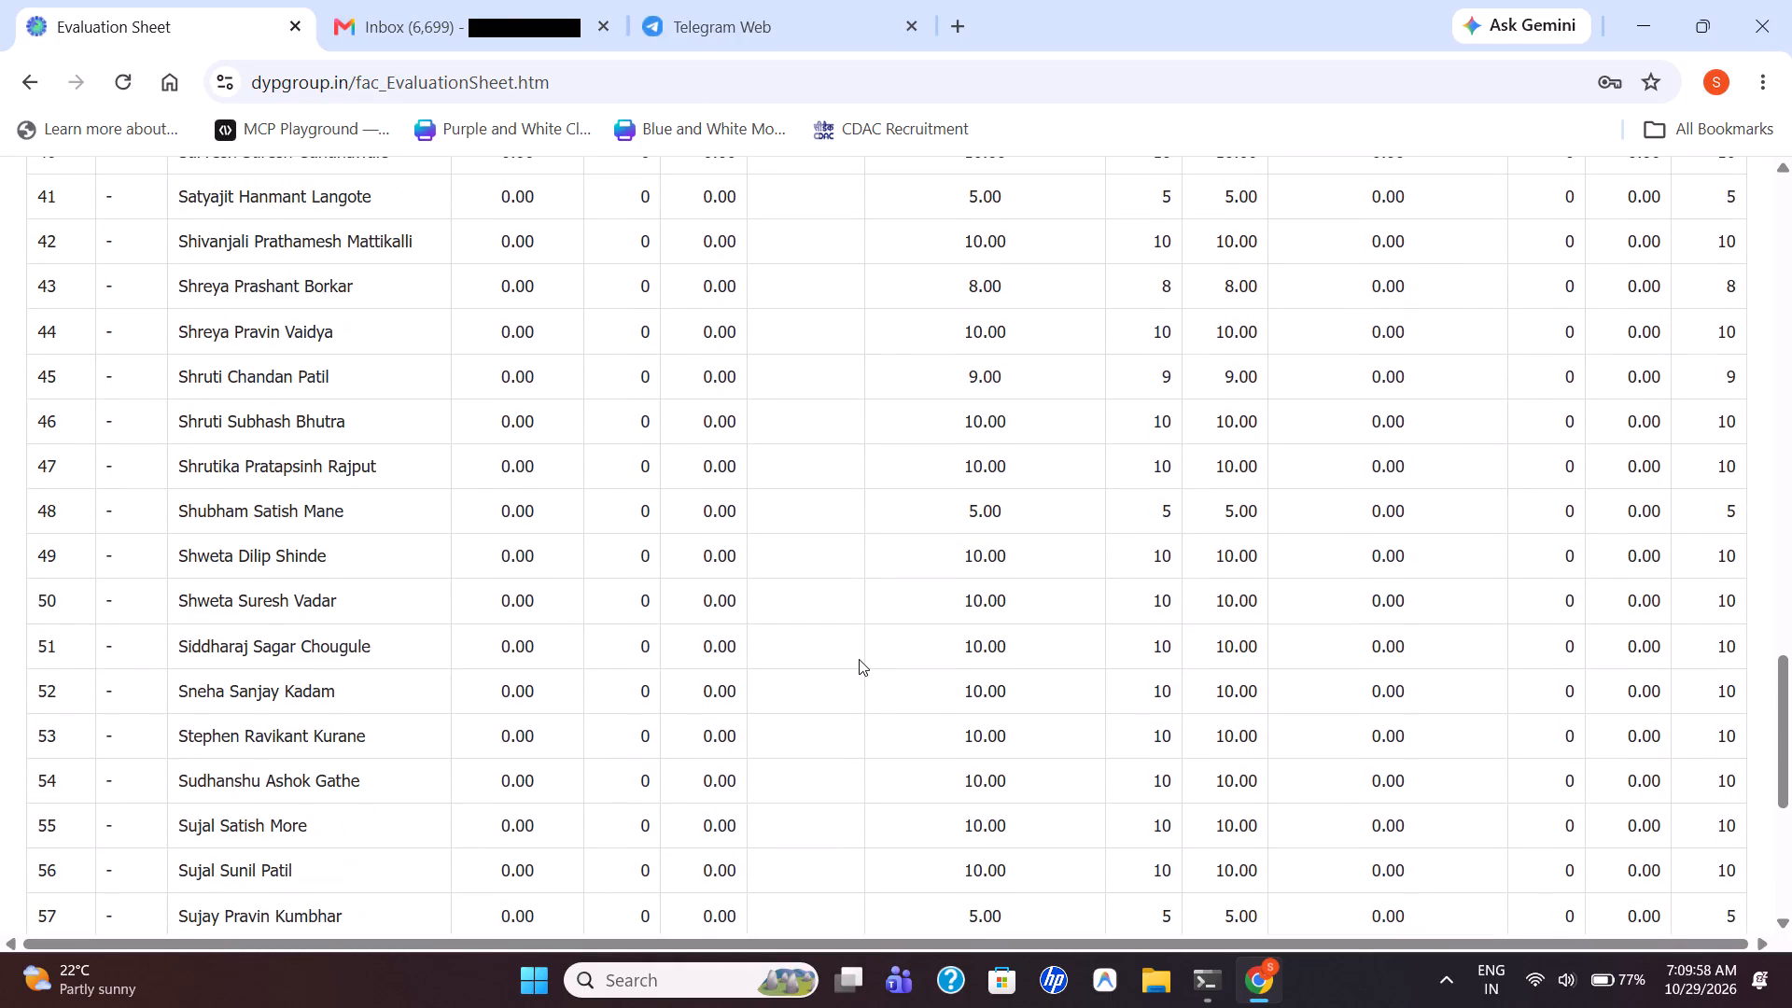
{"action": "scroll", "coordinate": [859, 659], "scroll_direction": "up", "scroll_amount": 1}
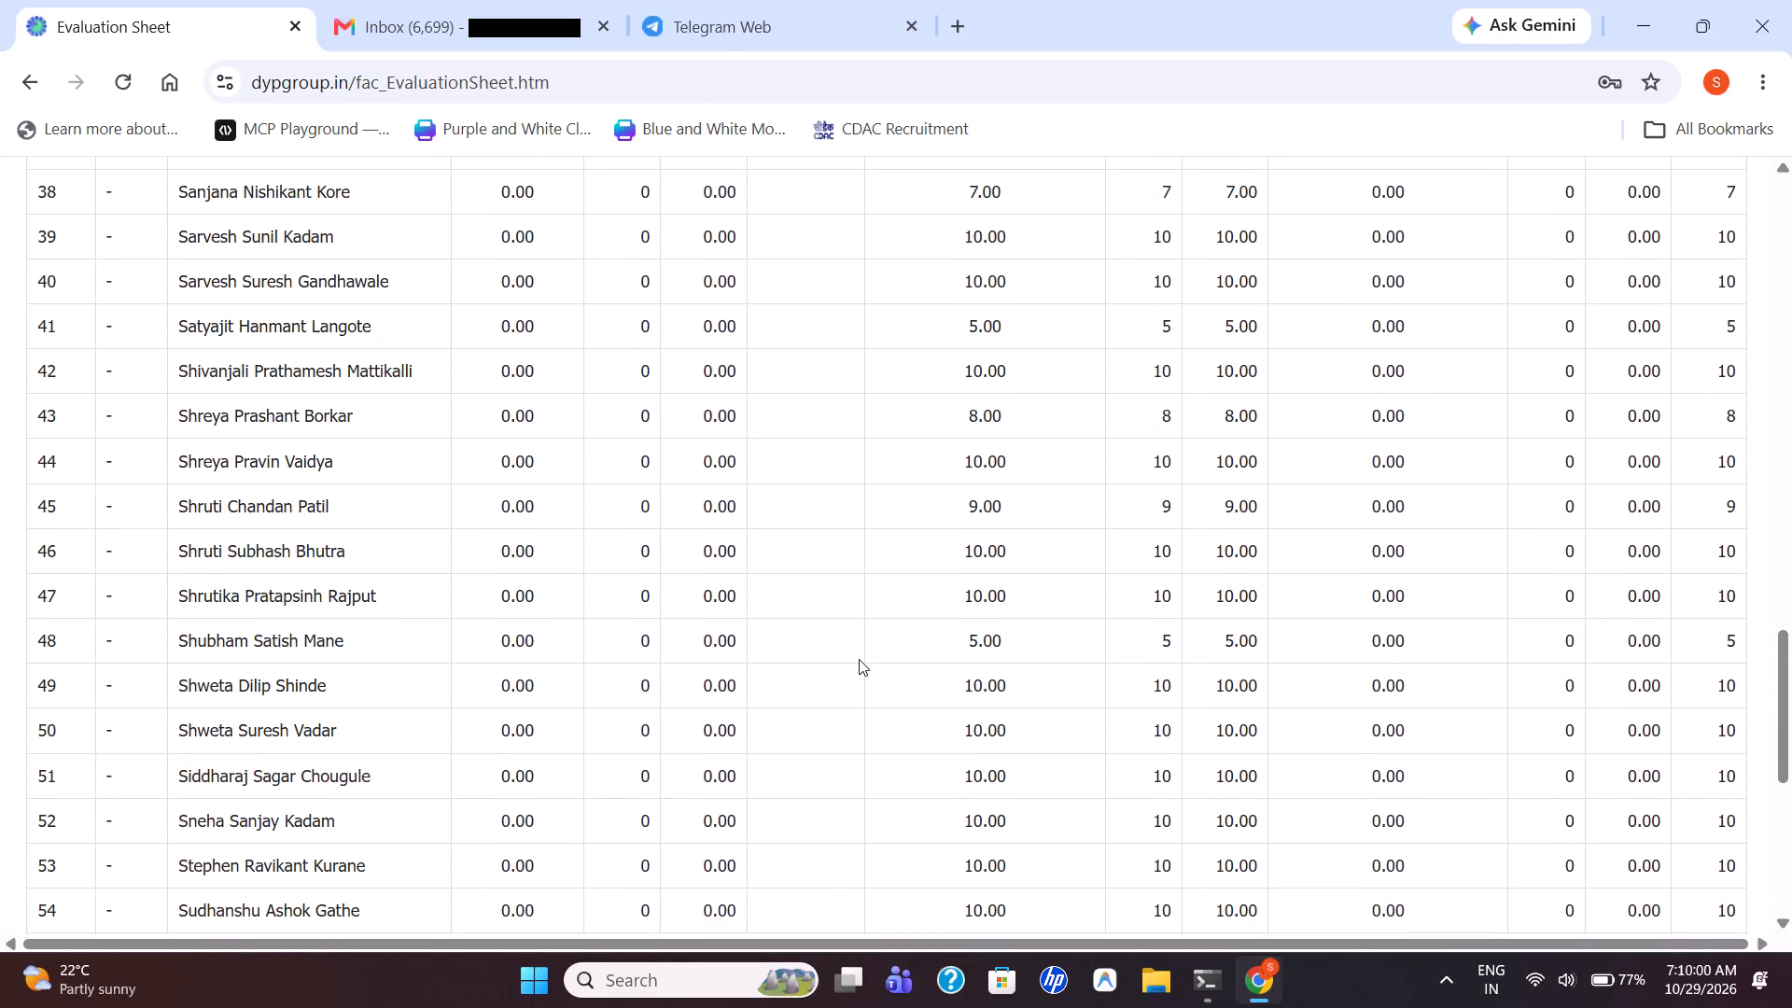
{"action": "scroll", "coordinate": [1024, 518], "scroll_direction": "up", "scroll_amount": 2}
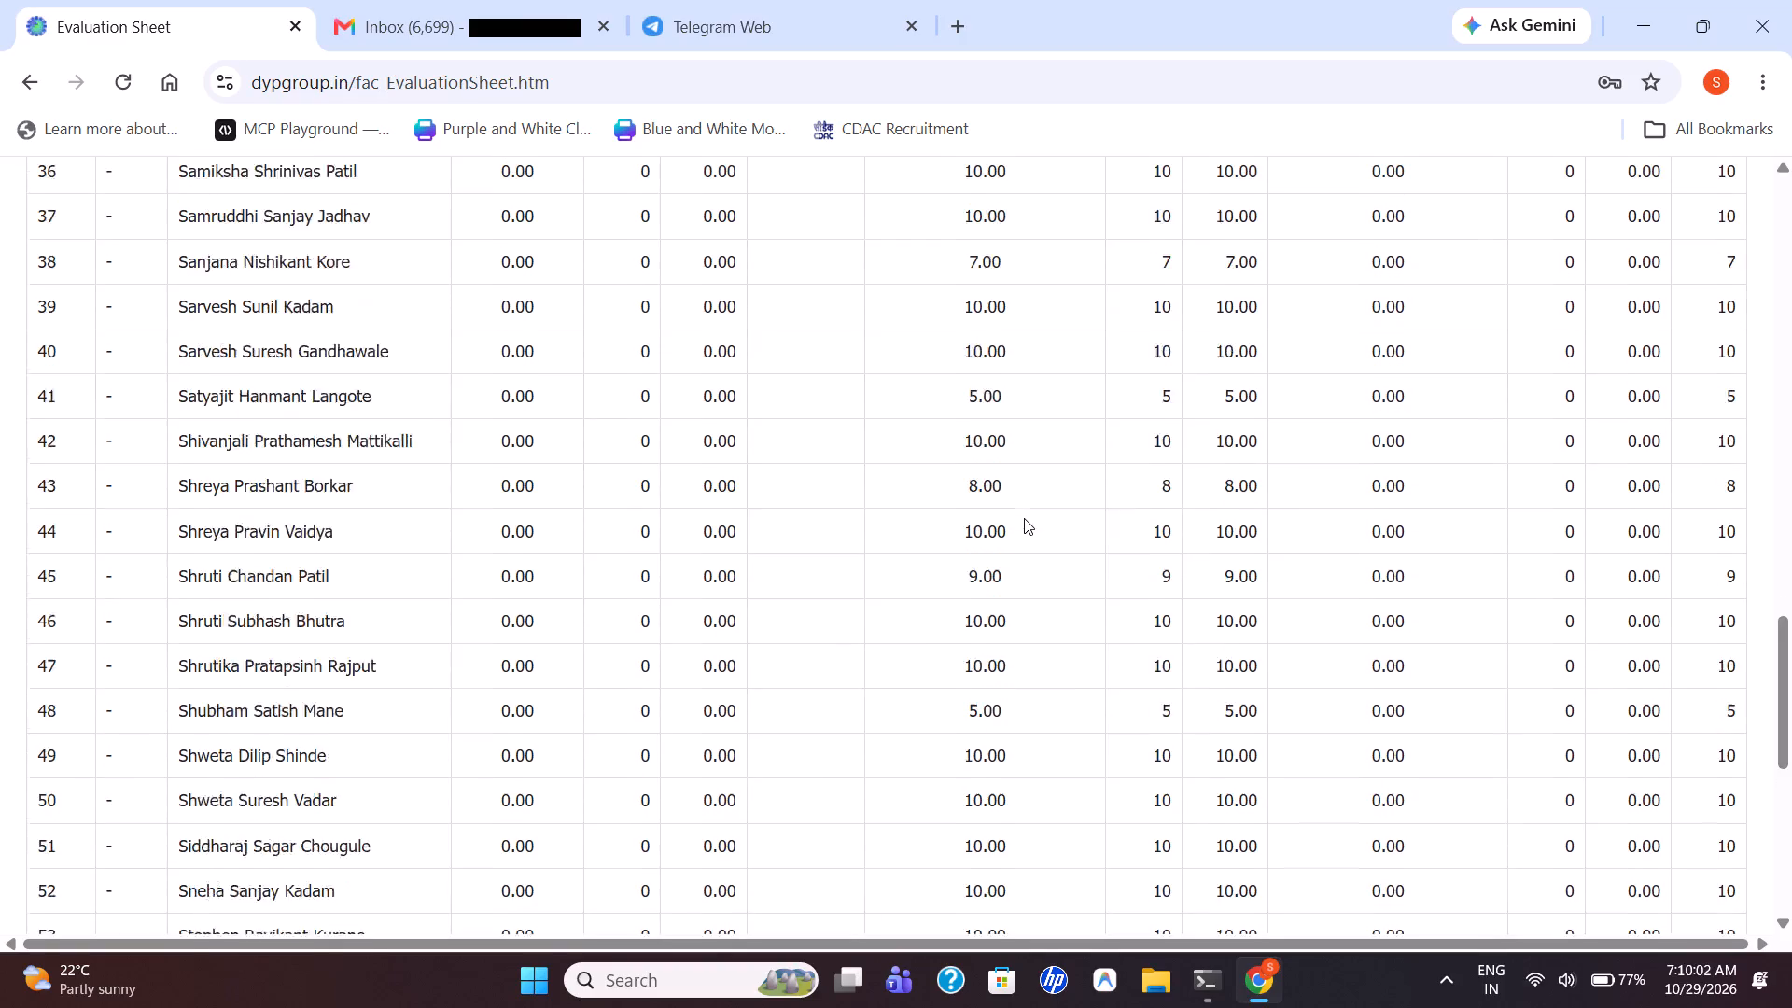
{"action": "left_click", "coordinate": [1016, 581]}
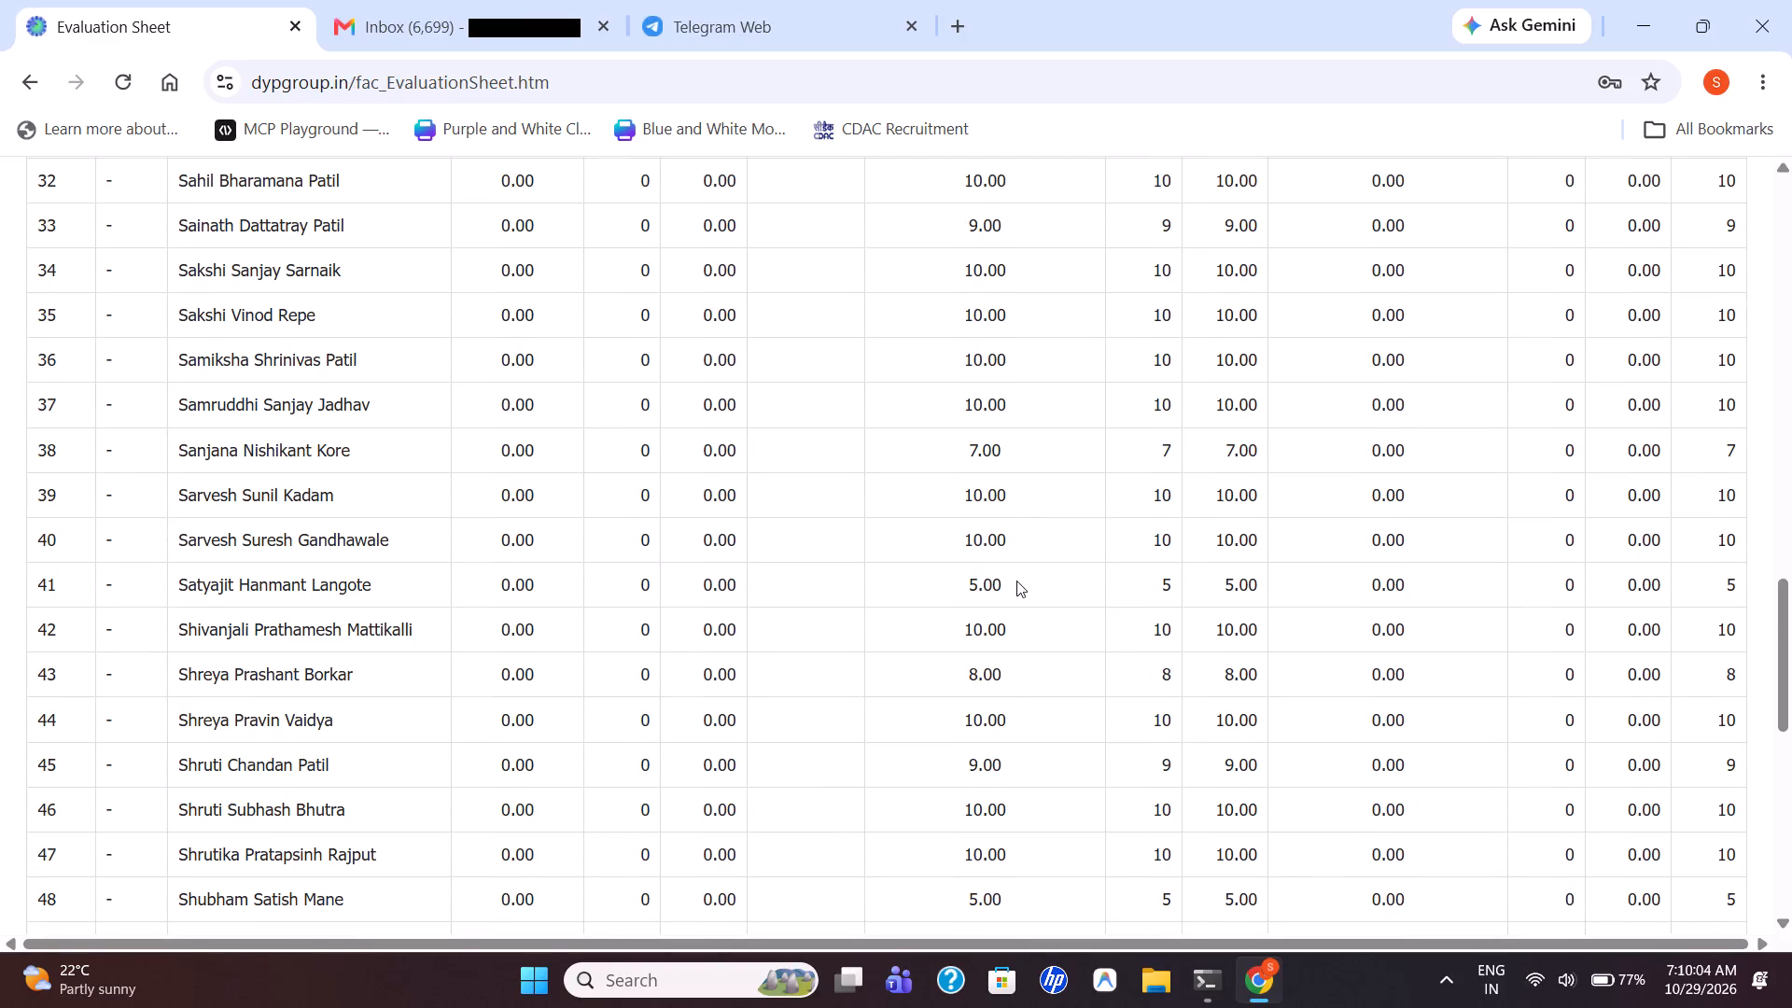
{"action": "scroll", "coordinate": [1164, 588], "scroll_direction": "up", "scroll_amount": 5}
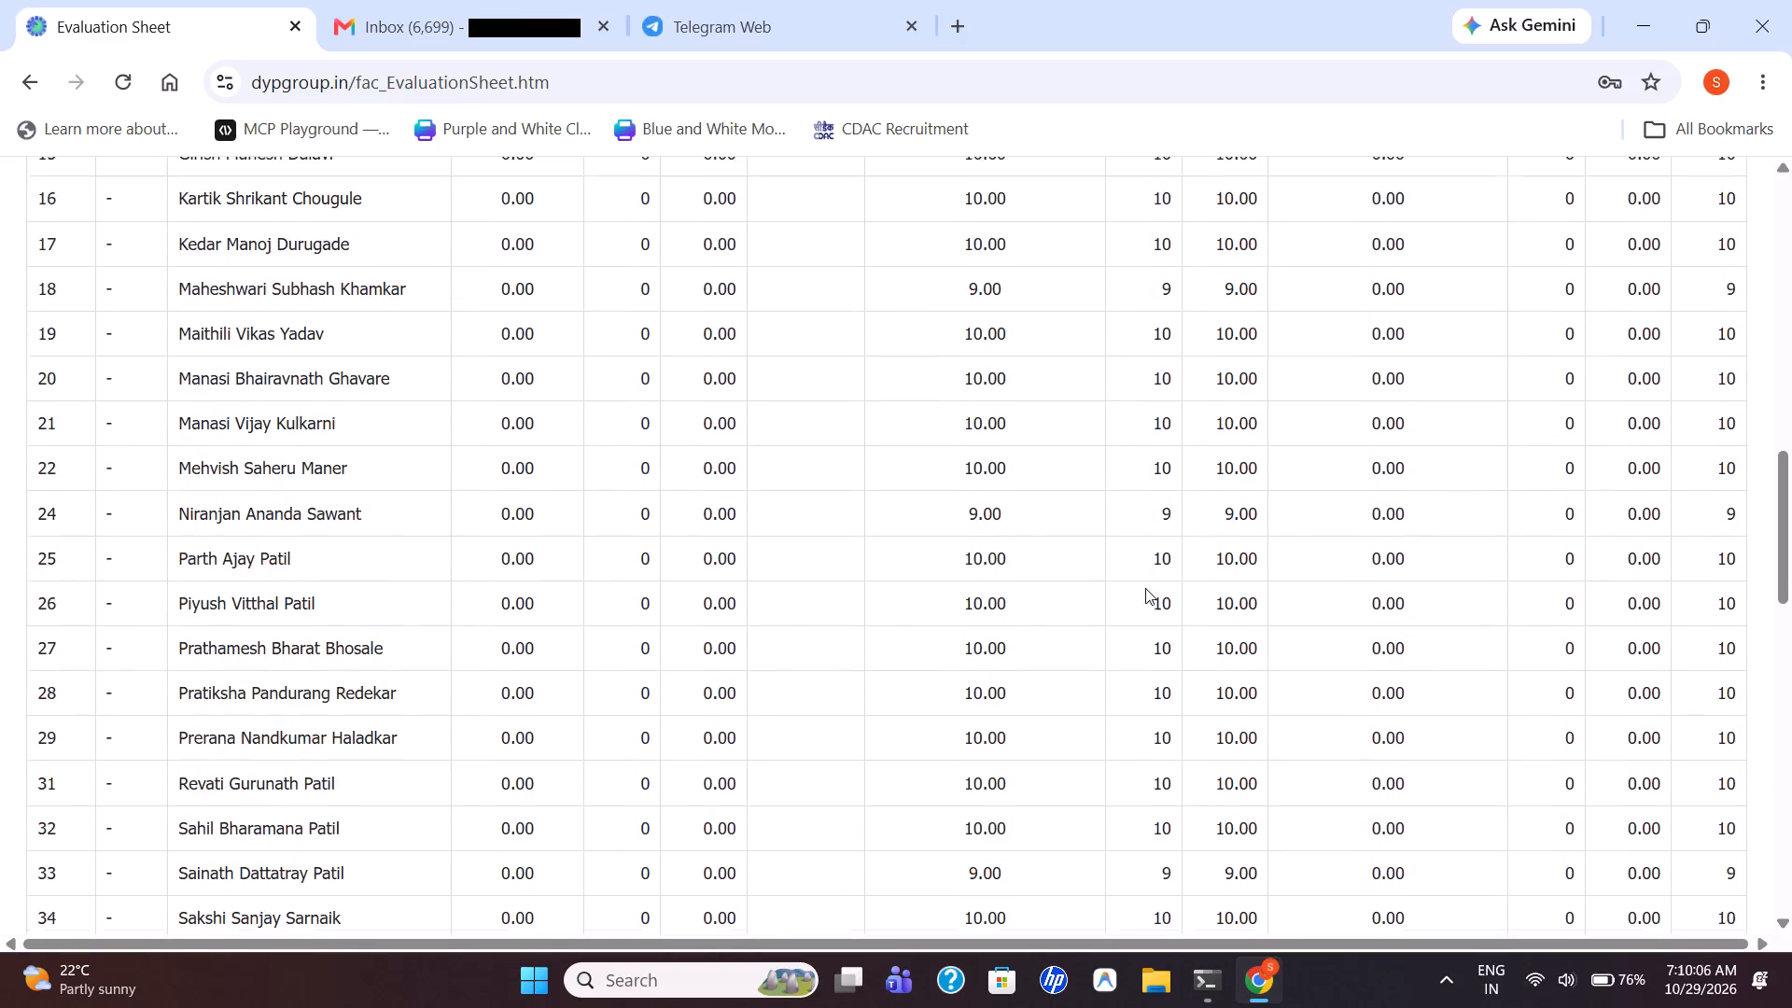
{"action": "scroll", "coordinate": [1144, 588], "scroll_direction": "up", "scroll_amount": 9}
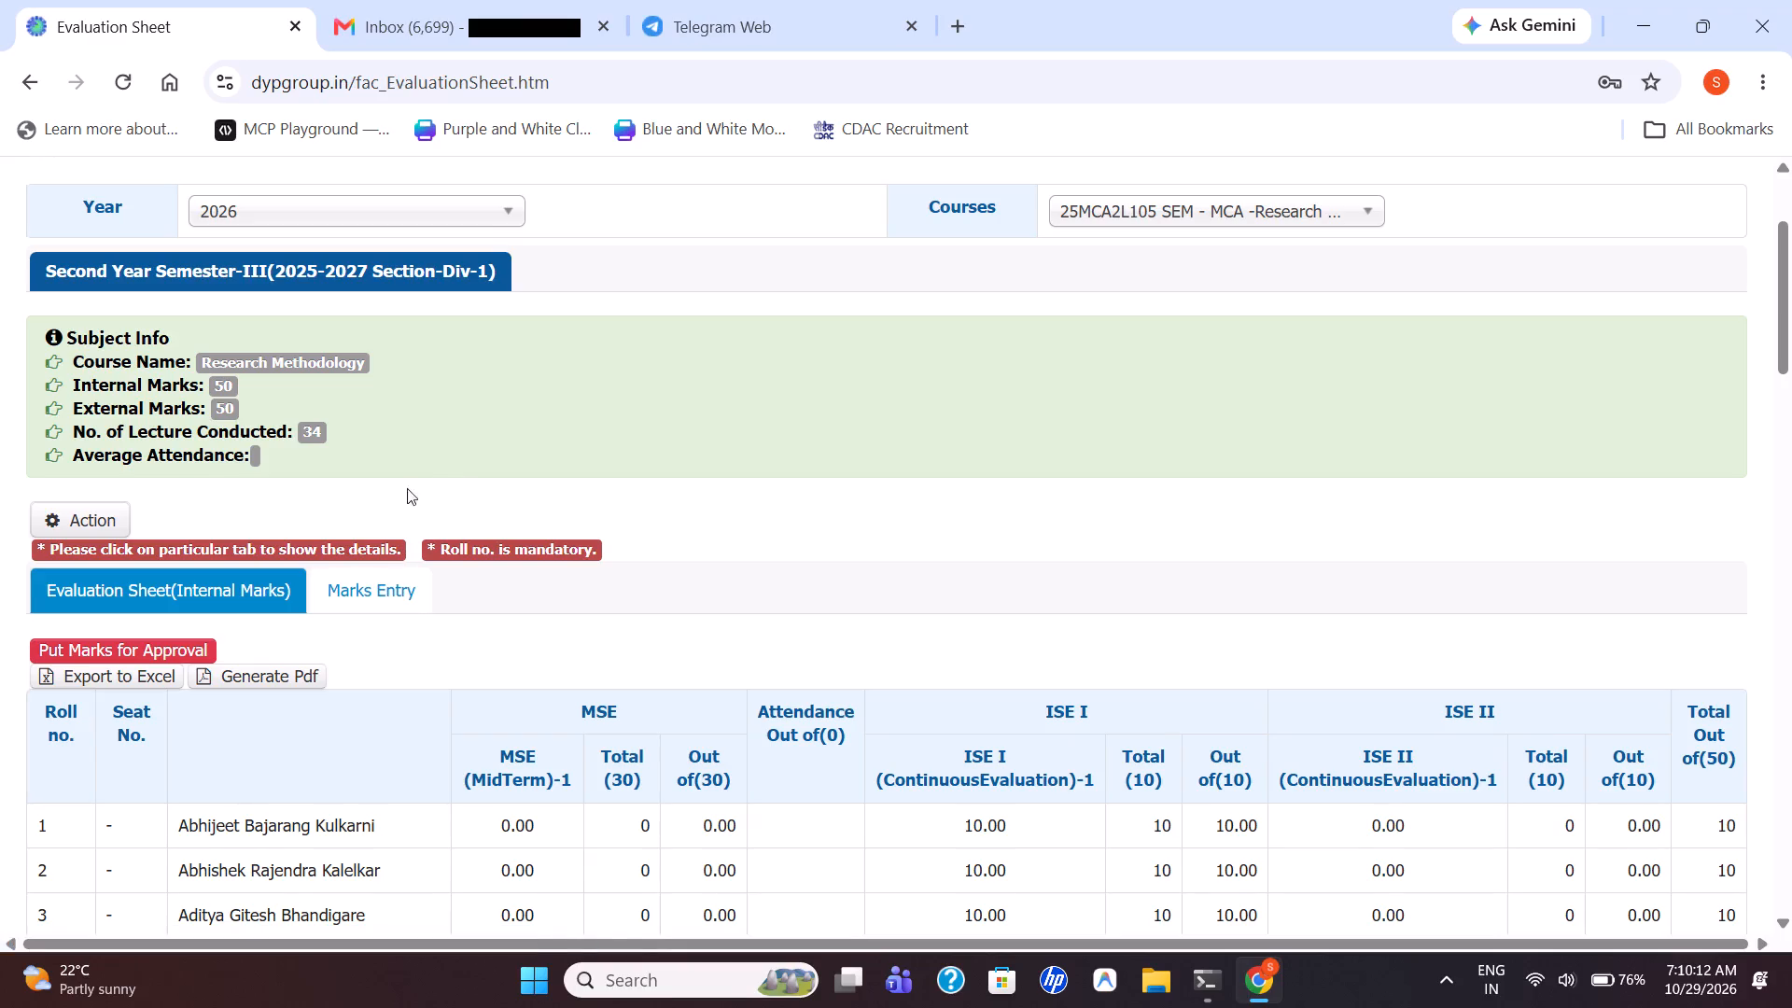
{"action": "scroll", "coordinate": [229, 612], "scroll_direction": "down", "scroll_amount": 20}
{"action": "scroll", "coordinate": [229, 612], "scroll_direction": "down", "scroll_amount": 9}
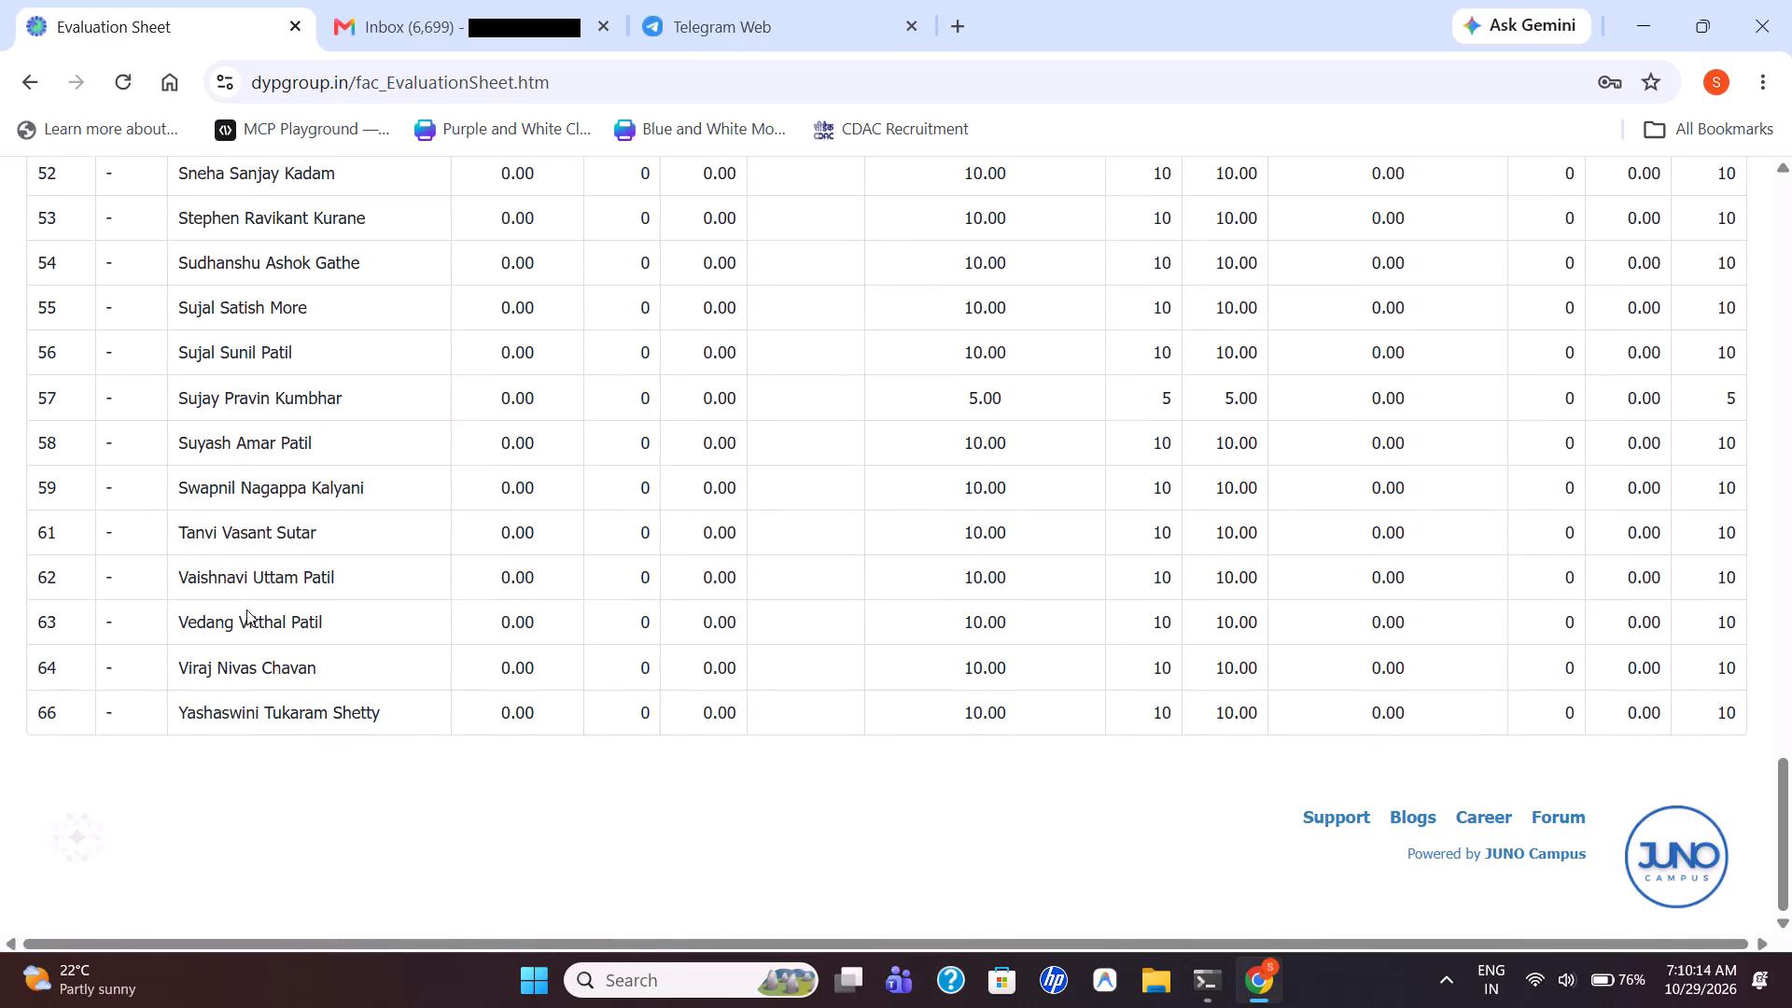
{"action": "scroll", "coordinate": [247, 609], "scroll_direction": "up", "scroll_amount": 12}
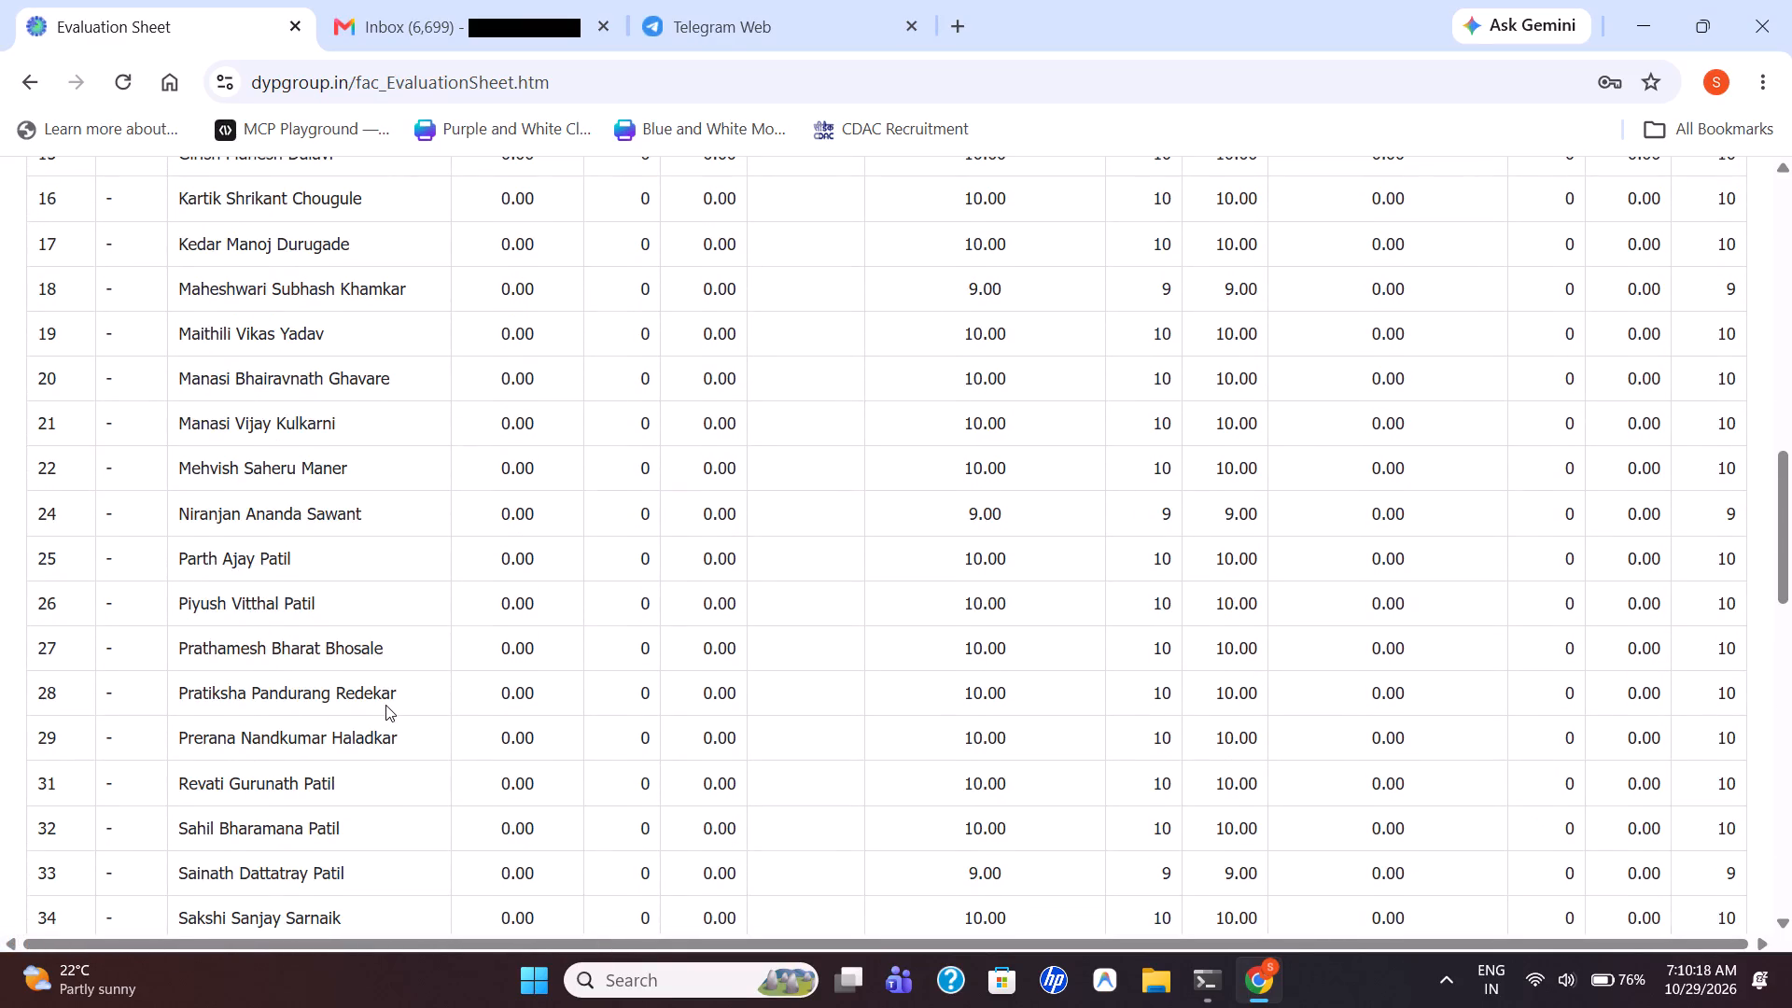
{"action": "scroll", "coordinate": [385, 705], "scroll_direction": "down", "scroll_amount": 4}
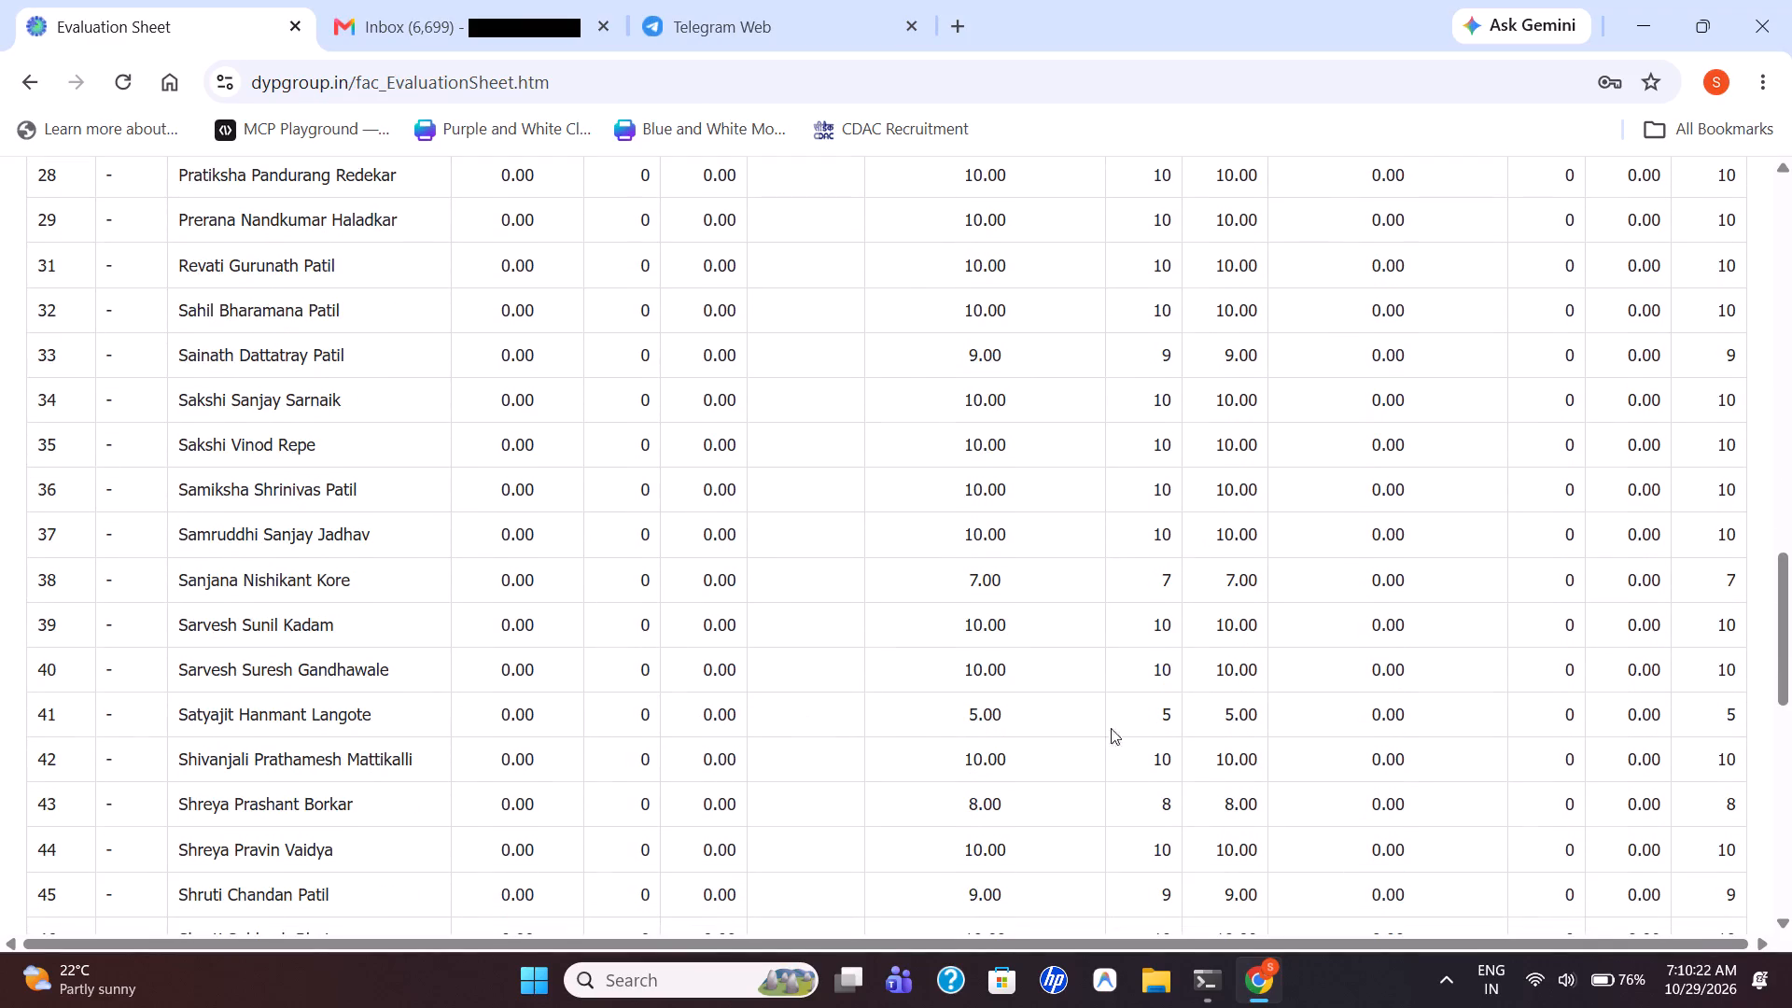
{"action": "left_click", "coordinate": [1199, 712]}
{"action": "scroll", "coordinate": [1199, 712], "scroll_direction": "up", "scroll_amount": 4}
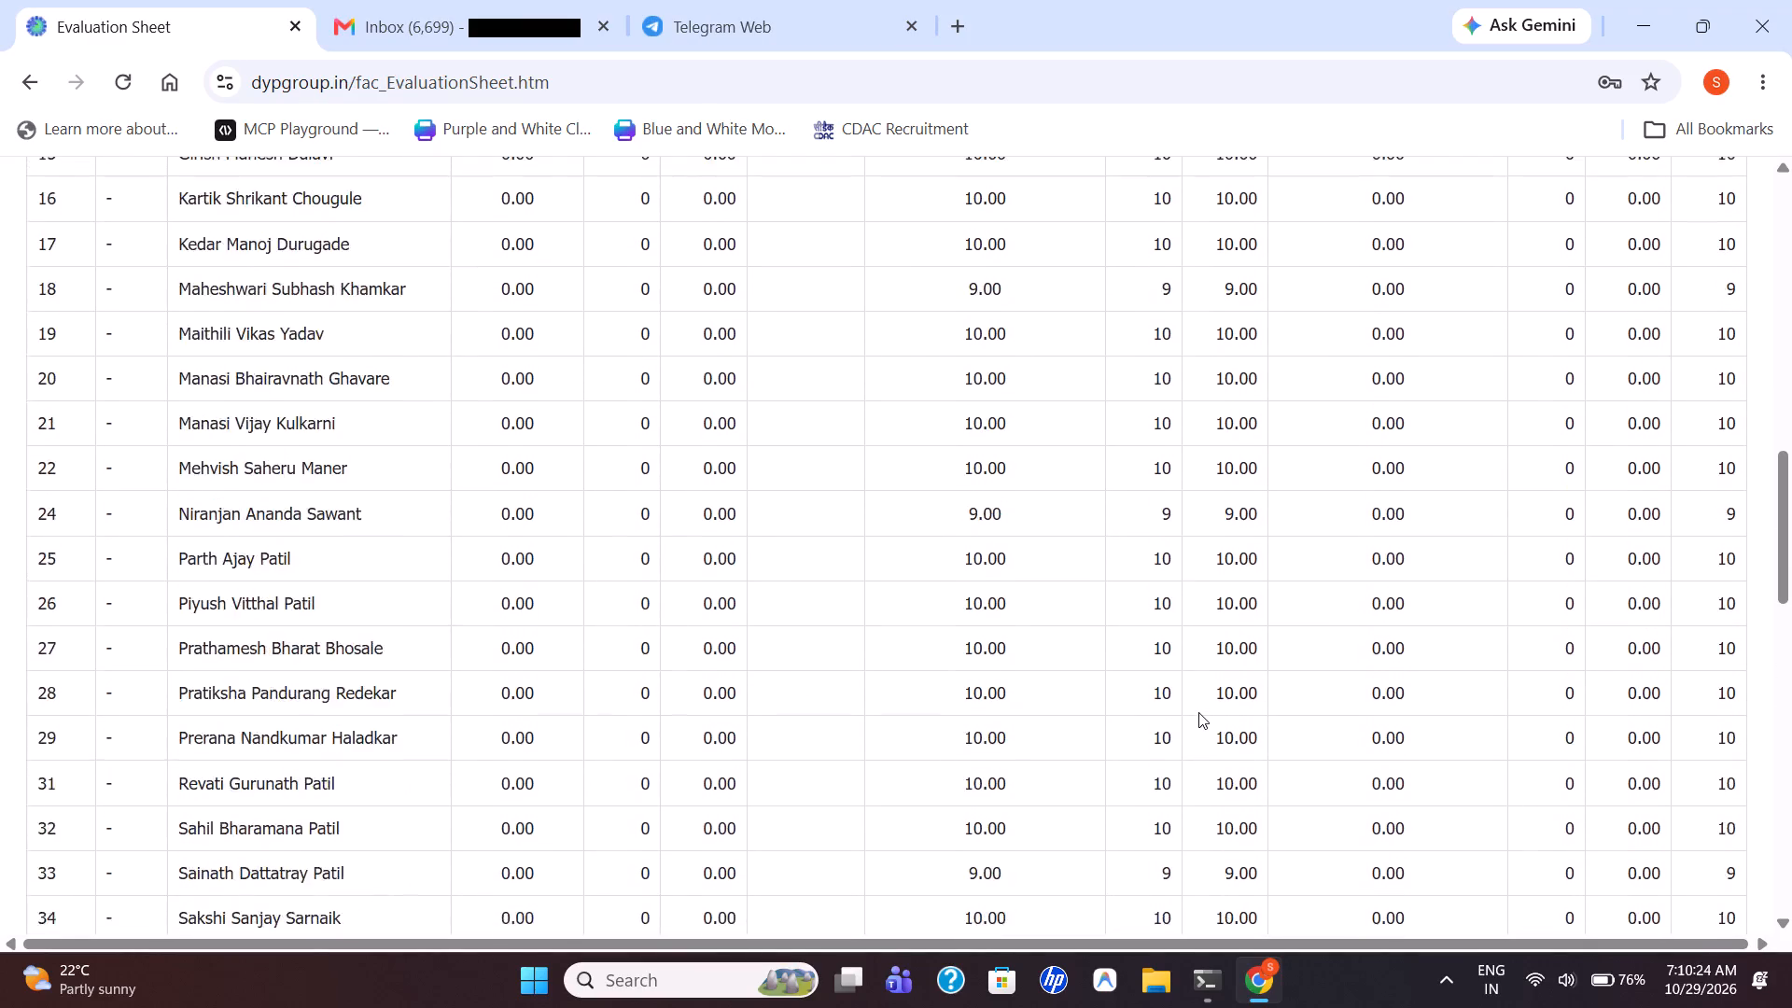
{"action": "scroll", "coordinate": [1198, 712], "scroll_direction": "up", "scroll_amount": 7}
{"action": "scroll", "coordinate": [1202, 712], "scroll_direction": "down", "scroll_amount": 1}
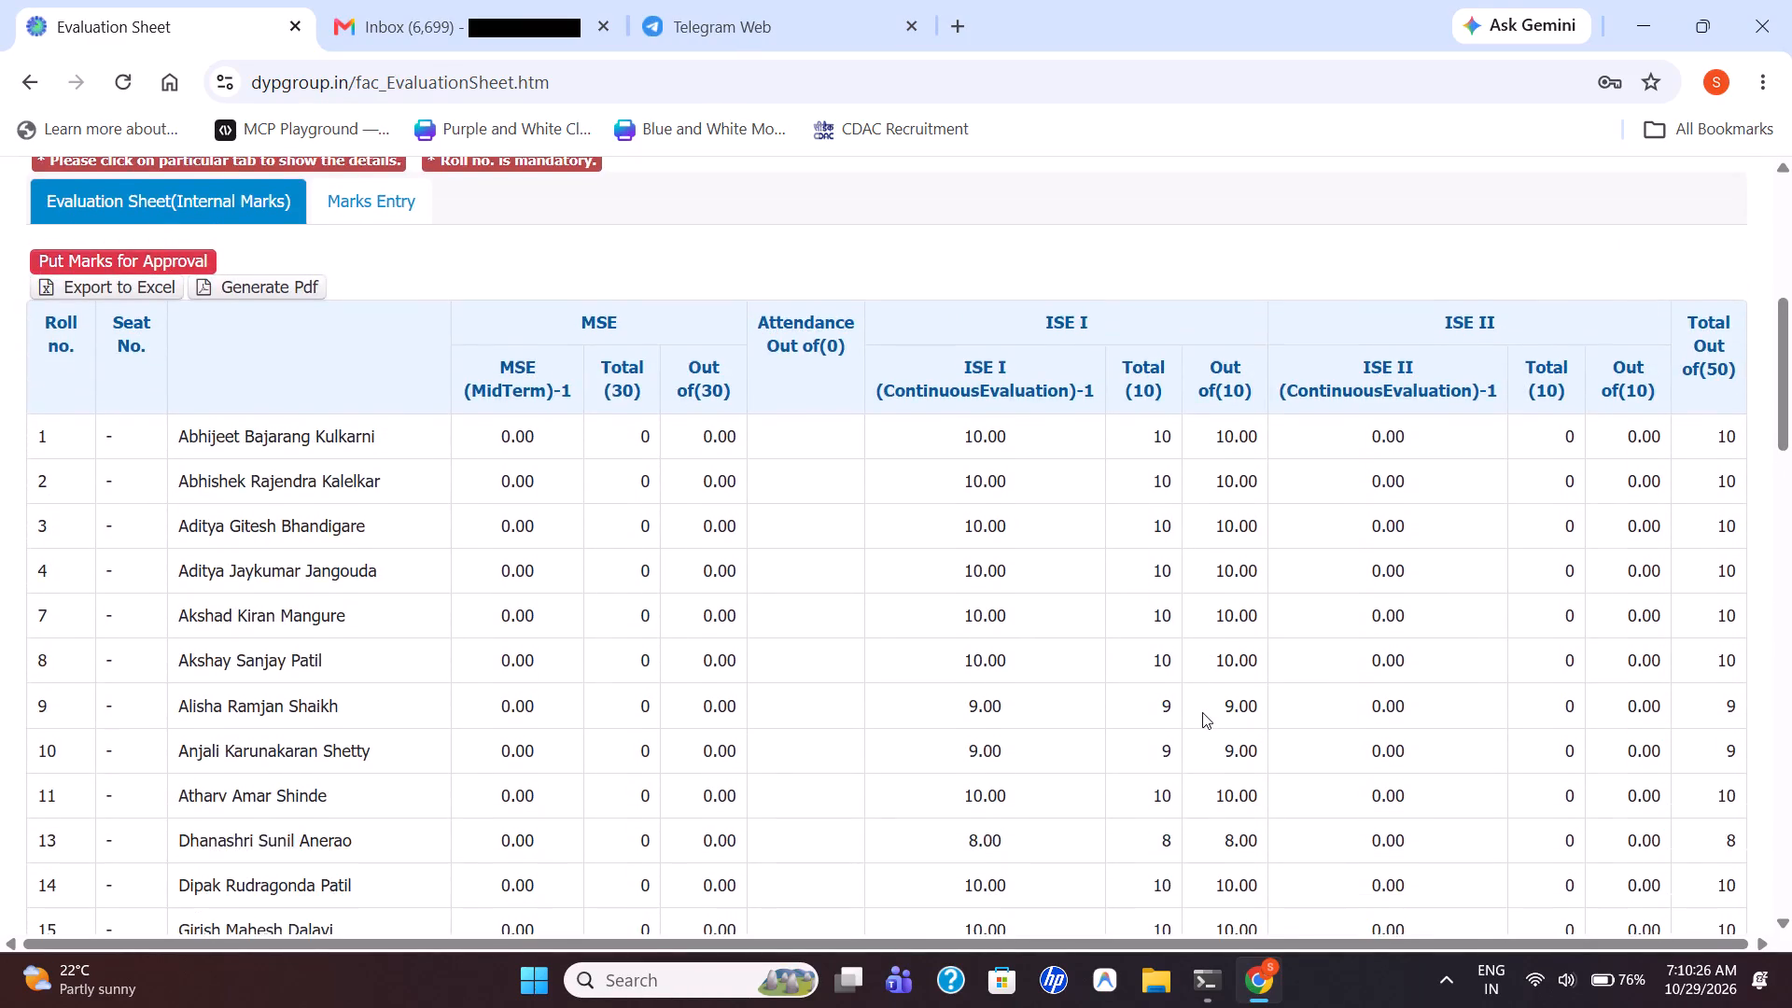
{"action": "scroll", "coordinate": [1202, 712], "scroll_direction": "up", "scroll_amount": 3}
Open Marks Entry for Research Methodology and review the students' entered marks and the options below the list.
{"action": "left_click", "coordinate": [332, 600]}
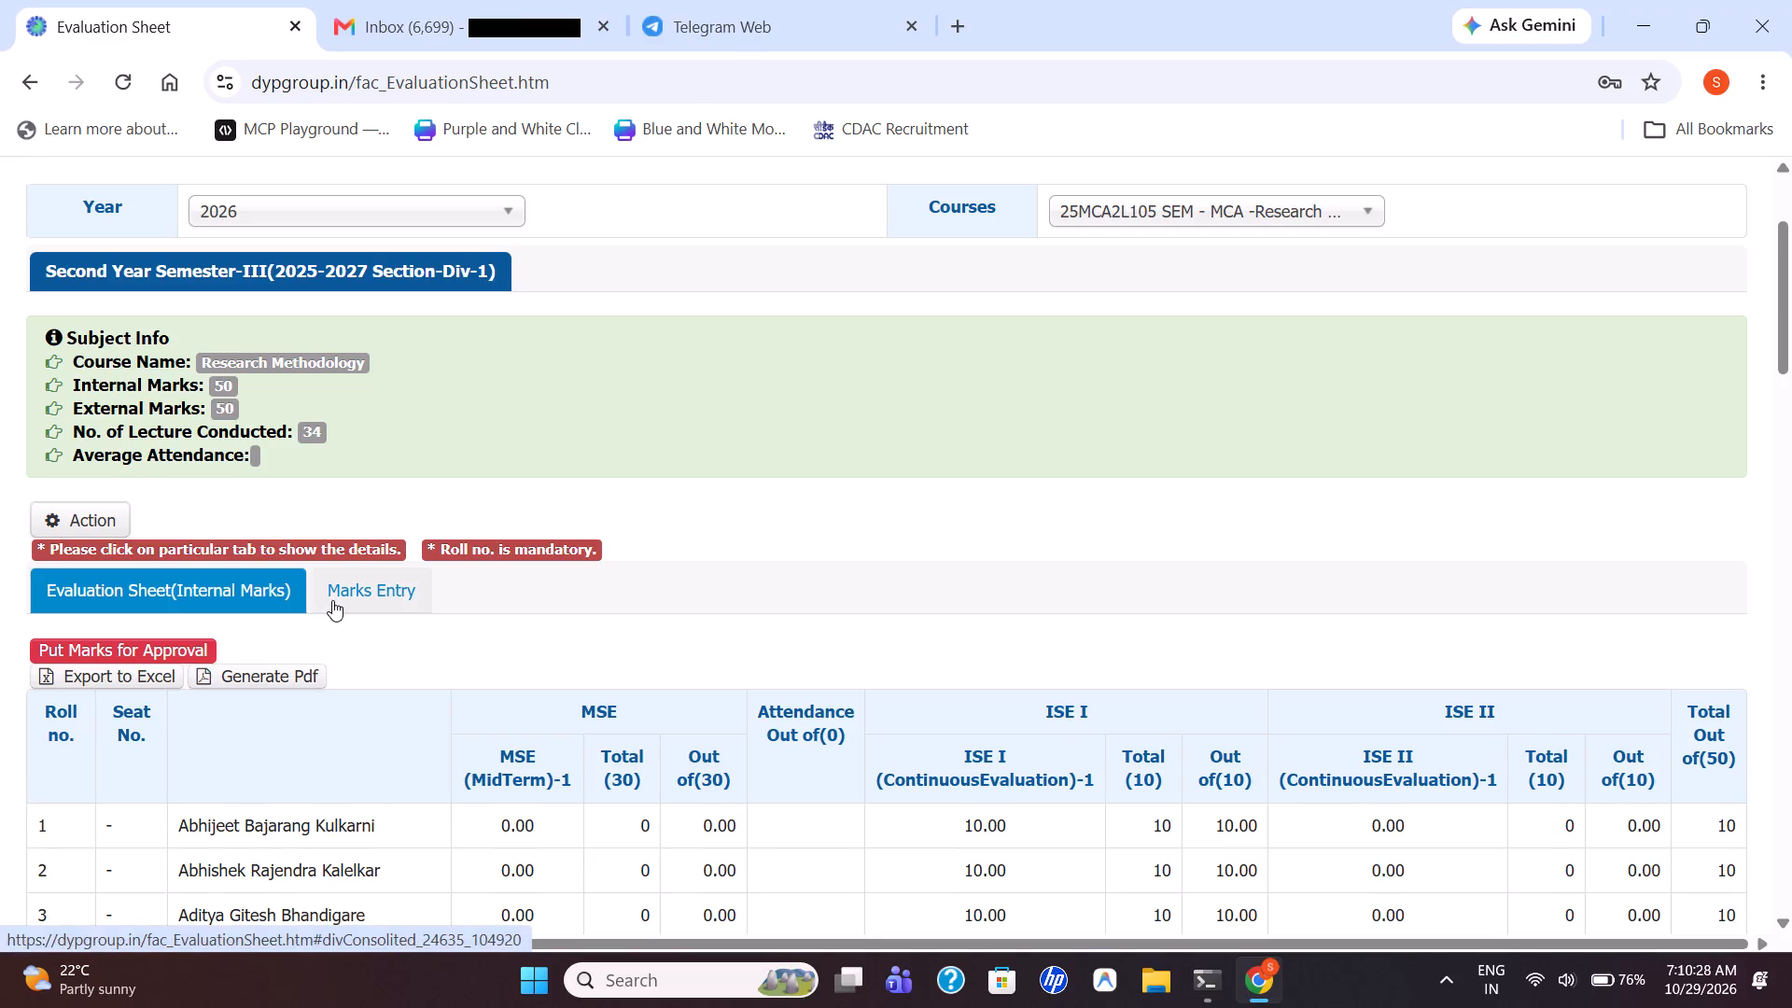
{"action": "scroll", "coordinate": [517, 598], "scroll_direction": "down", "scroll_amount": 7}
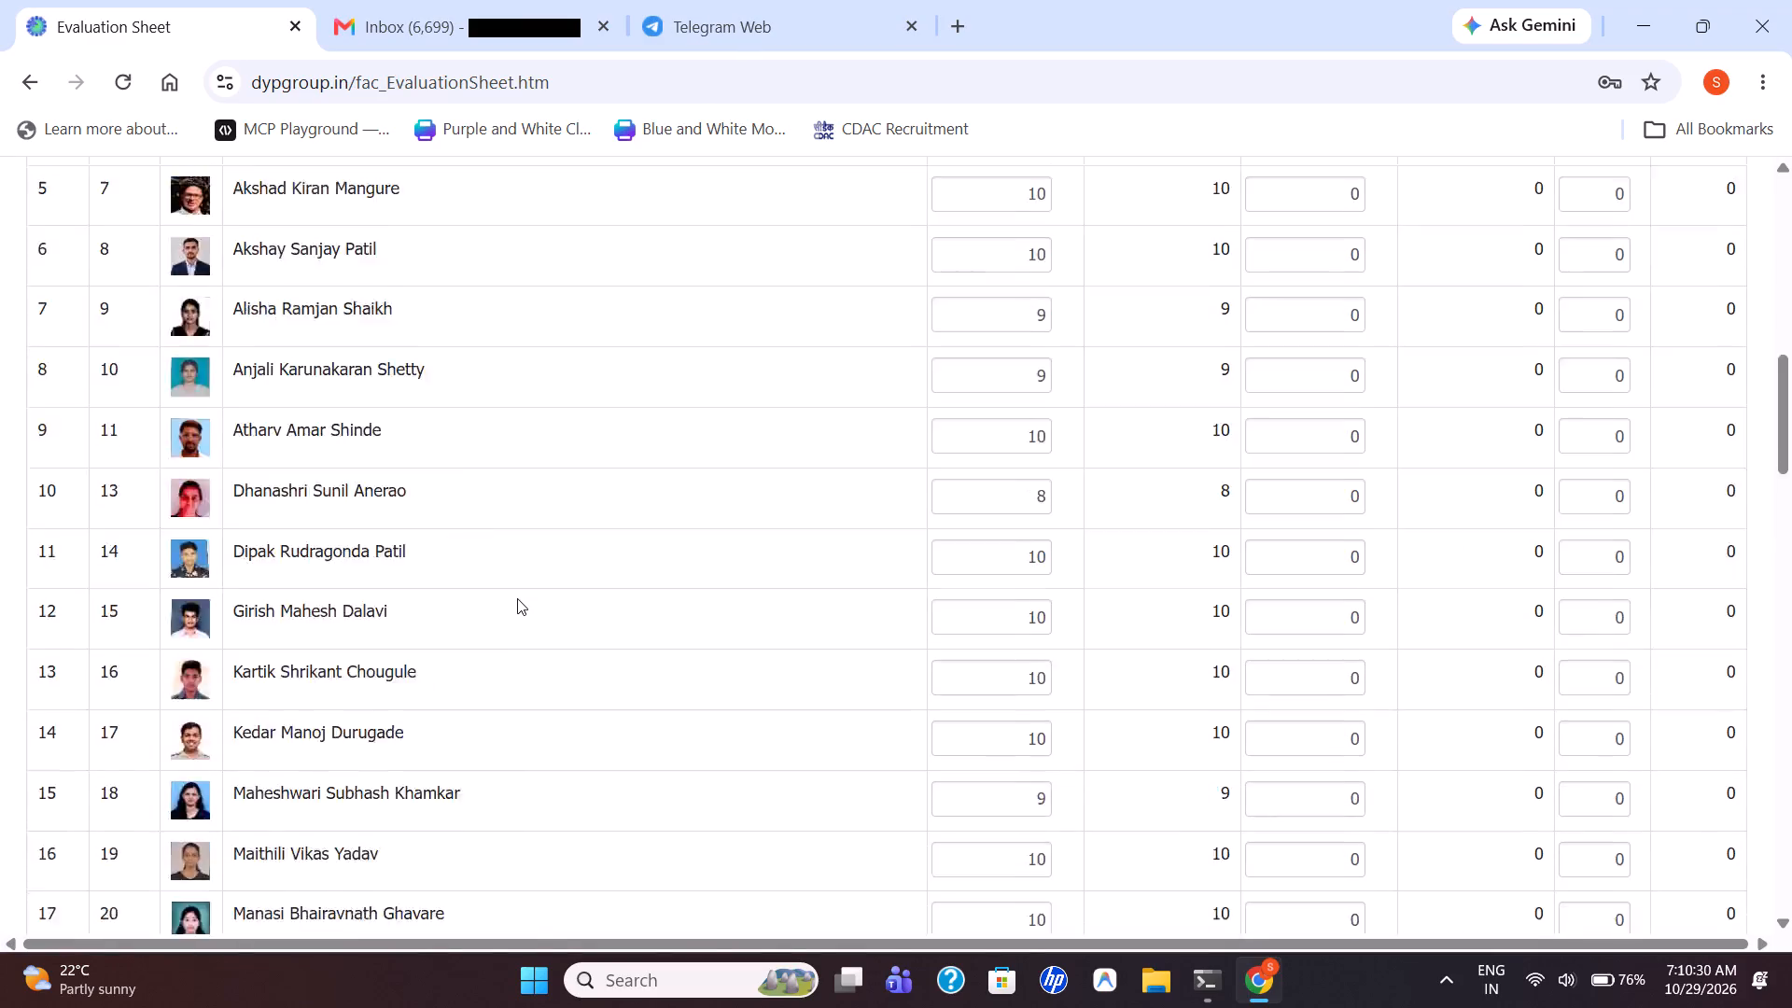
{"action": "scroll", "coordinate": [517, 598], "scroll_direction": "down", "scroll_amount": 20}
{"action": "scroll", "coordinate": [517, 598], "scroll_direction": "down", "scroll_amount": 7}
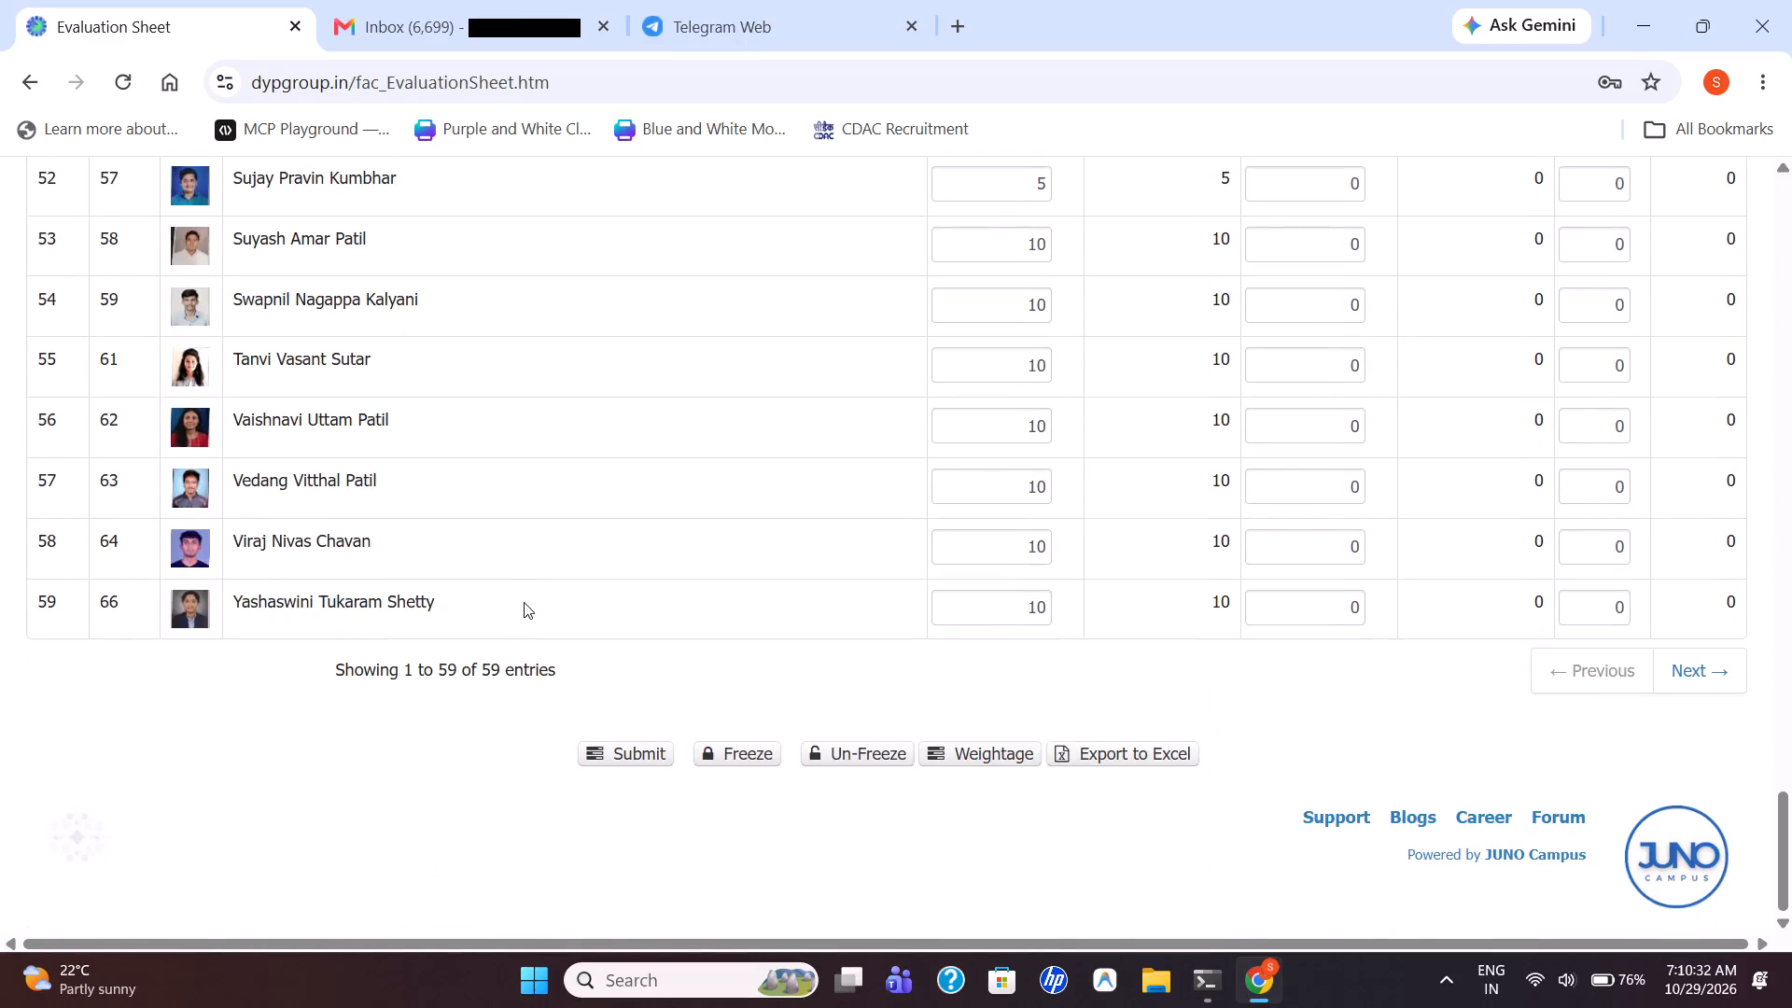
{"action": "scroll", "coordinate": [1487, 635], "scroll_direction": "up", "scroll_amount": 4}
{"action": "scroll", "coordinate": [684, 595], "scroll_direction": "up", "scroll_amount": 3}
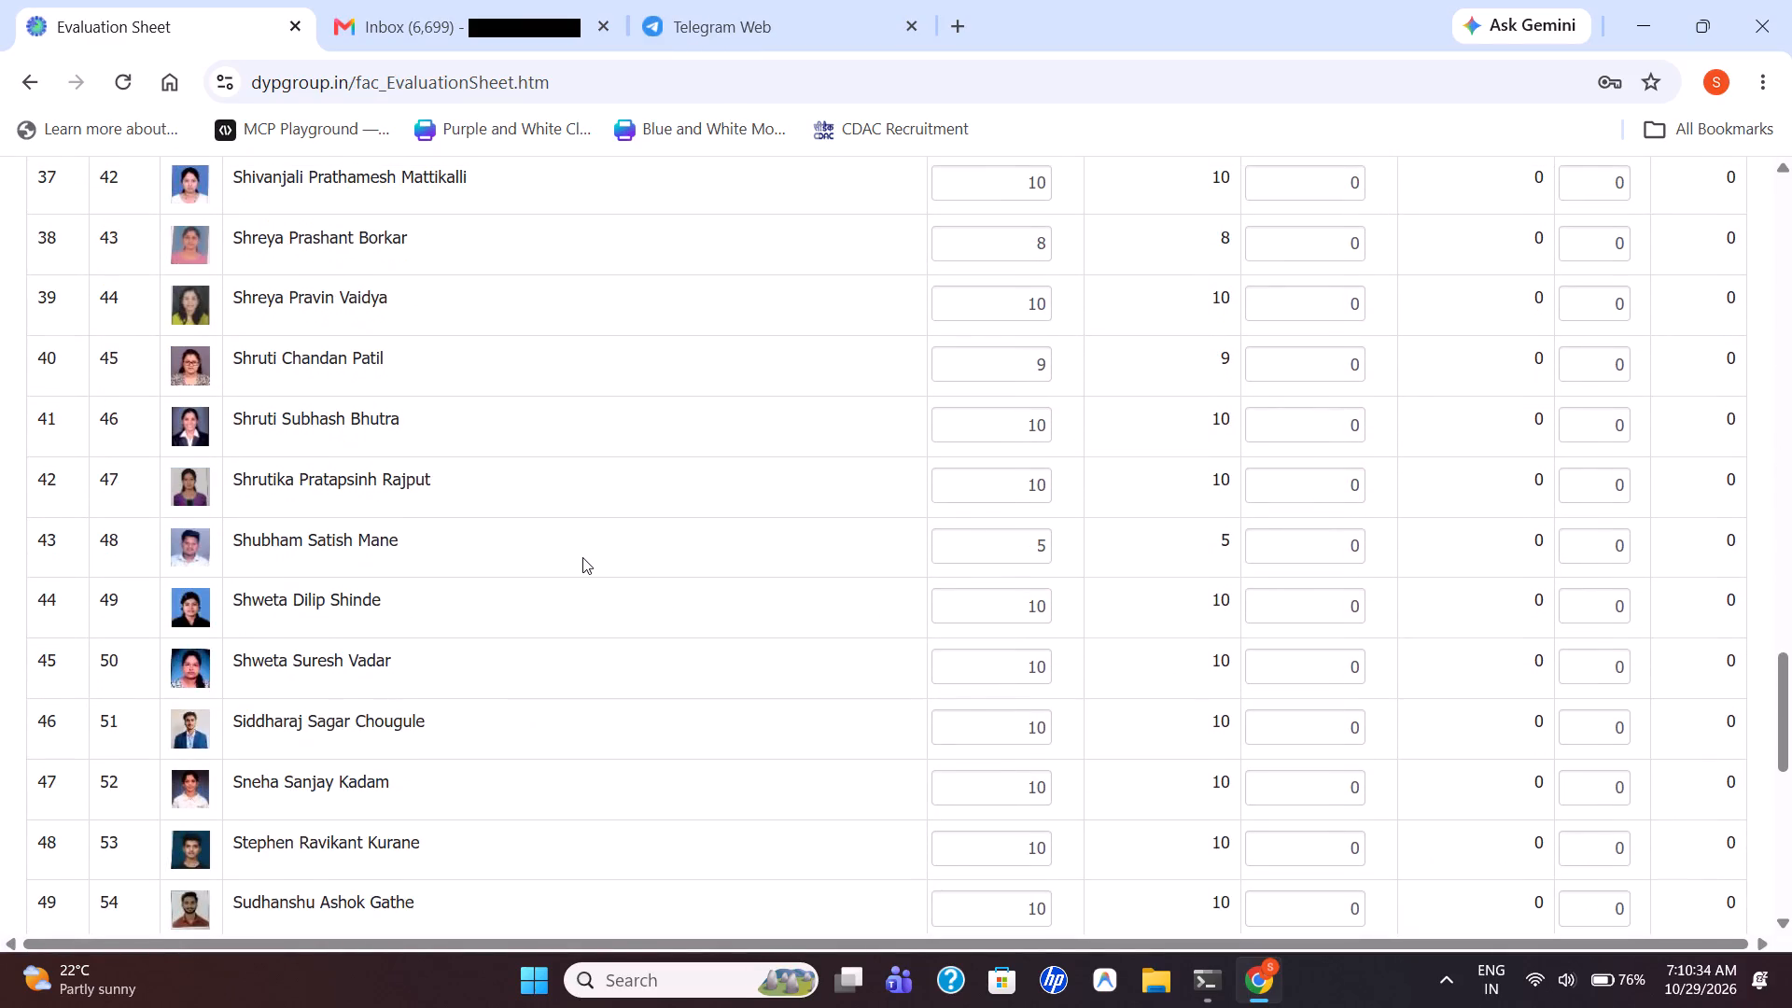
{"action": "scroll", "coordinate": [582, 557], "scroll_direction": "up", "scroll_amount": 2}
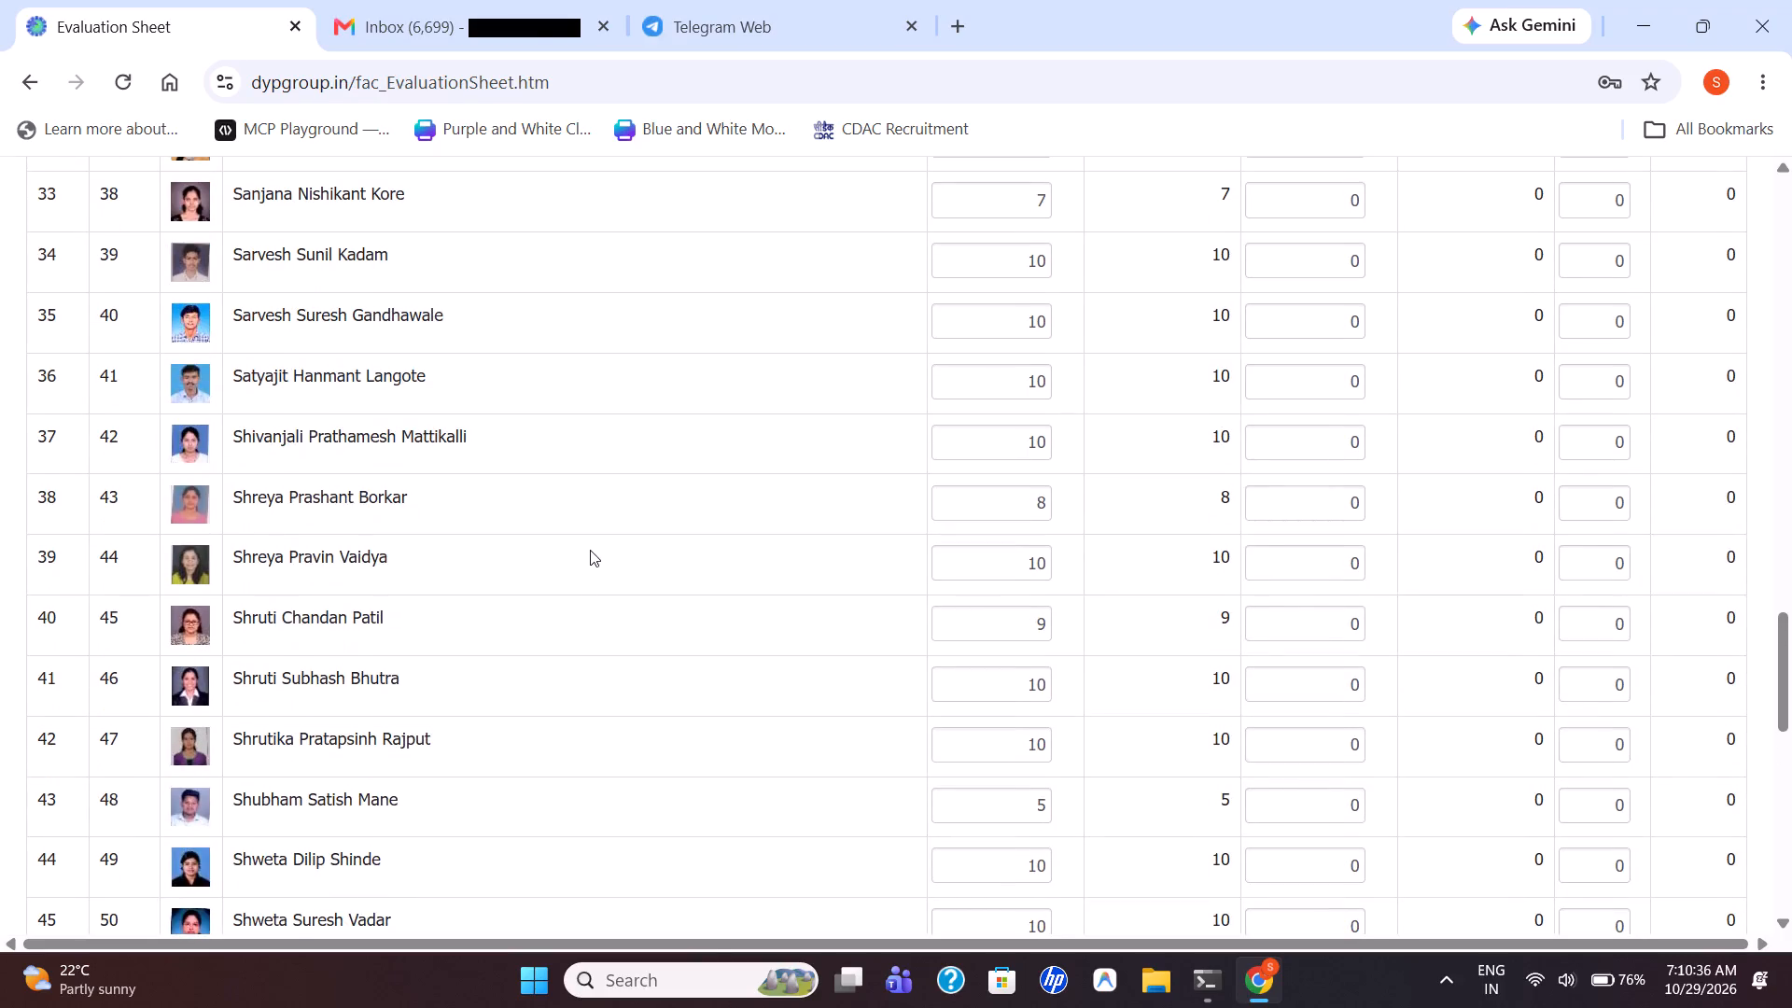
{"action": "scroll", "coordinate": [616, 550], "scroll_direction": "down", "scroll_amount": 19}
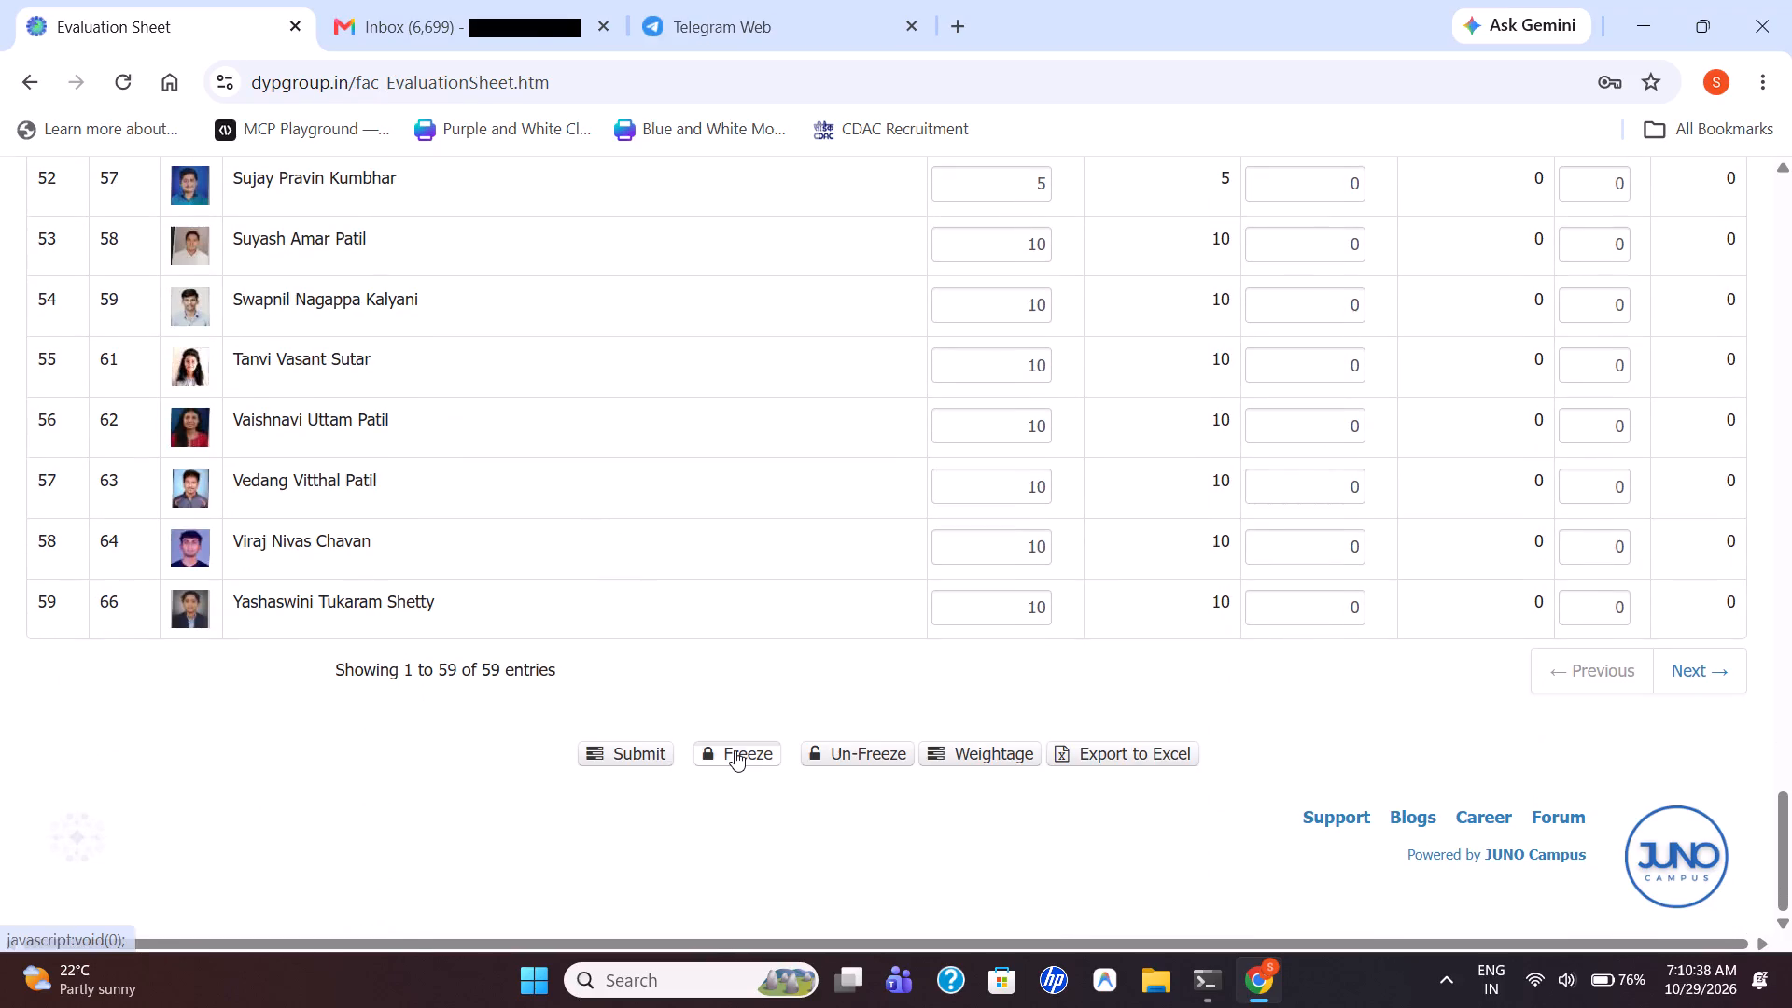
Freeze the Research Methodology evaluation in Marks Entry and accept the confirmation.
{"action": "left_click", "coordinate": [735, 750]}
{"action": "left_click", "coordinate": [850, 491]}
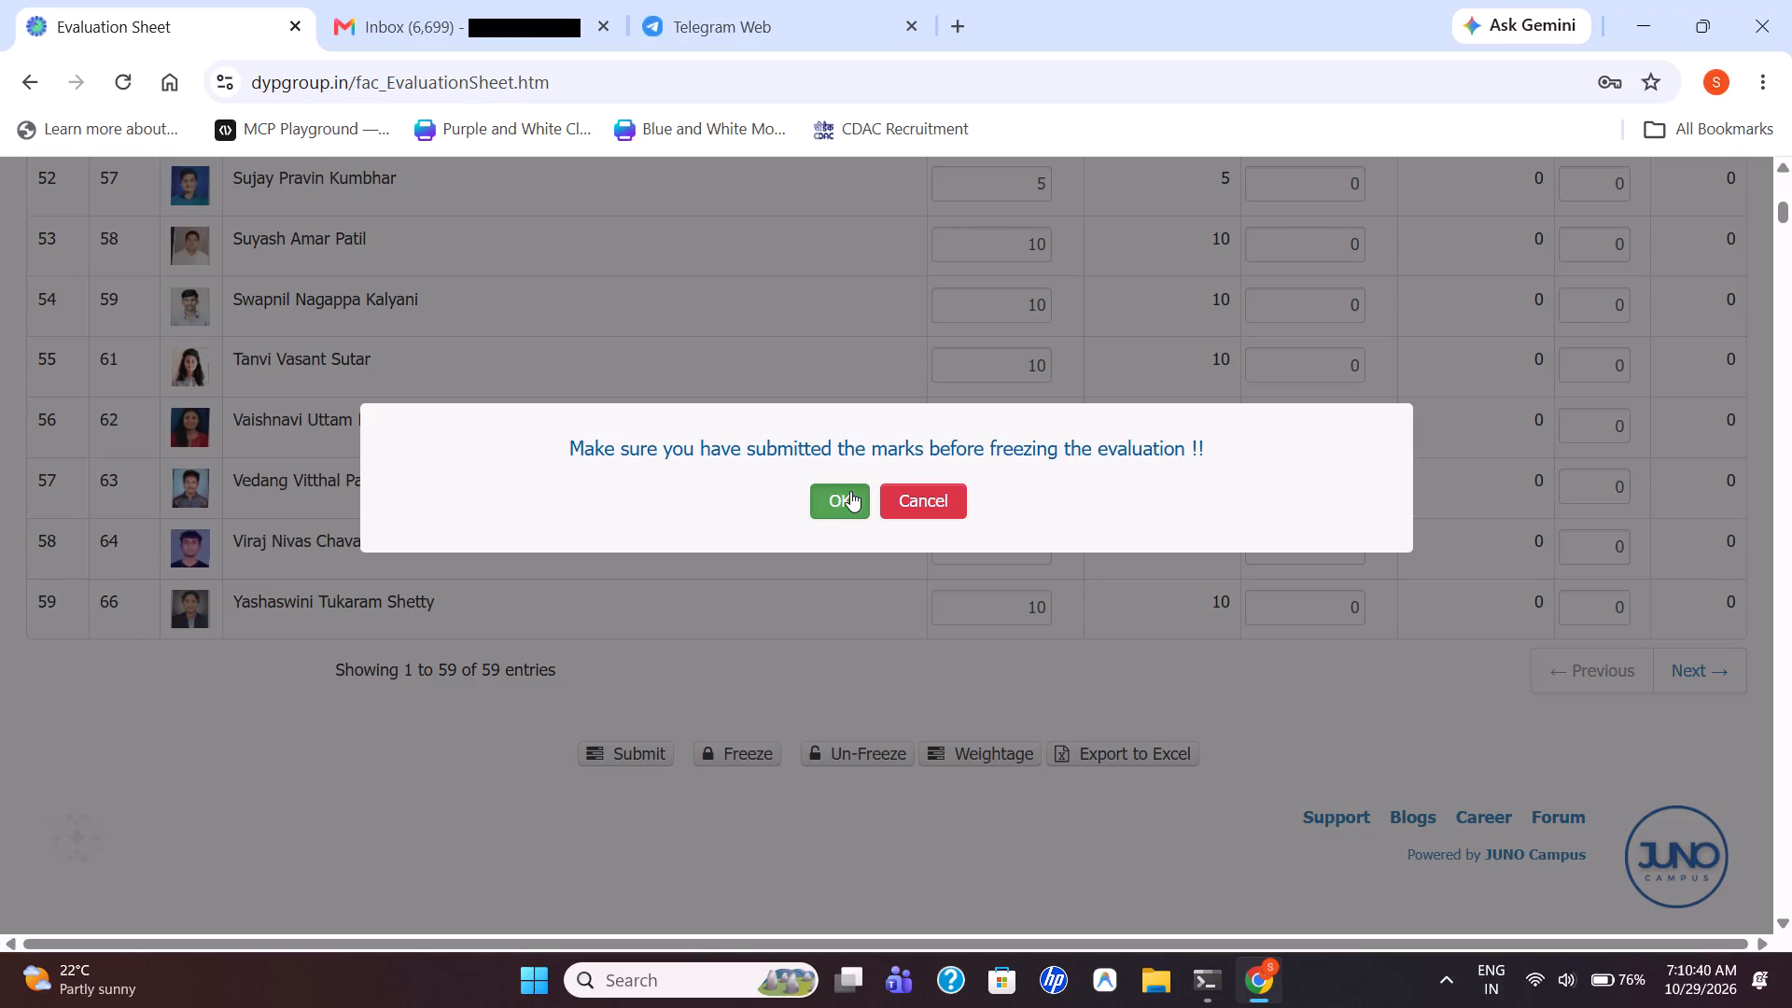
{"action": "left_click", "coordinate": [900, 515]}
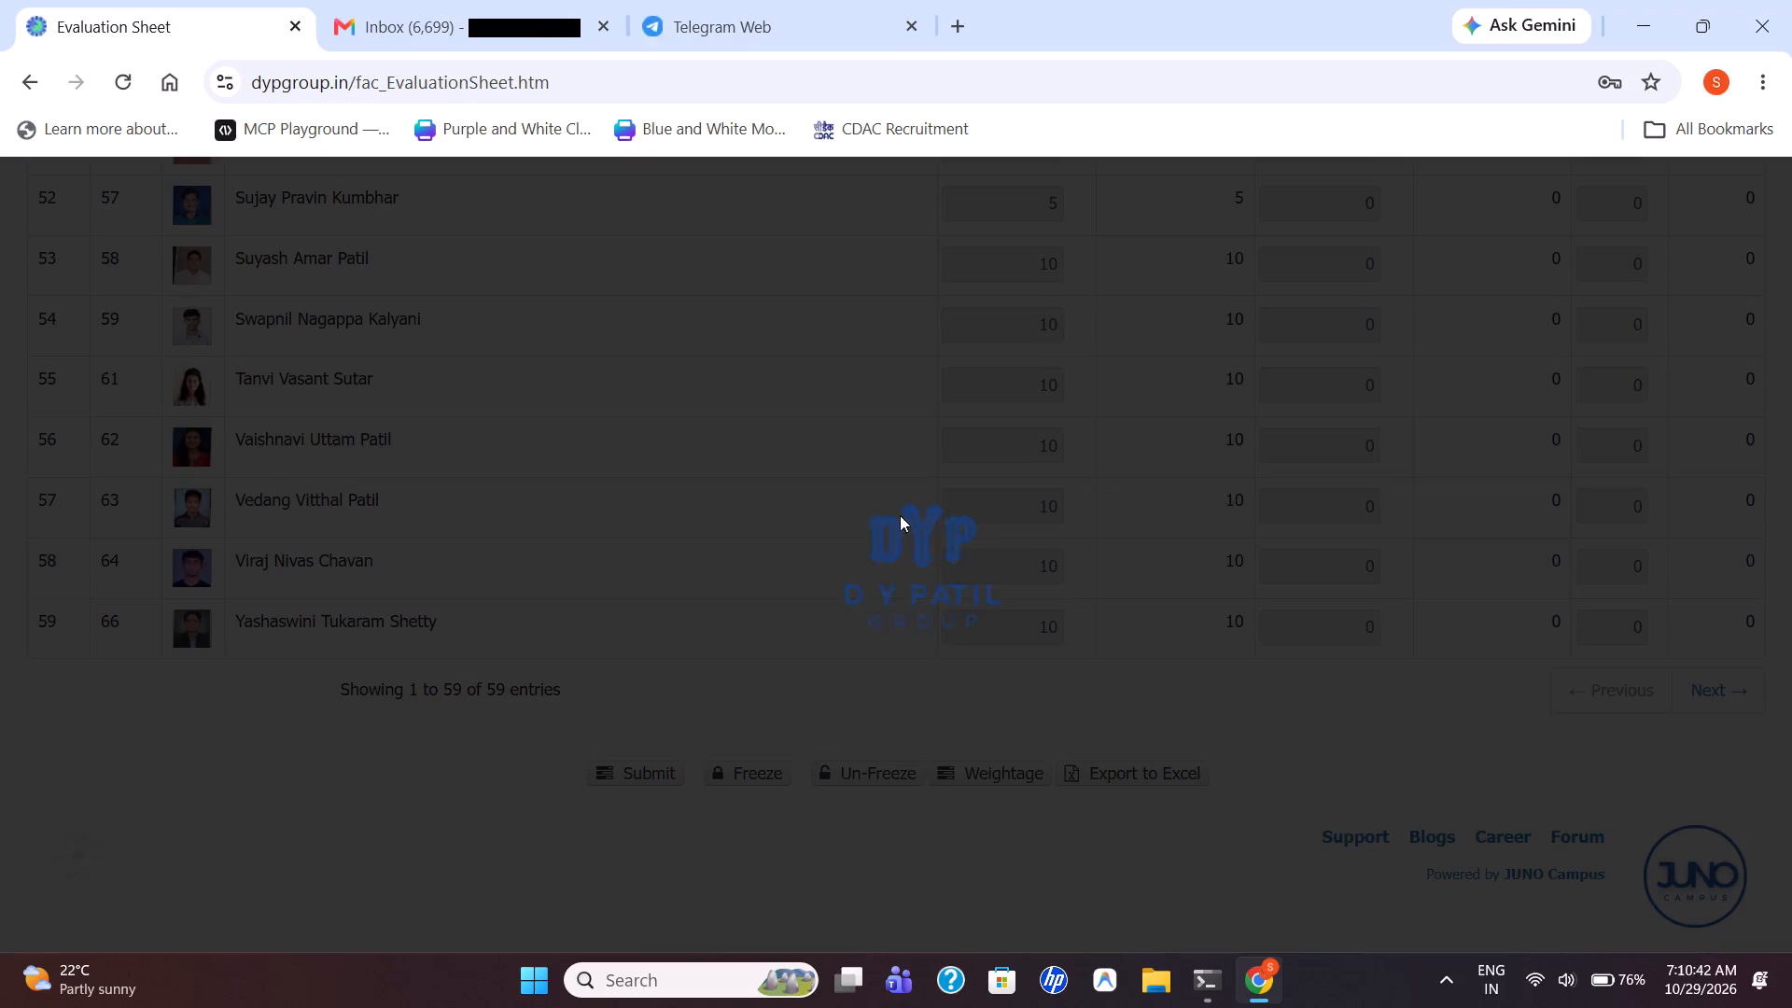
Check in the Marks Entry list whether the ISE I marks, including roll numbers 50 and 52, accept editing.
{"action": "scroll", "coordinate": [762, 760], "scroll_direction": "up", "scroll_amount": 6}
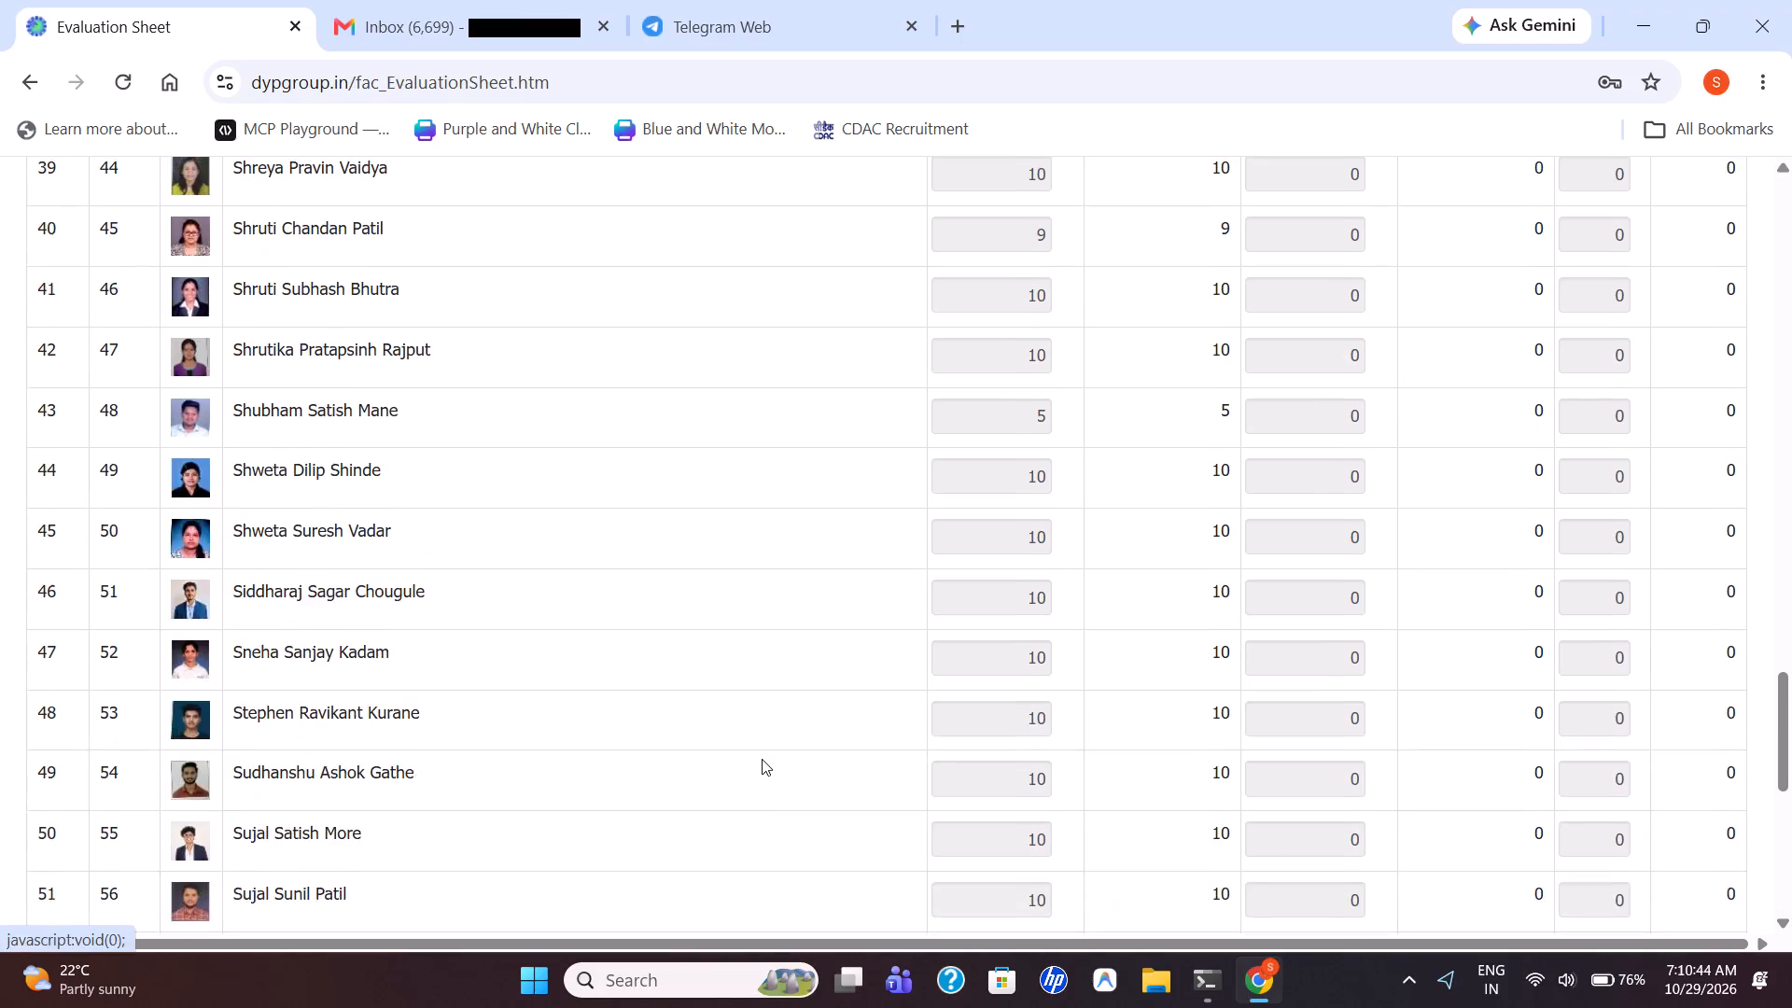
{"action": "scroll", "coordinate": [762, 757], "scroll_direction": "up", "scroll_amount": 3}
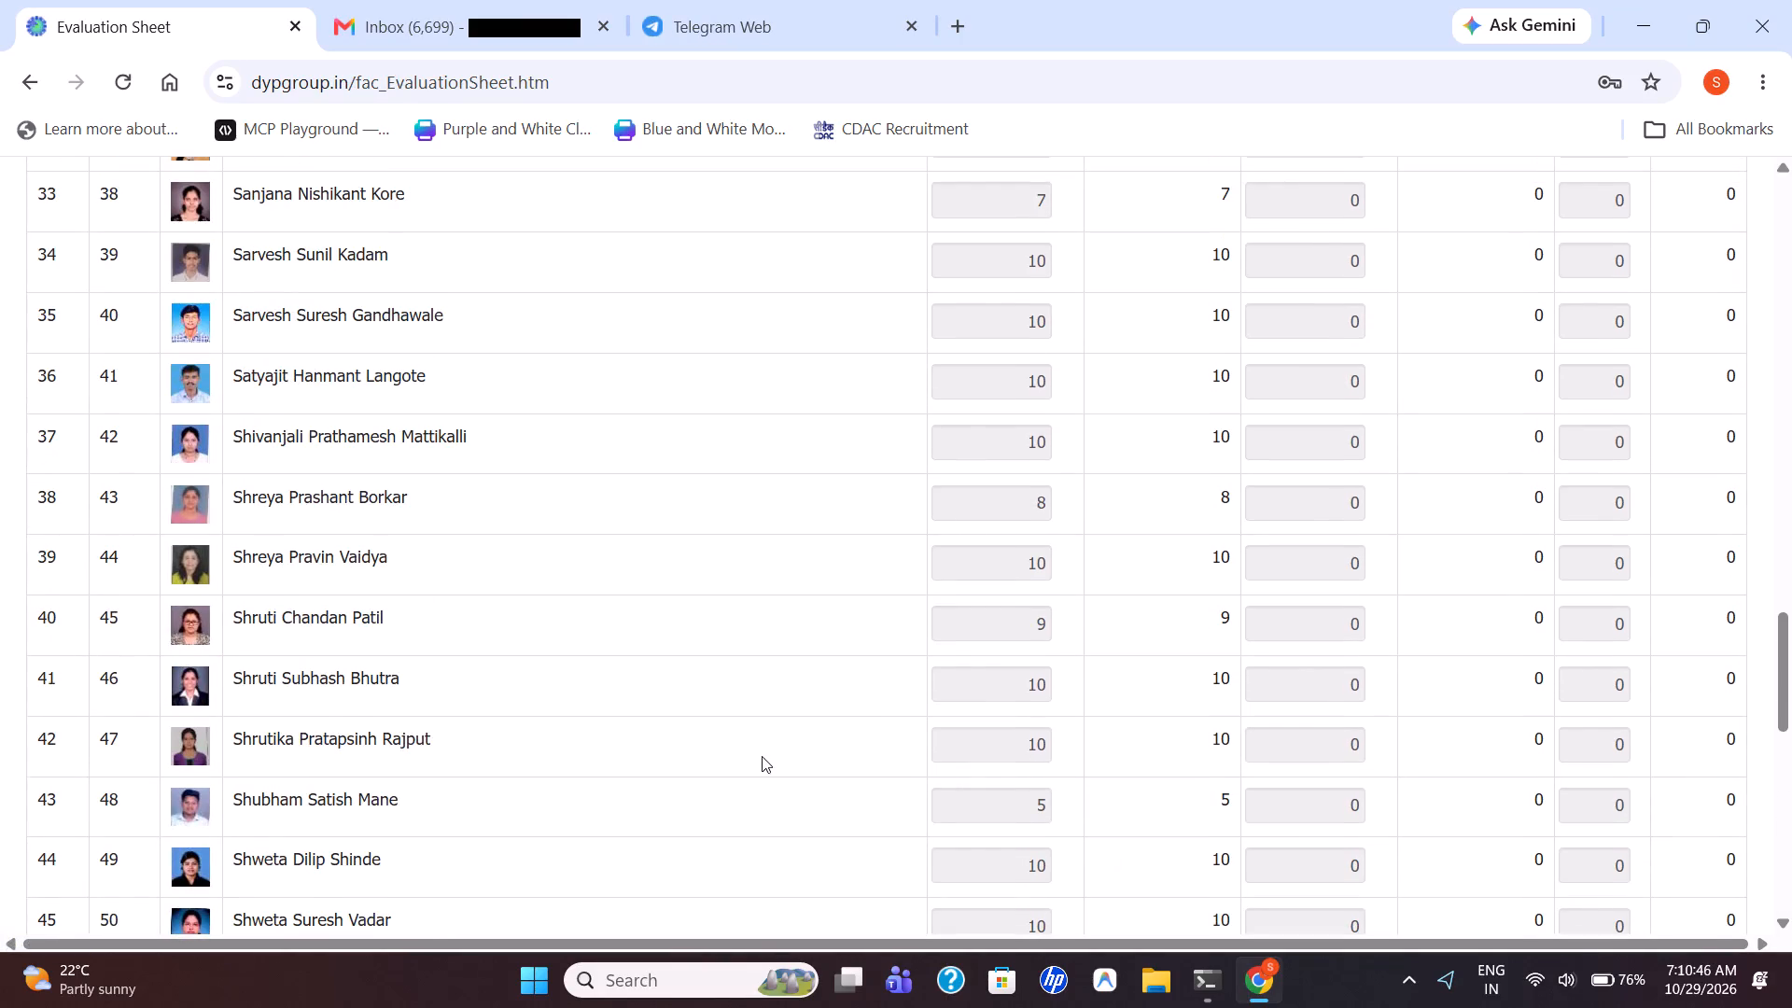
{"action": "scroll", "coordinate": [762, 756], "scroll_direction": "down", "scroll_amount": 15}
{"action": "scroll", "coordinate": [762, 756], "scroll_direction": "up", "scroll_amount": 6}
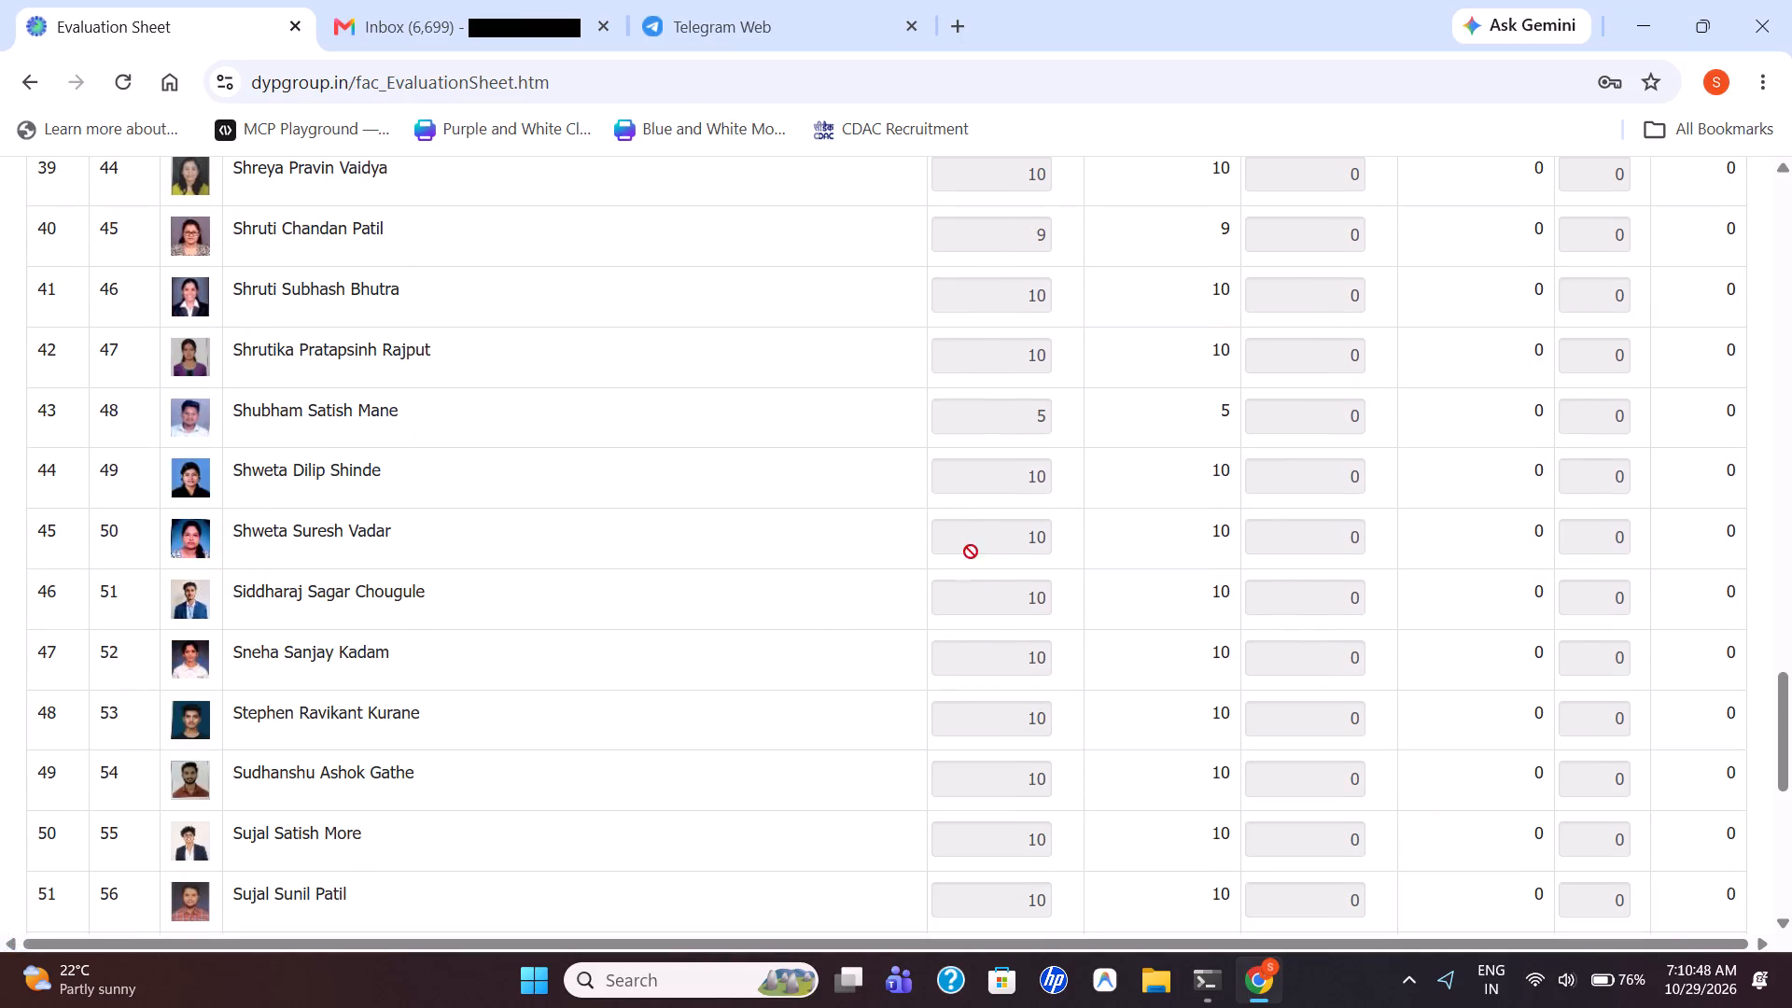
{"action": "left_click", "coordinate": [957, 544]}
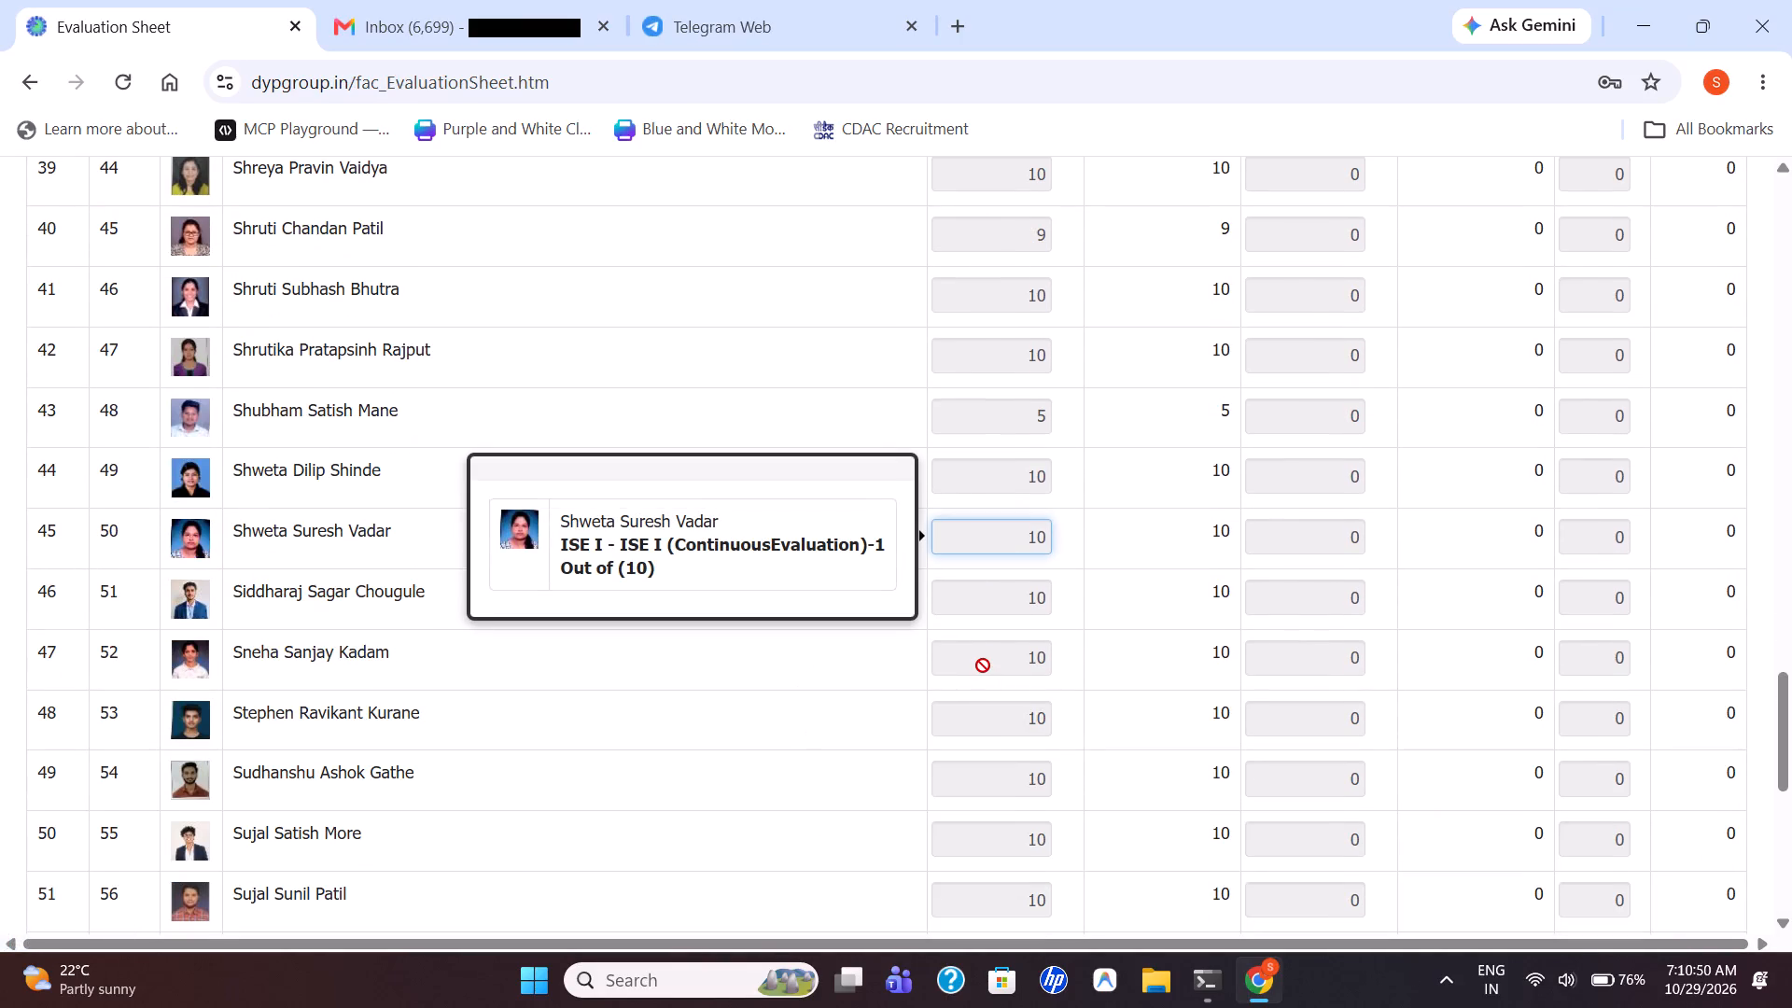
{"action": "left_click", "coordinate": [982, 663]}
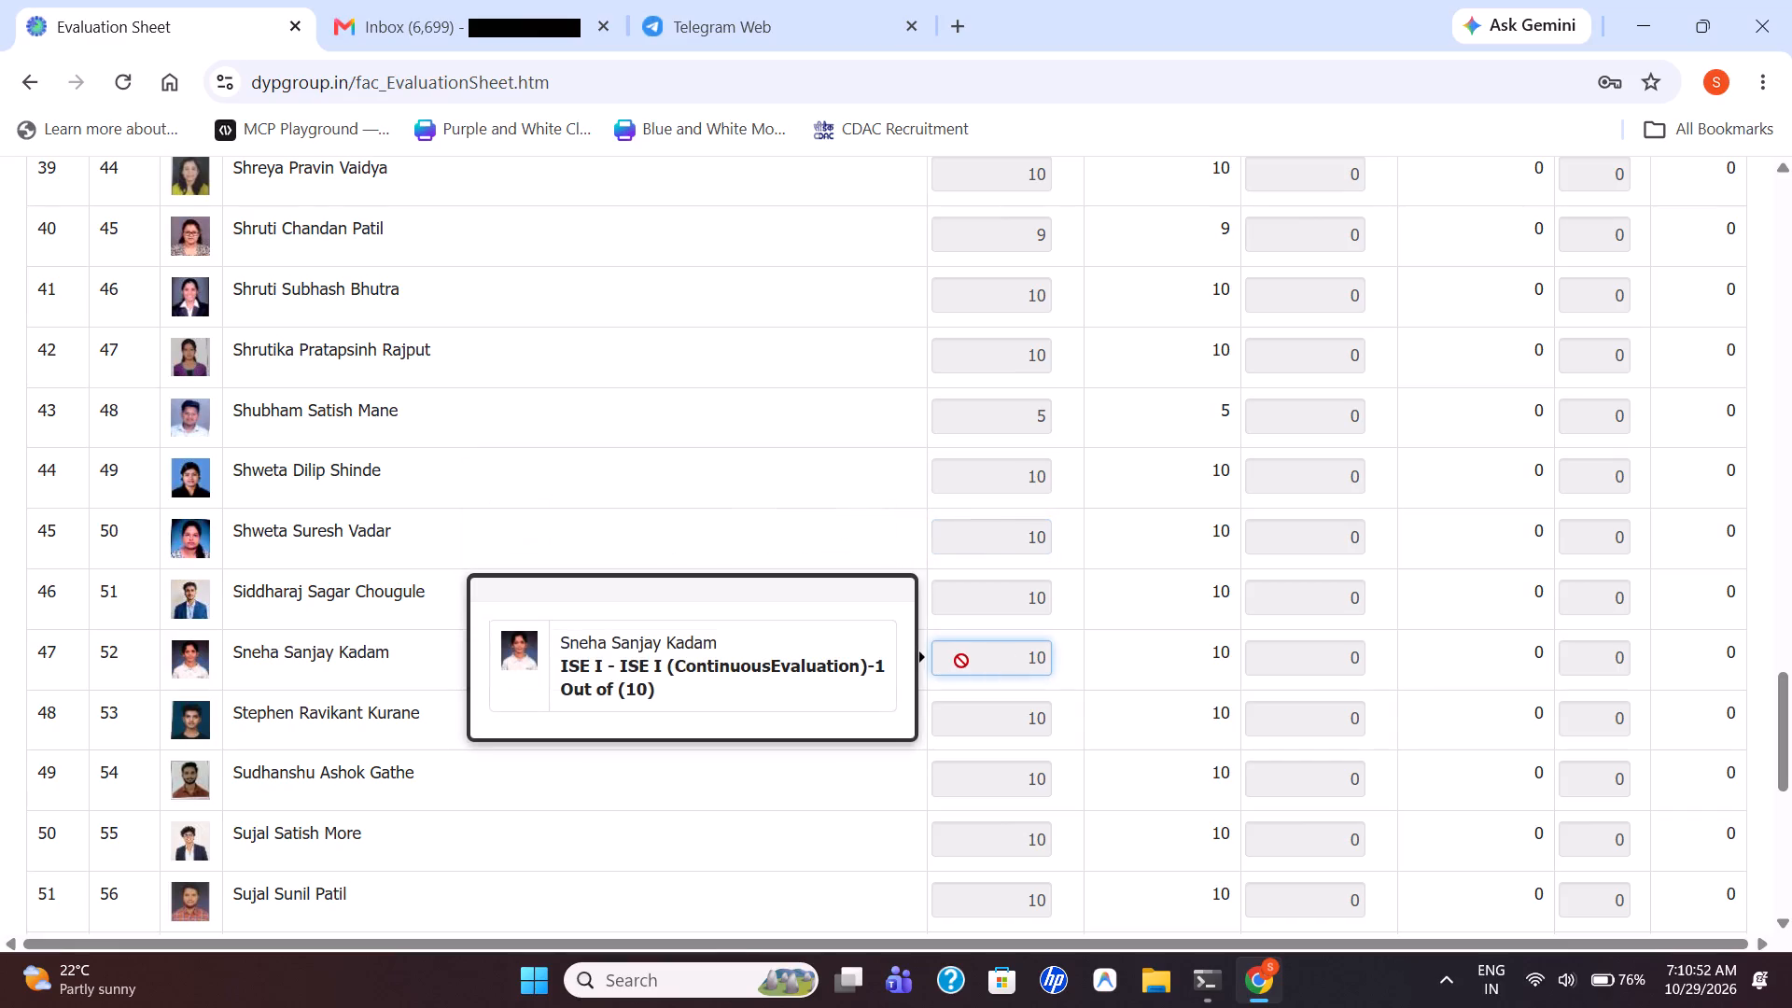
{"action": "left_click", "coordinate": [649, 805]}
Open the Evaluation Sheet (Internal Marks) and examine the ISE I marks and totals down to roll number 66.
{"action": "scroll", "coordinate": [654, 791], "scroll_direction": "up", "scroll_amount": 19}
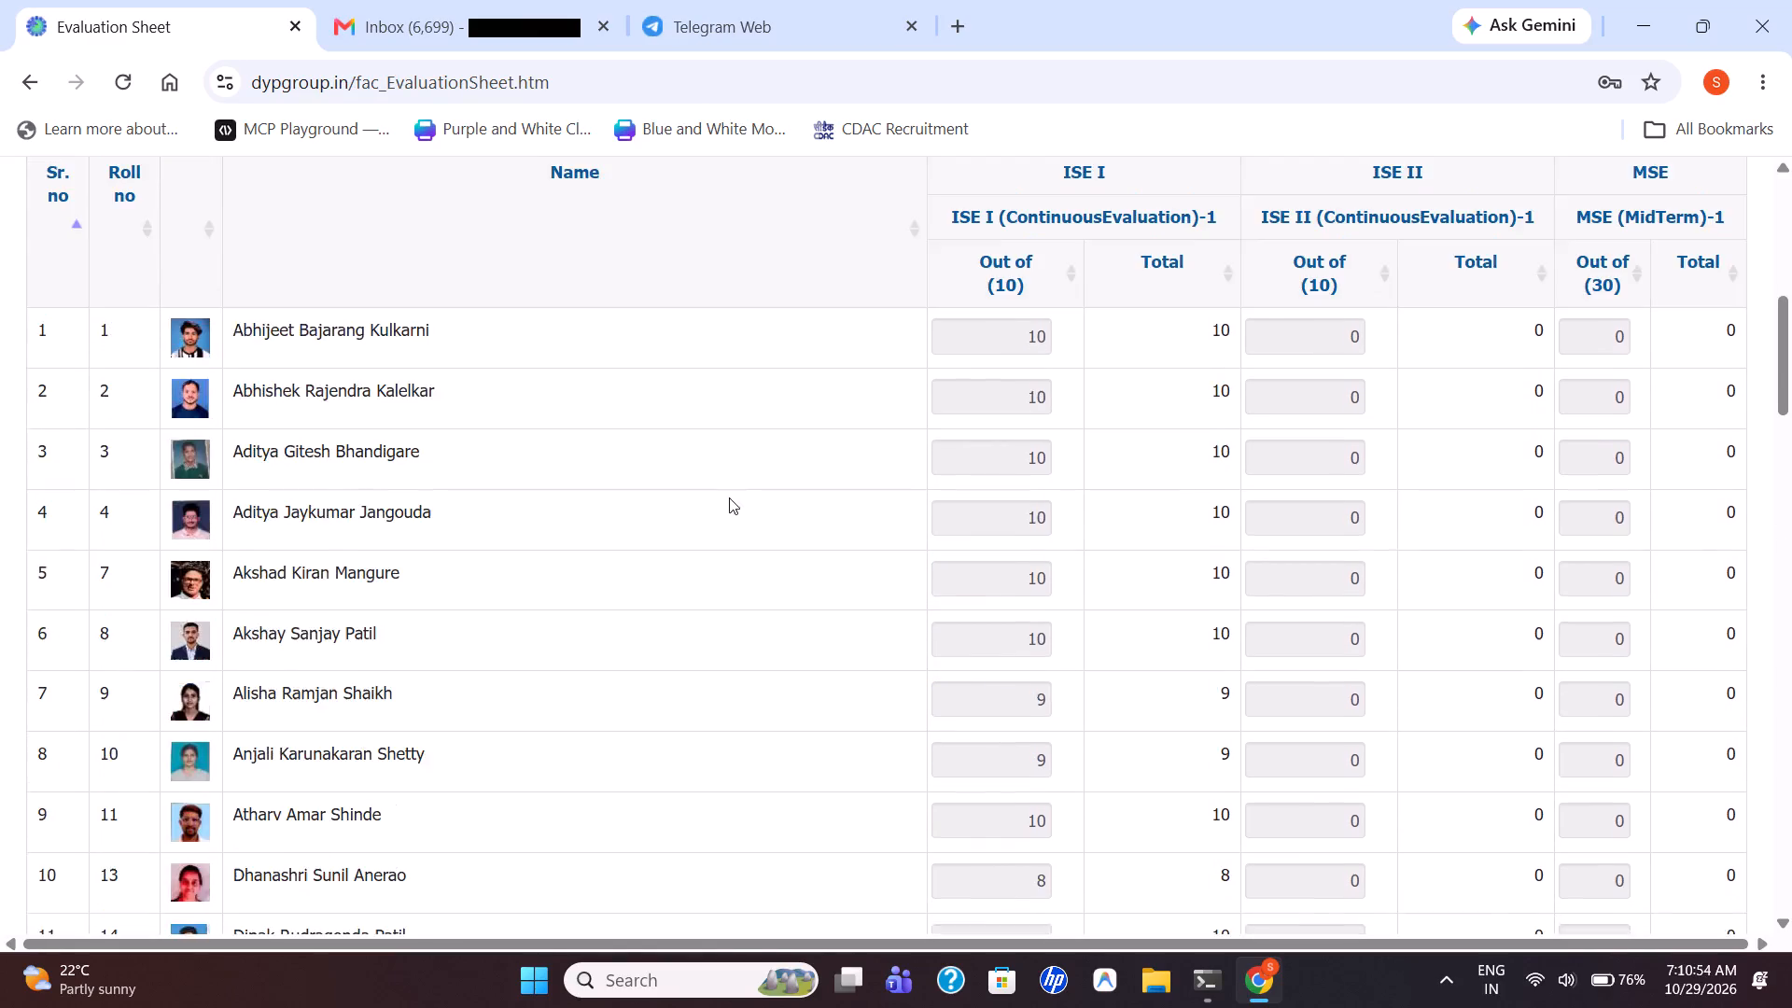
{"action": "scroll", "coordinate": [678, 399], "scroll_direction": "up", "scroll_amount": 10}
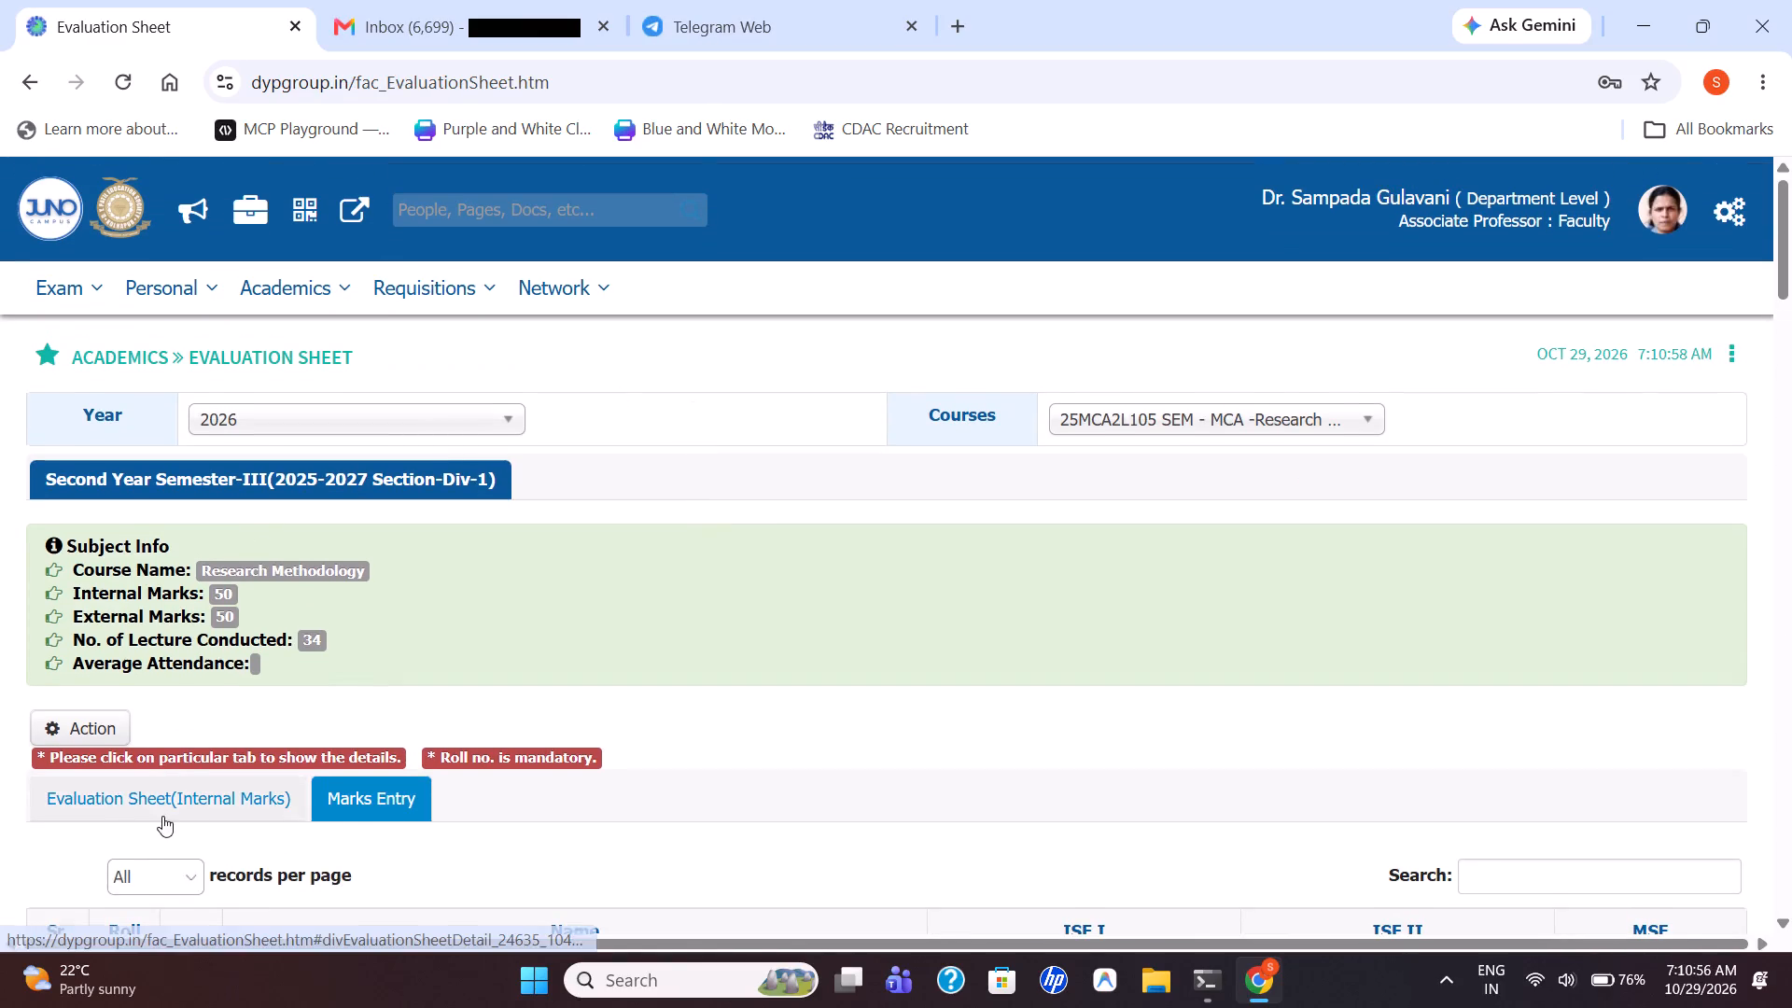
{"action": "left_click", "coordinate": [158, 803]}
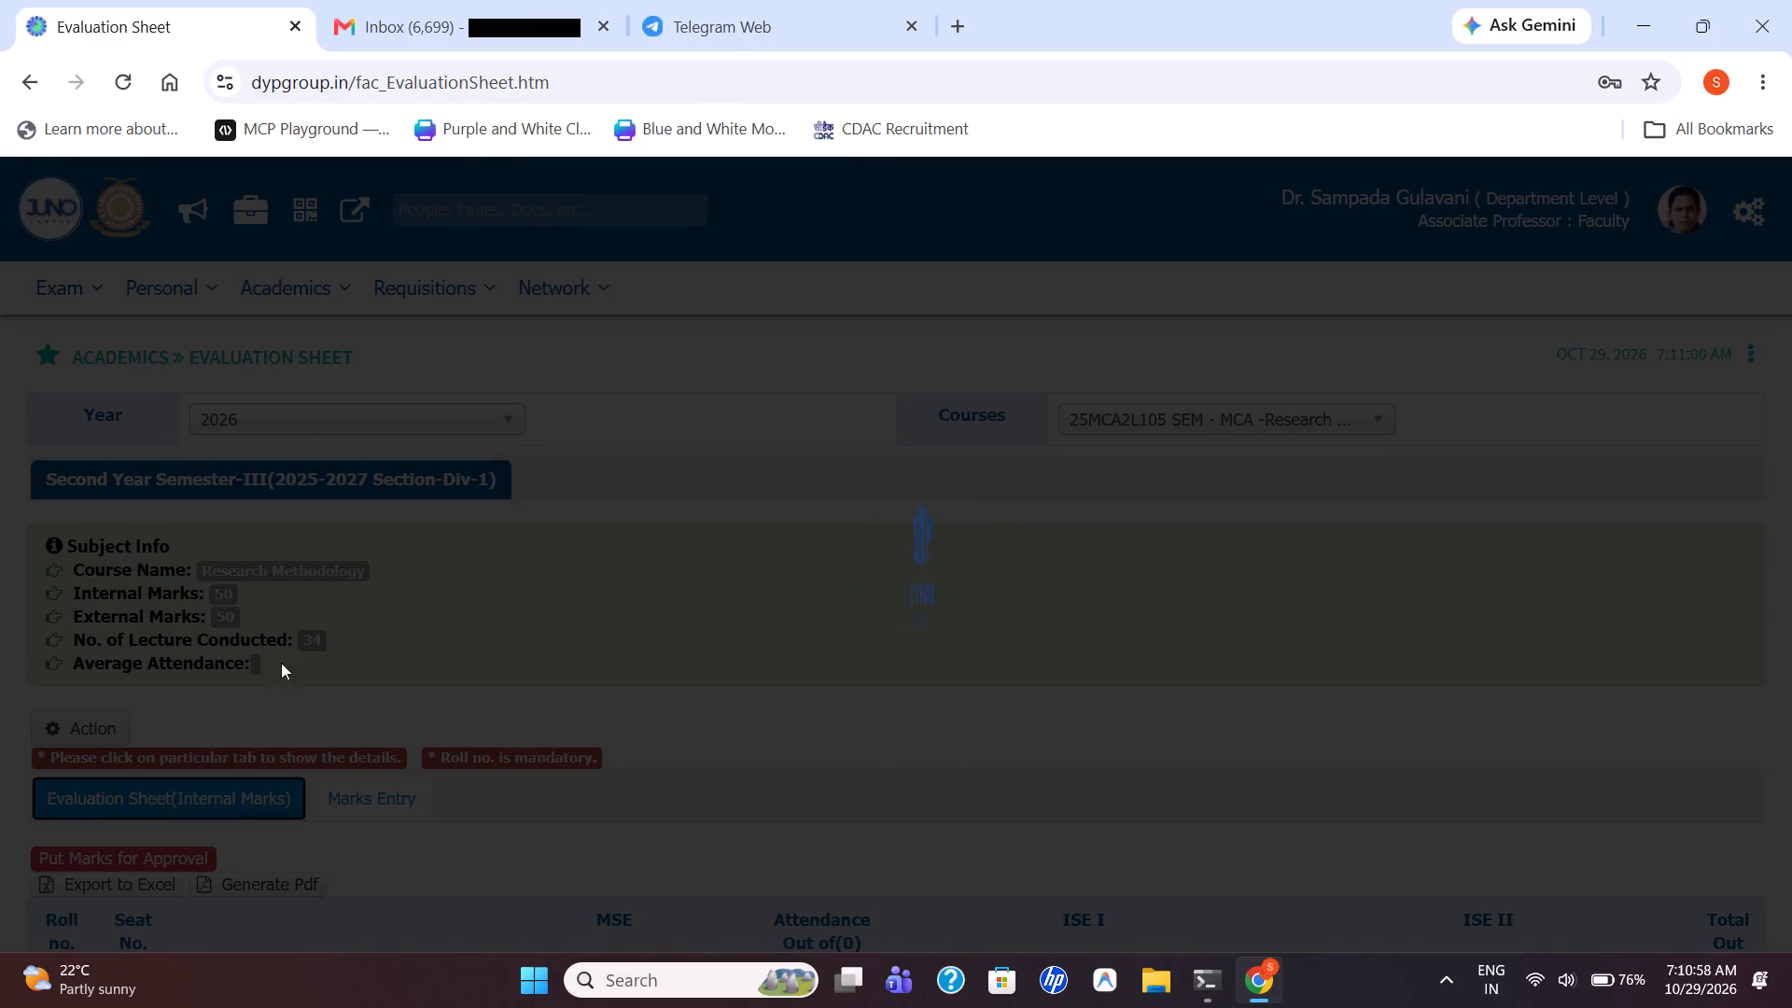
{"action": "scroll", "coordinate": [586, 582], "scroll_direction": "down", "scroll_amount": 7}
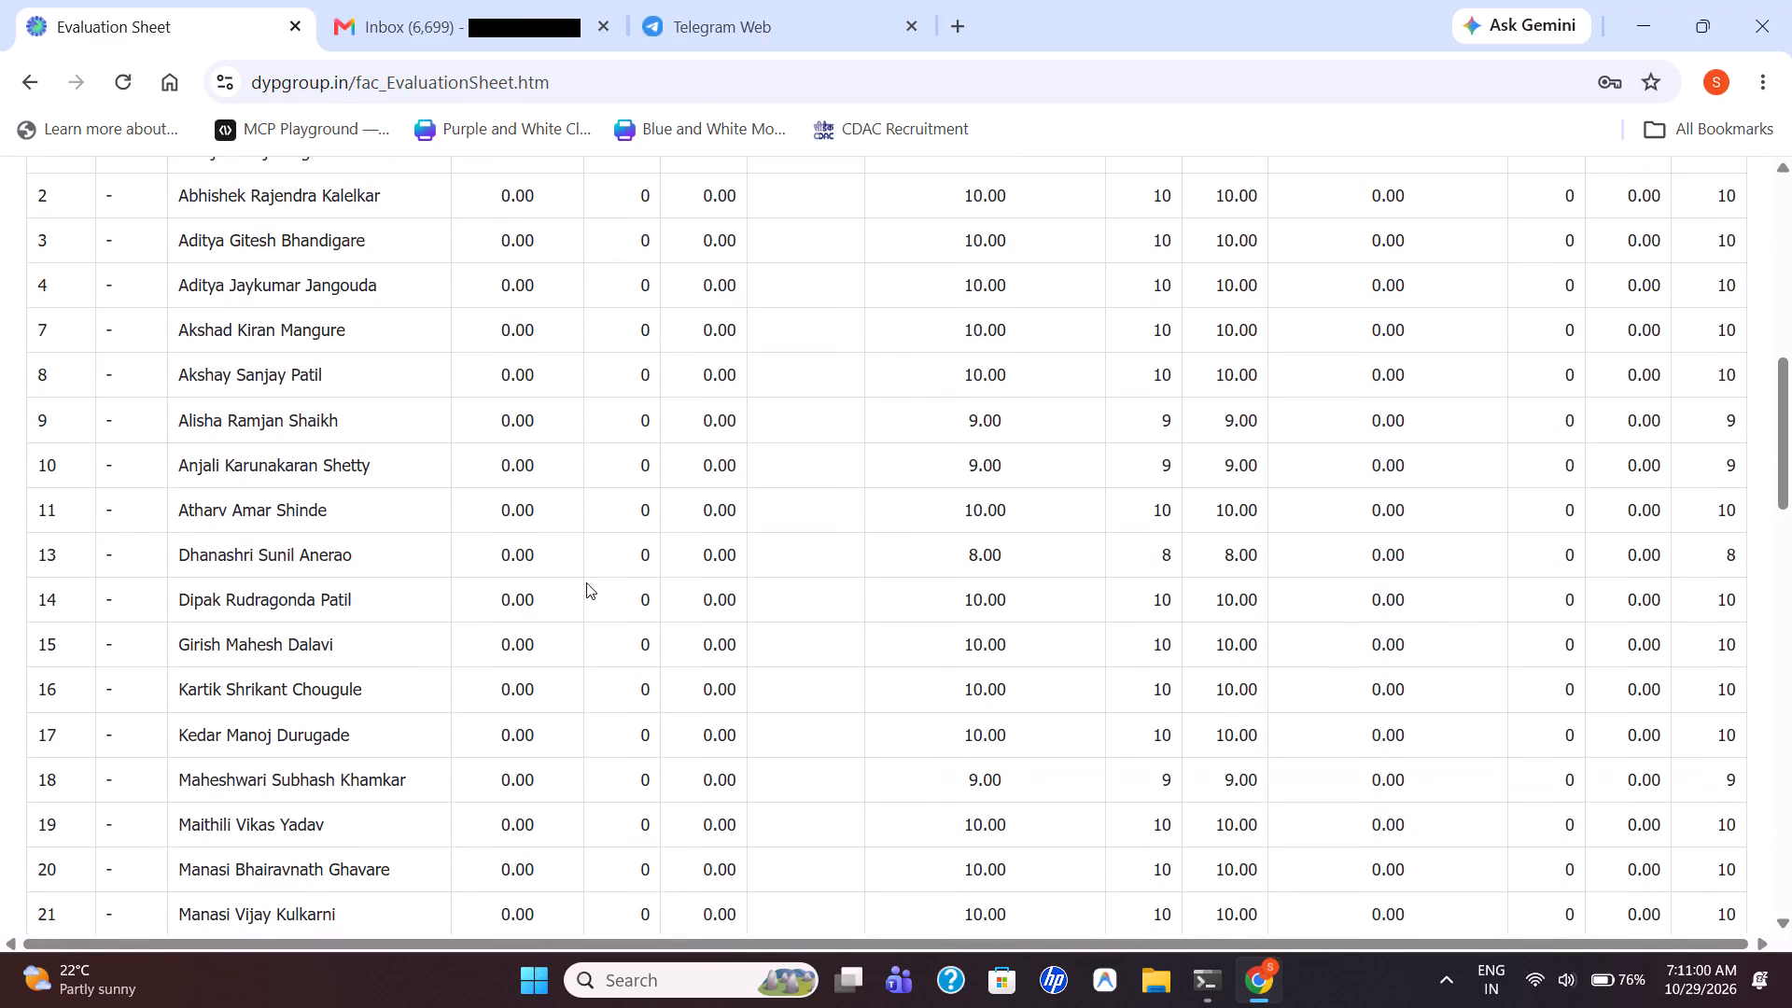
{"action": "scroll", "coordinate": [592, 572], "scroll_direction": "down", "scroll_amount": 2}
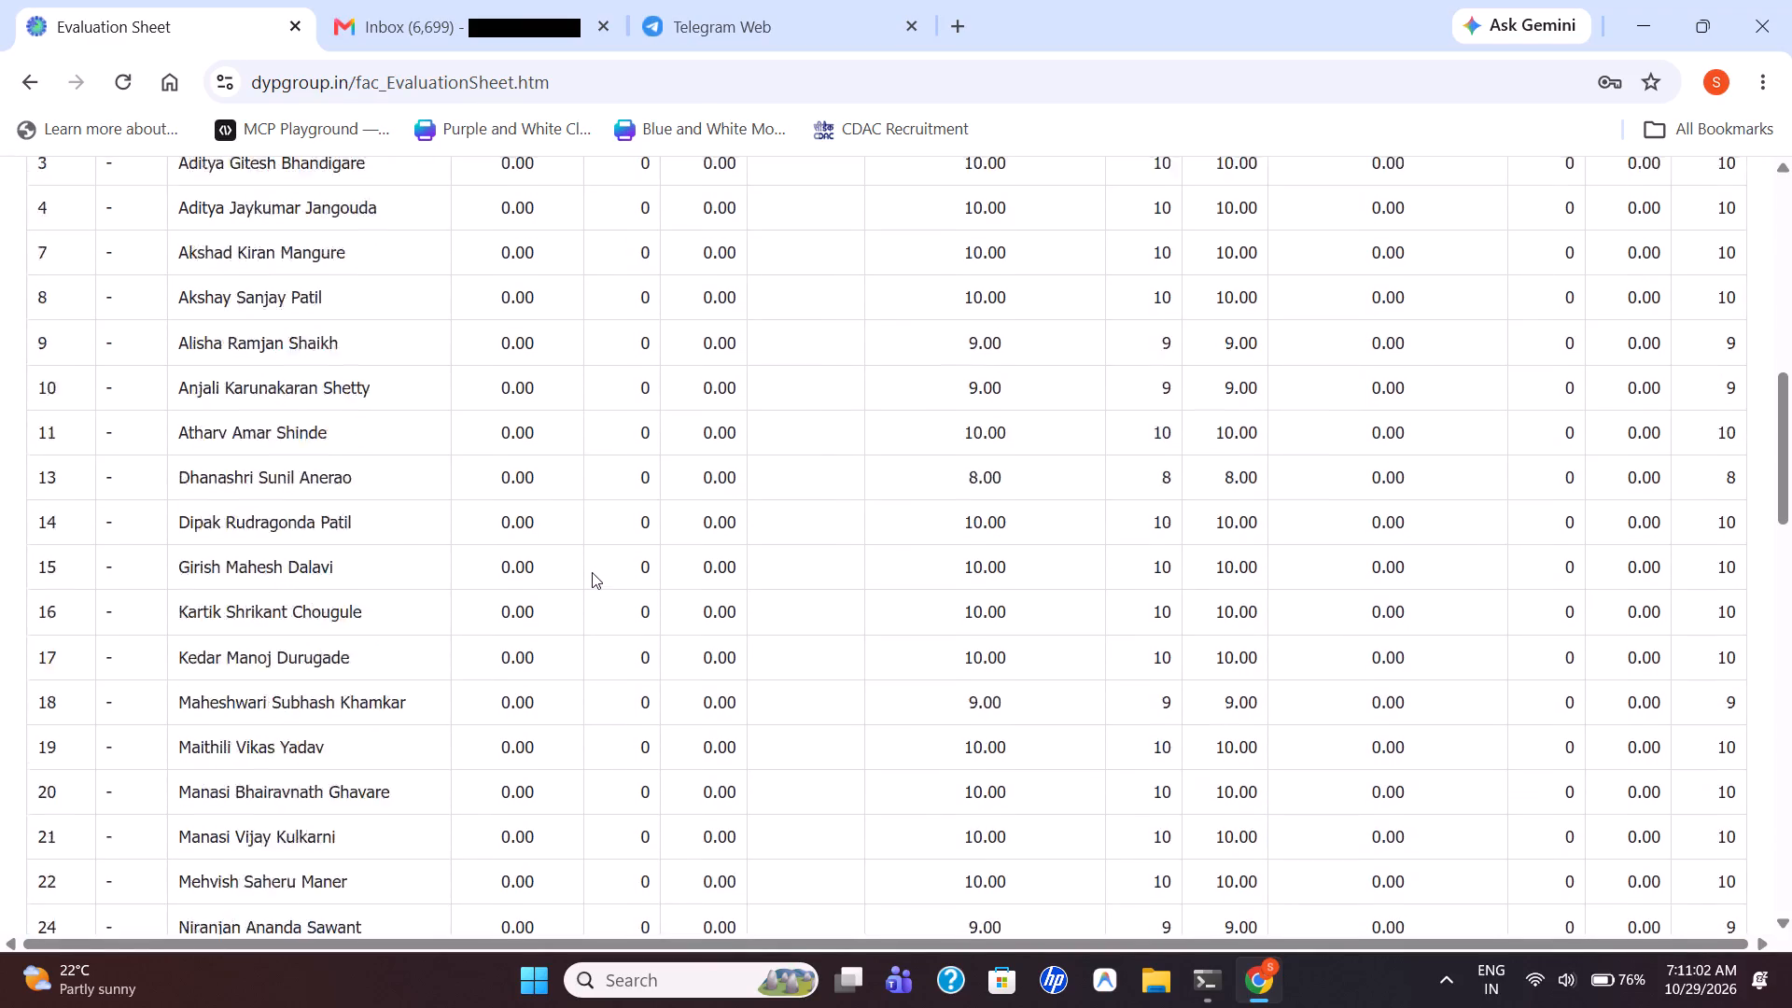
{"action": "scroll", "coordinate": [592, 572], "scroll_direction": "down", "scroll_amount": 4}
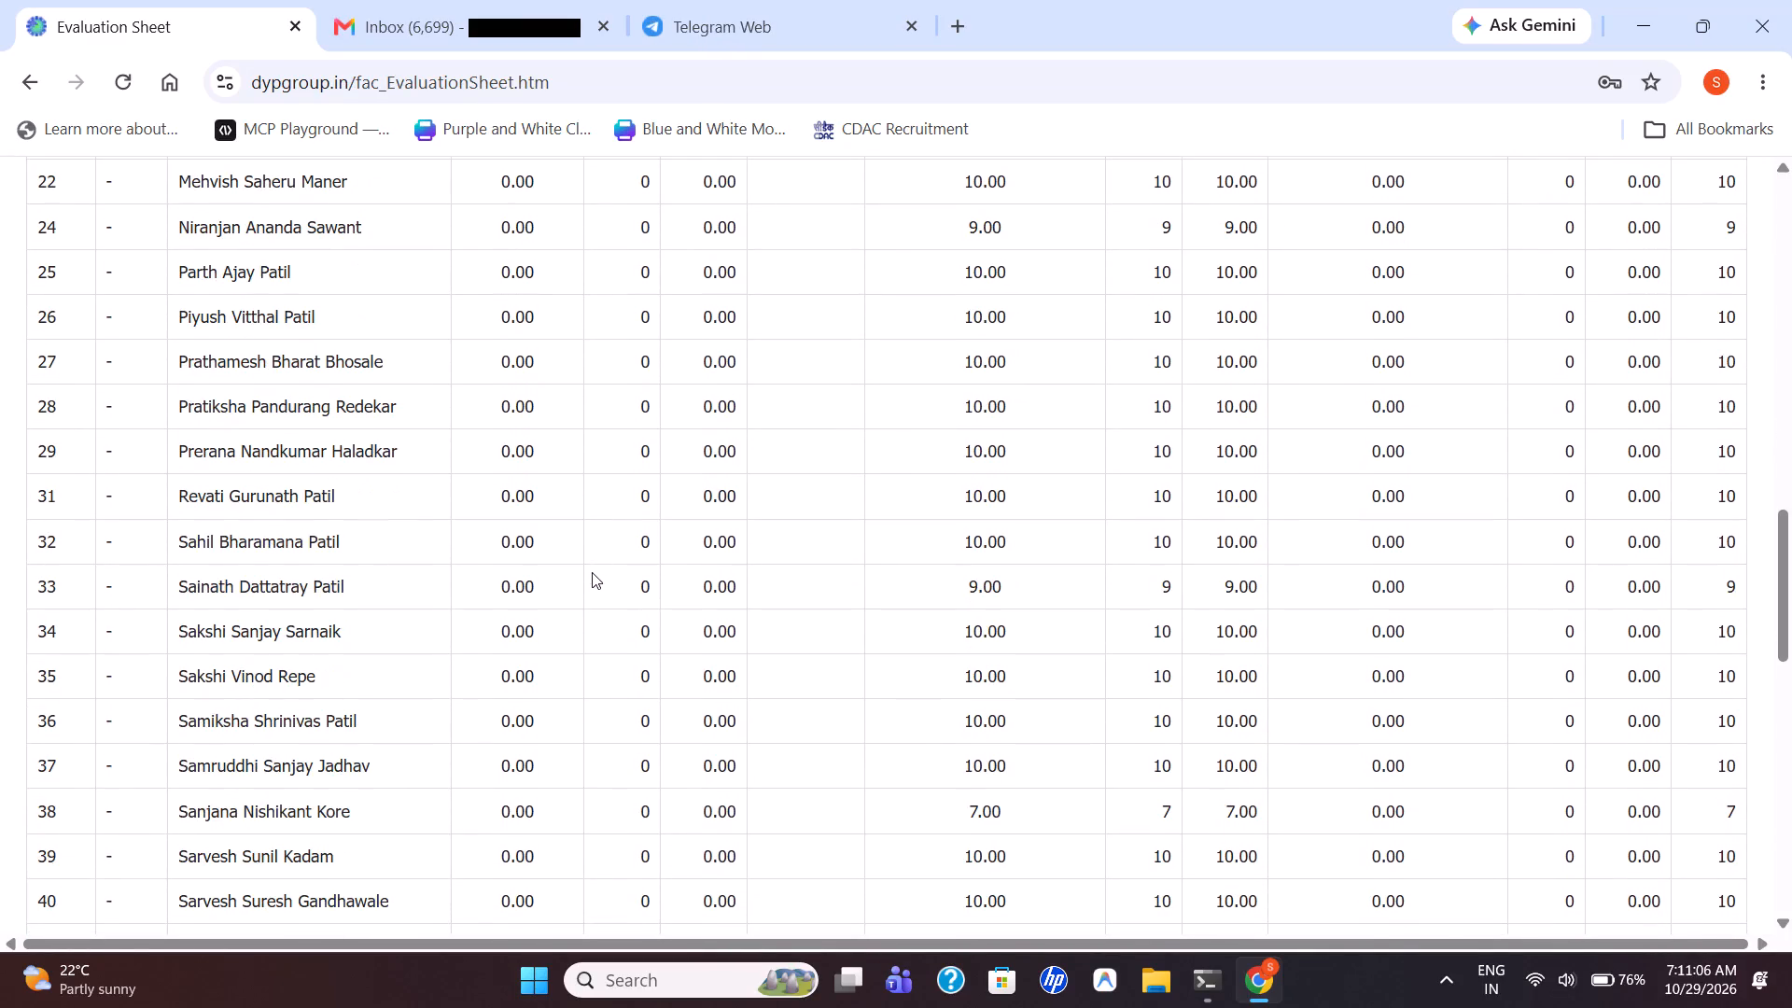
{"action": "scroll", "coordinate": [579, 570], "scroll_direction": "down", "scroll_amount": 1}
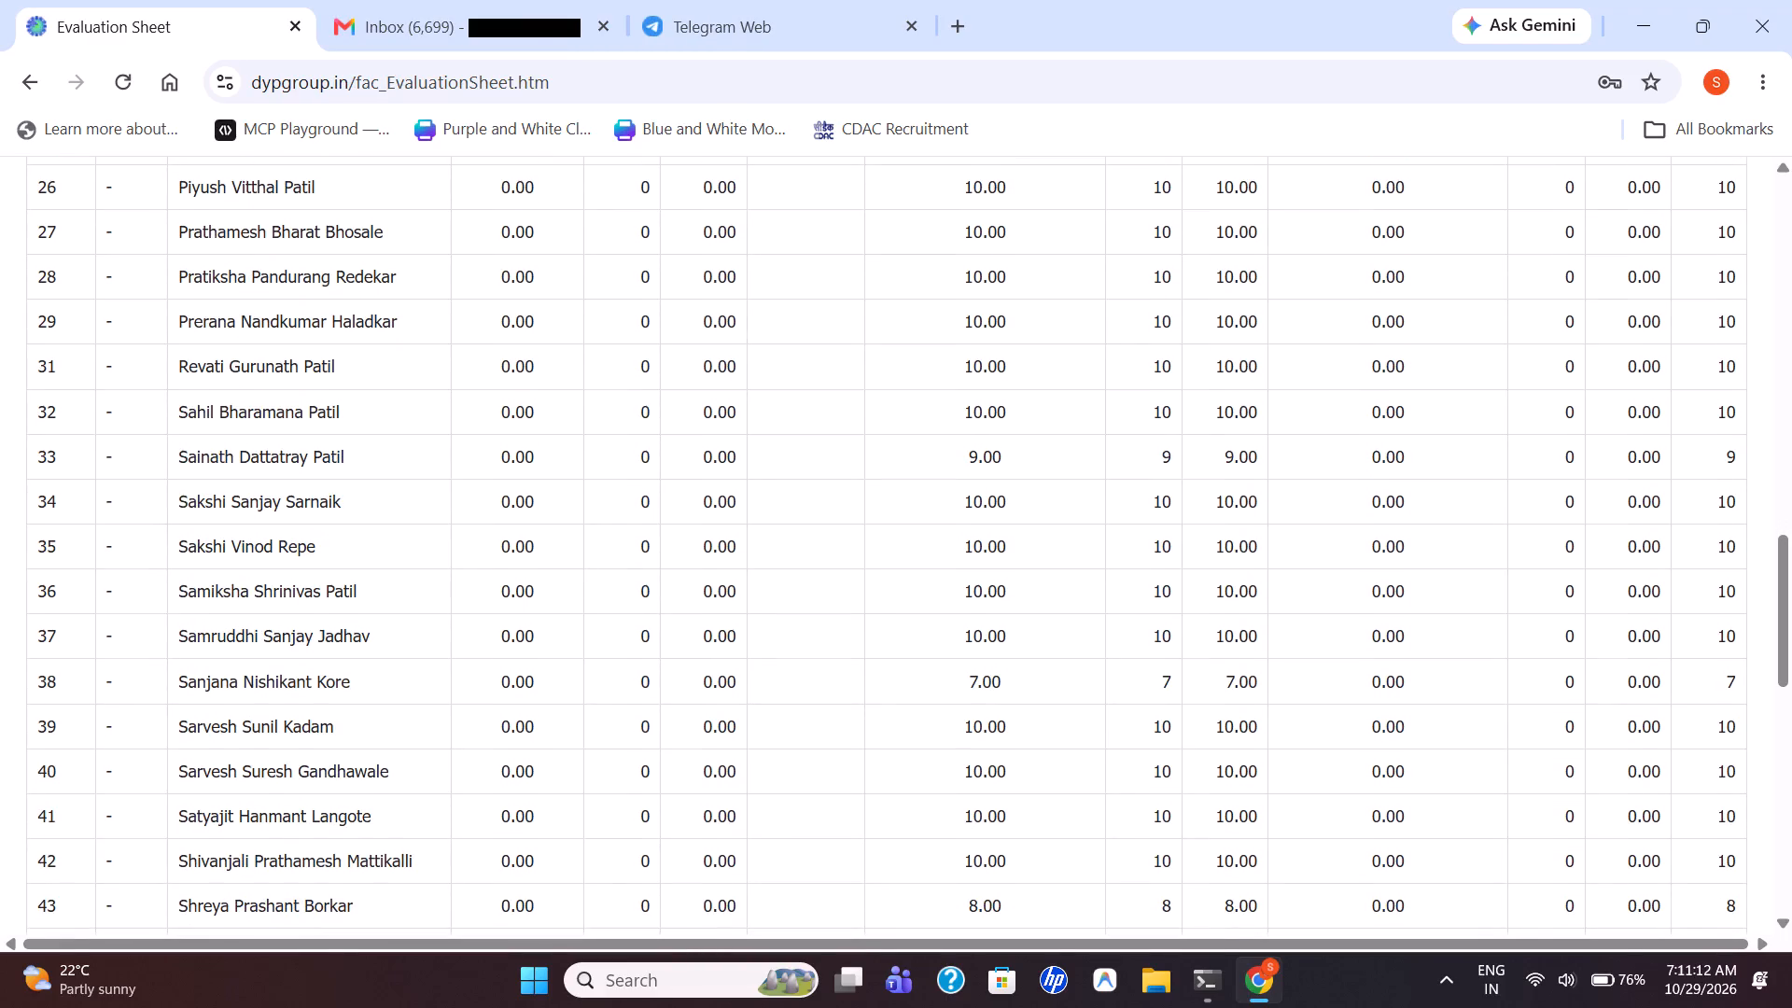
{"action": "scroll", "coordinate": [1159, 831], "scroll_direction": "down", "scroll_amount": 1}
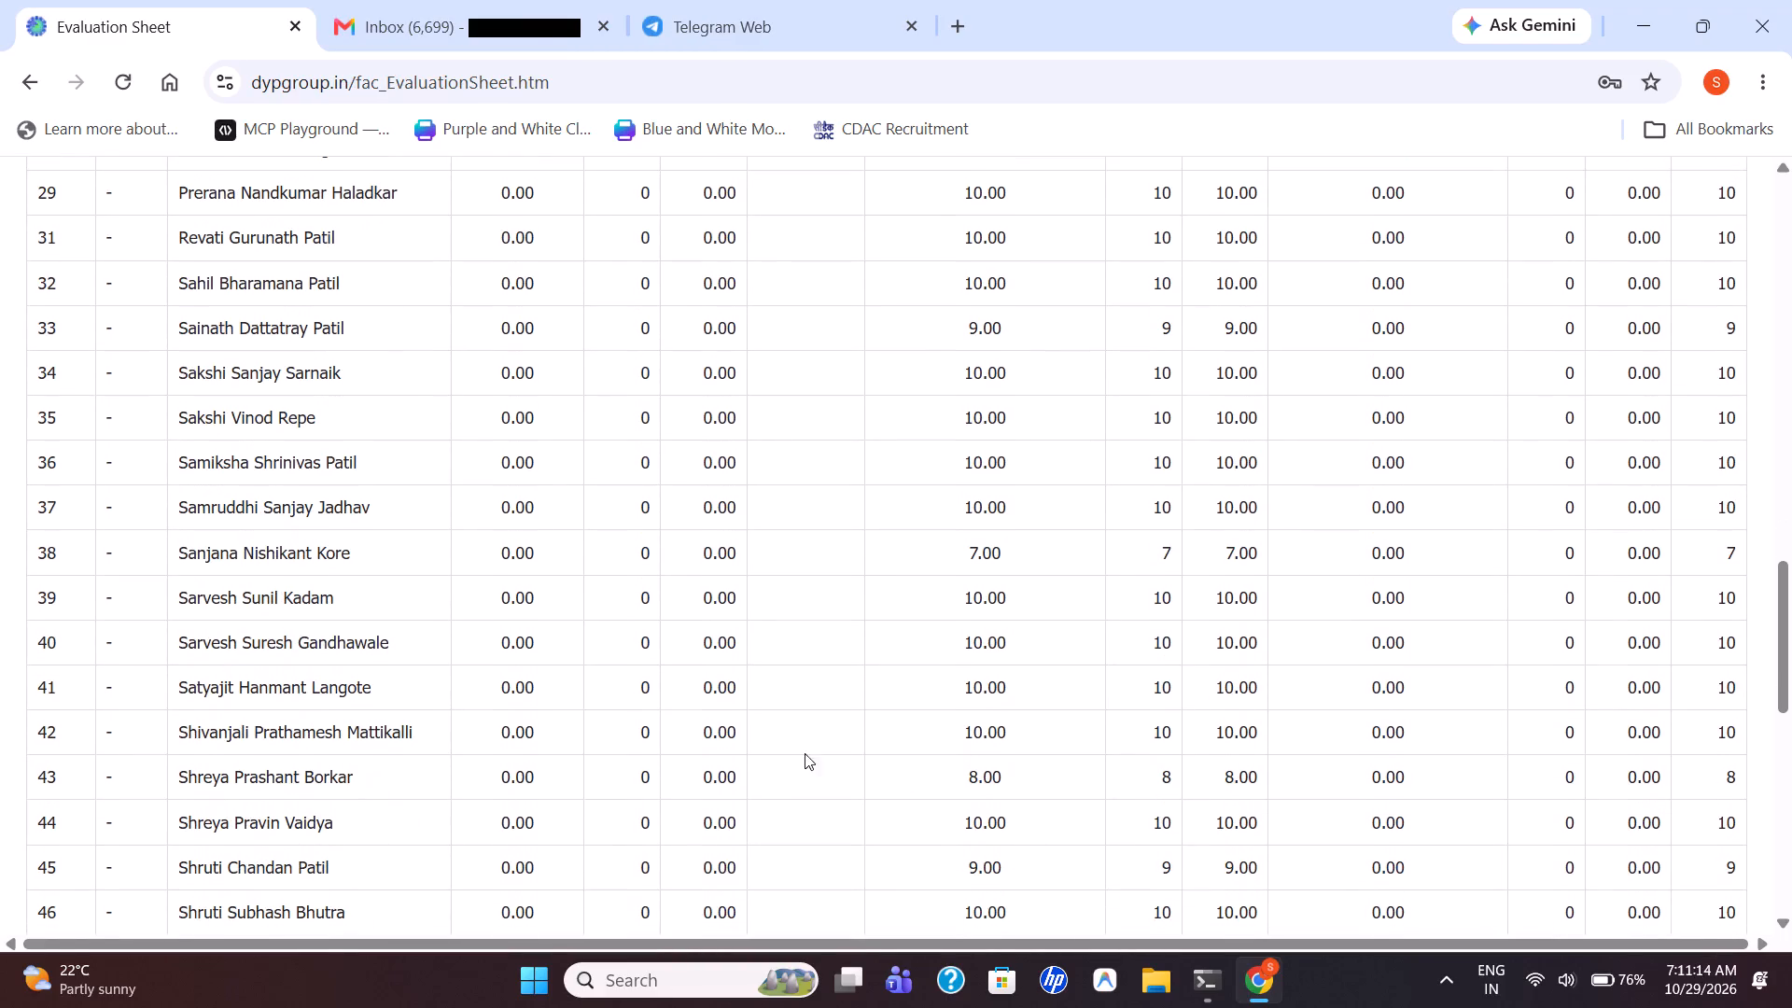
{"action": "scroll", "coordinate": [999, 702], "scroll_direction": "down", "scroll_amount": 1}
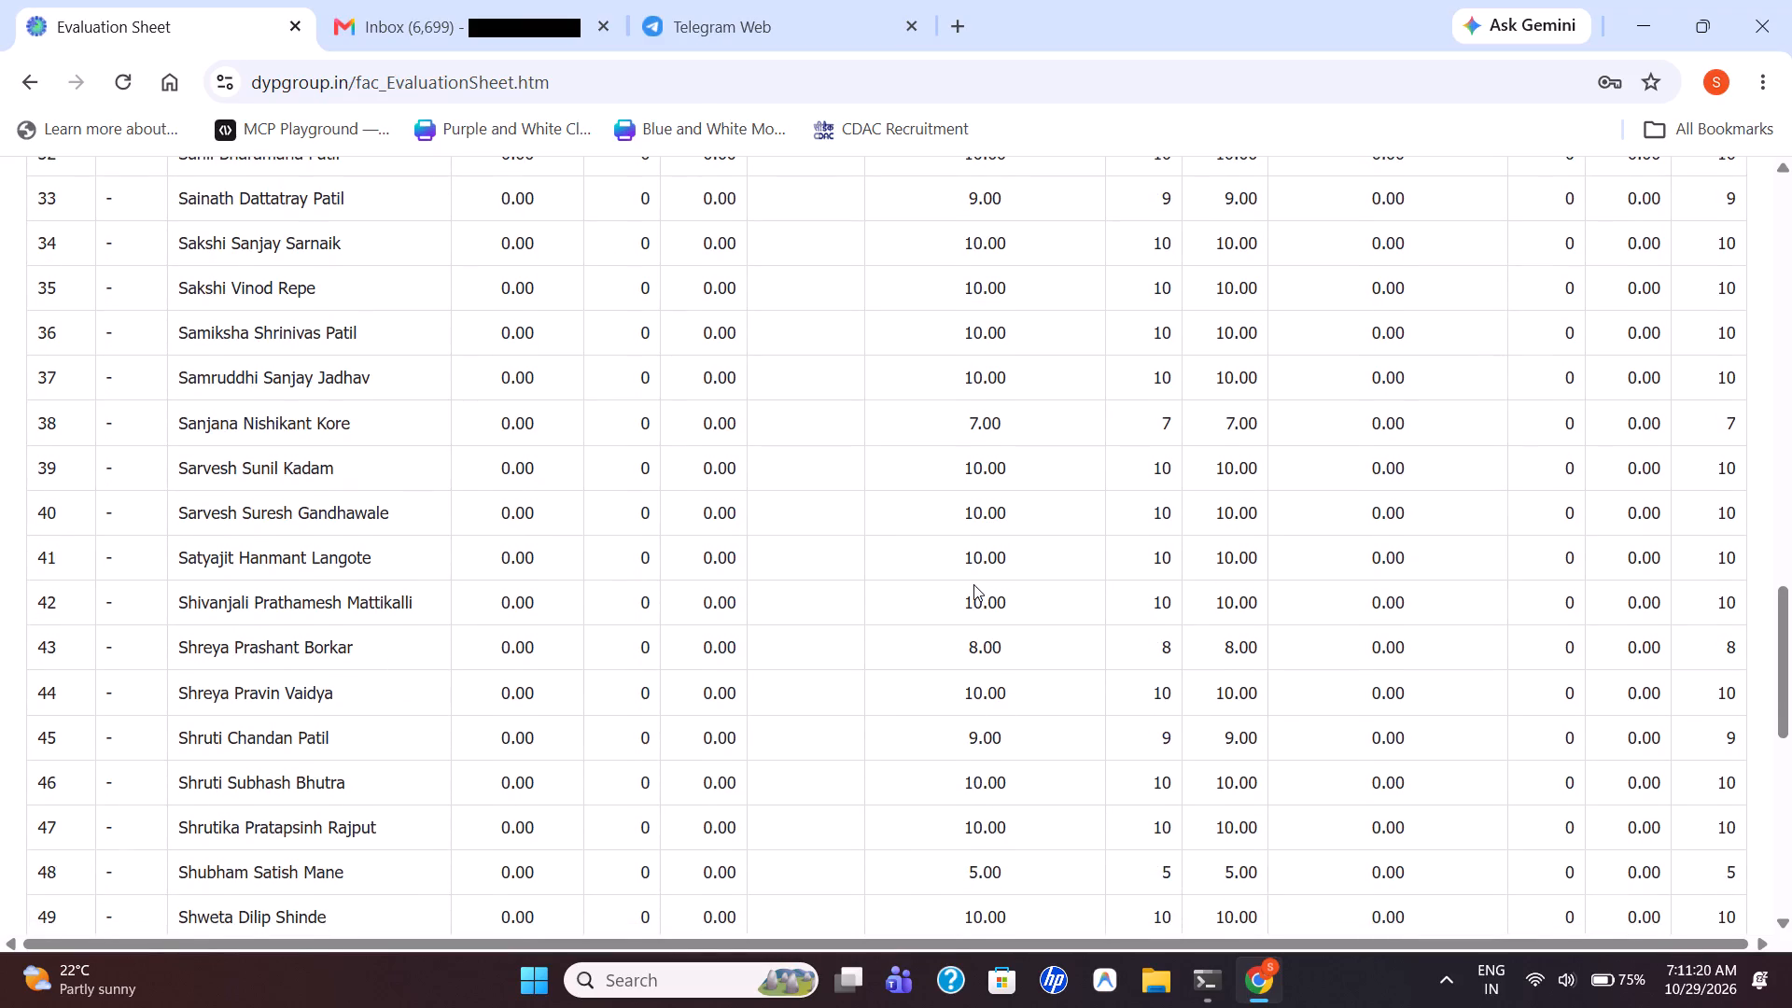